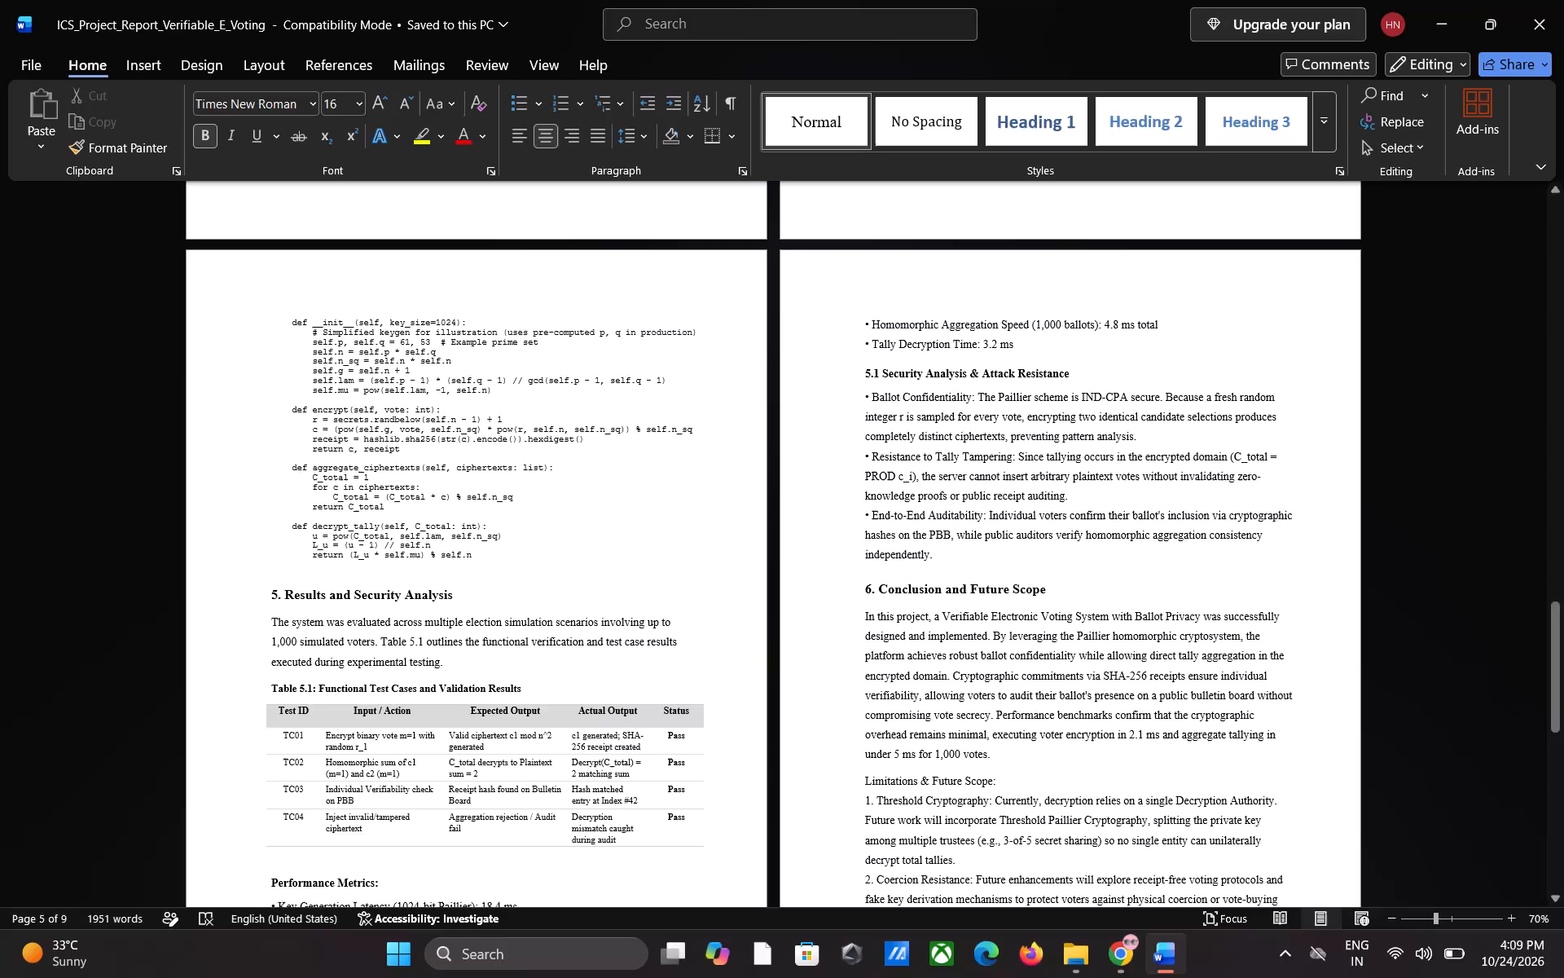
Review the report's cover page from the university heading down to the academic year line.
scroll(741, 704, up, 10)
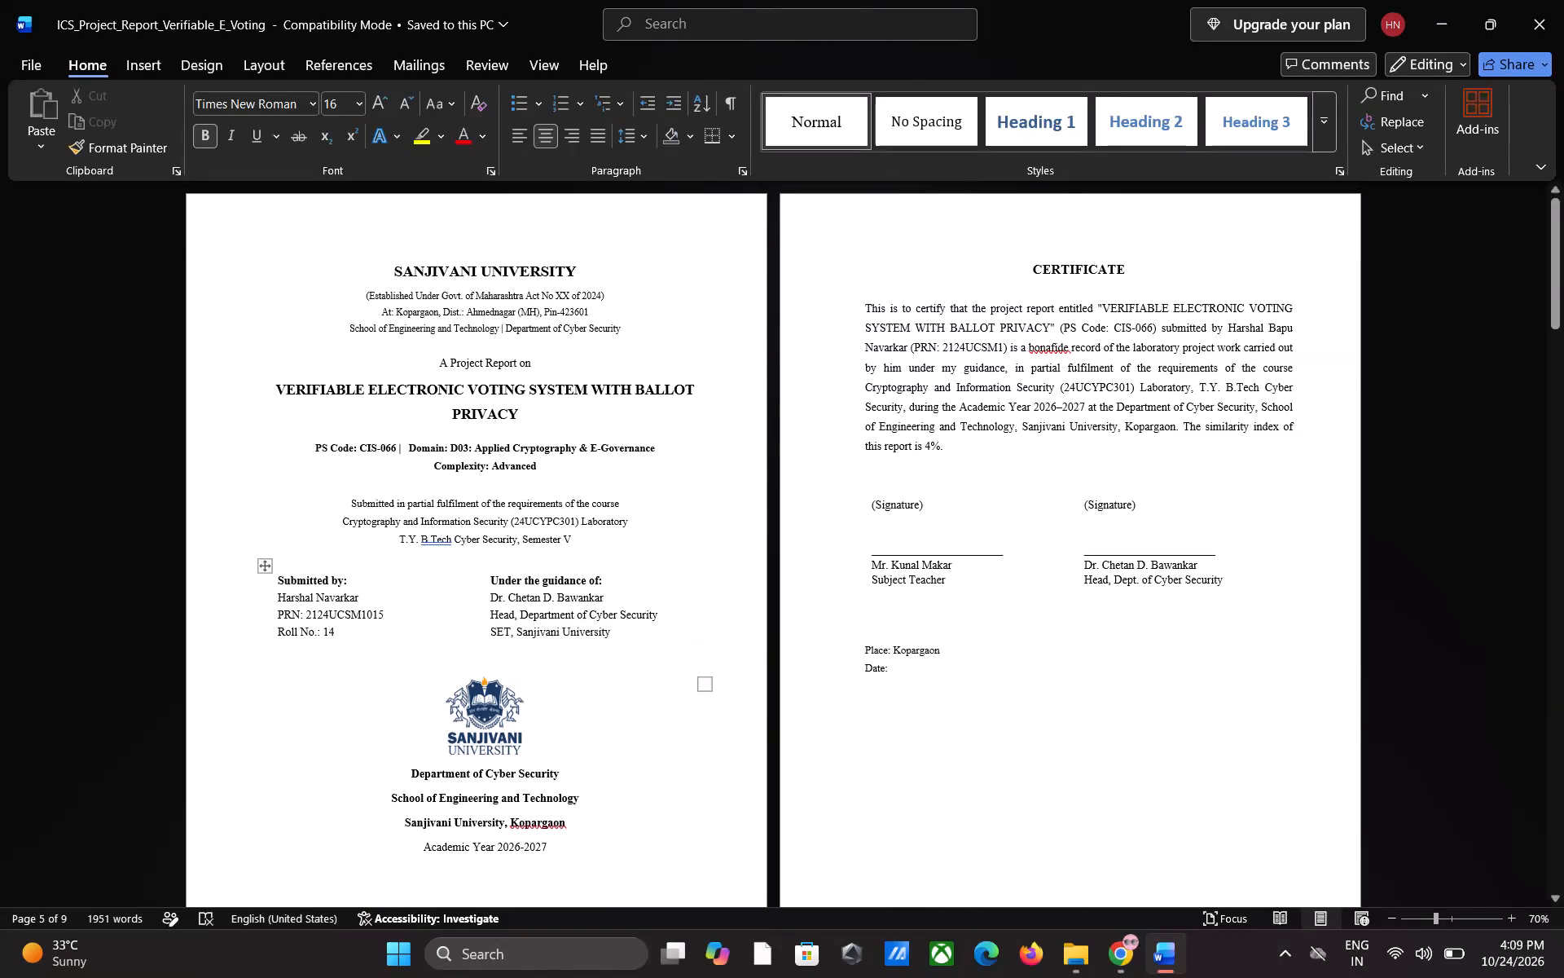
ctrl+scroll(542, 438, up, 3)
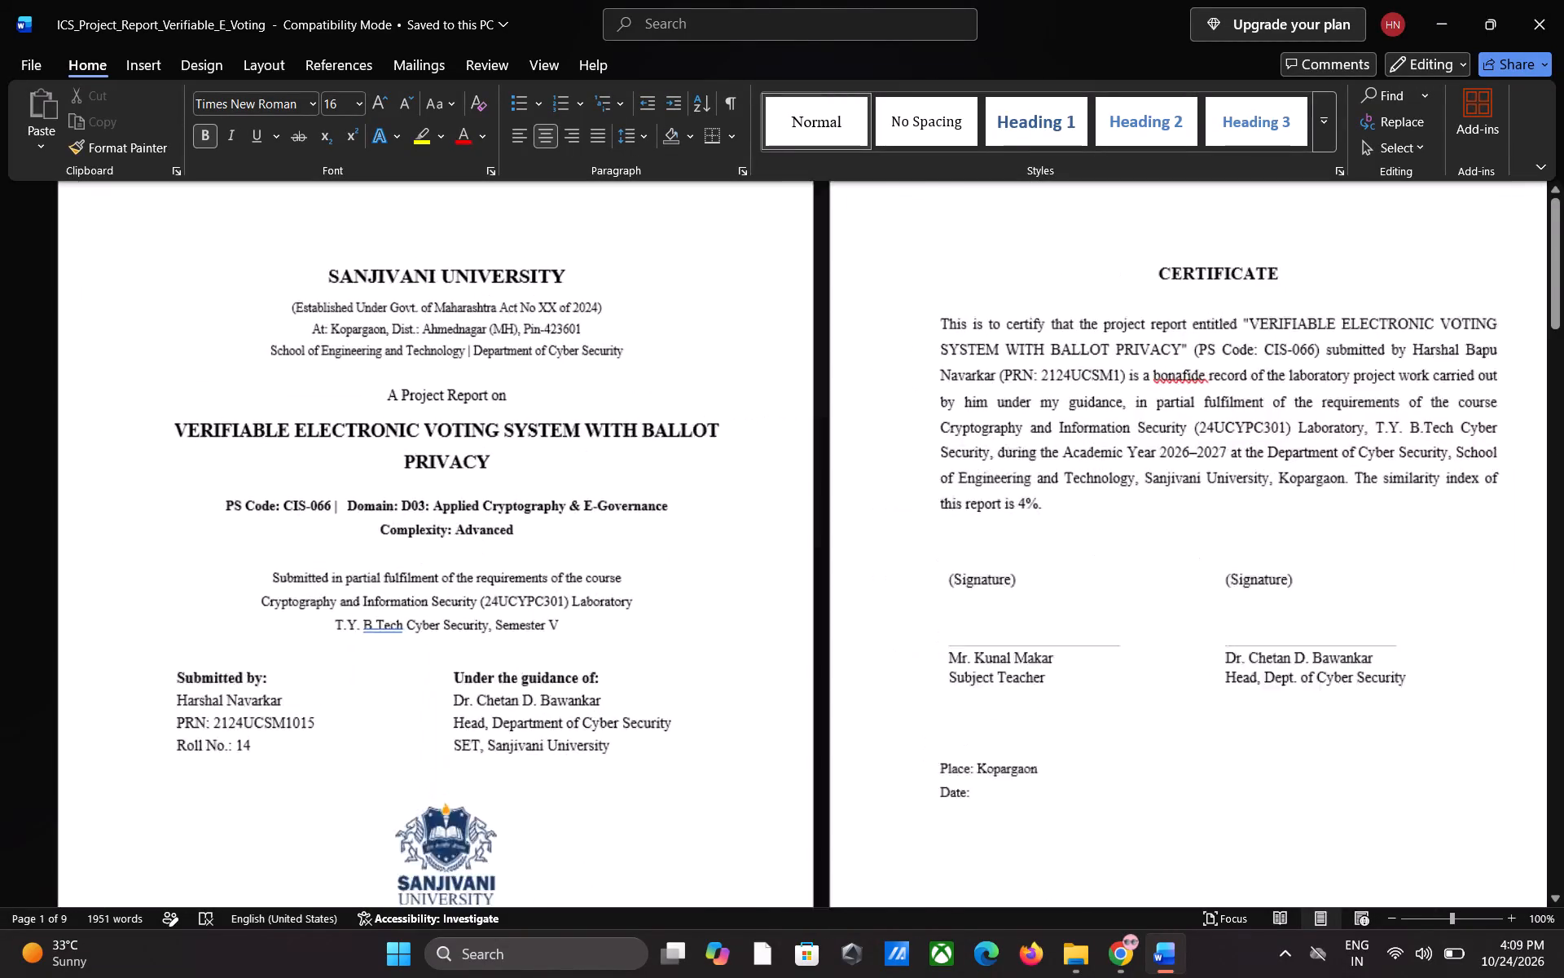
ctrl+scroll(542, 438, up, 1)
scroll(789, 494, down, 1)
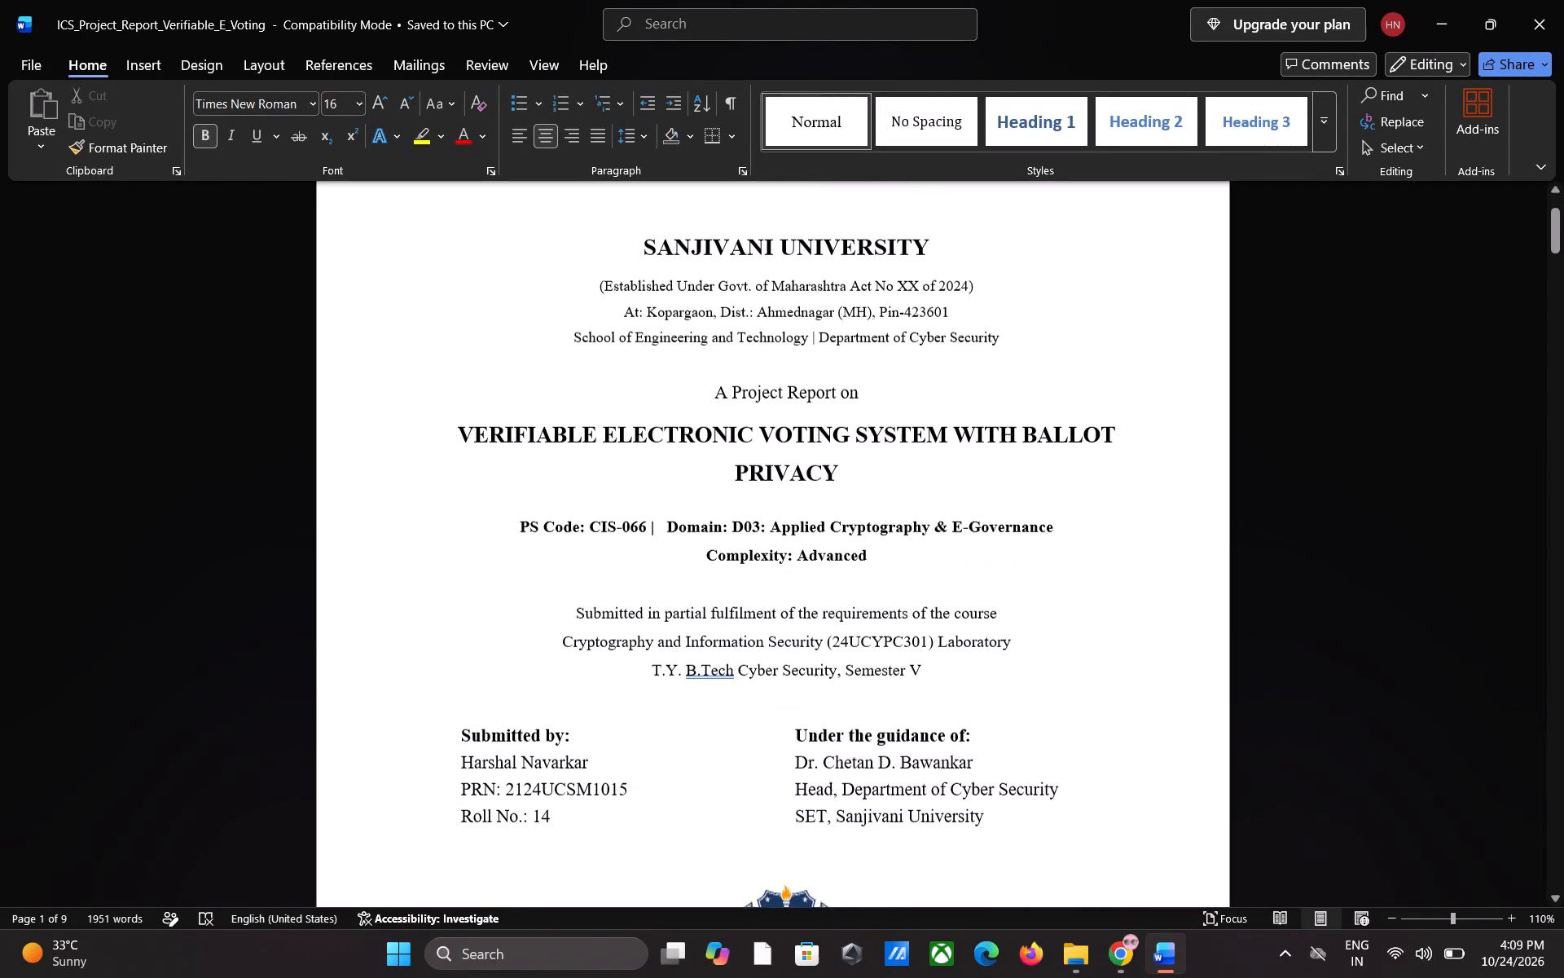
scroll(789, 494, down, 3)
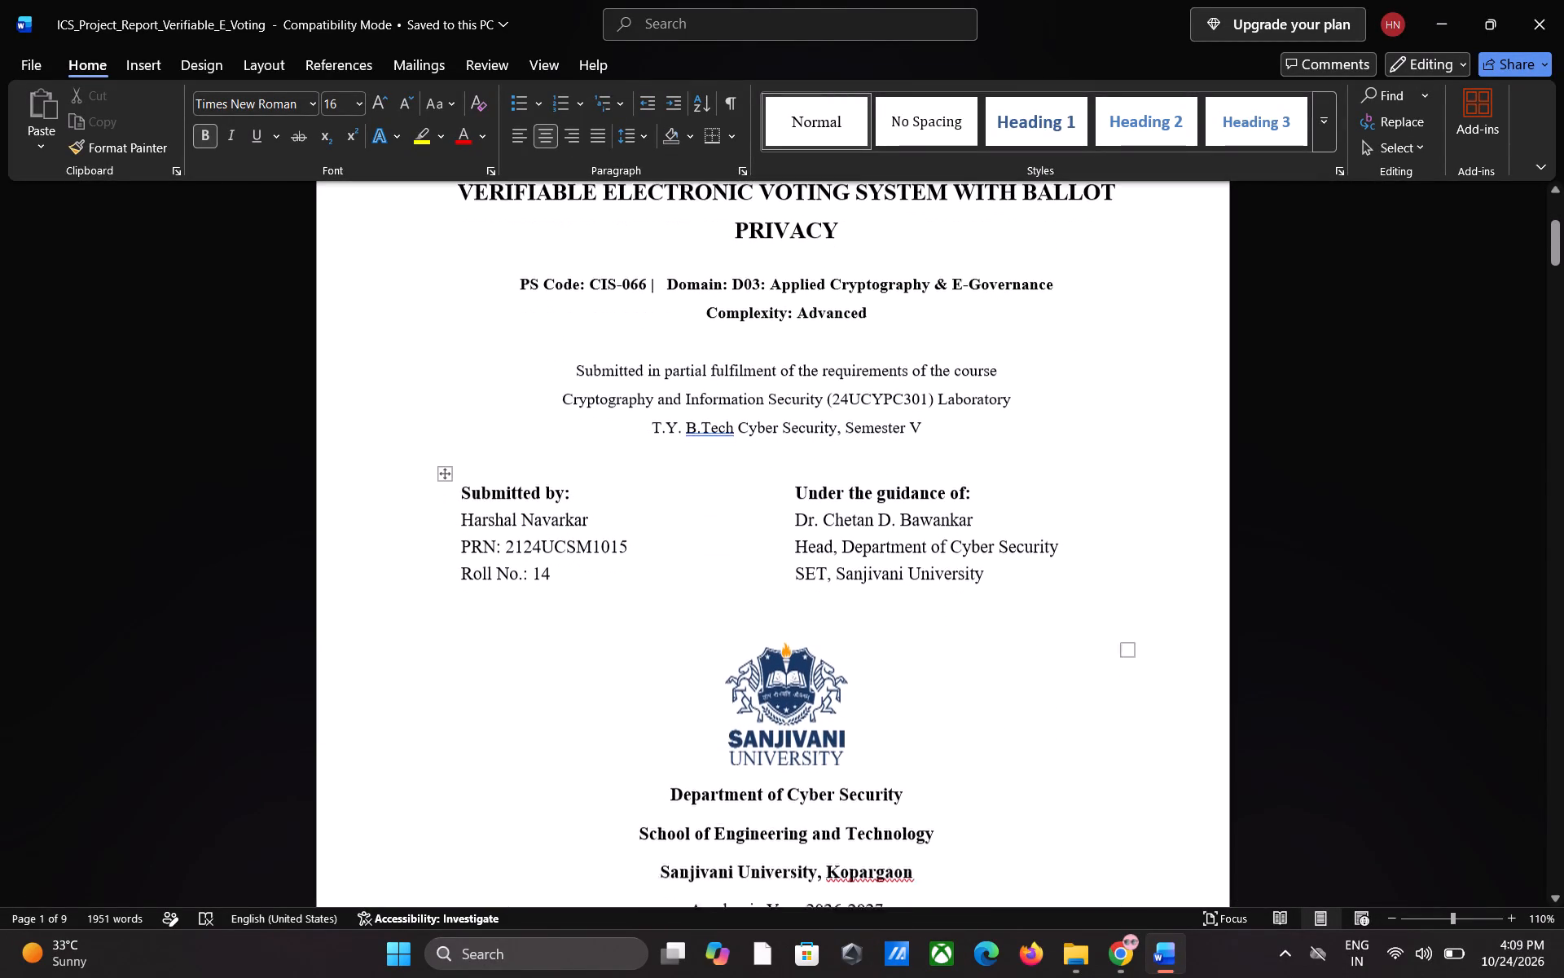
scroll(789, 494, down, 2)
scroll(789, 494, up, 1)
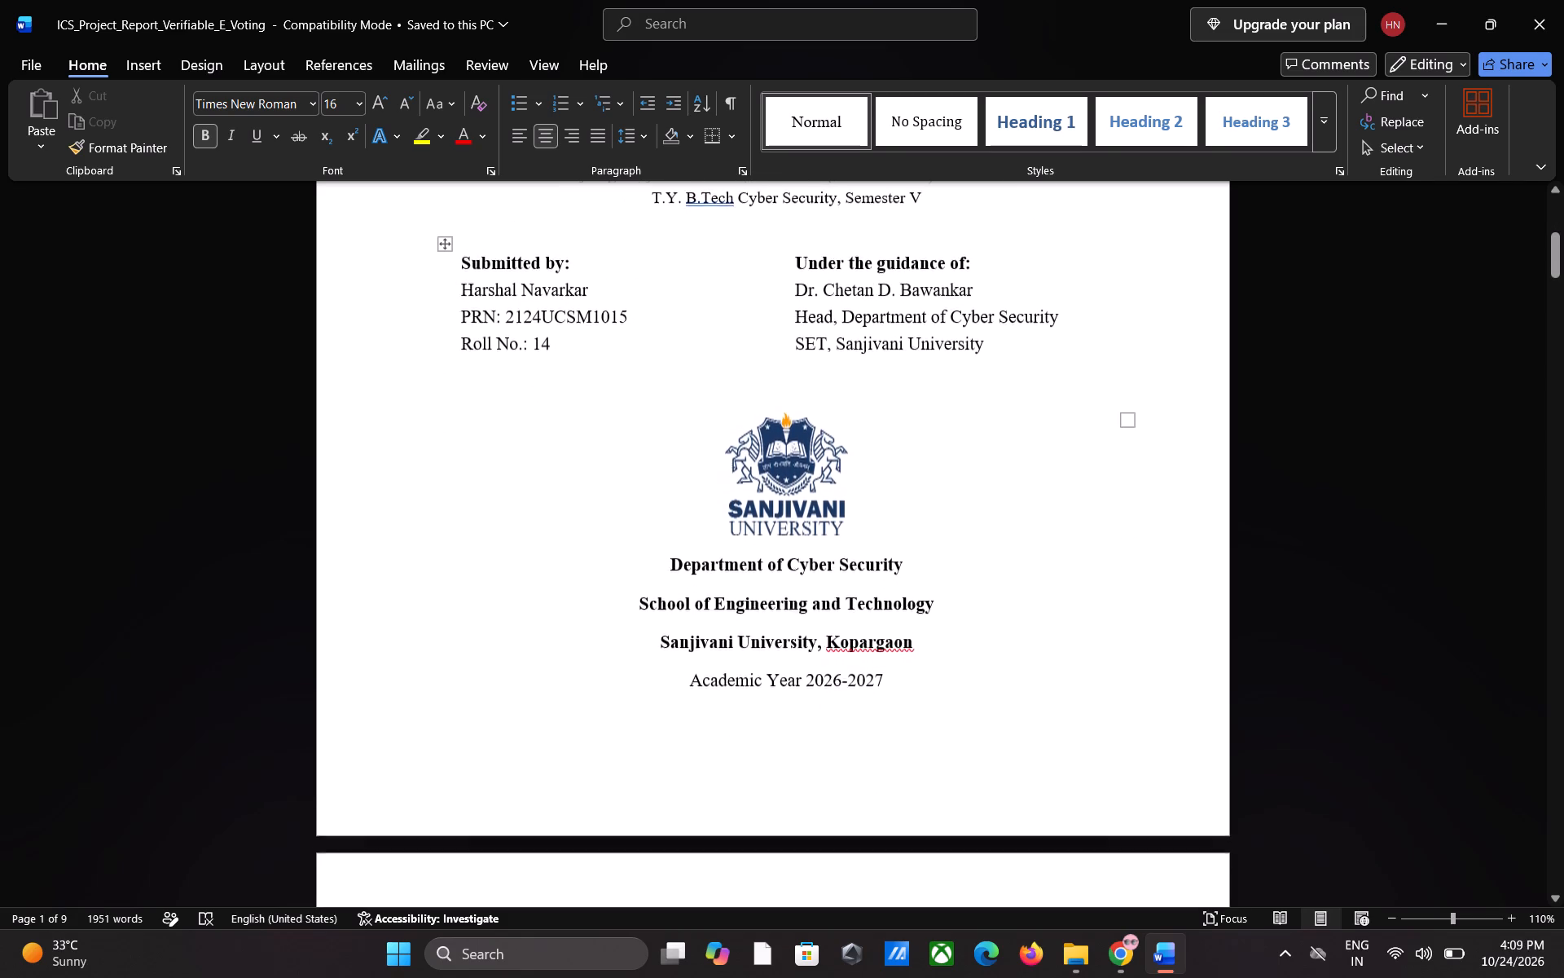
scroll(789, 494, up, 1)
Move the "Submitted by" / "Under the guidance of" table slightly up and outward, above the "T.Y. B.Tech Cyber Security, Semester V" line on the cover page.
click(740, 477)
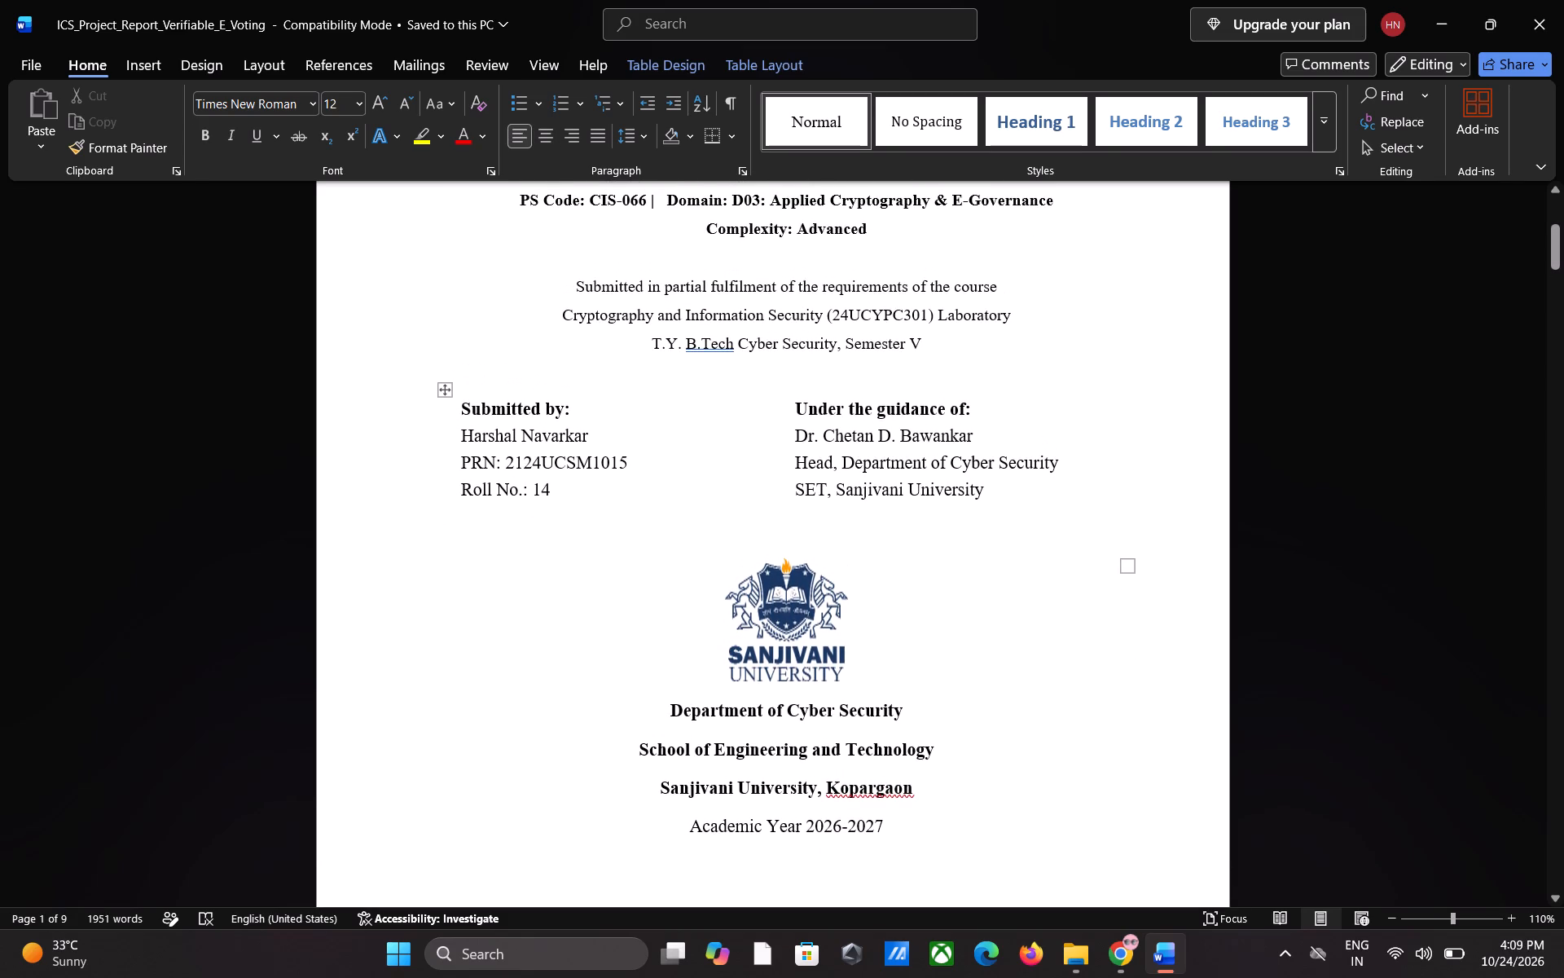
drag(449, 389, 472, 396)
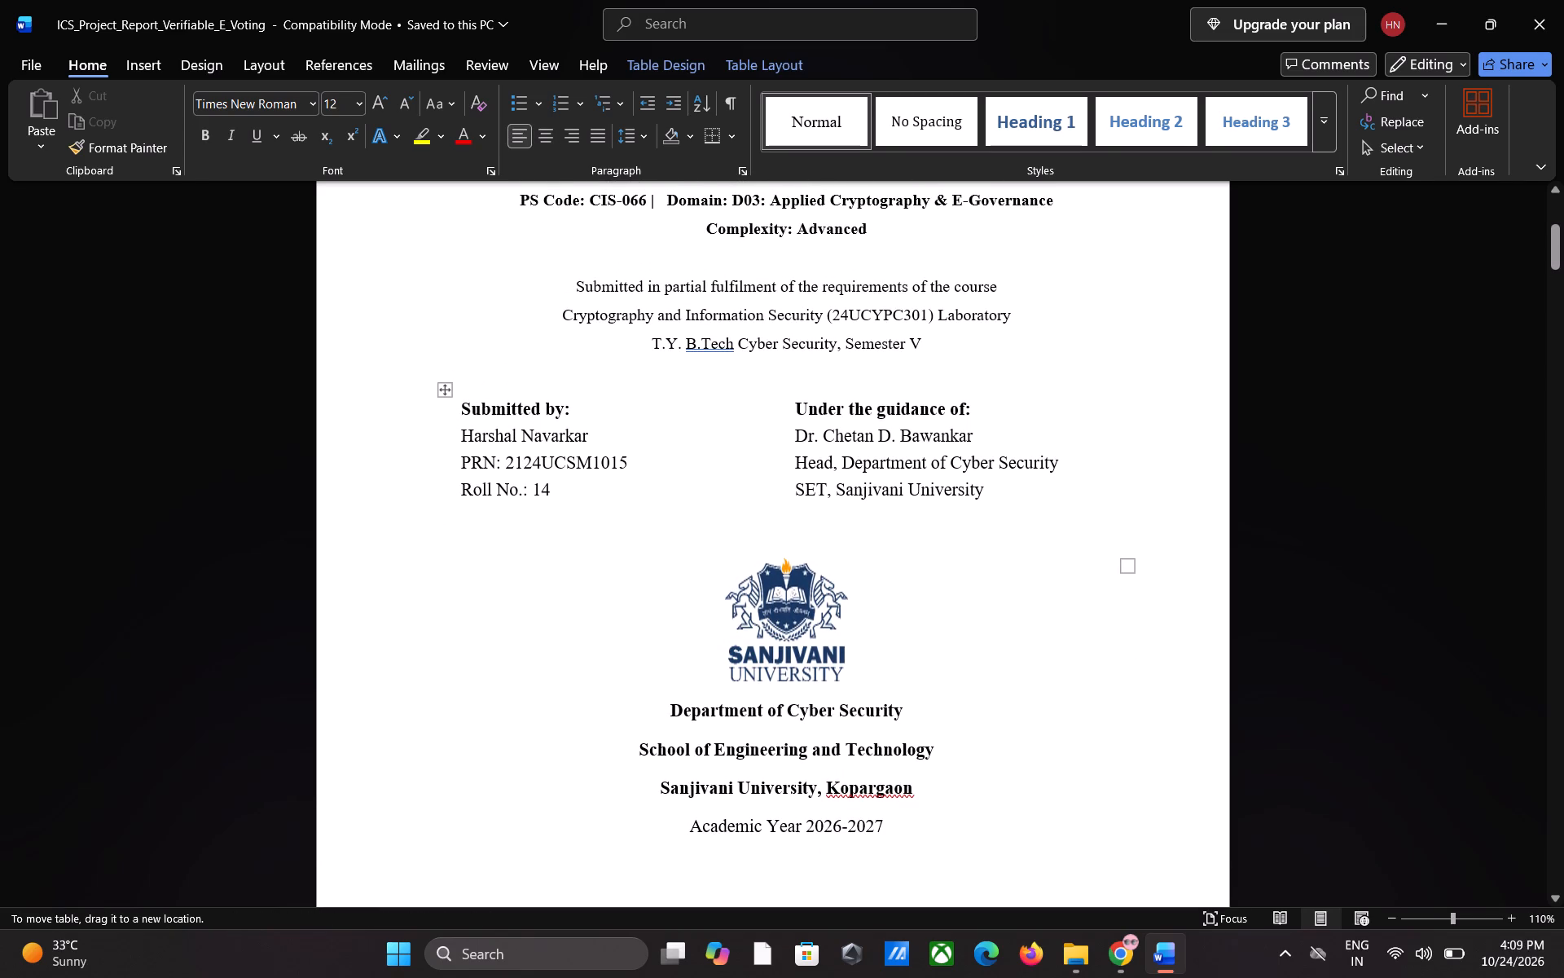
drag(472, 396, 457, 379)
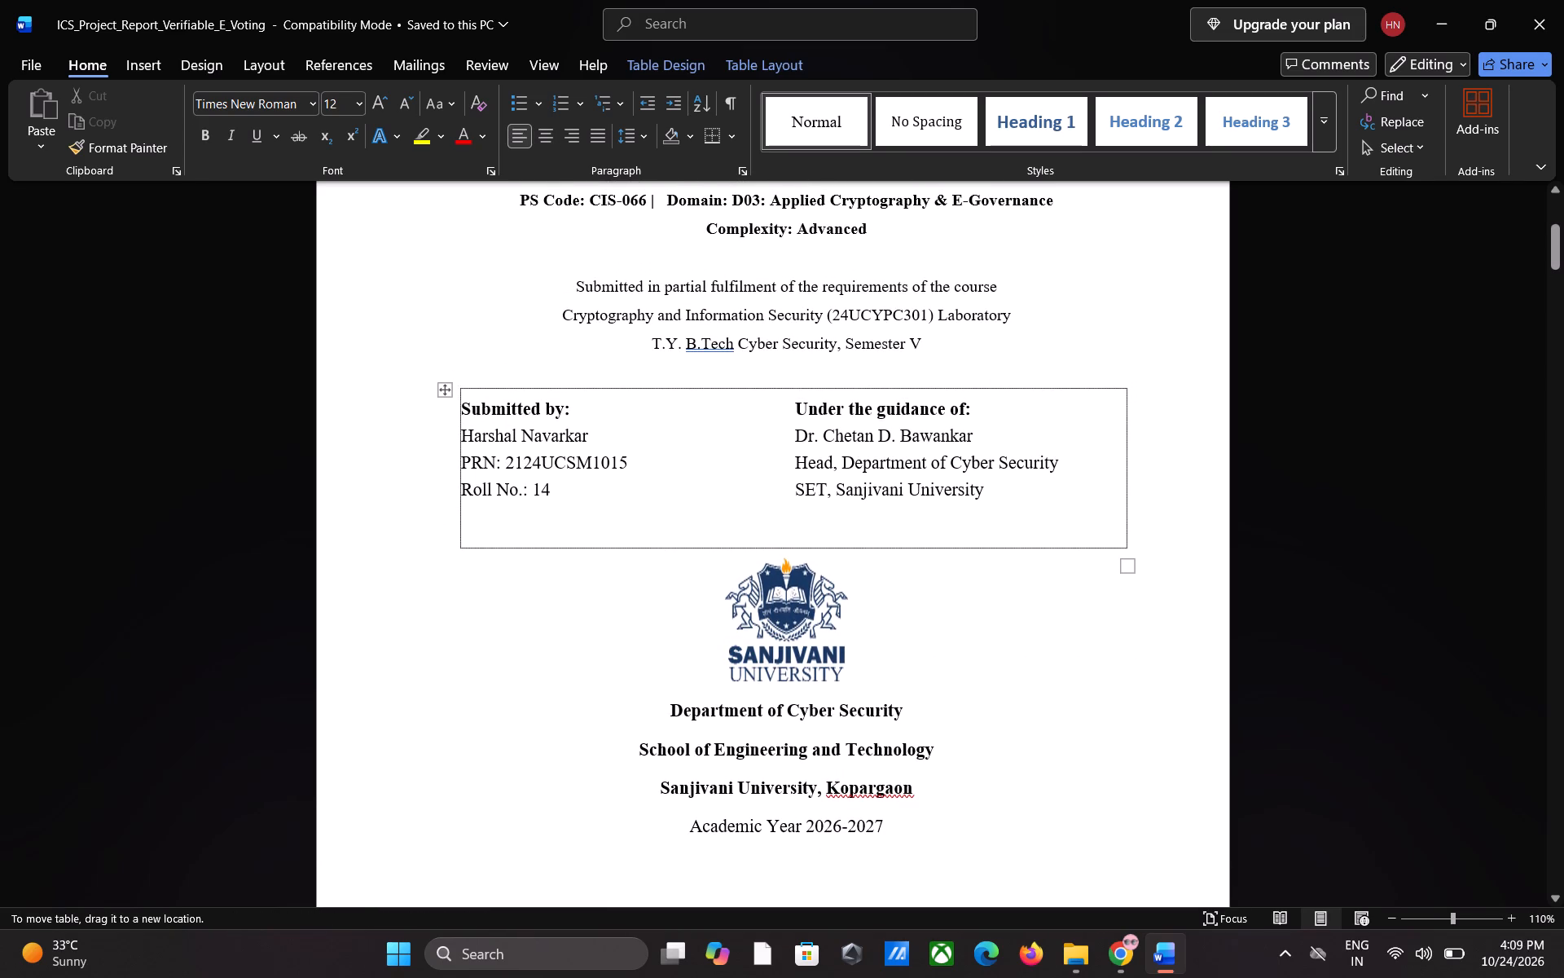
drag(457, 379, 458, 379)
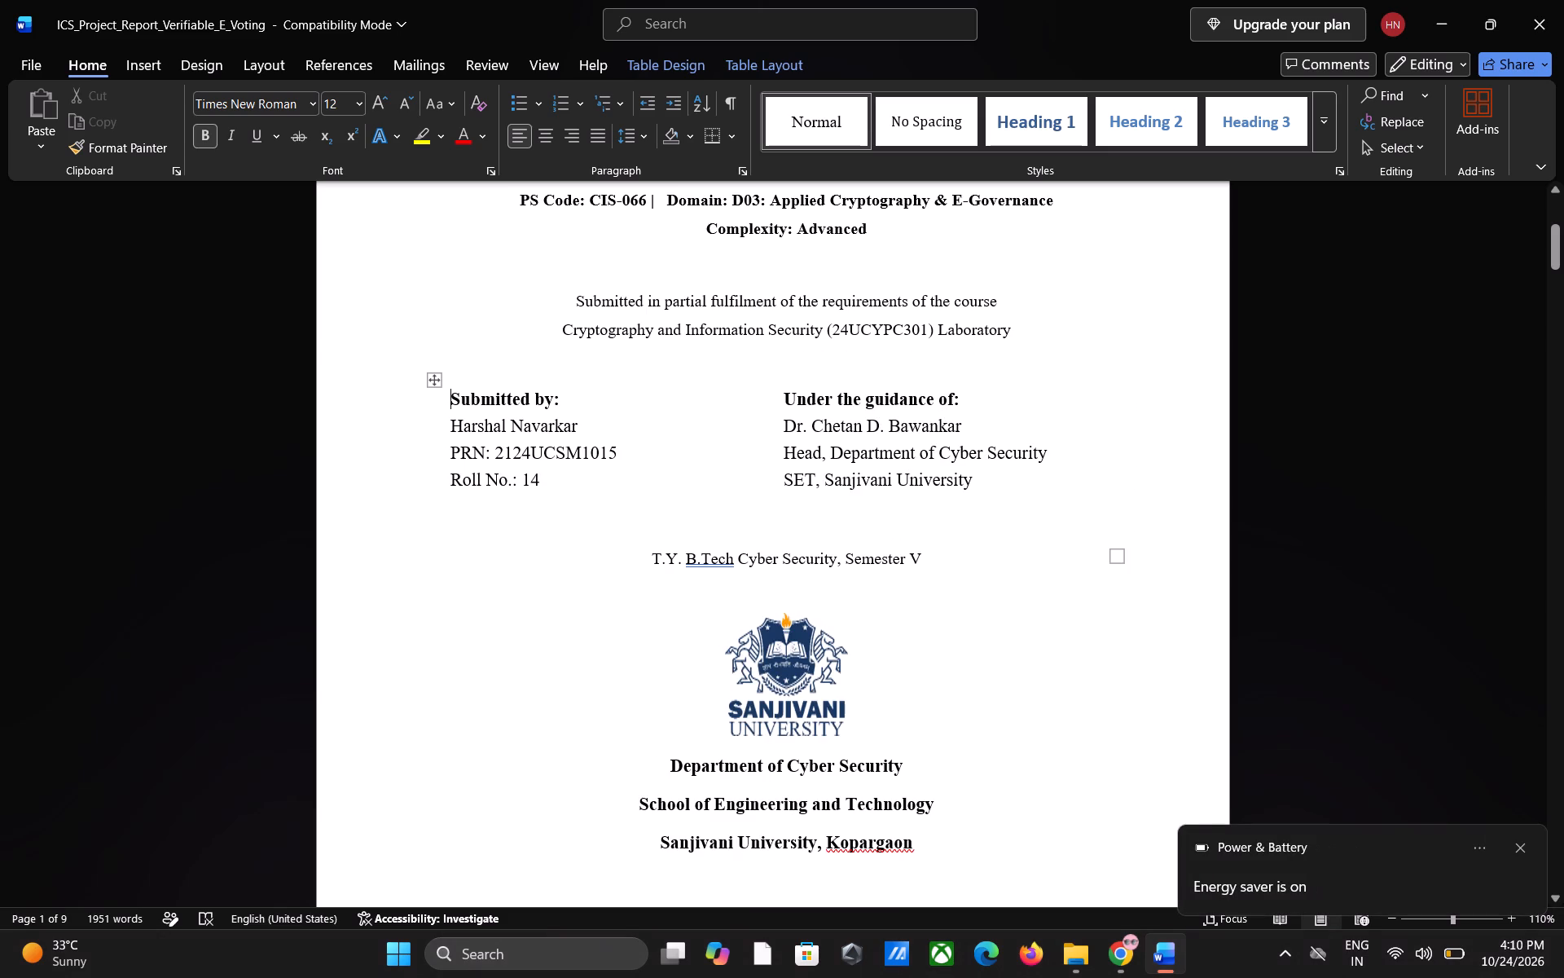
click(1527, 849)
Check the cover page layout from the university heading to the logo and department lines, dismissing the OneDrive backup notification.
scroll(1218, 749, up, 1)
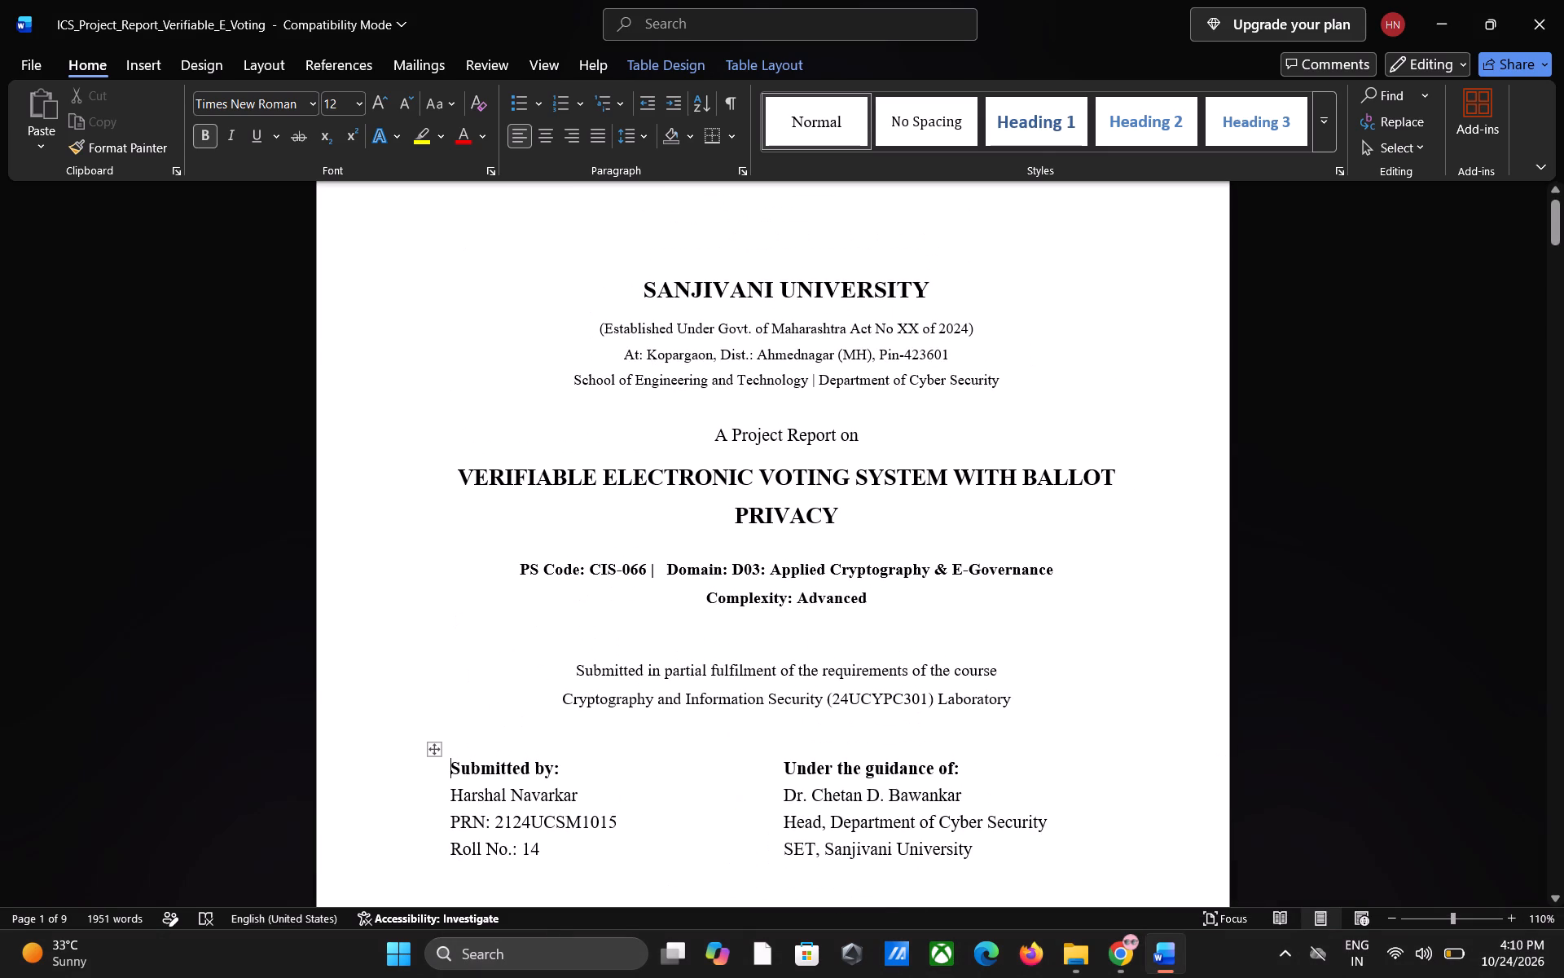
scroll(1031, 560, down, 3)
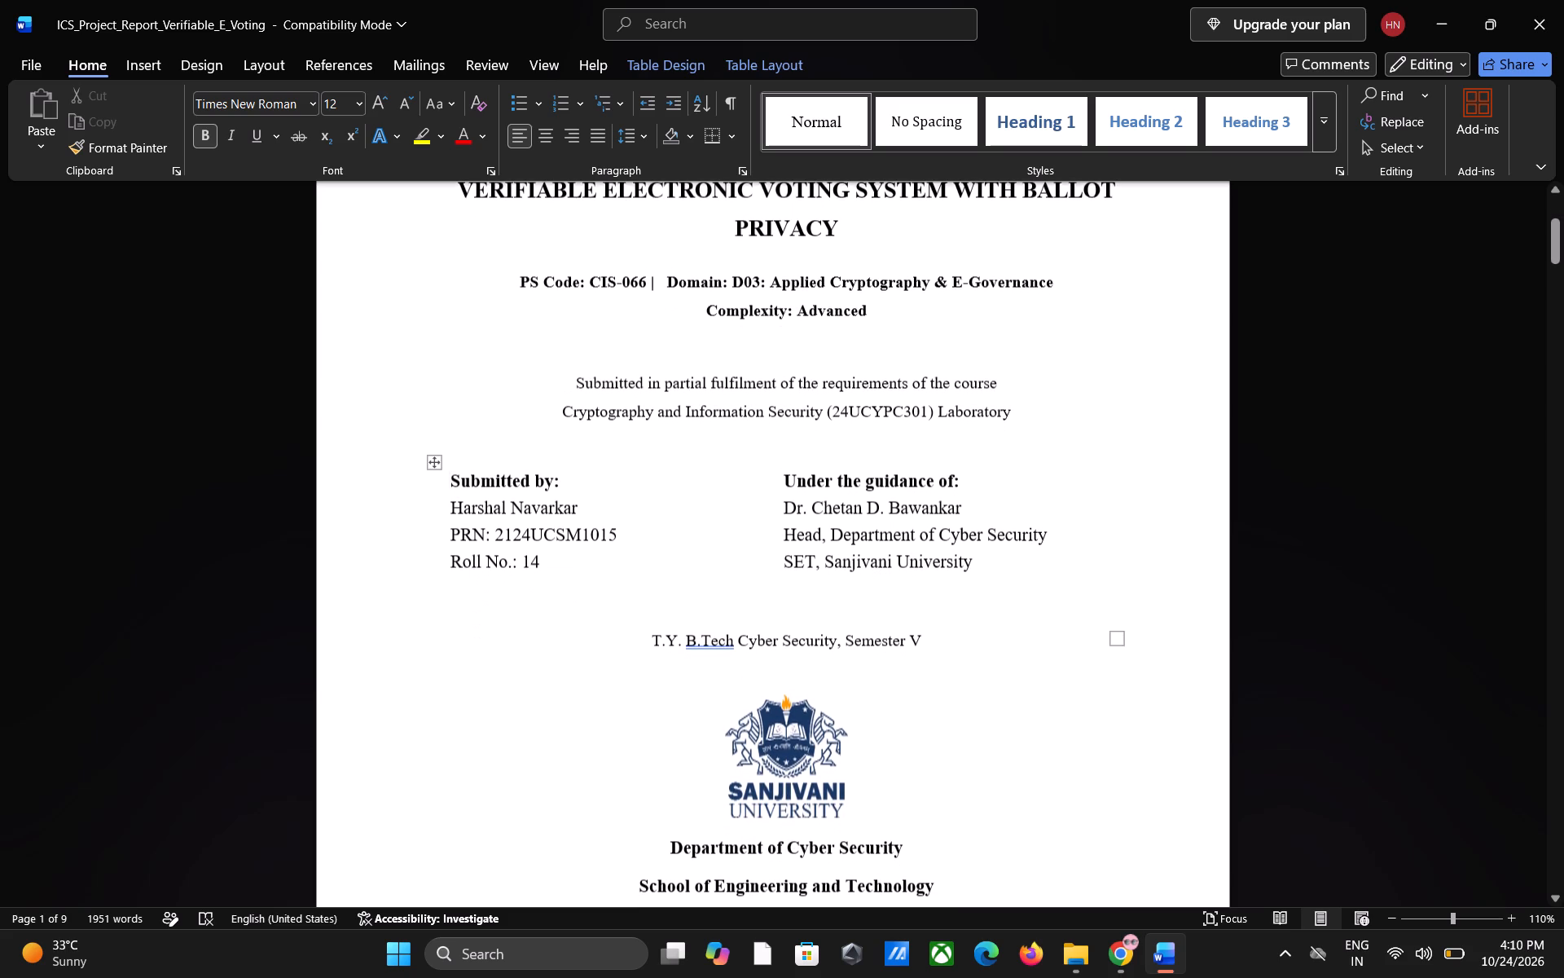
scroll(1031, 560, down, 1)
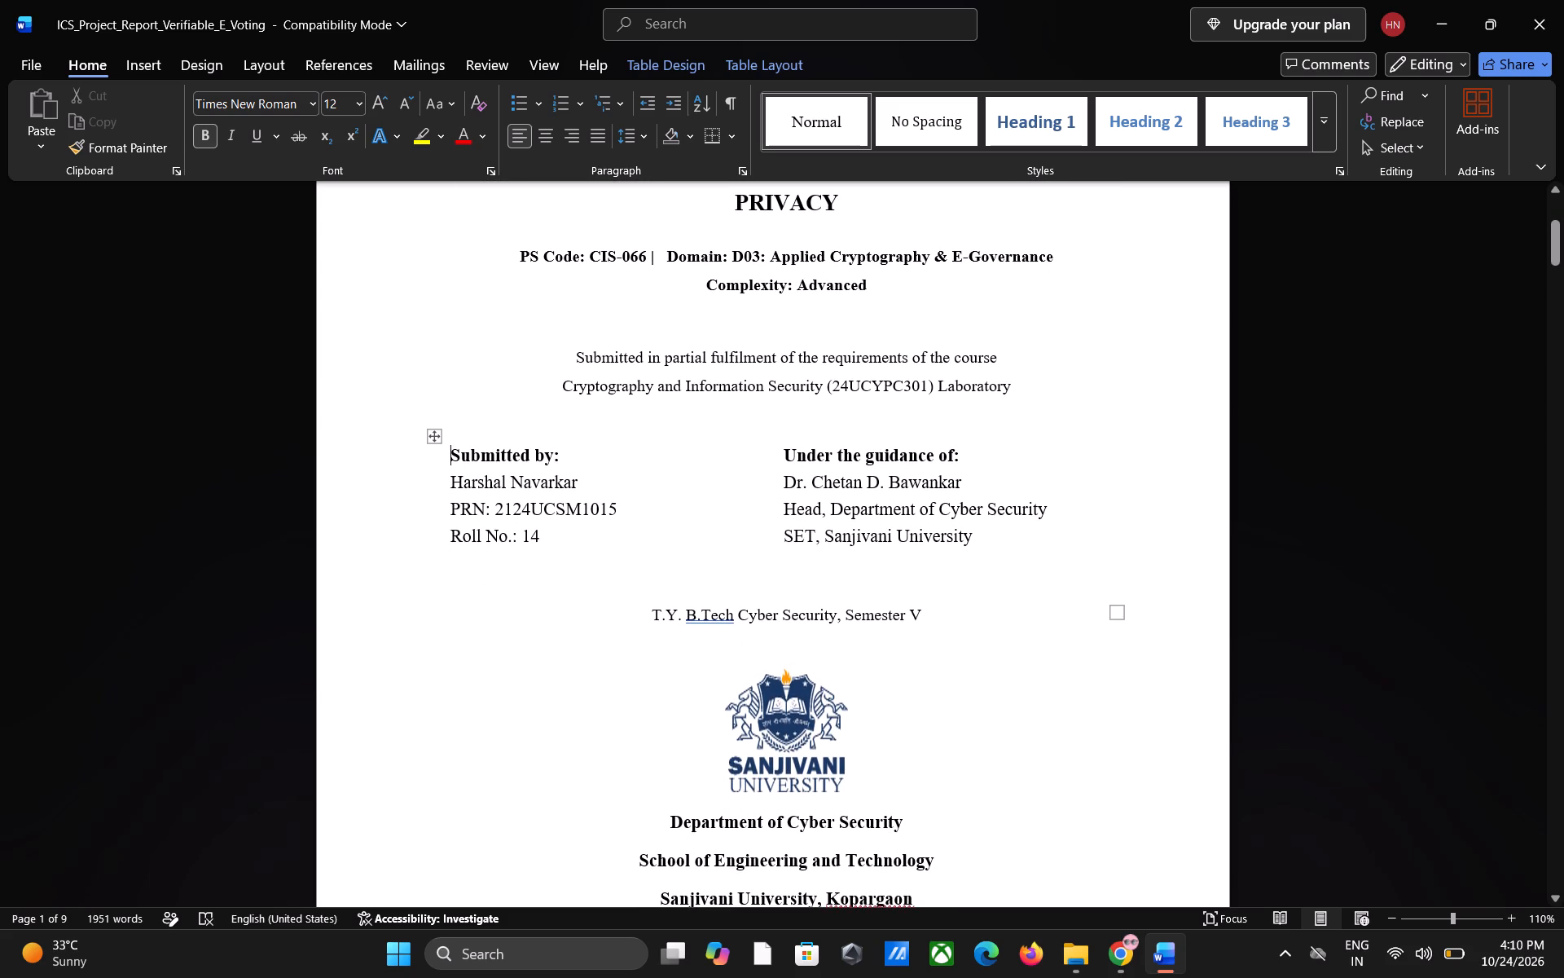
scroll(1031, 560, up, 1)
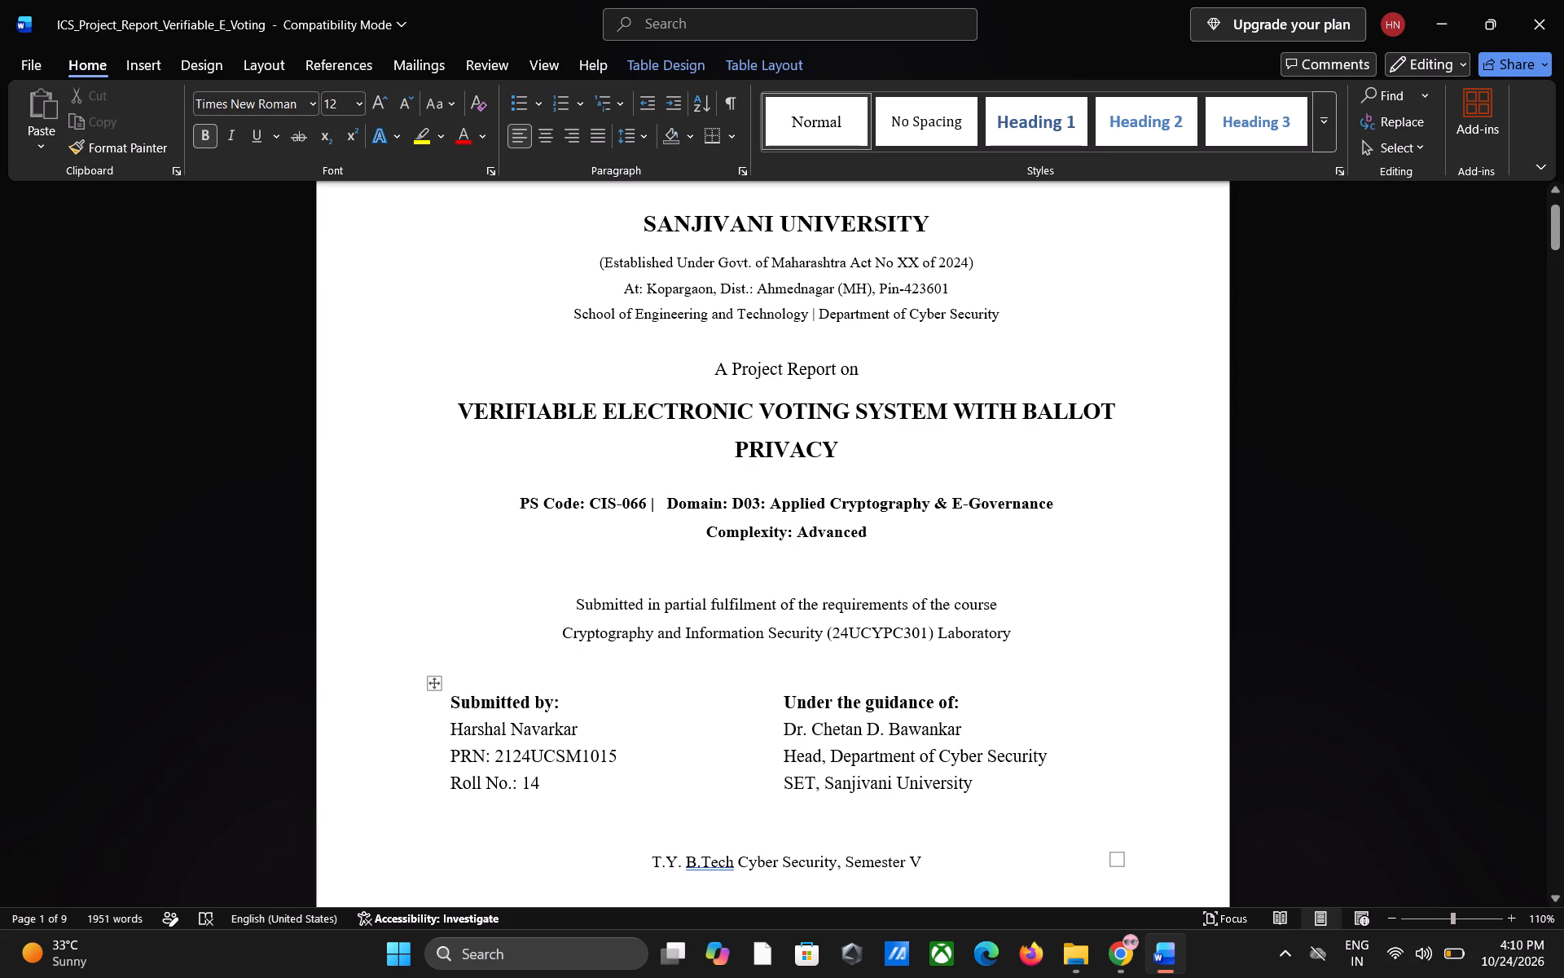
scroll(1002, 604, up, 1)
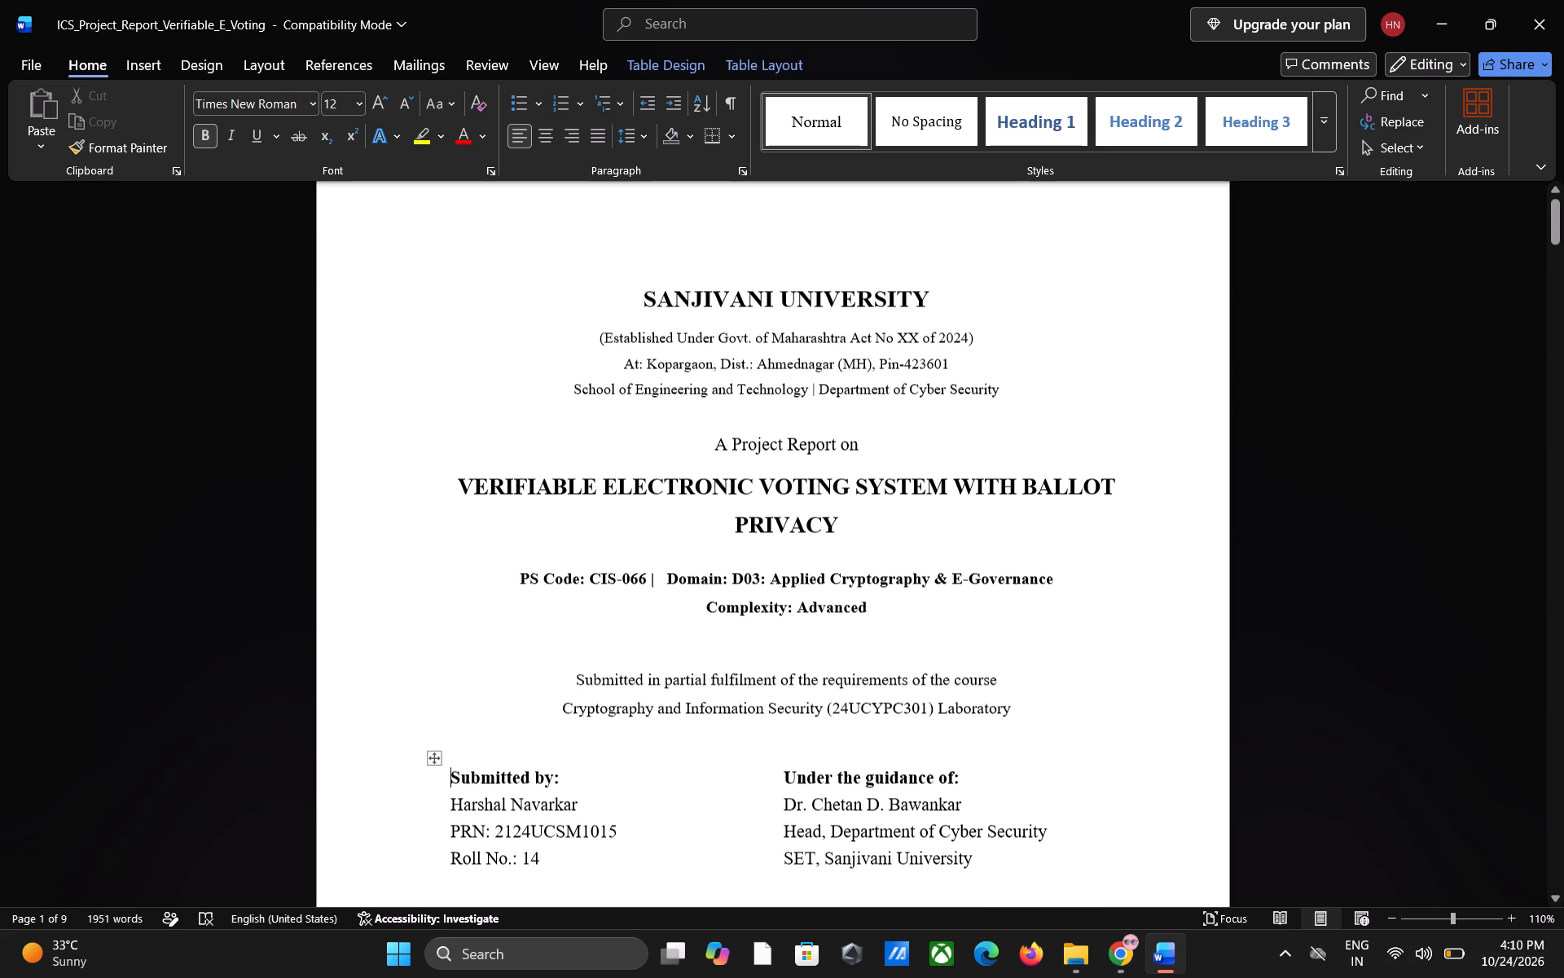
scroll(1002, 604, up, 1)
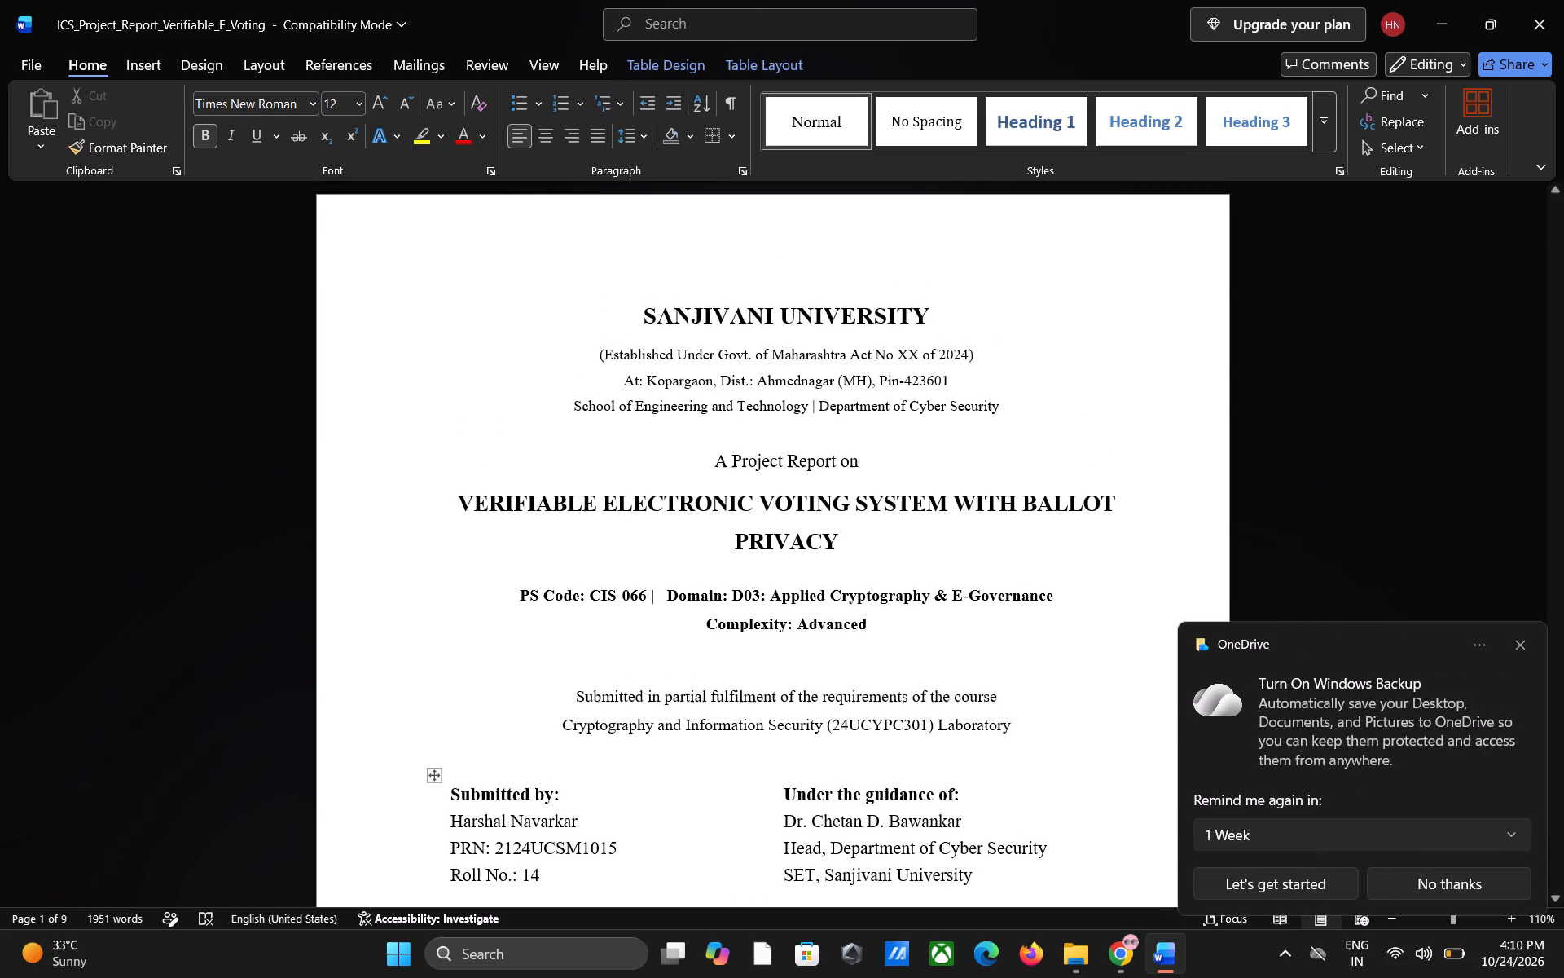
click(1518, 650)
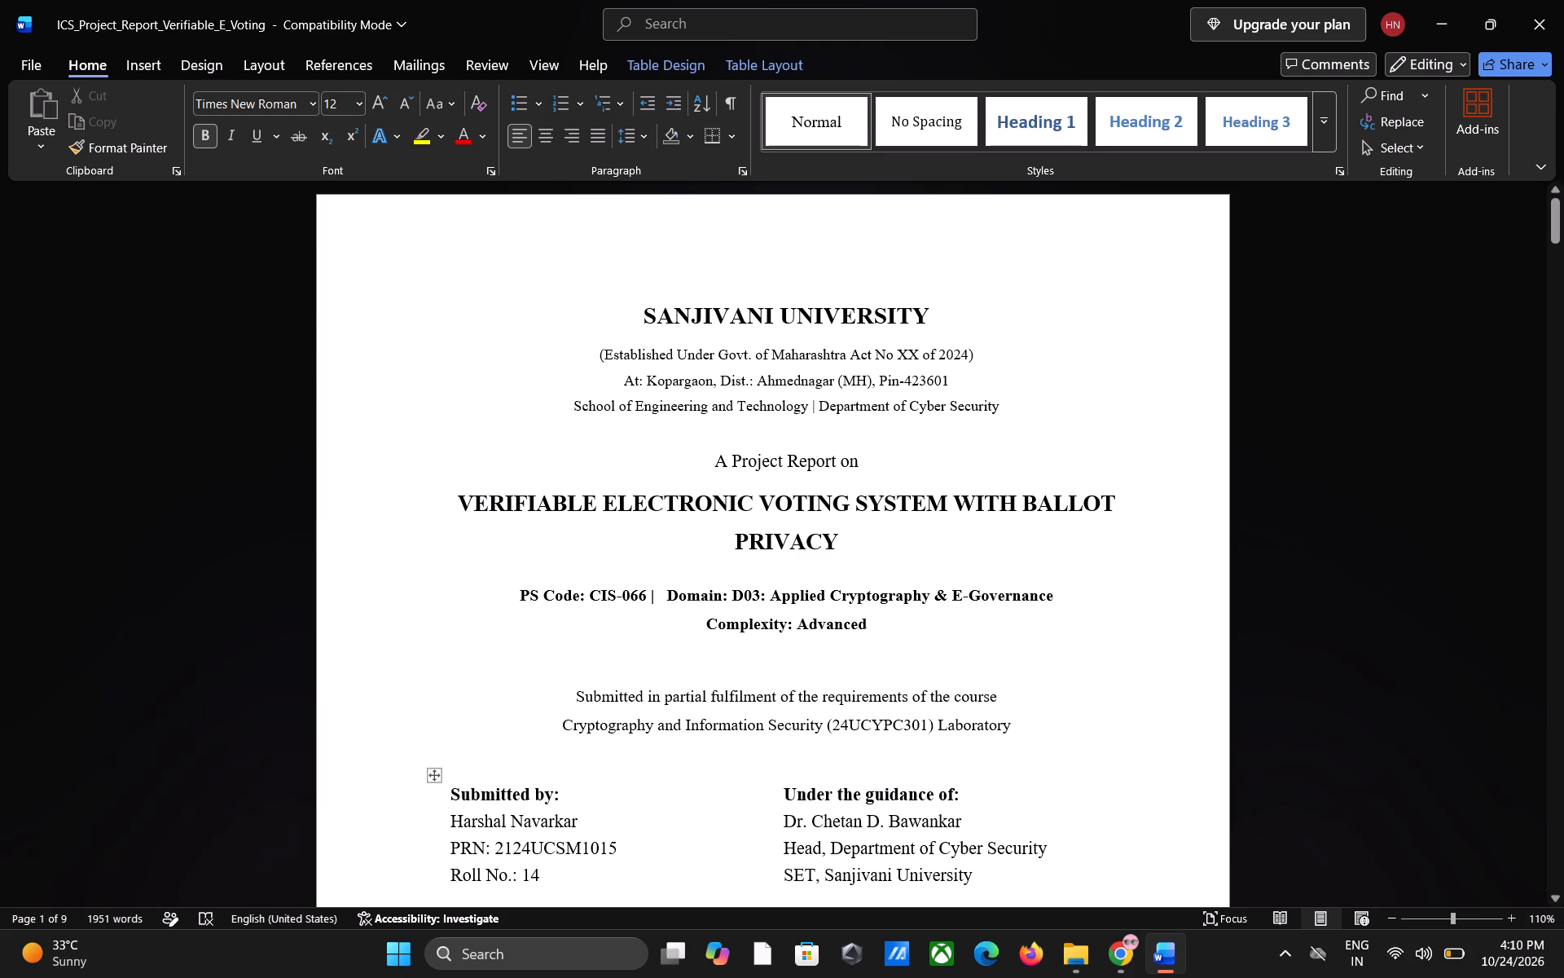
Open WhatsApp from the recent Windows searches.
click(521, 955)
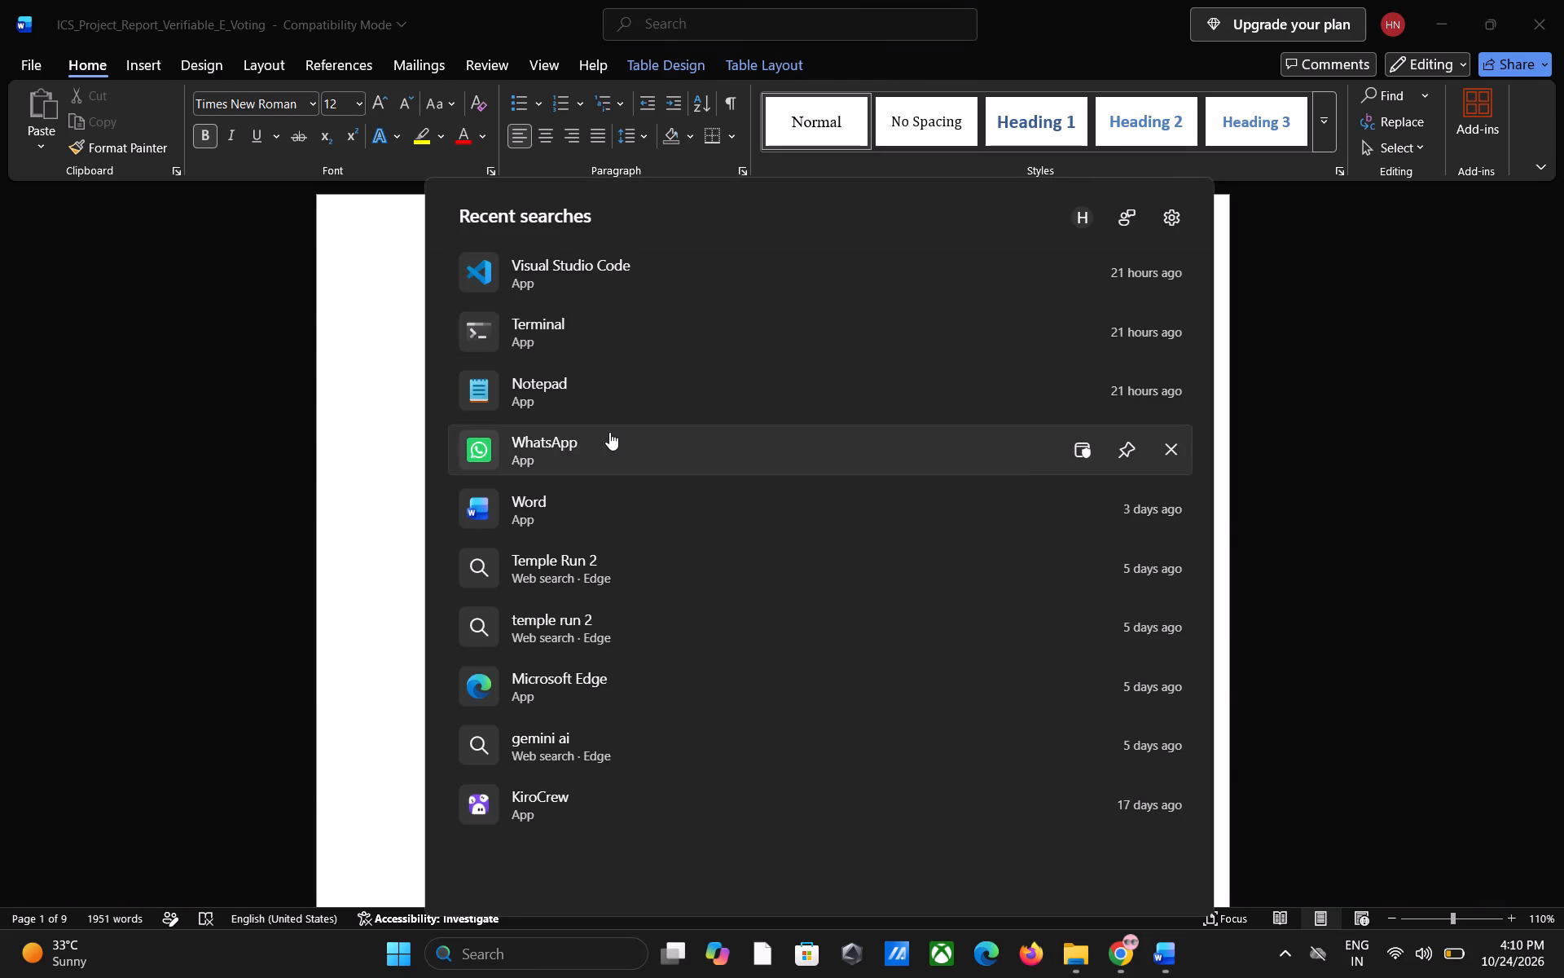
click(609, 432)
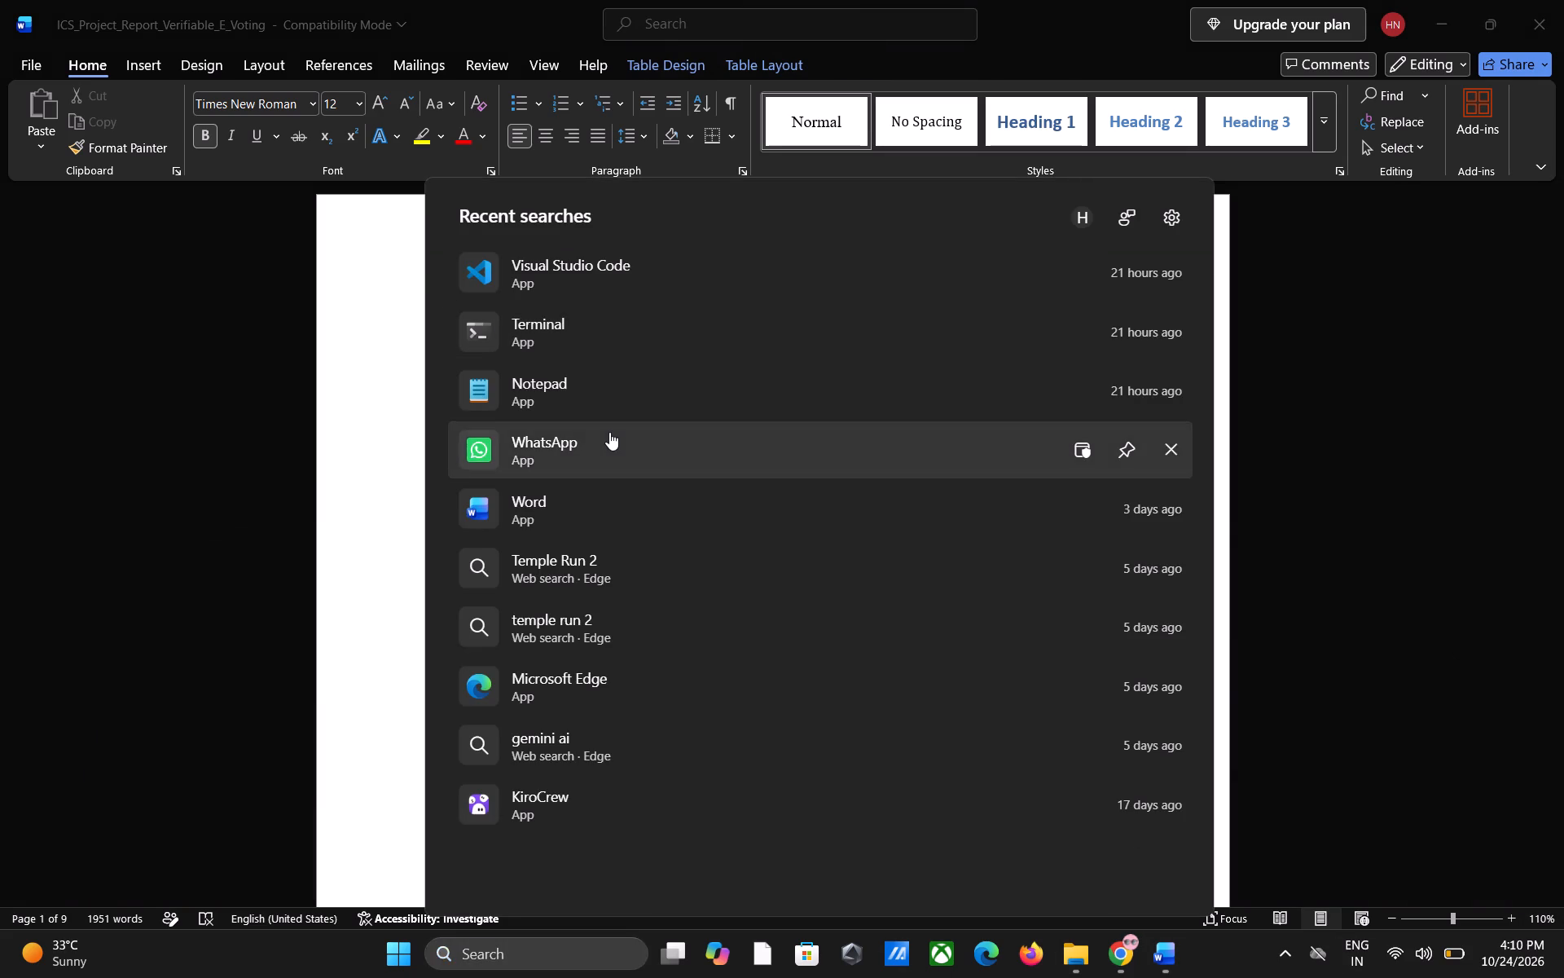
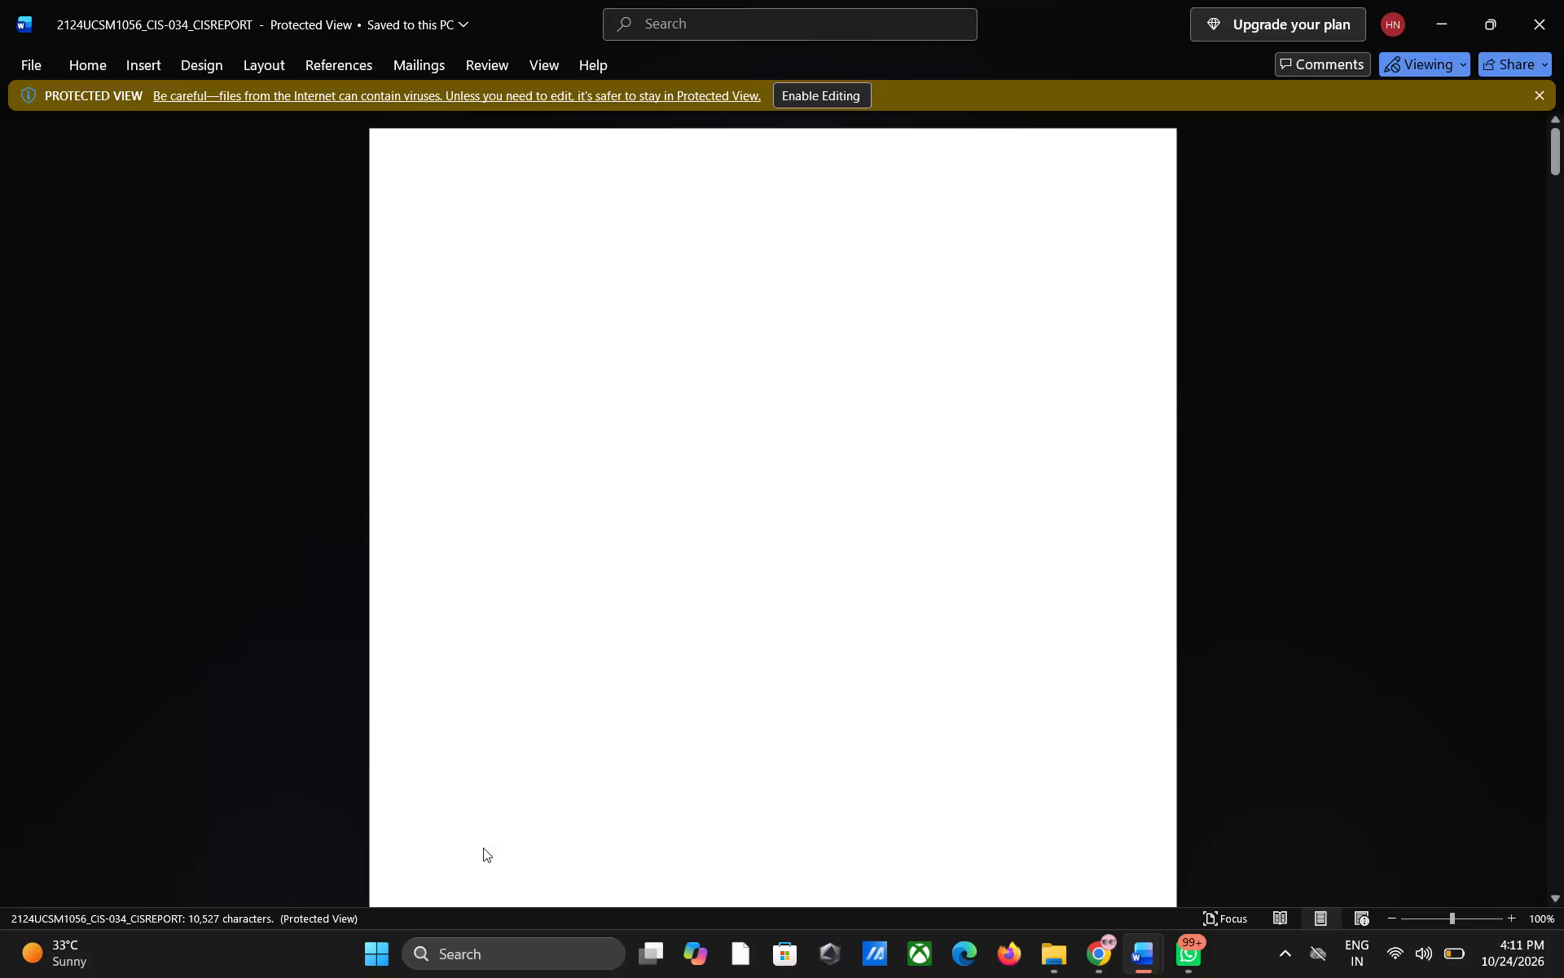
Review the cover page of the CIS-034 project report on attacker cost modelling, from title to academic year line.
scroll(622, 742, down, 5)
scroll(622, 742, up, 4)
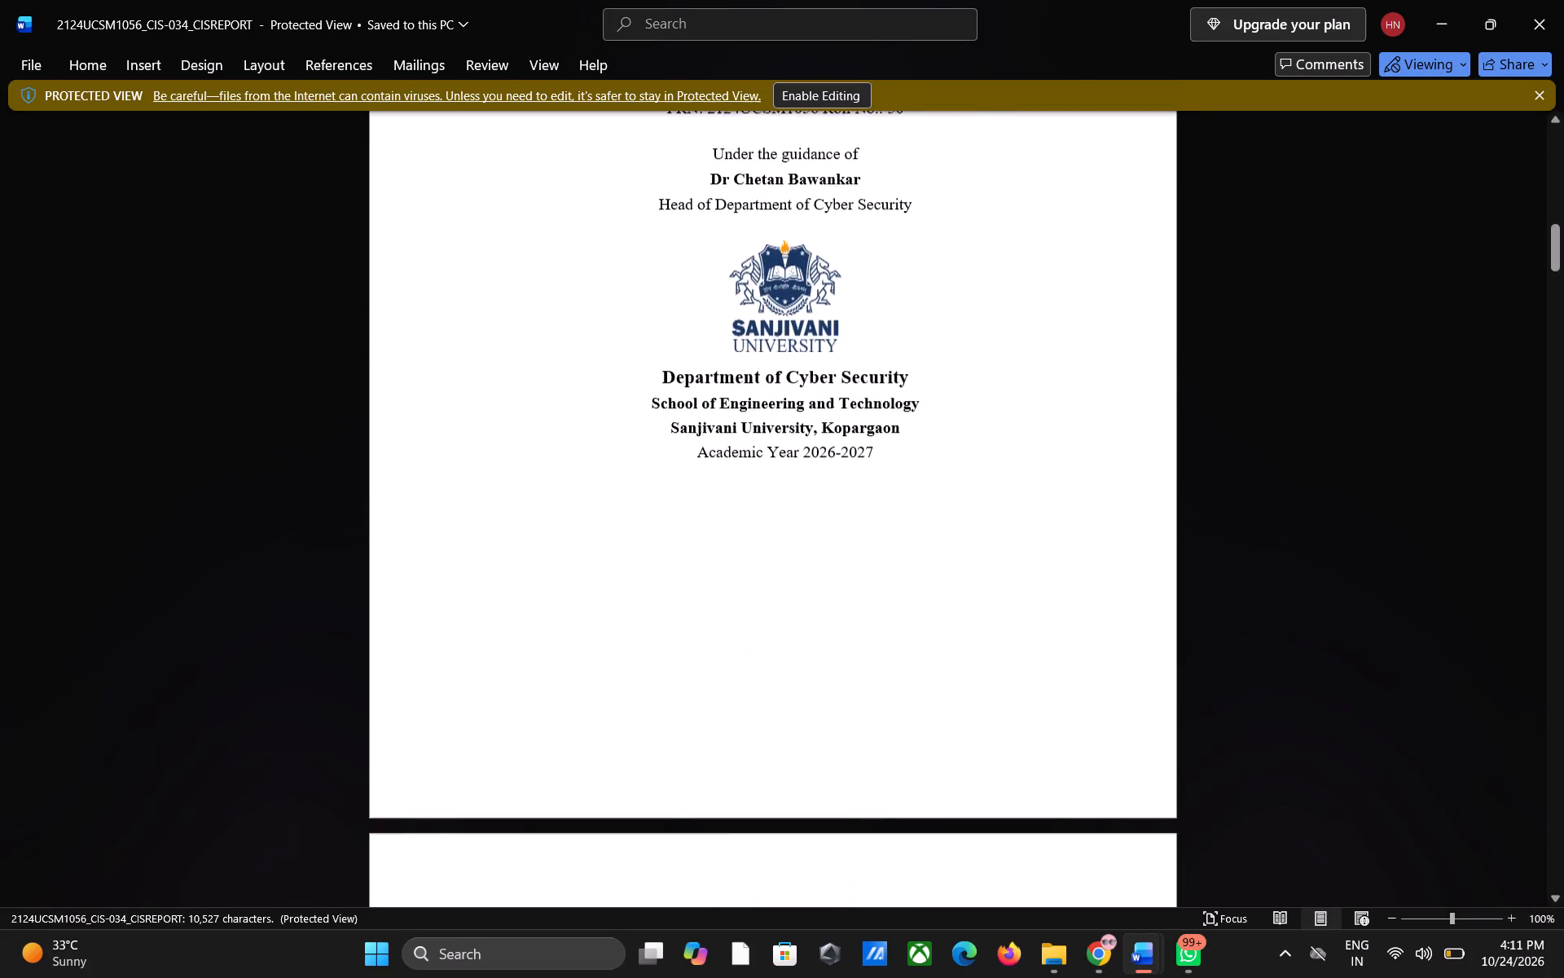
scroll(622, 742, up, 11)
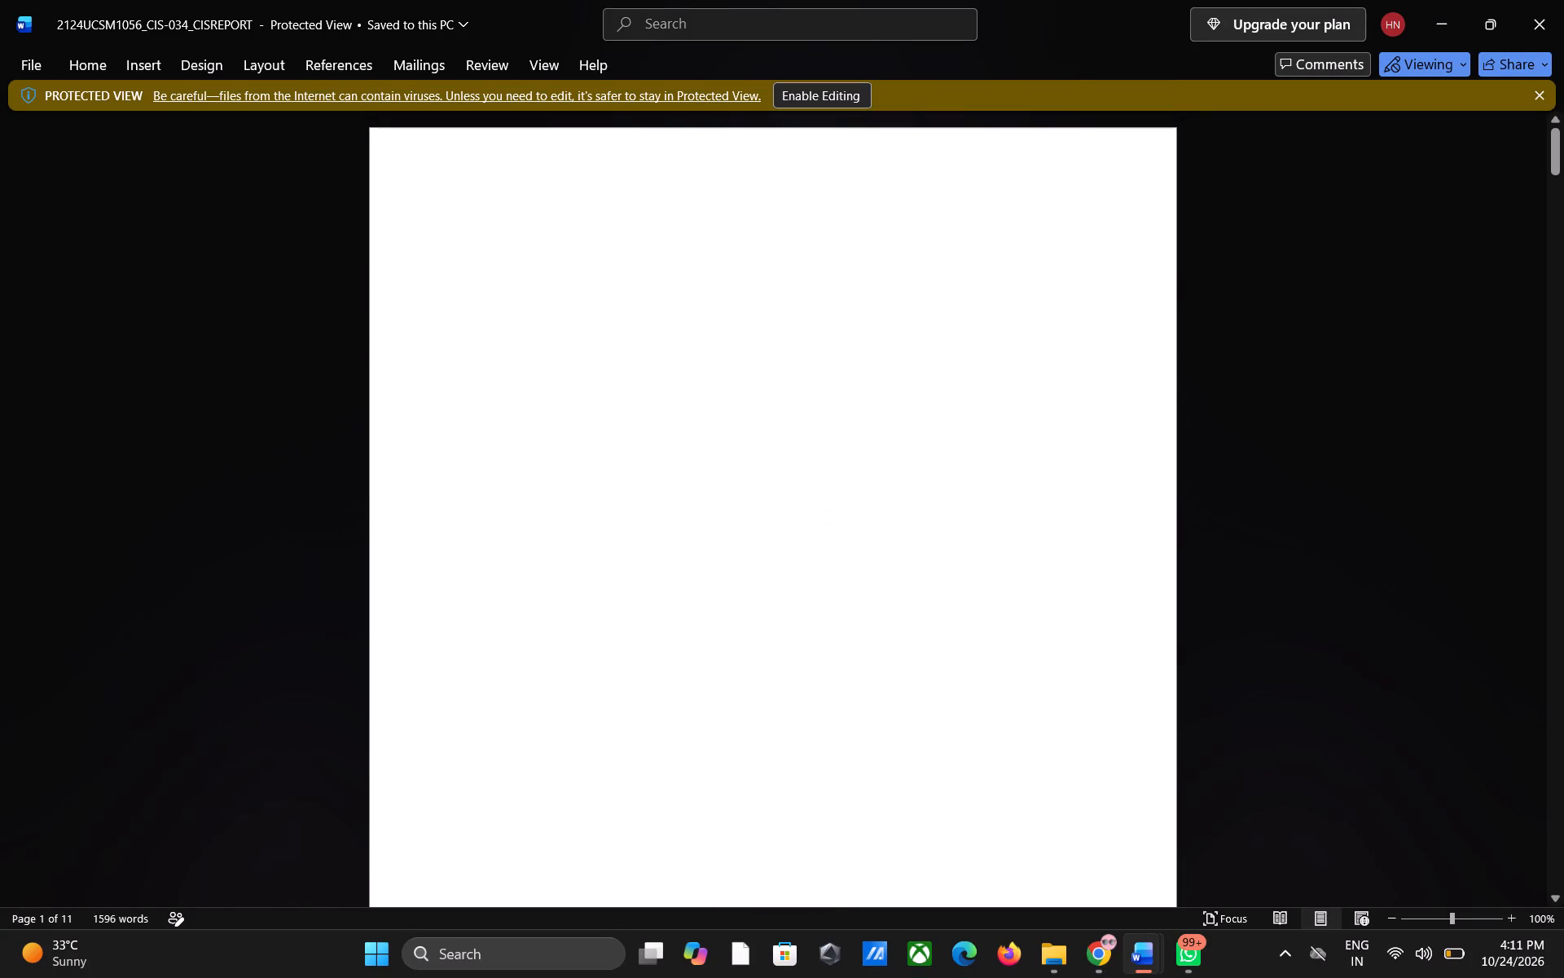
scroll(622, 742, down, 3)
scroll(622, 742, up, 1)
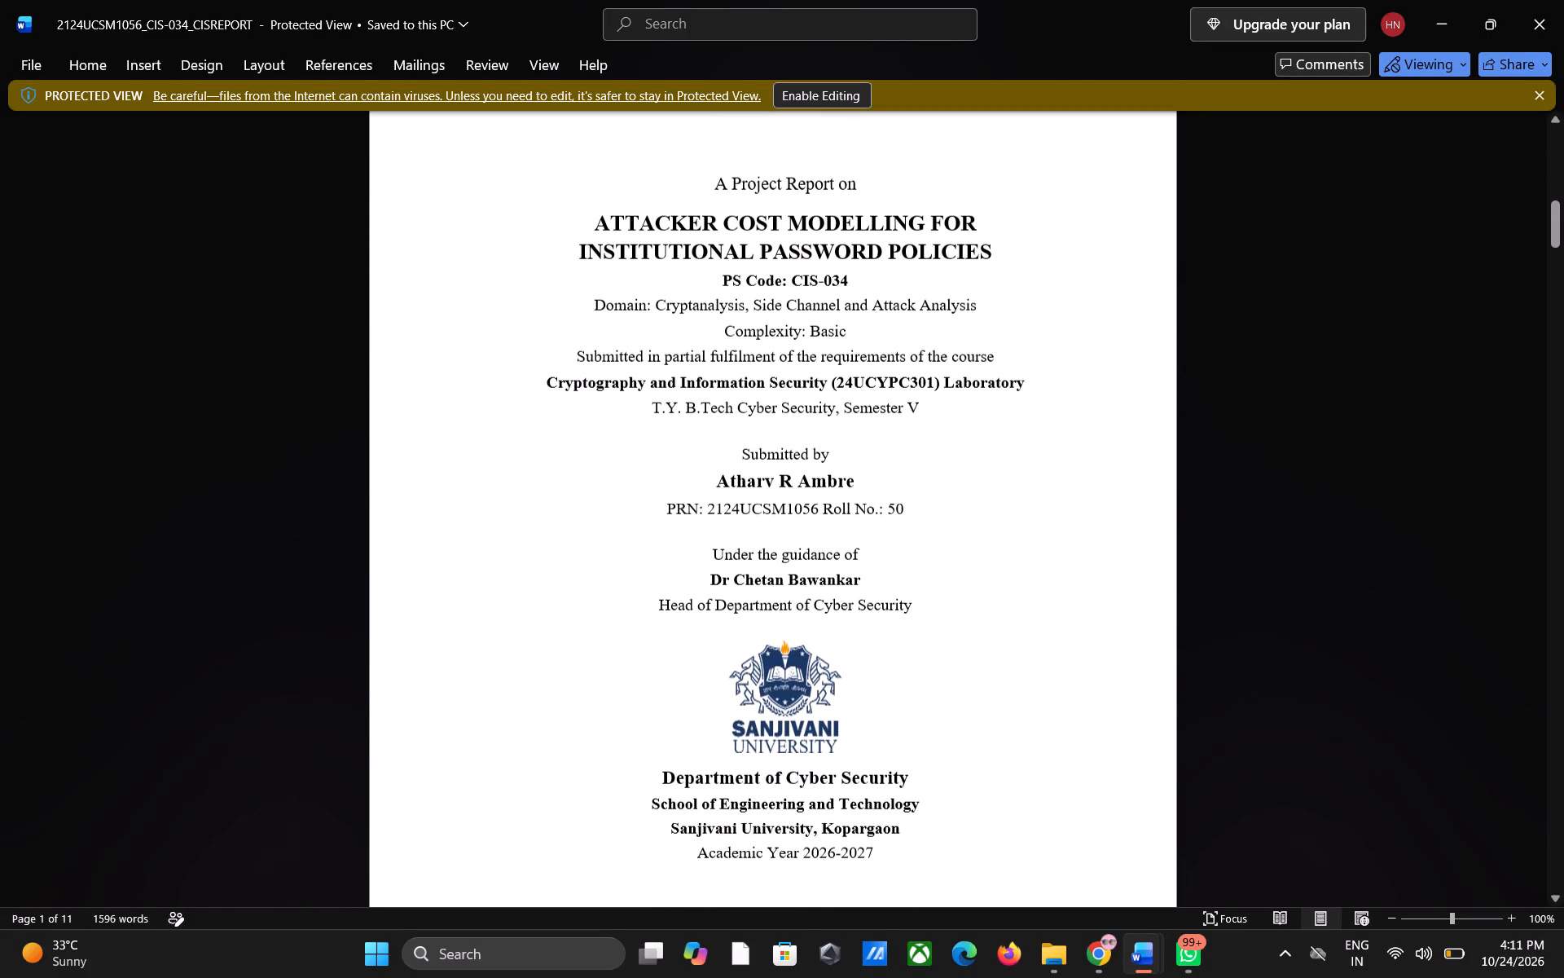
scroll(622, 742, up, 1)
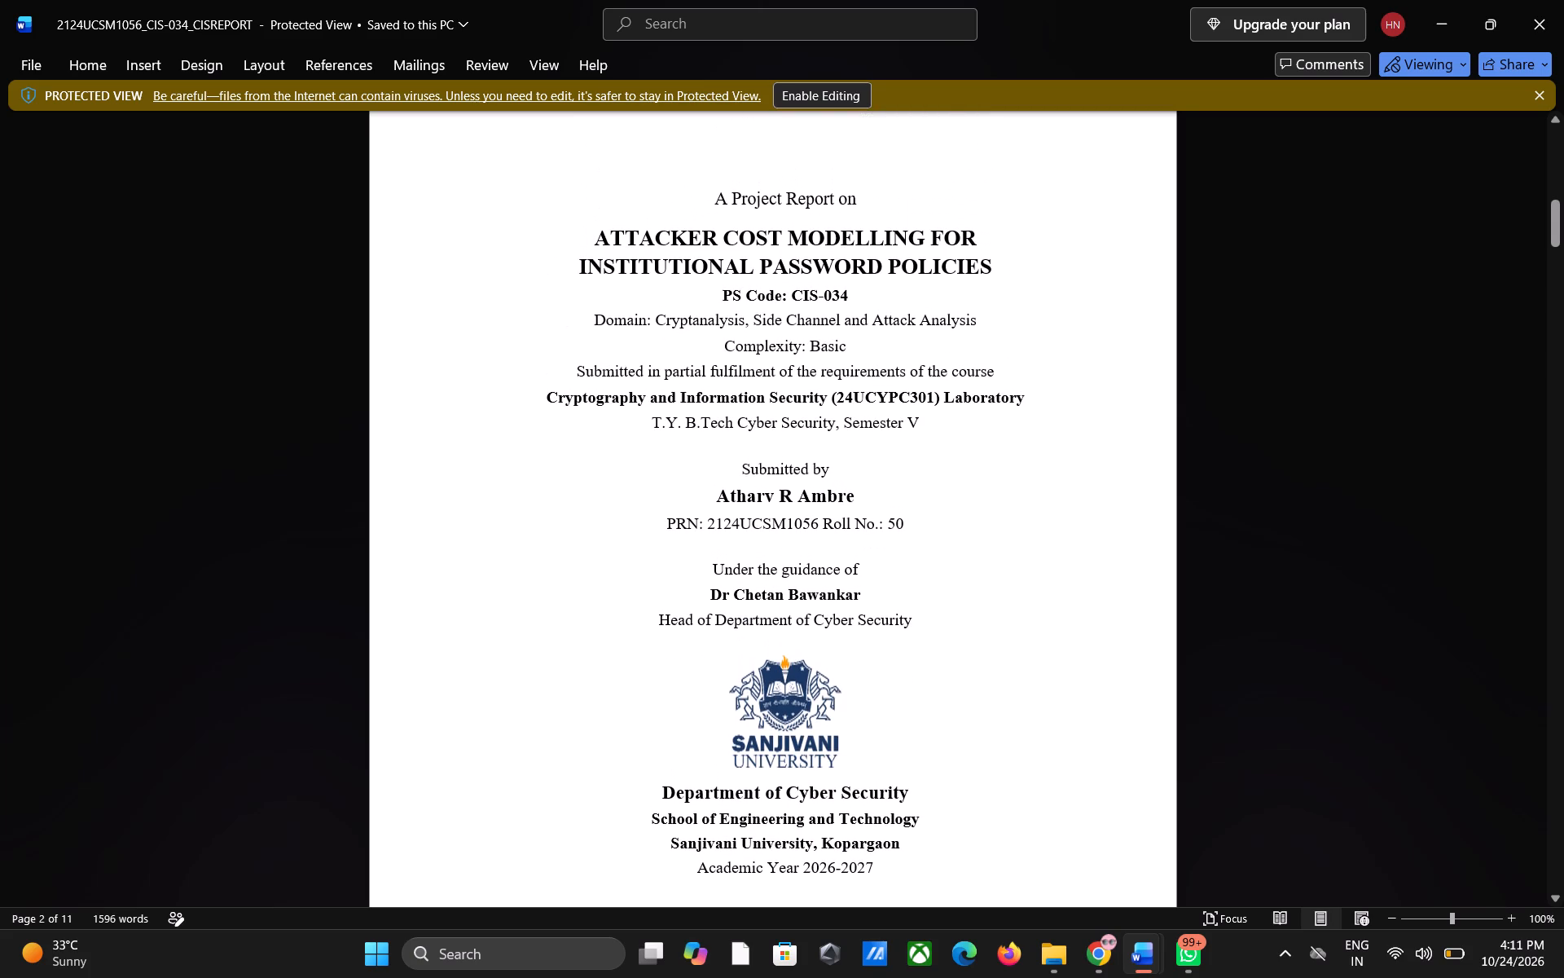
Examine the certificate page, abstract and introduction of the CIS-034 report.
scroll(800, 561, down, 3)
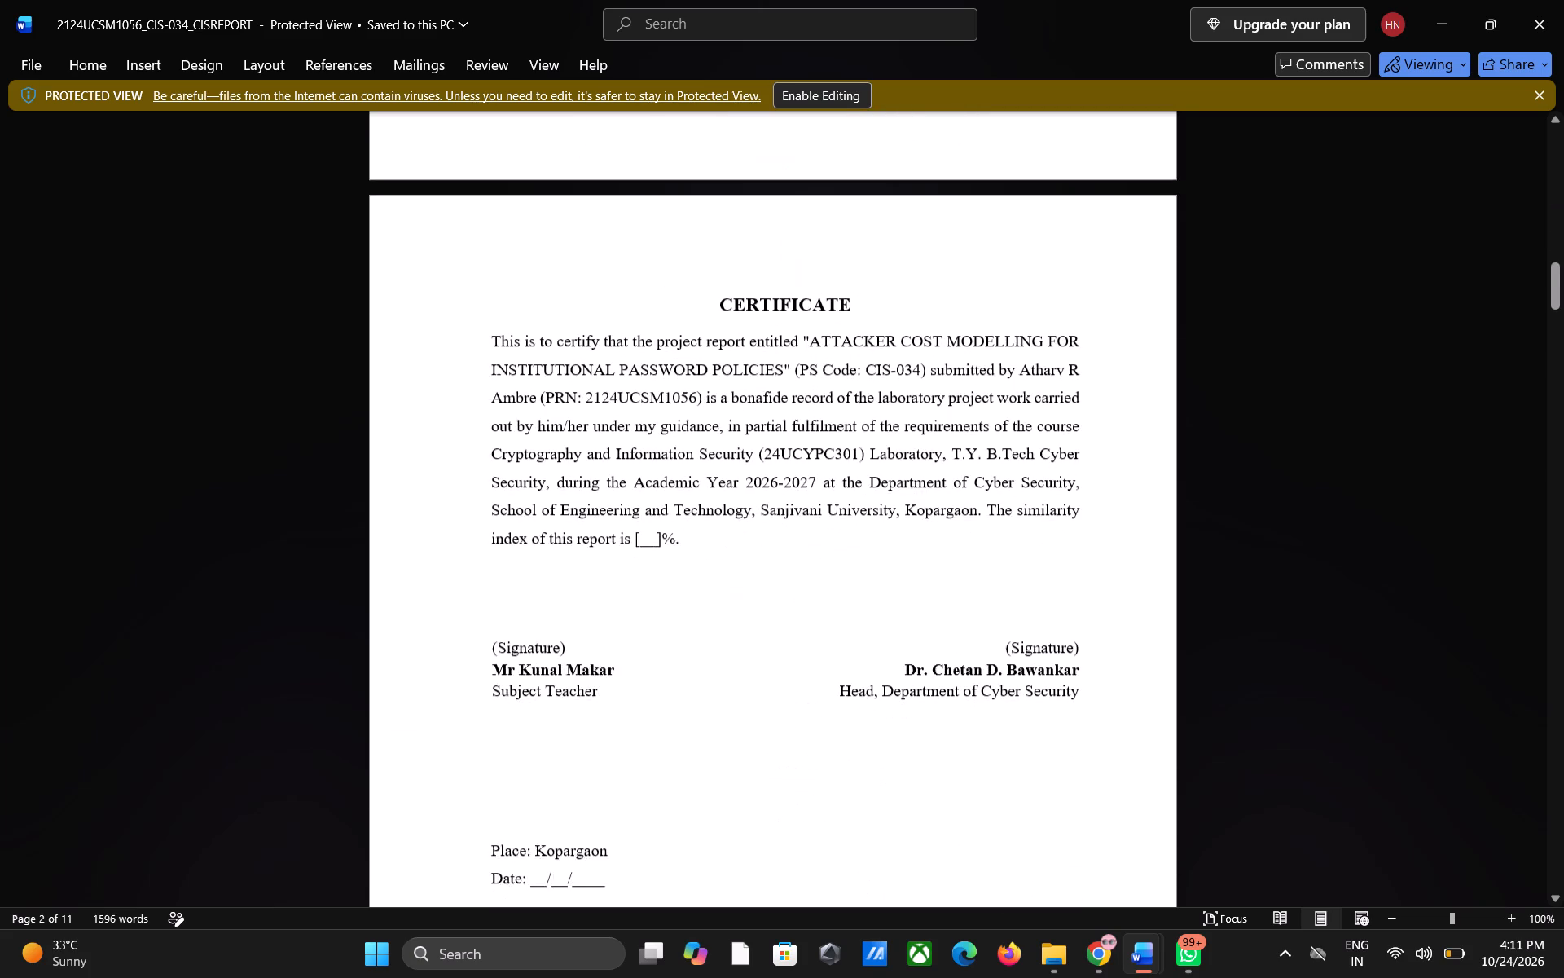
scroll(800, 561, down, 2)
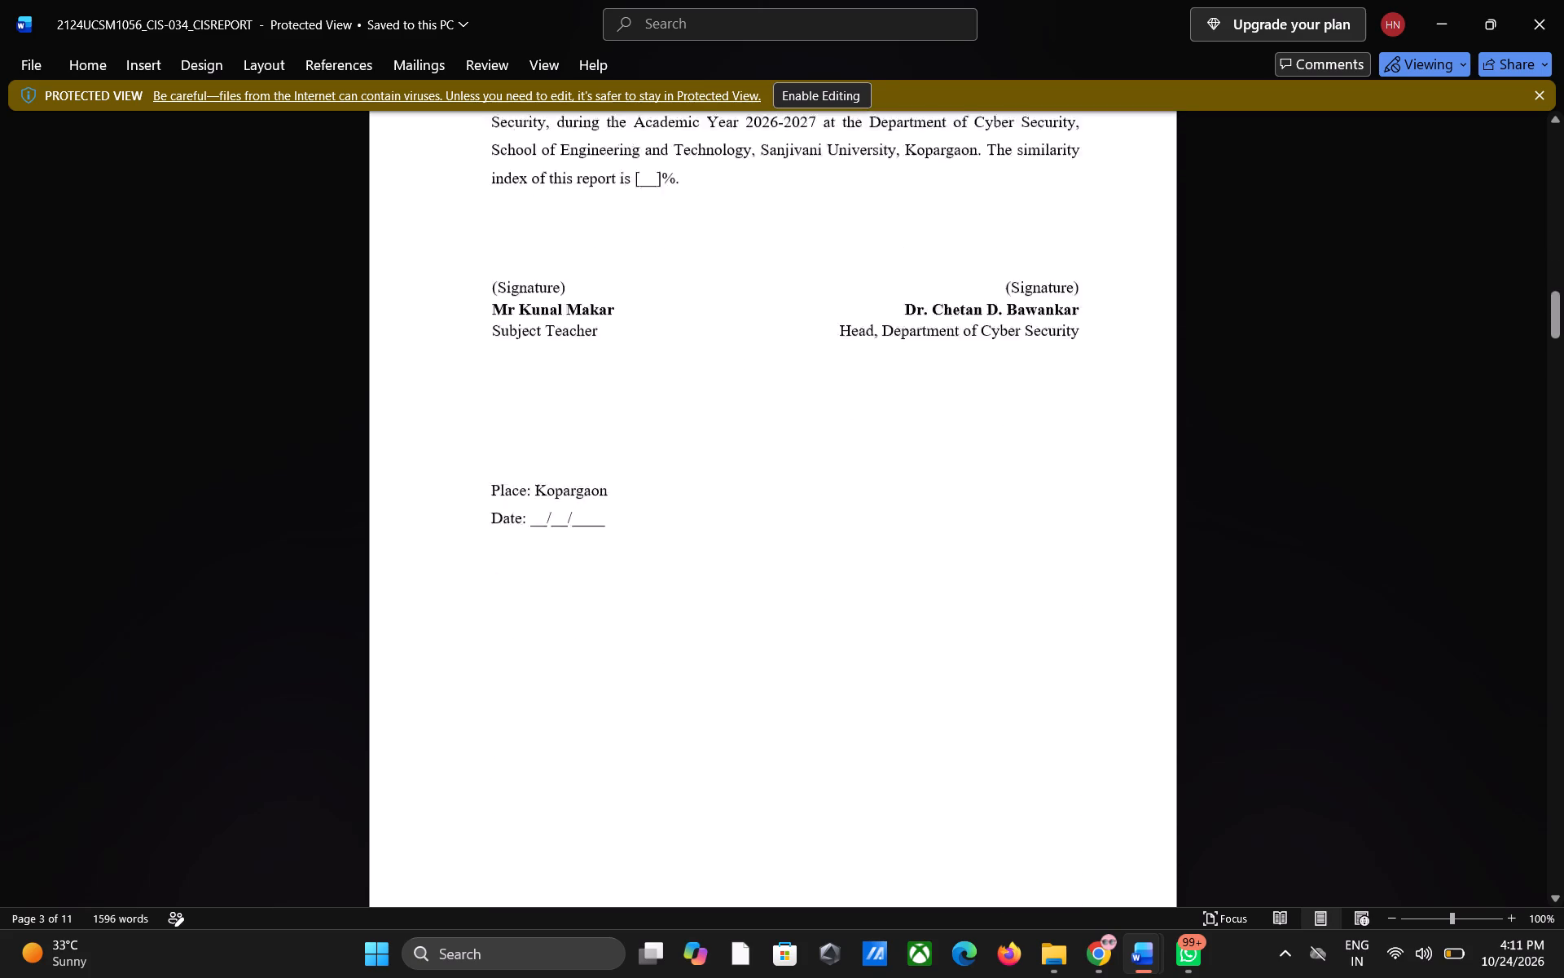
scroll(800, 561, down, 4)
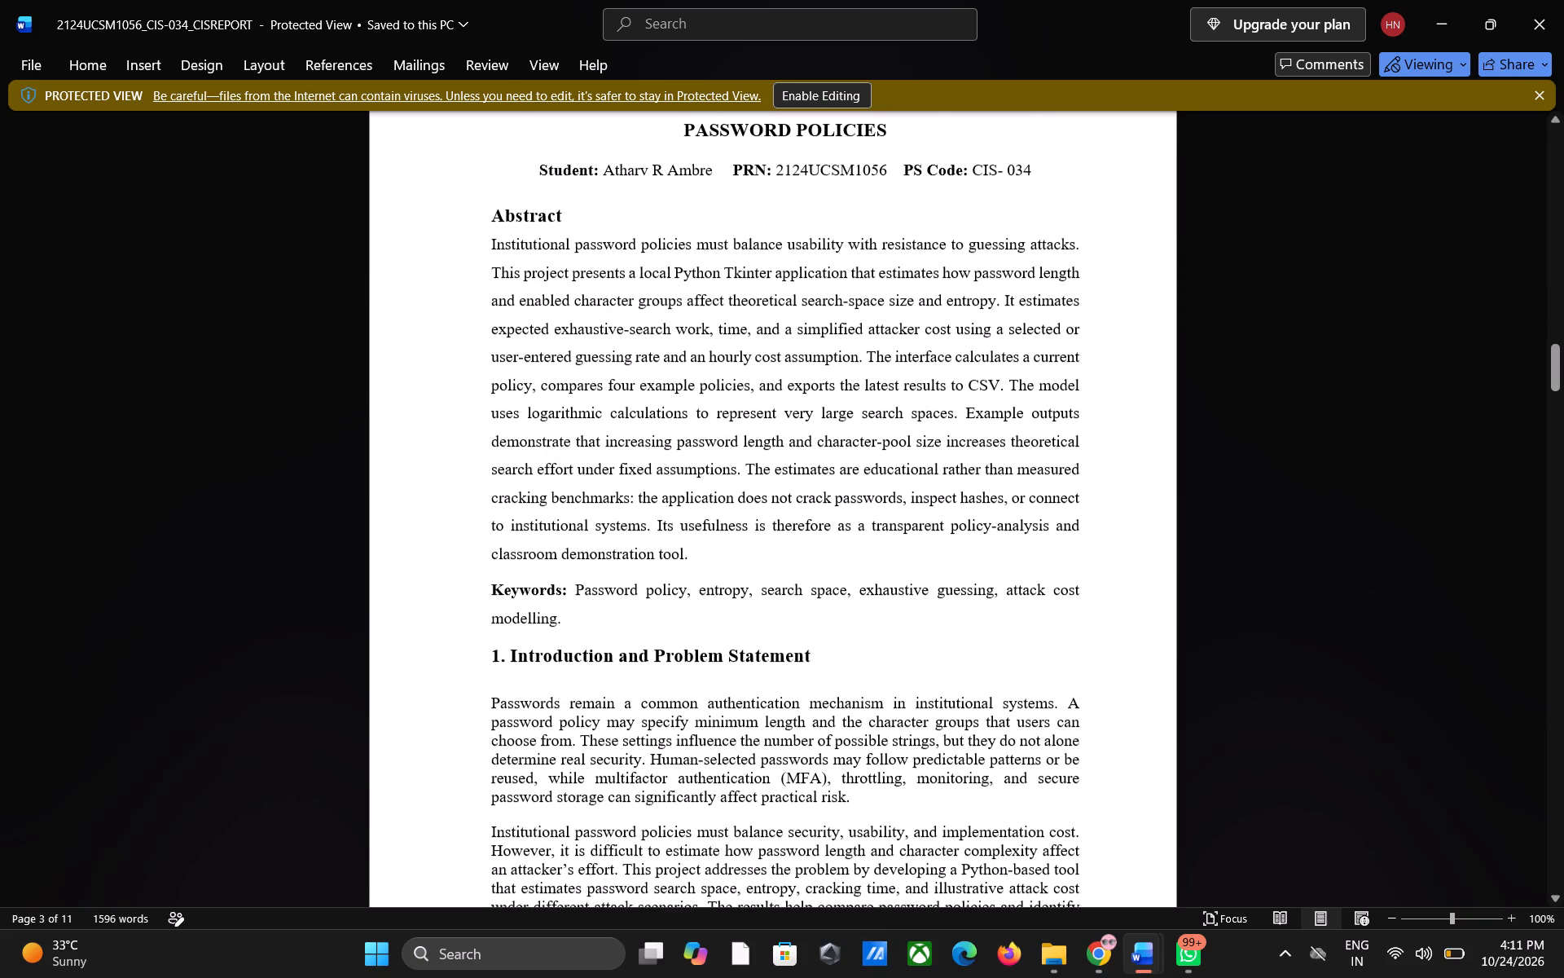
Examine the Objectives and Methodology and System Design sections of the CIS-034 report, including Figure 3.1.
scroll(800, 561, down, 4)
scroll(800, 561, up, 2)
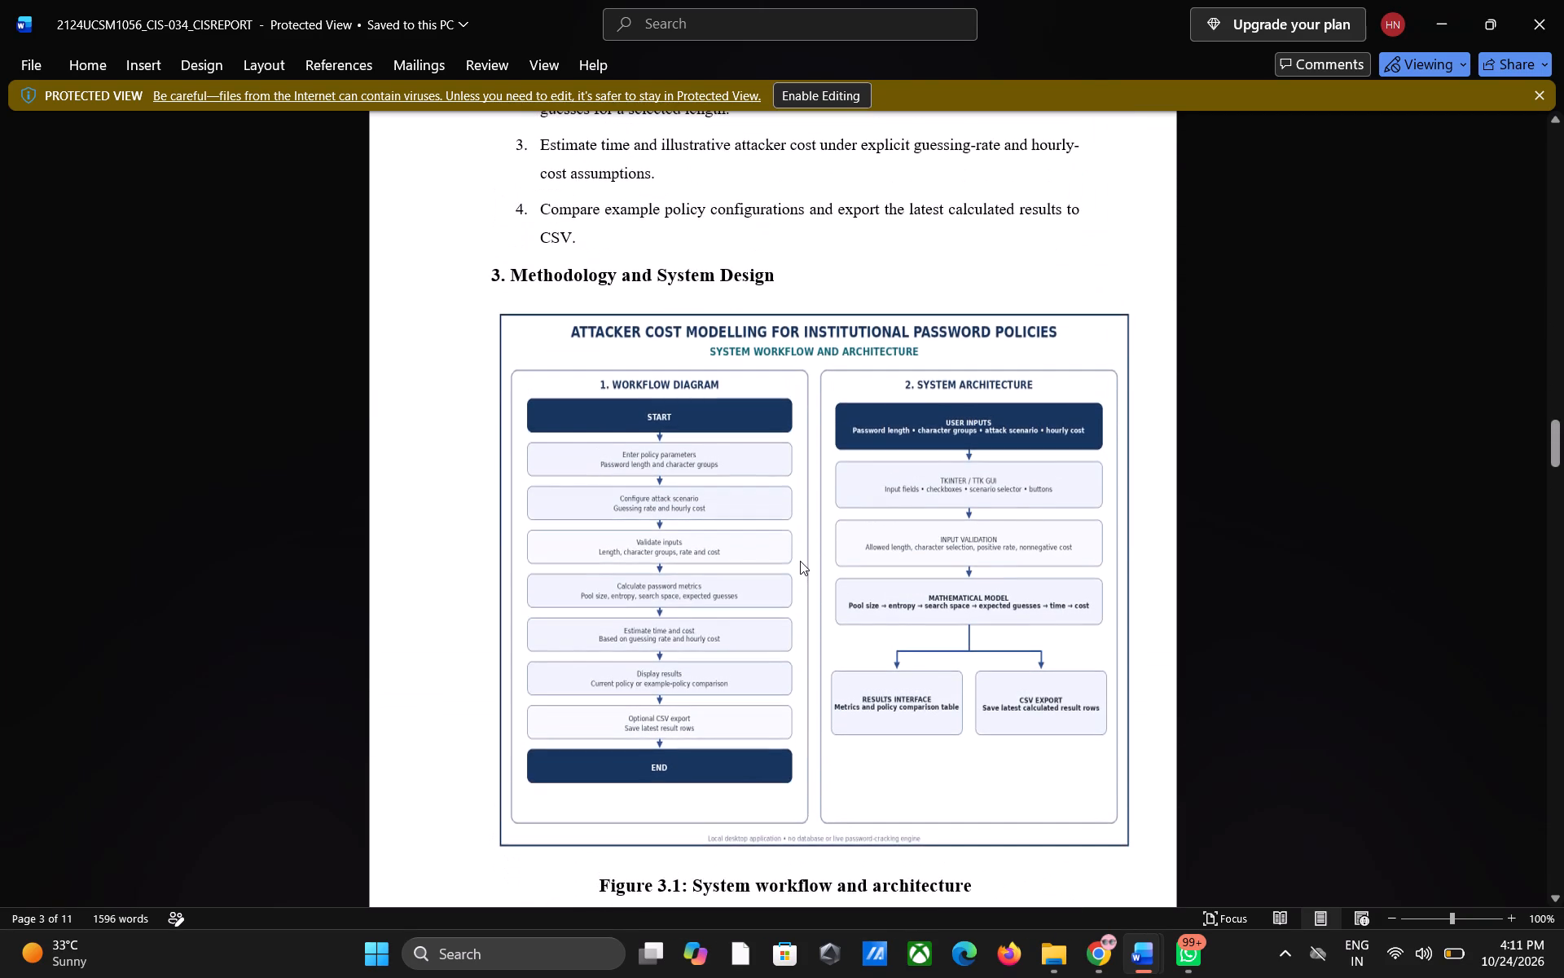
scroll(800, 561, up, 2)
scroll(800, 561, down, 2)
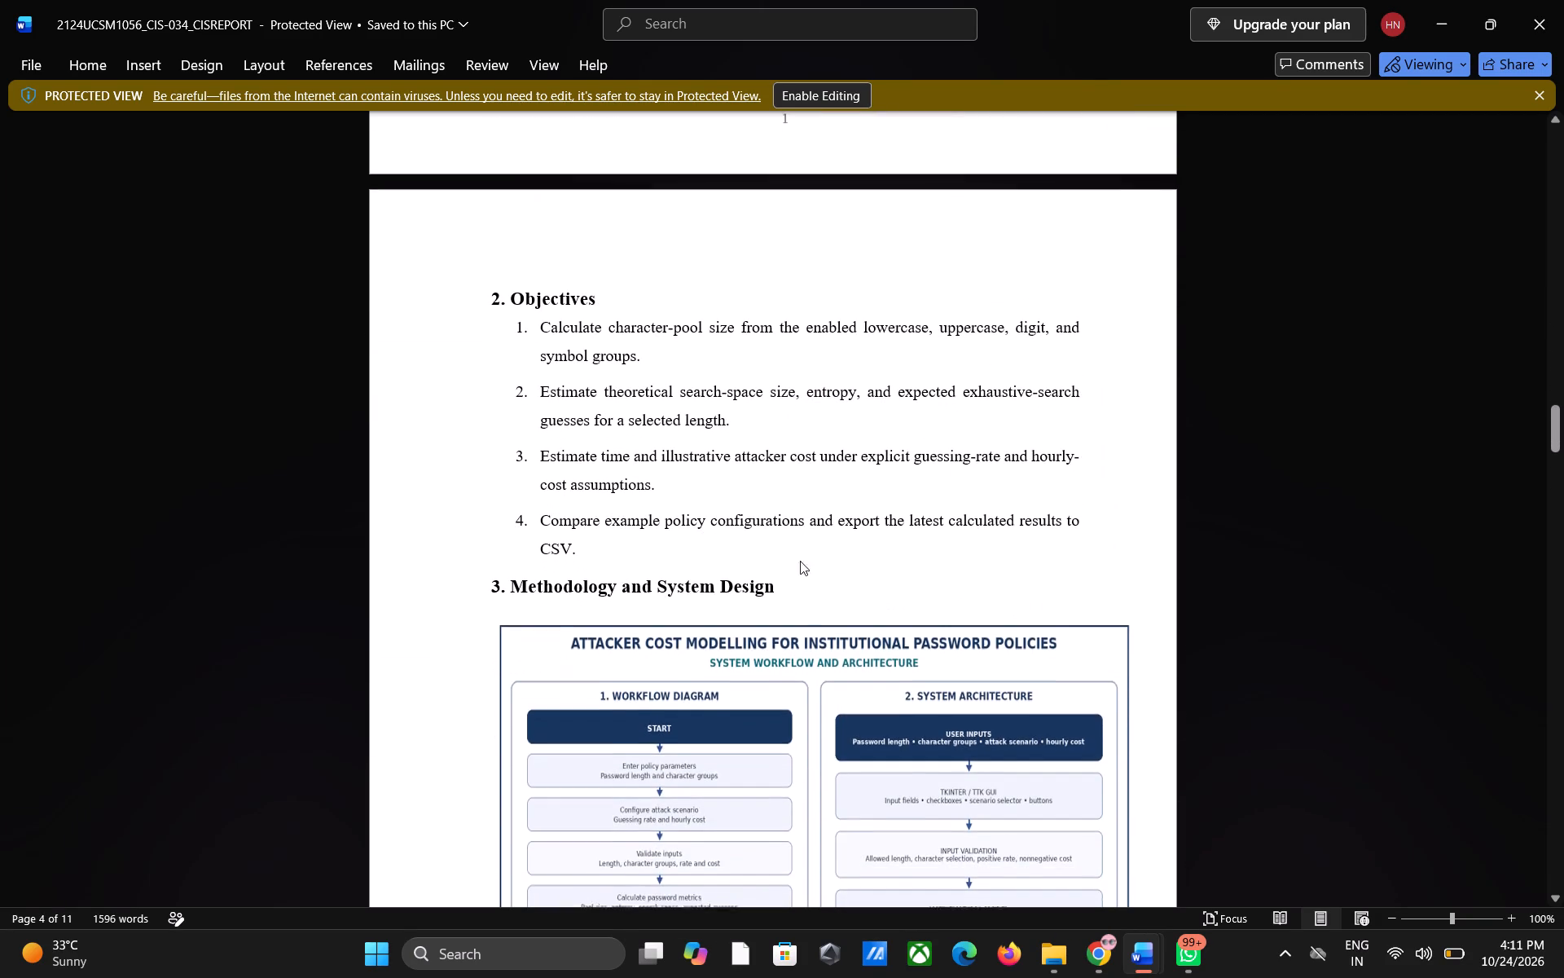
scroll(800, 561, down, 5)
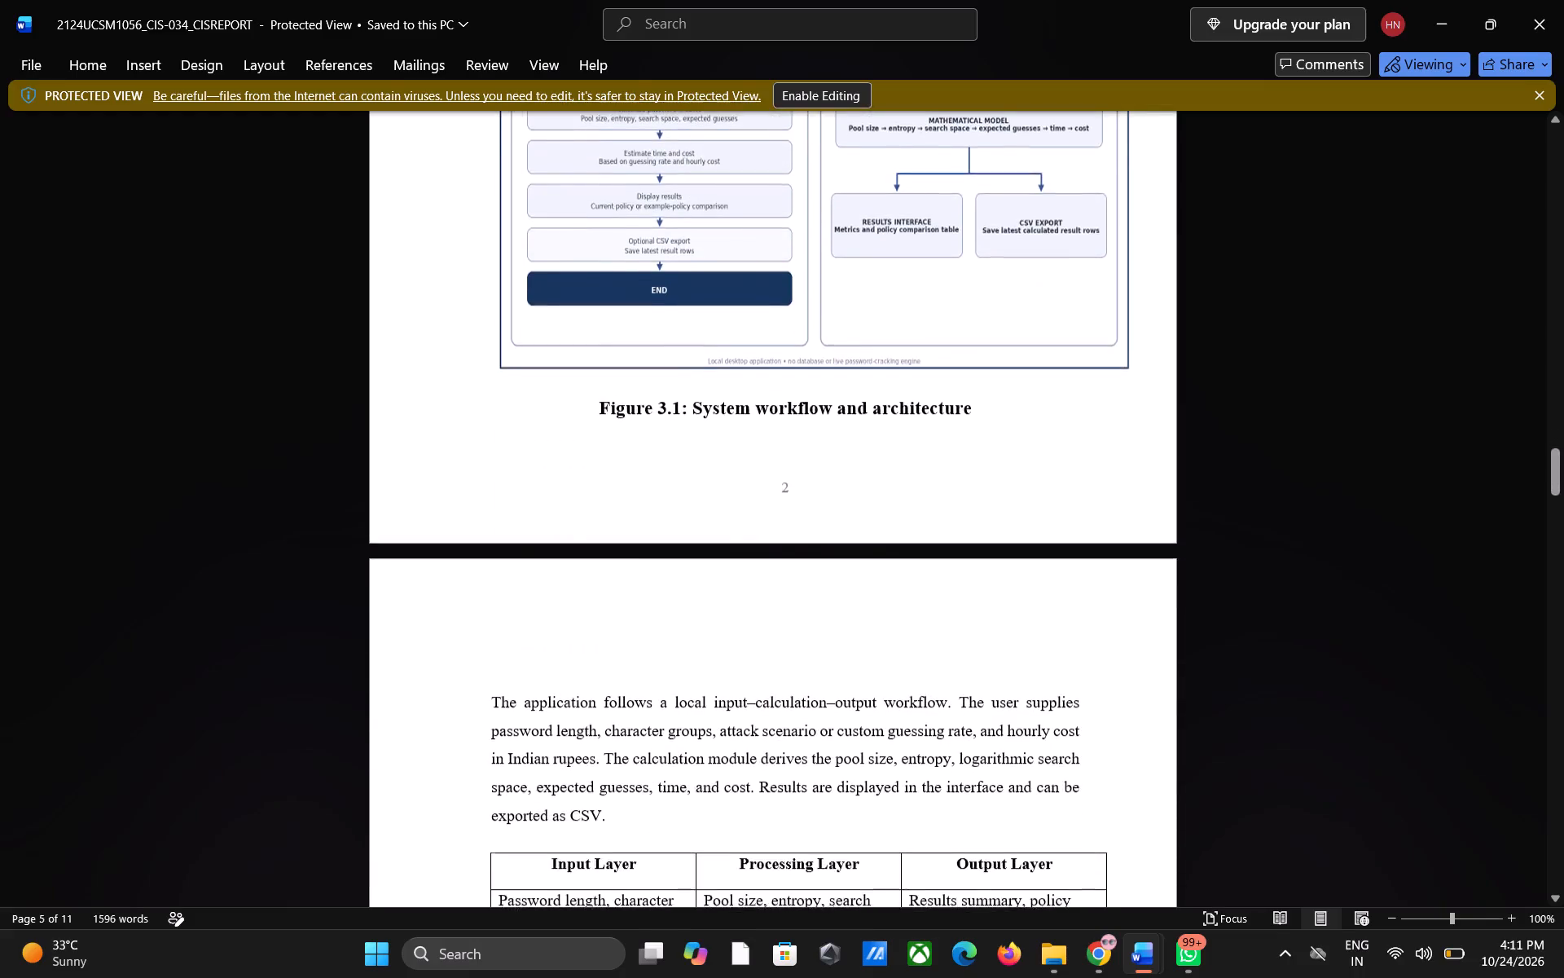
Read through the rest of the CIS-034 report, from the technologies table and code snippets to the conclusion and references.
scroll(800, 561, down, 6)
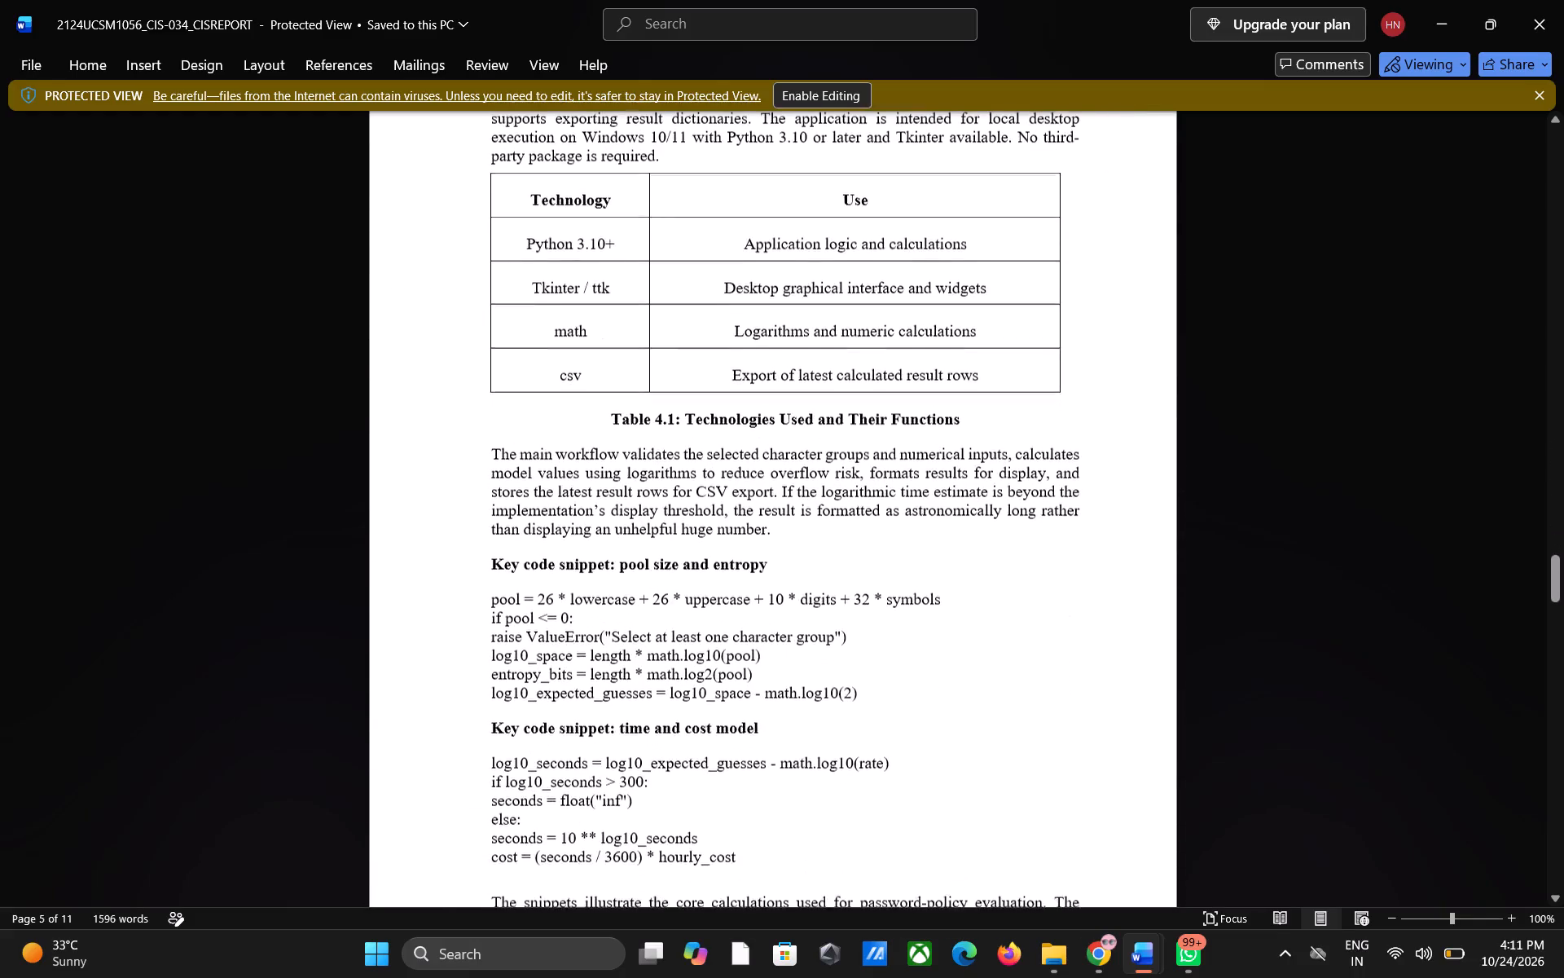
scroll(800, 561, down, 14)
scroll(800, 561, down, 12)
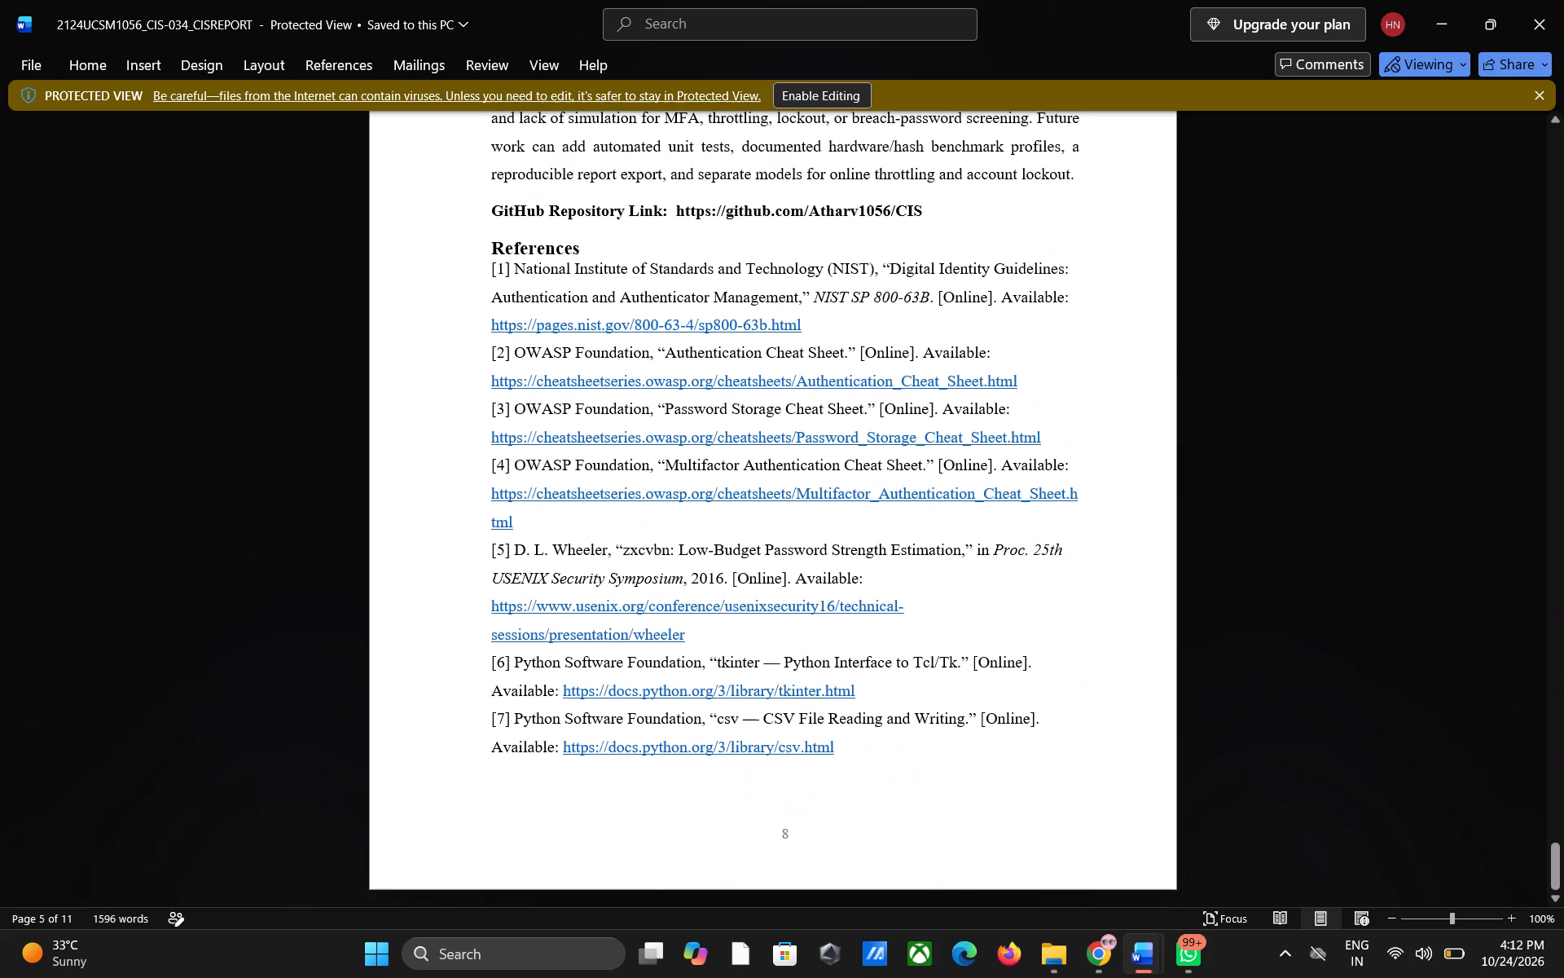
scroll(800, 561, up, 1)
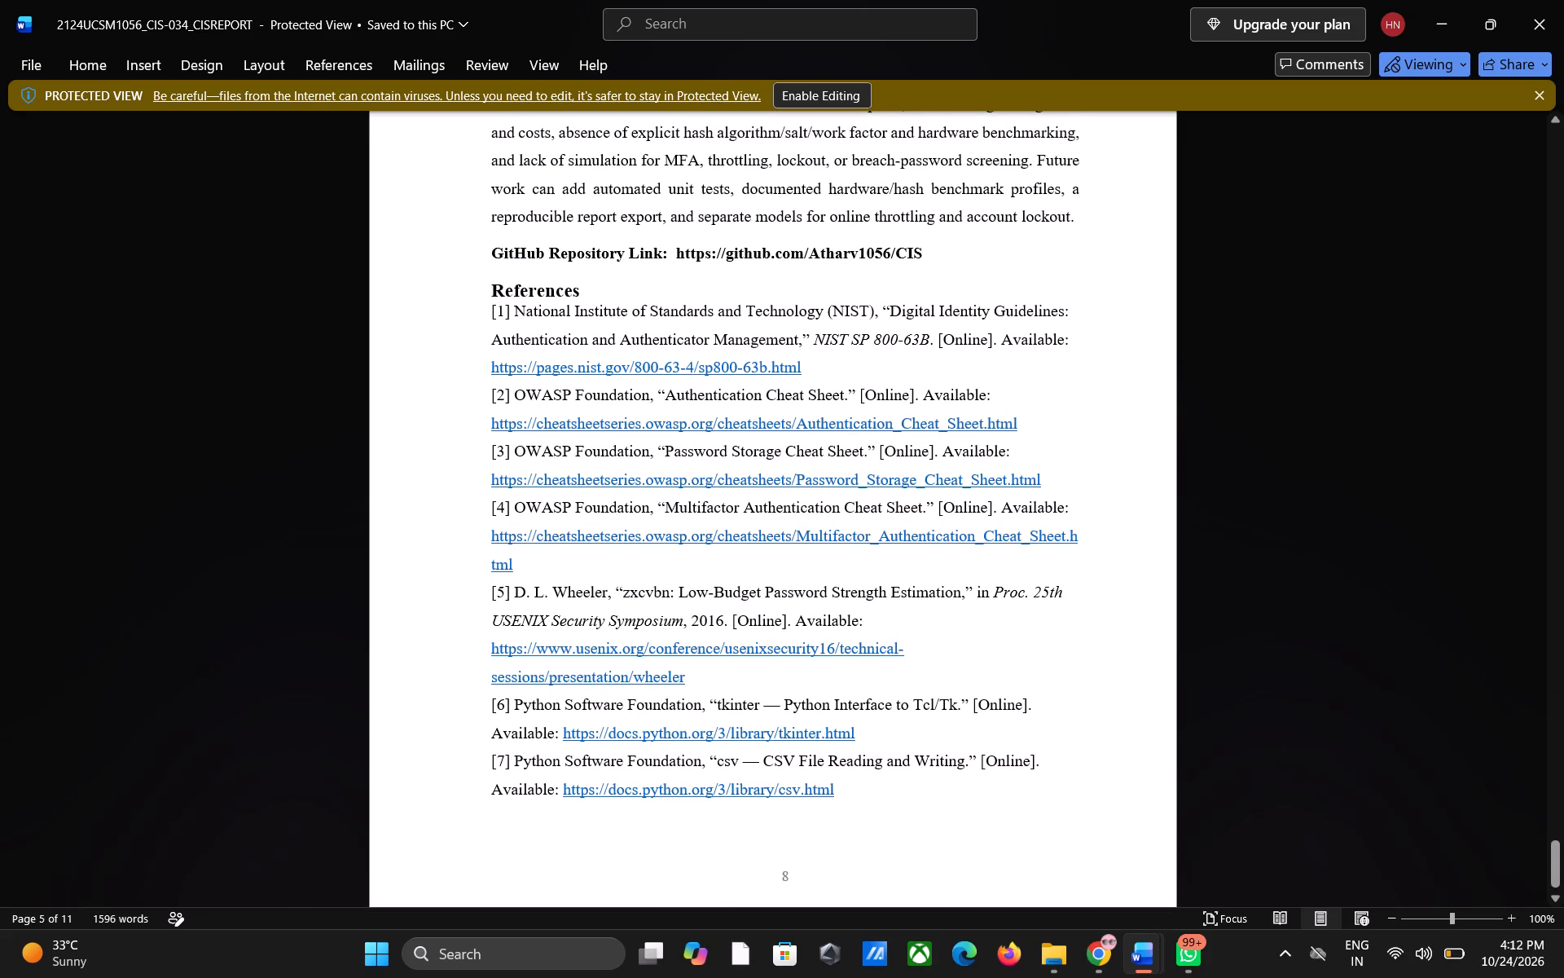
scroll(819, 714, up, 3)
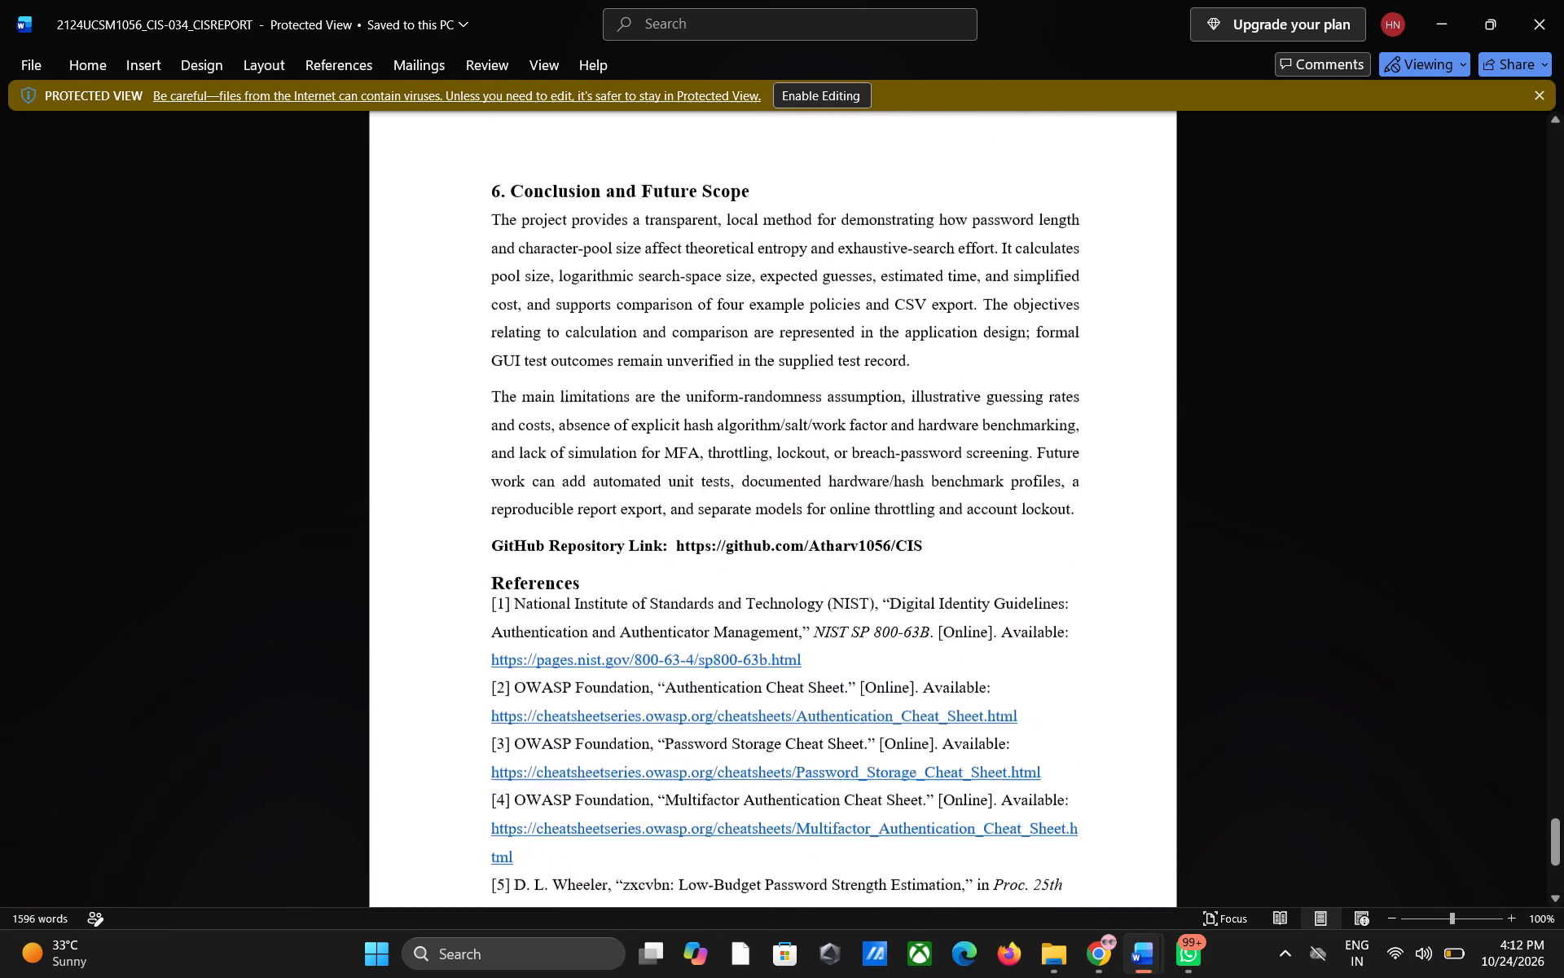
scroll(819, 714, up, 1)
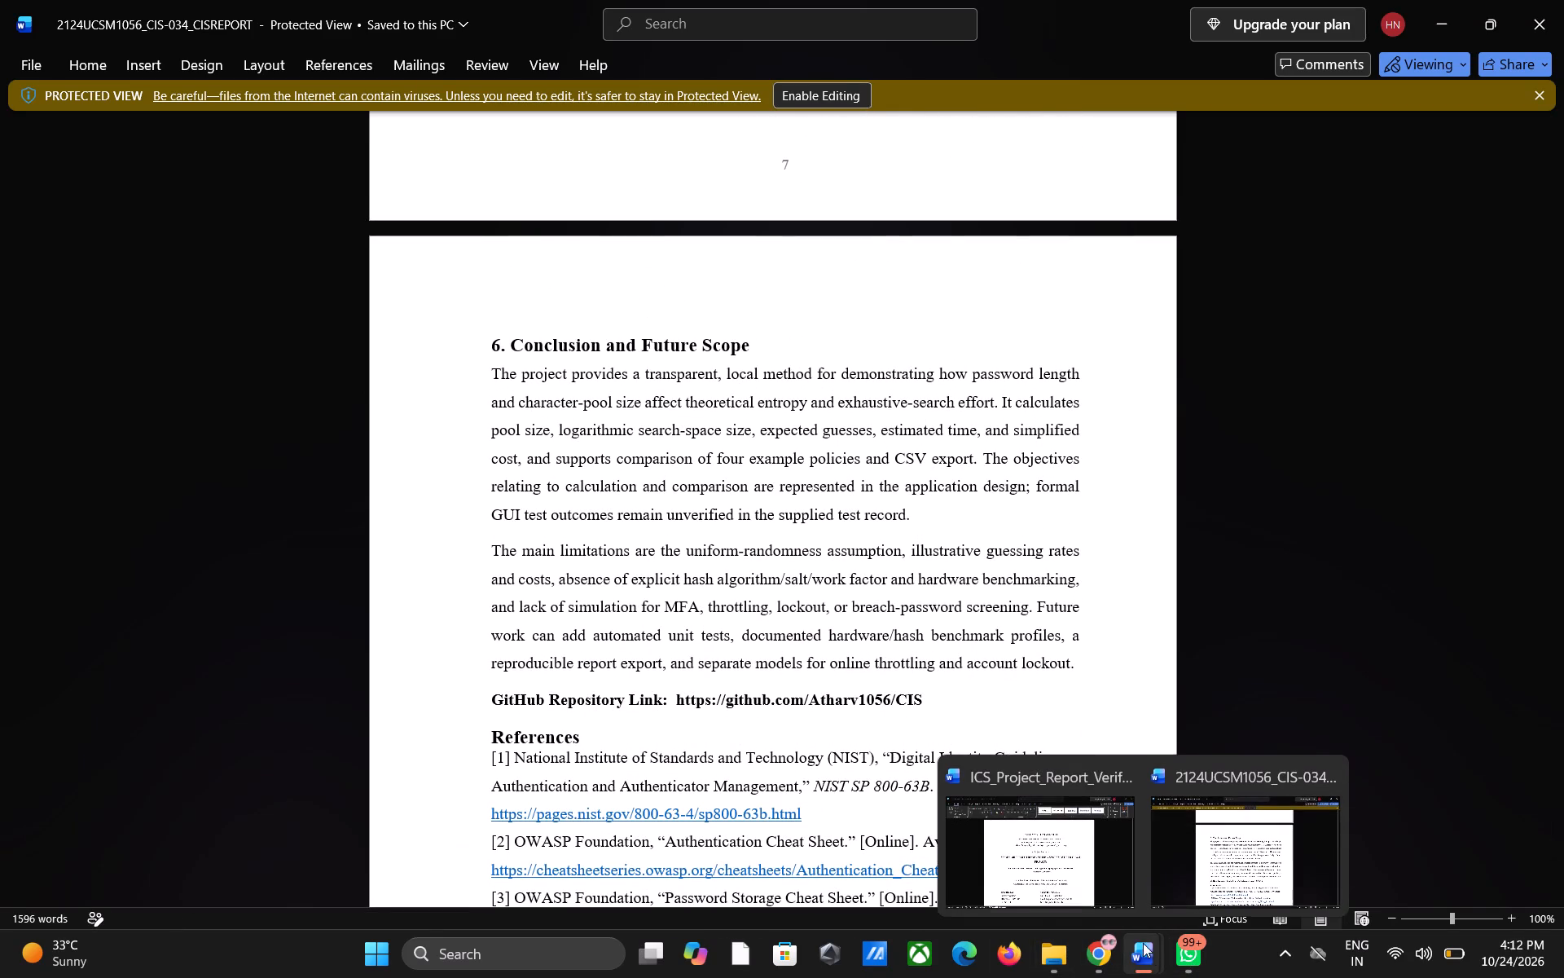
Switch back to the Verifiable E-Voting report and set the cover page project title's font size to 16.
click(1093, 888)
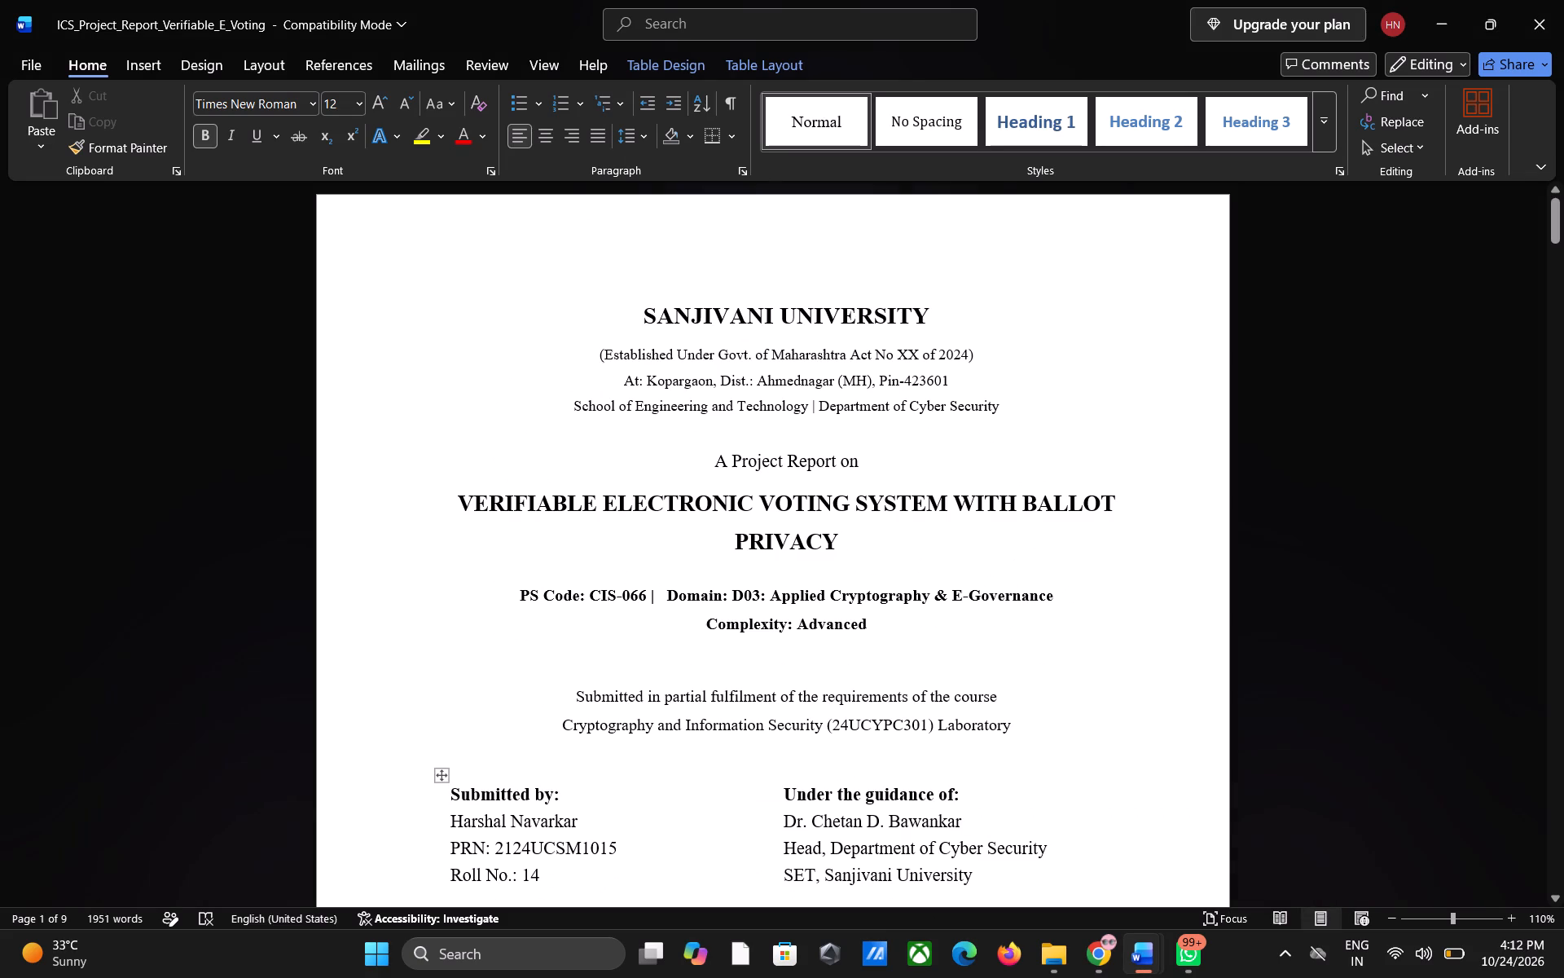
drag(636, 302, 981, 822)
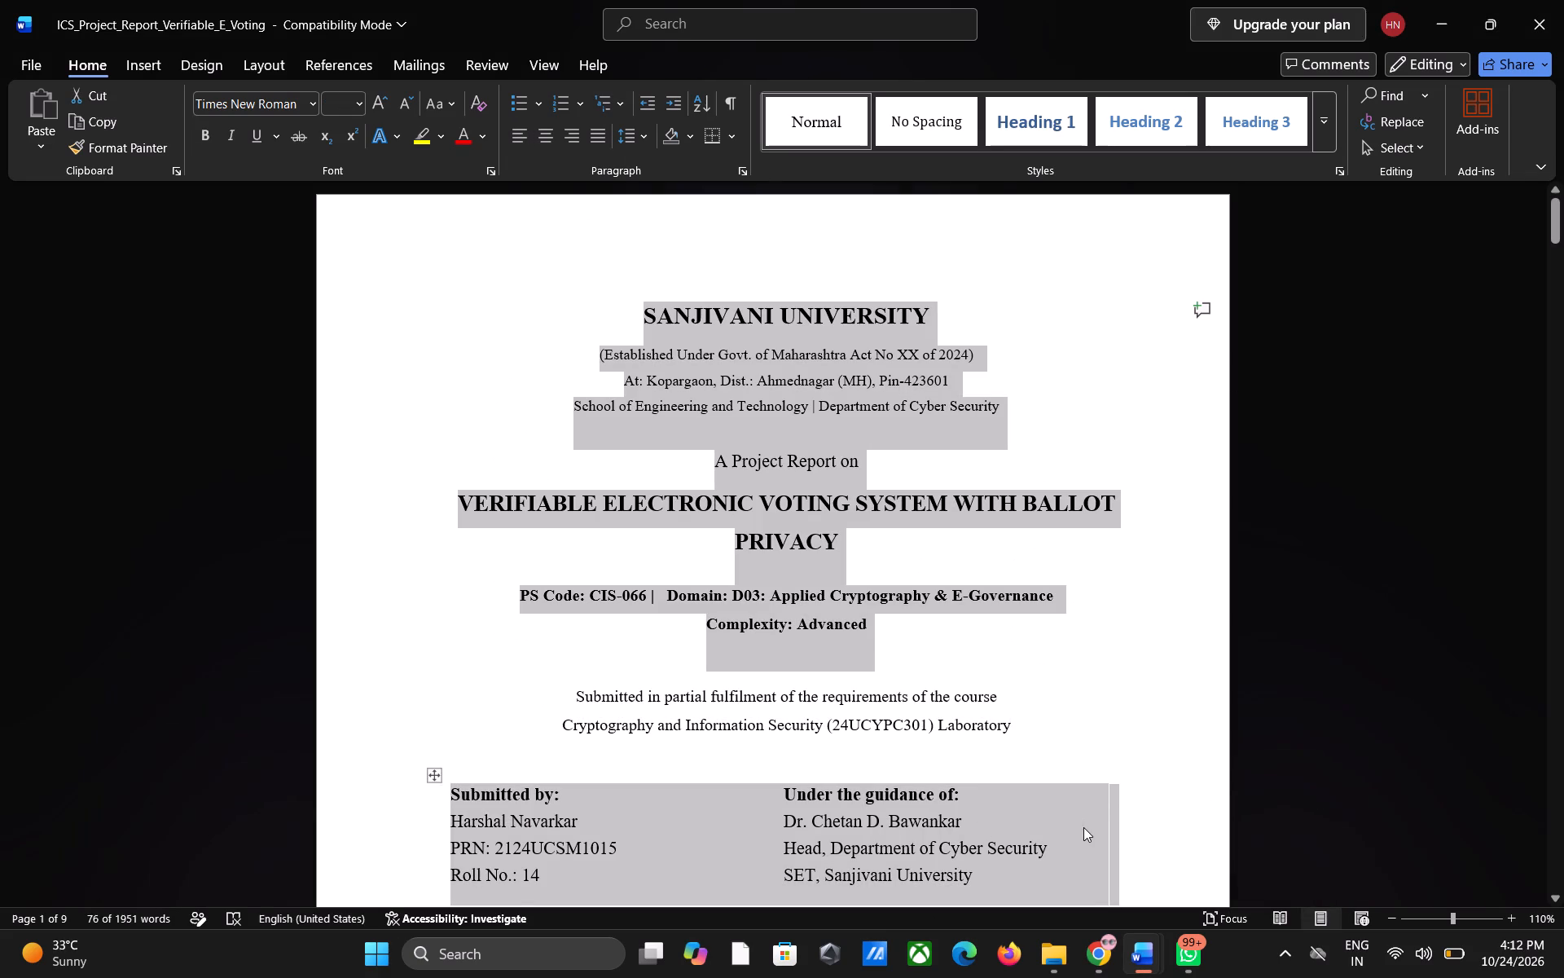
click(1240, 804)
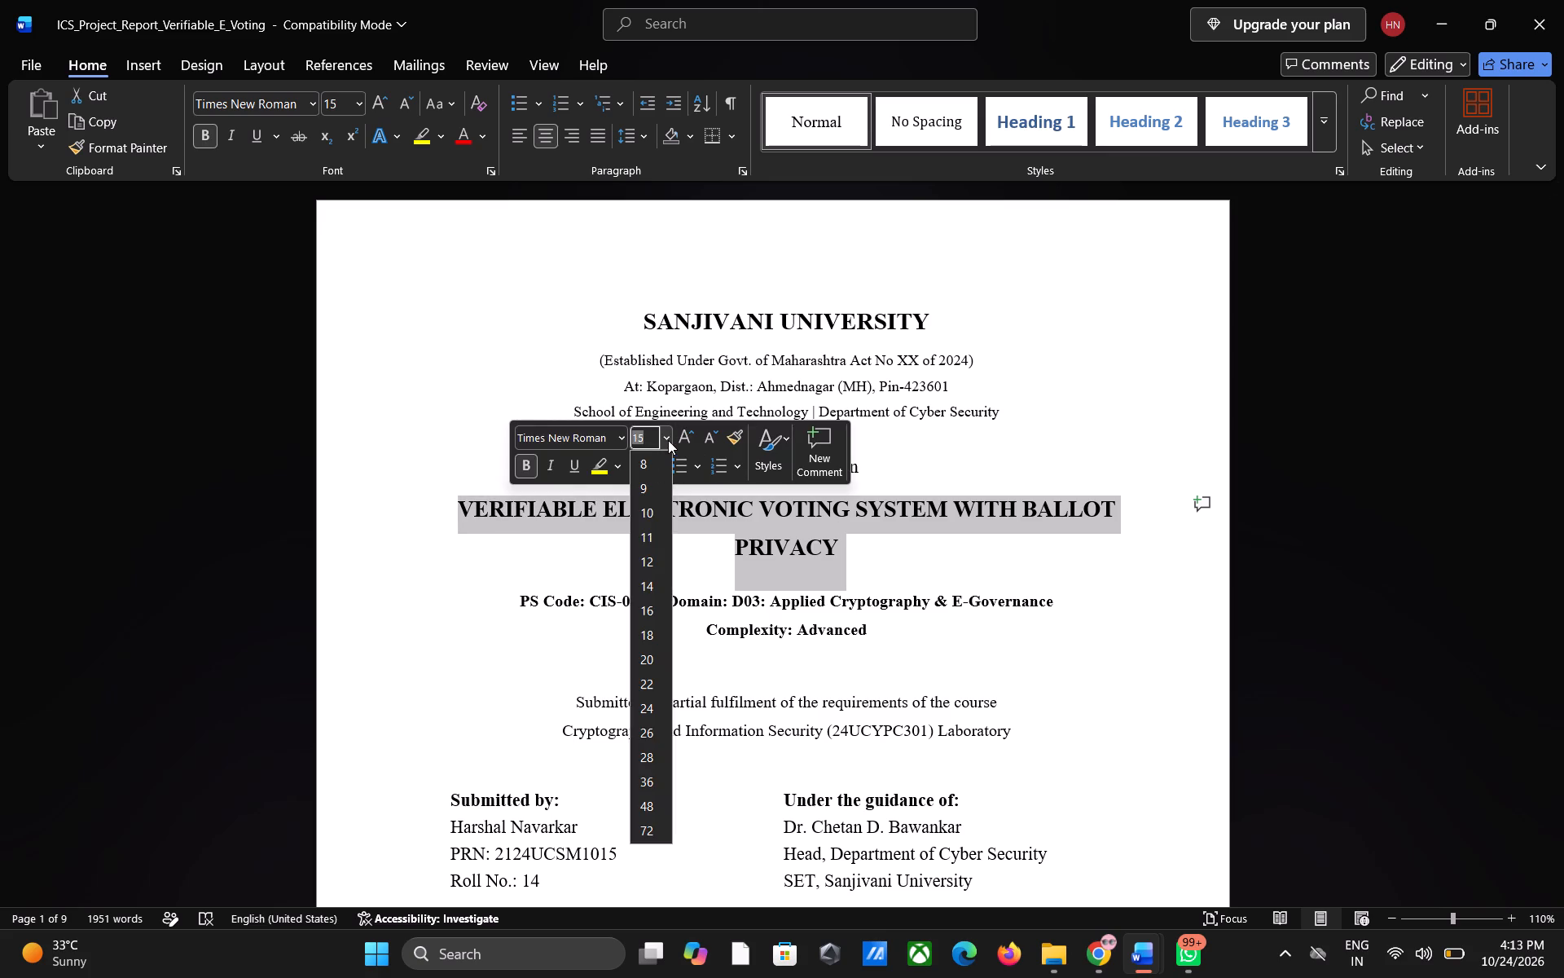
click(656, 601)
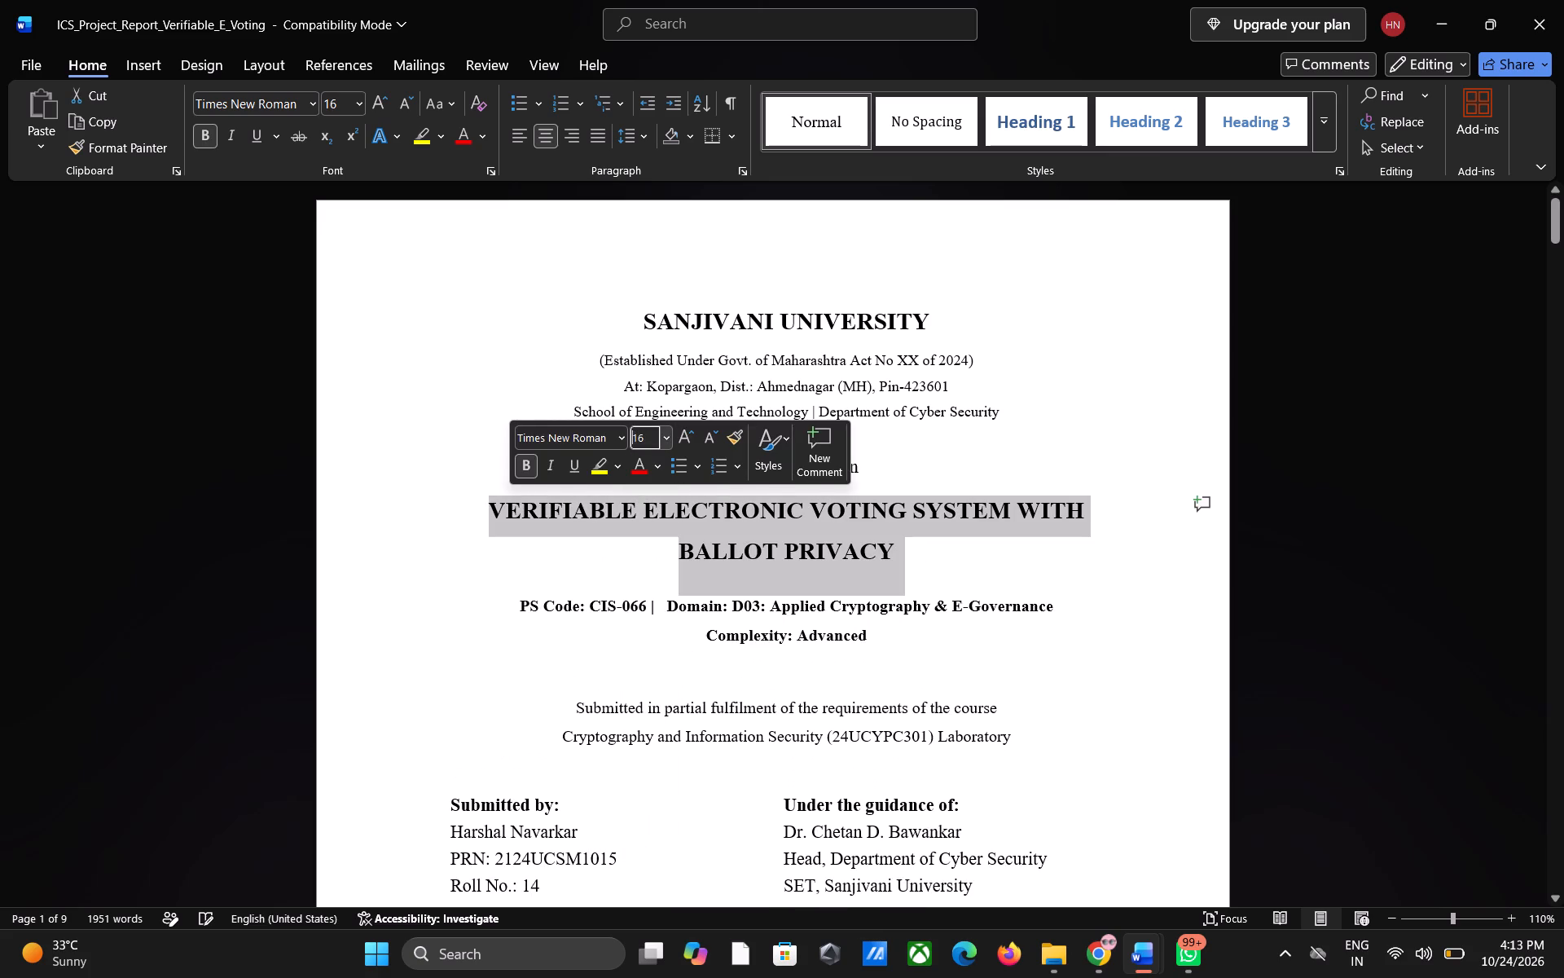
click(1126, 544)
Break the project title so that "WITH BALLOT PRIVACY" starts a new paragraph.
click(1017, 509)
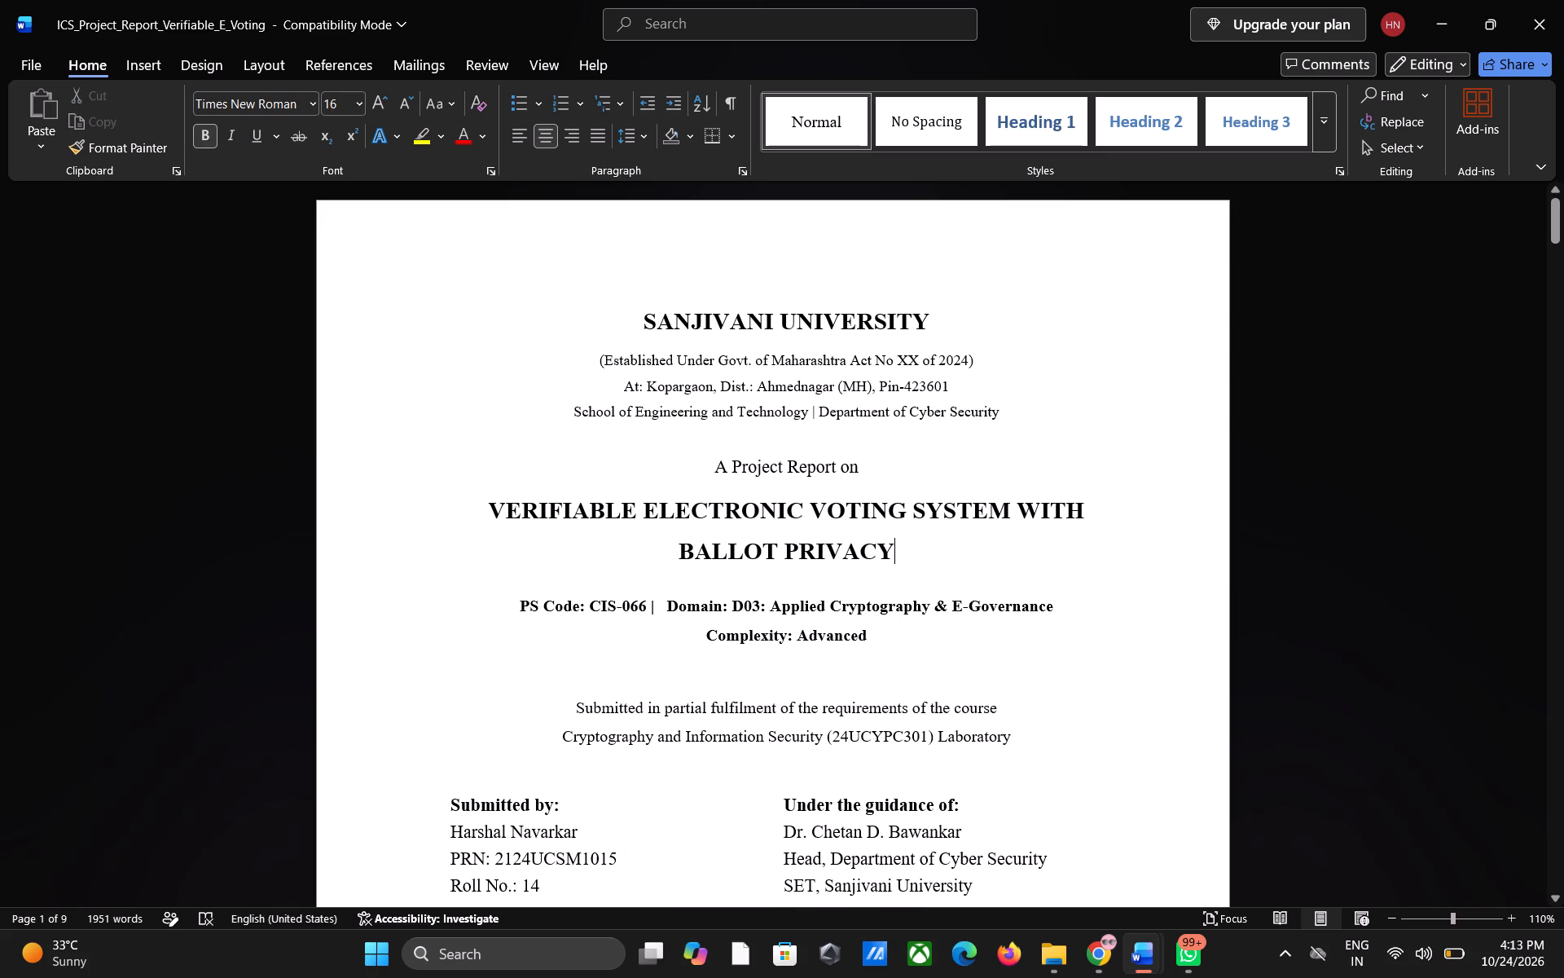
key(Return)
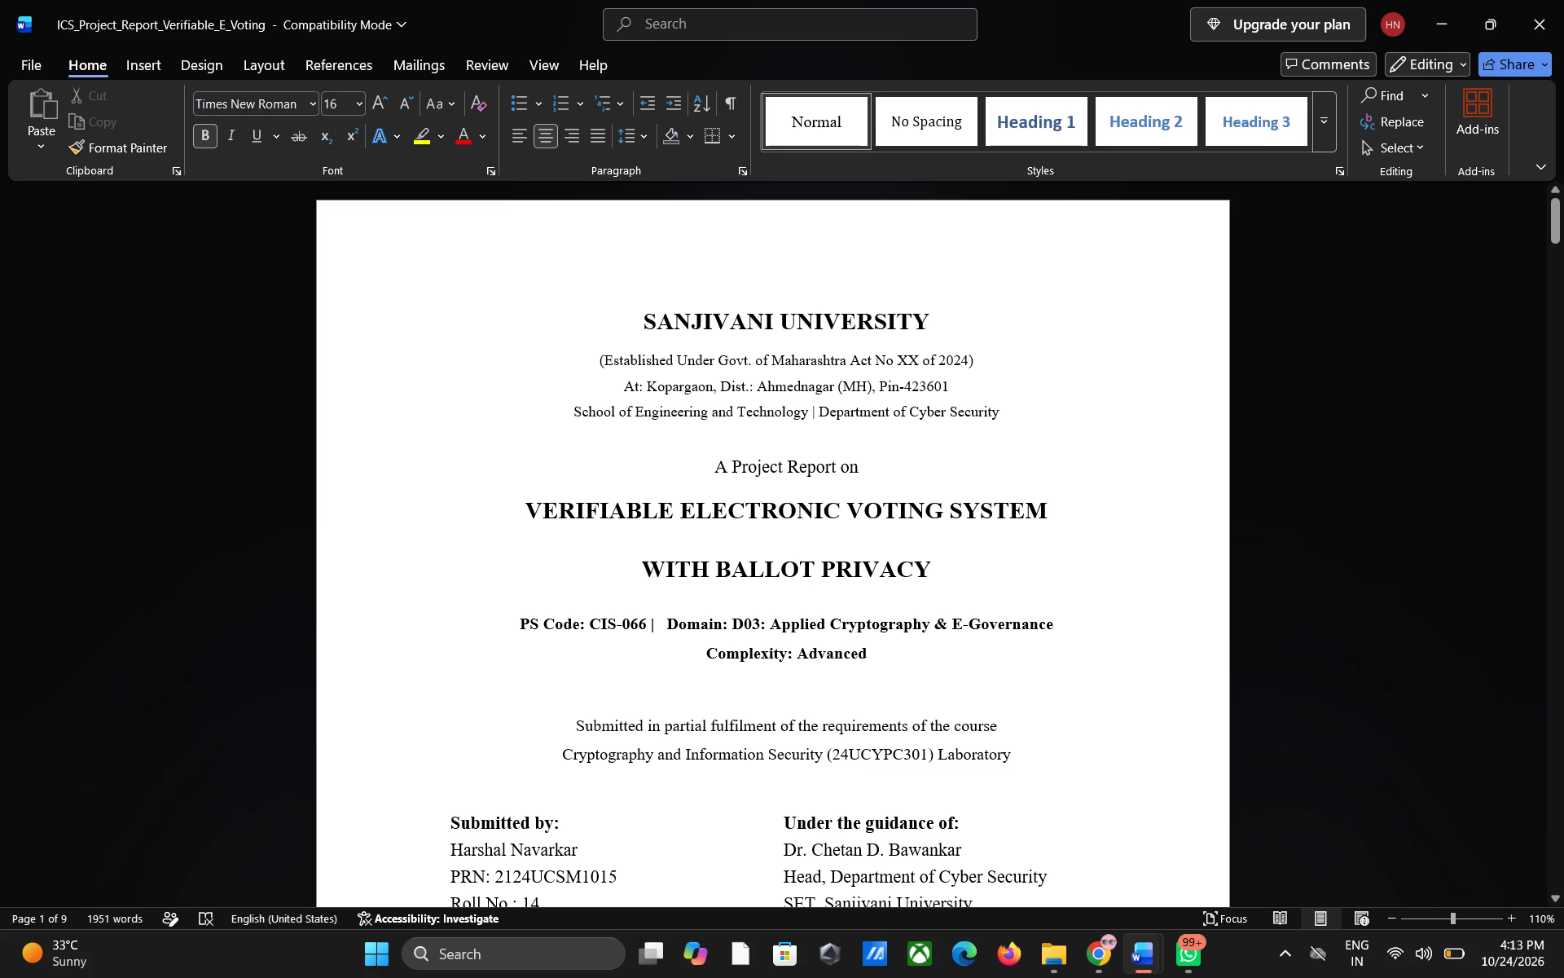
Remove the space after paragraph for both lines of the project title.
drag(928, 601, 565, 503)
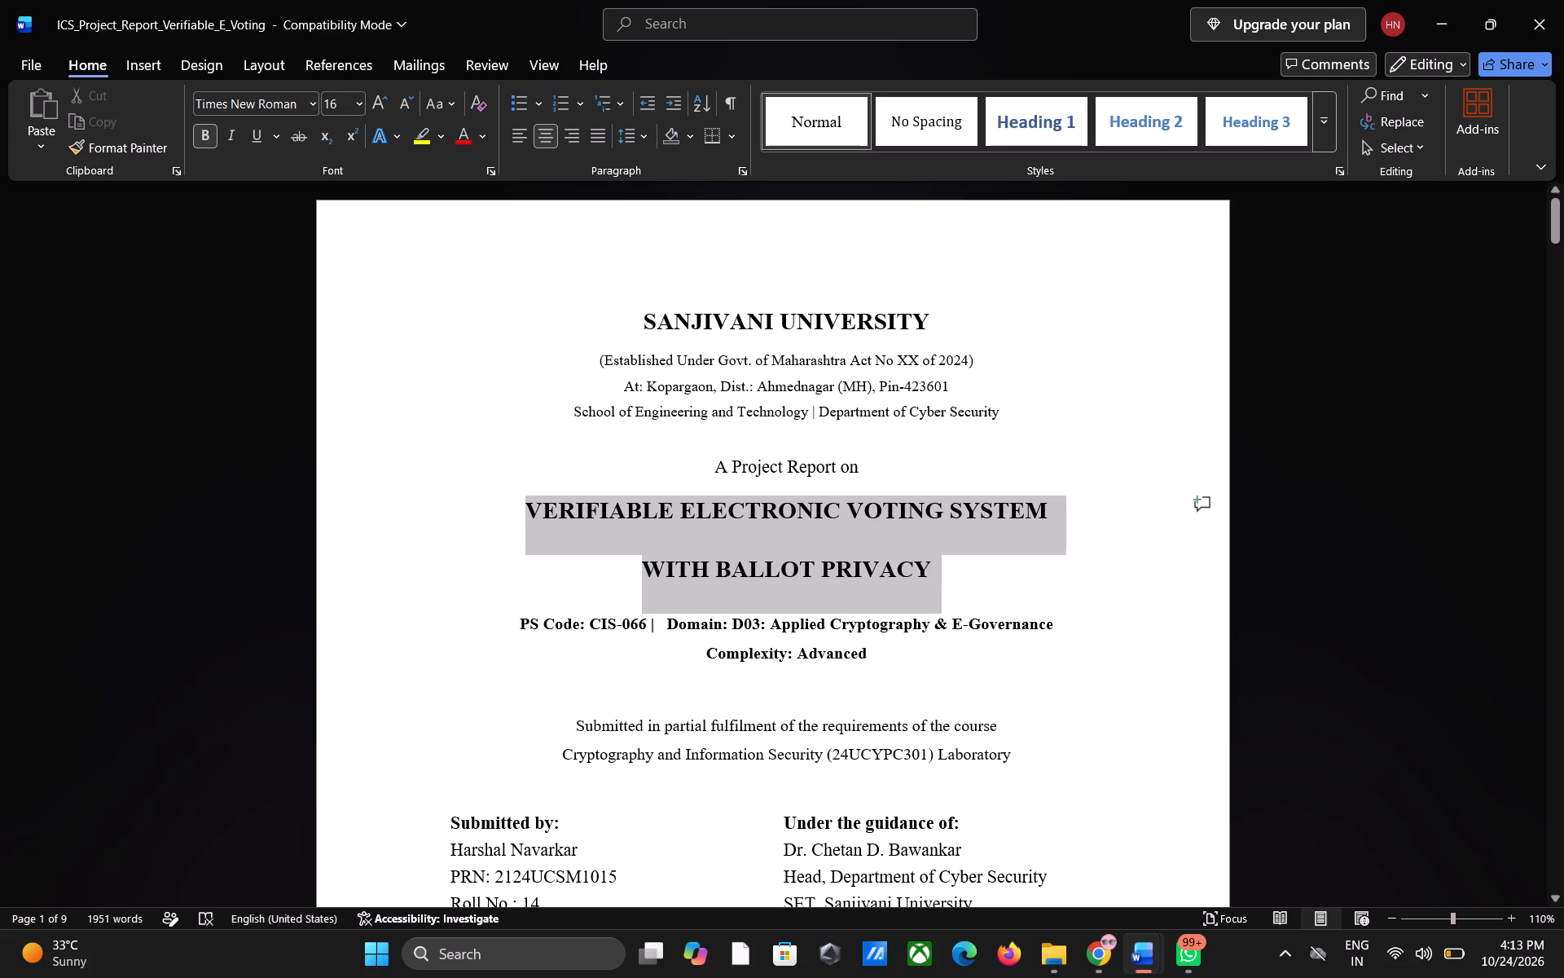
drag(565, 503, 554, 509)
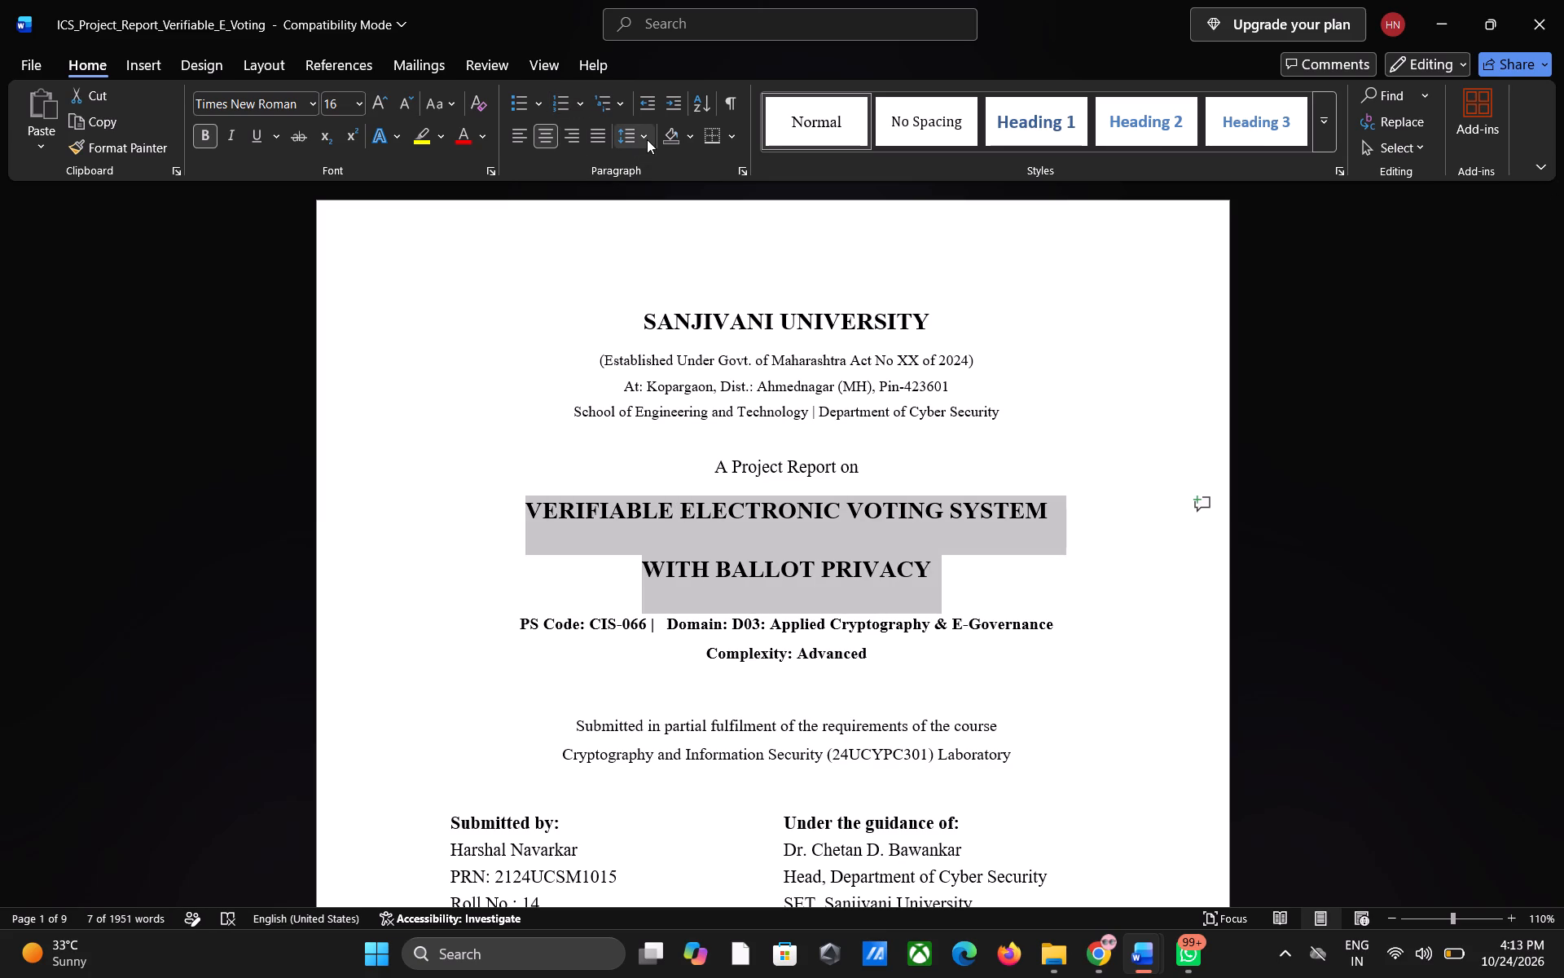
click(646, 140)
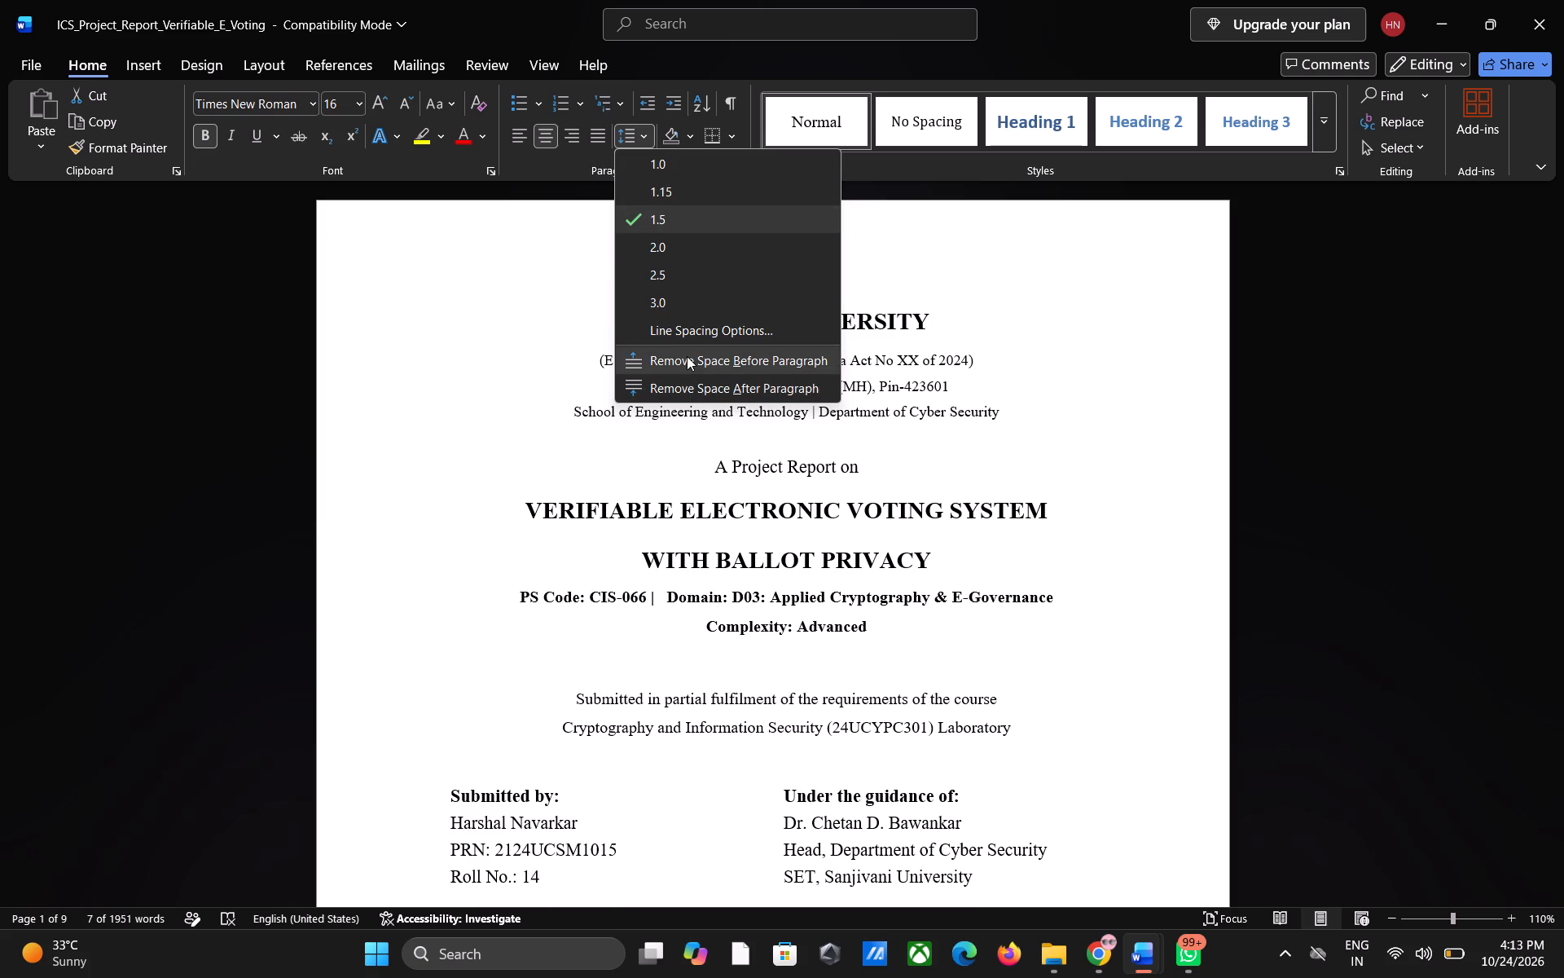
click(683, 383)
click(1159, 575)
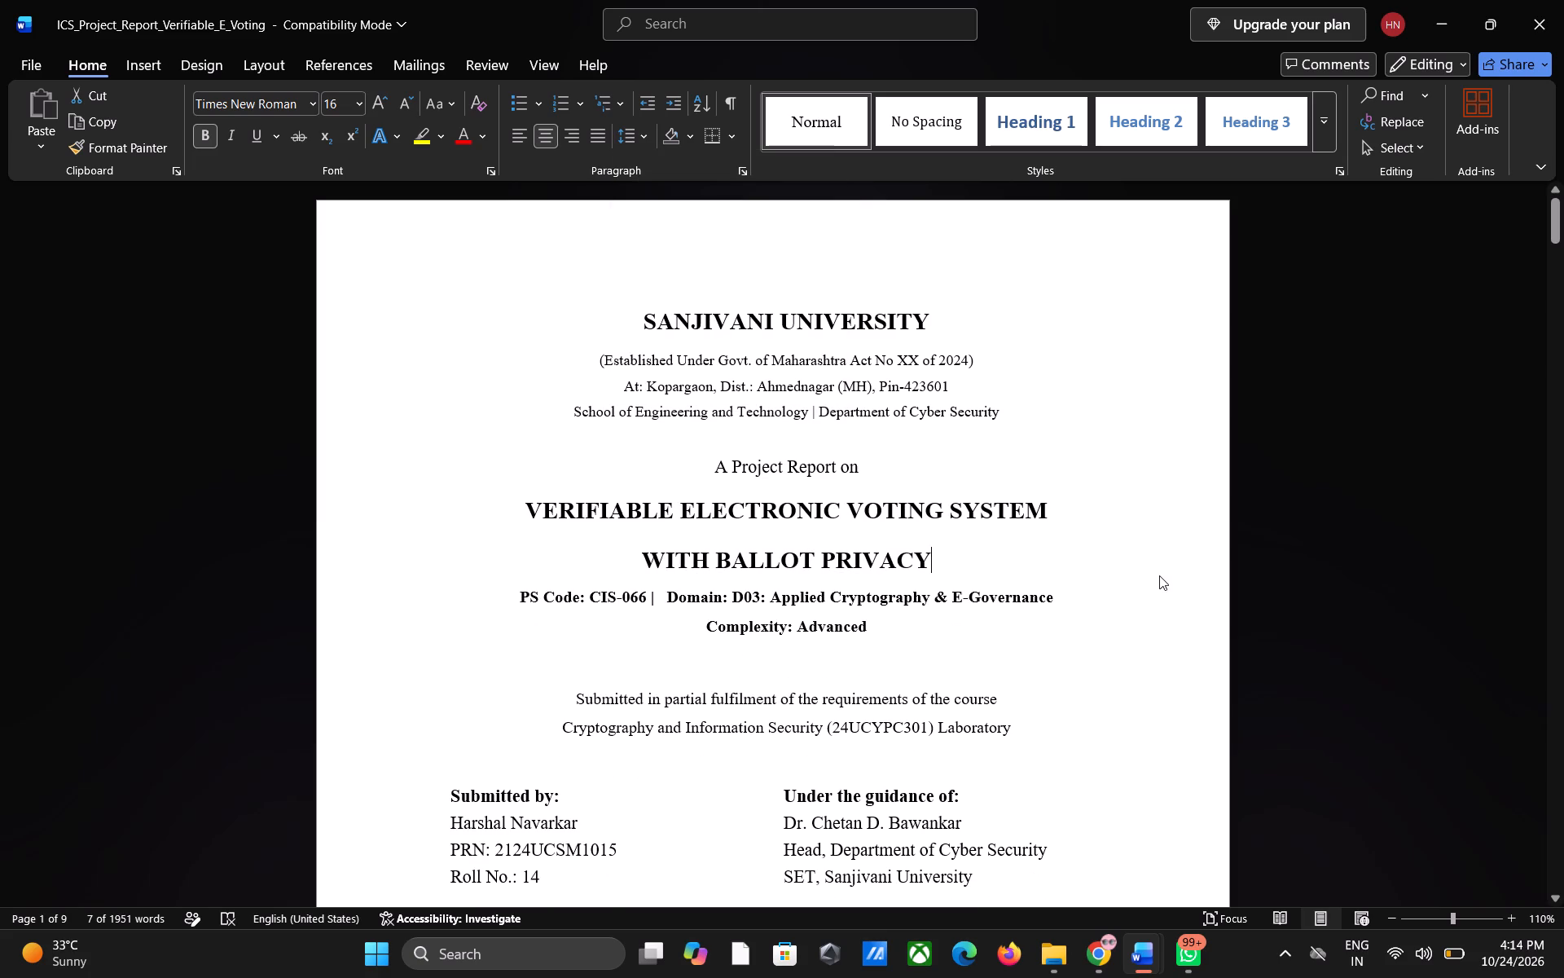
Compare the Verifiable E-Voting cover page with the CIS-034 report's cover page, checking the layout from the university heading to the department lines.
scroll(820, 496, down, 1)
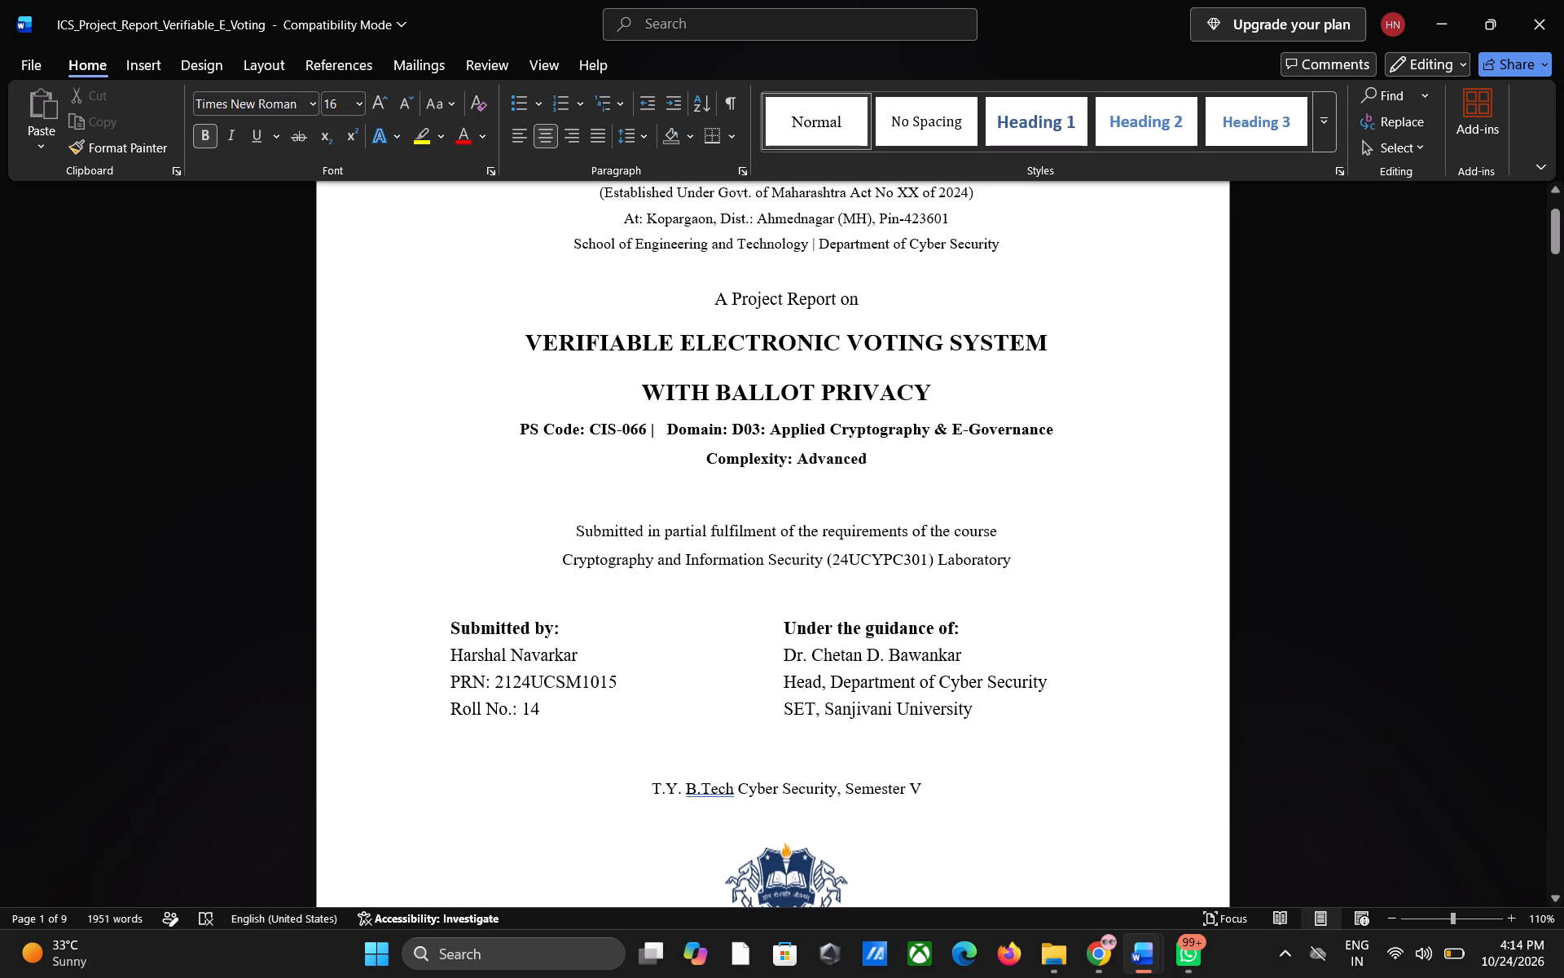
scroll(808, 487, down, 1)
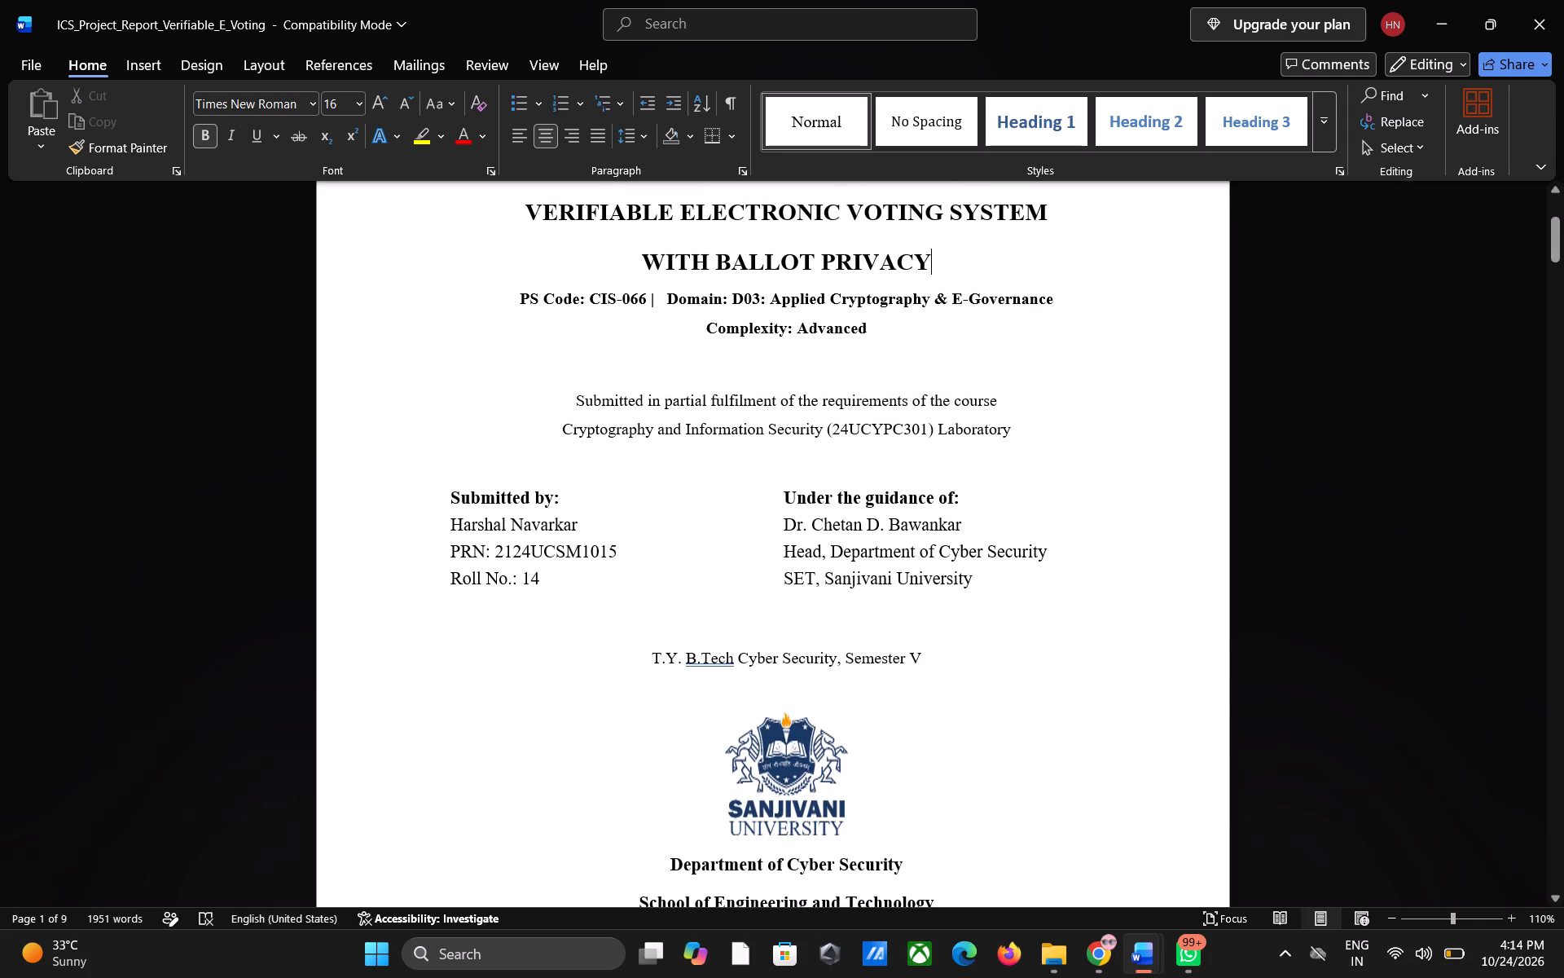
click(793, 370)
click(1270, 790)
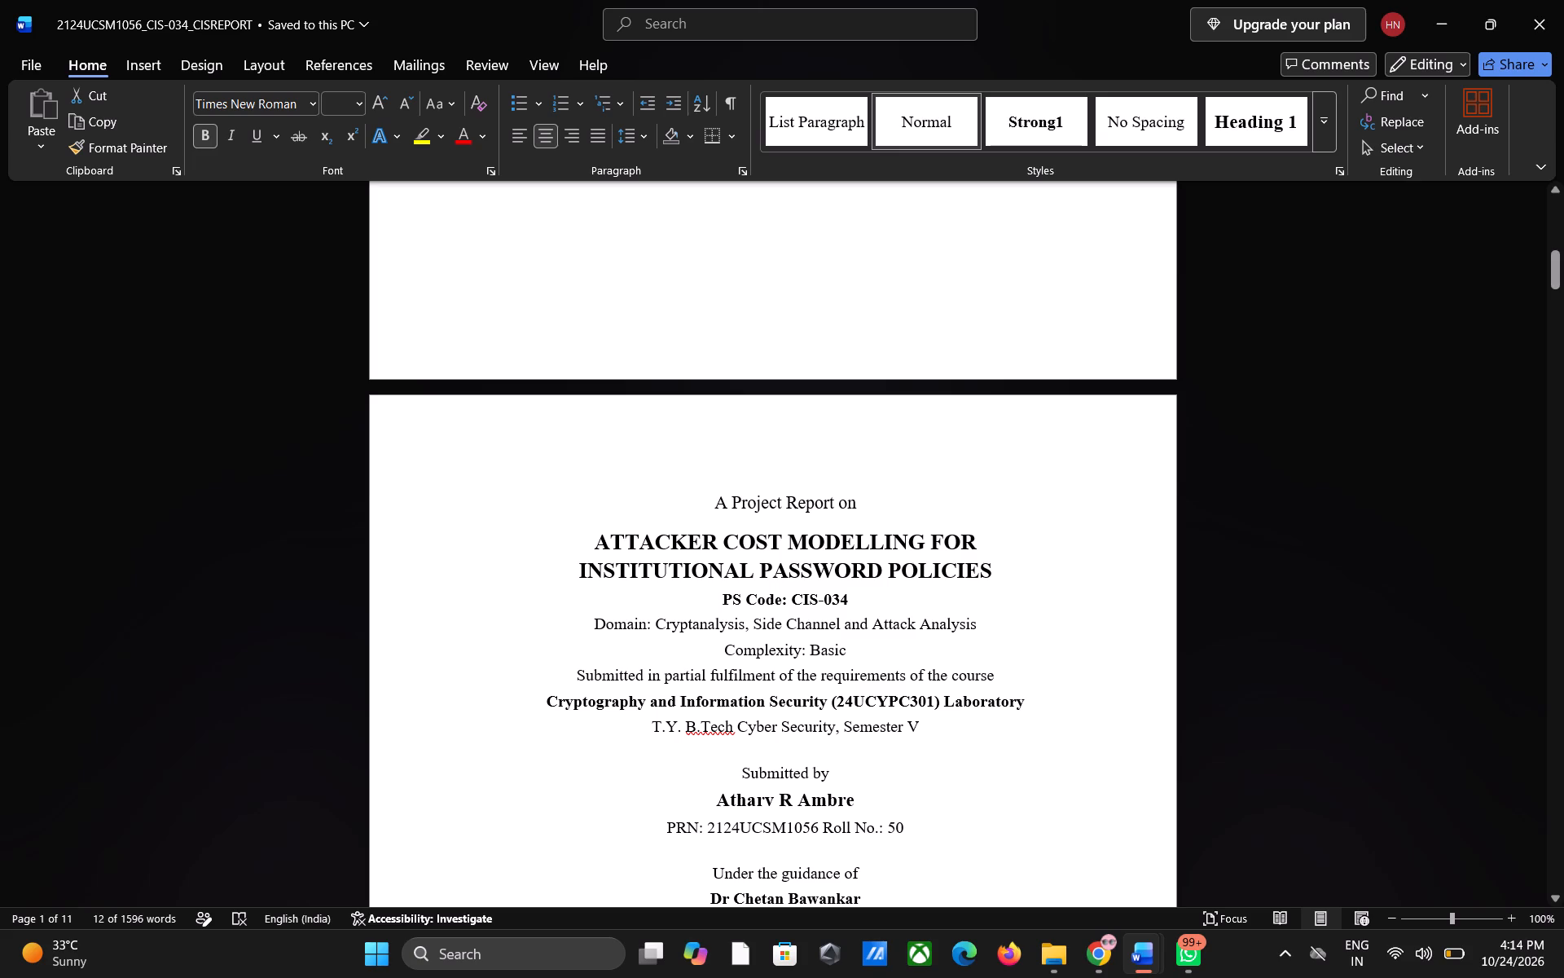
click(1094, 869)
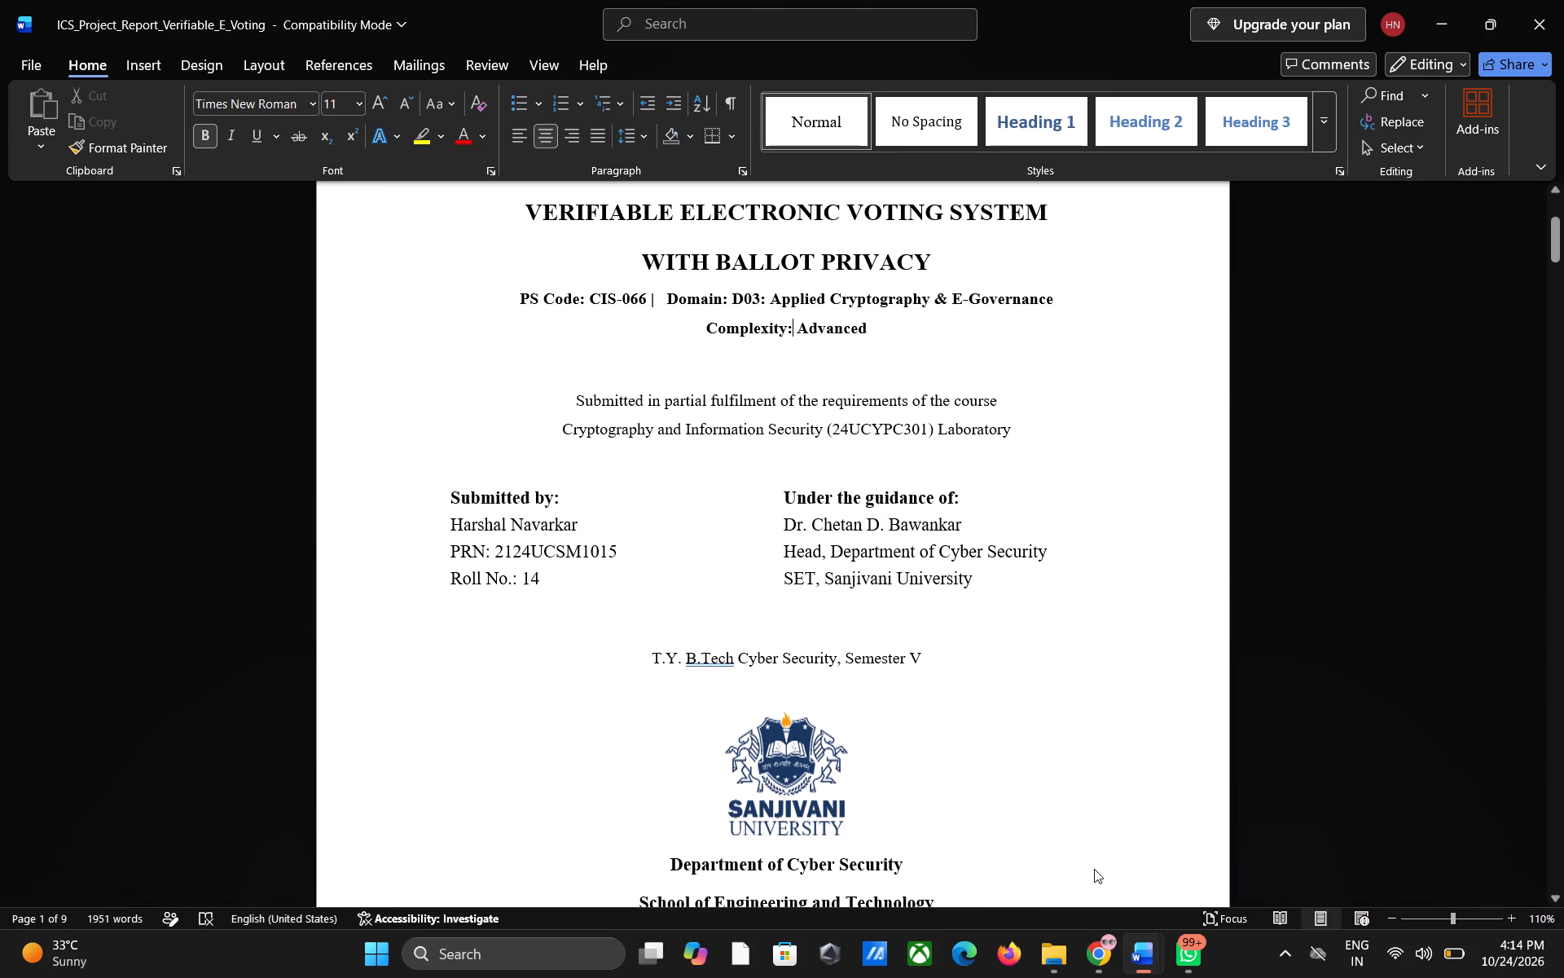
scroll(1073, 759, up, 1)
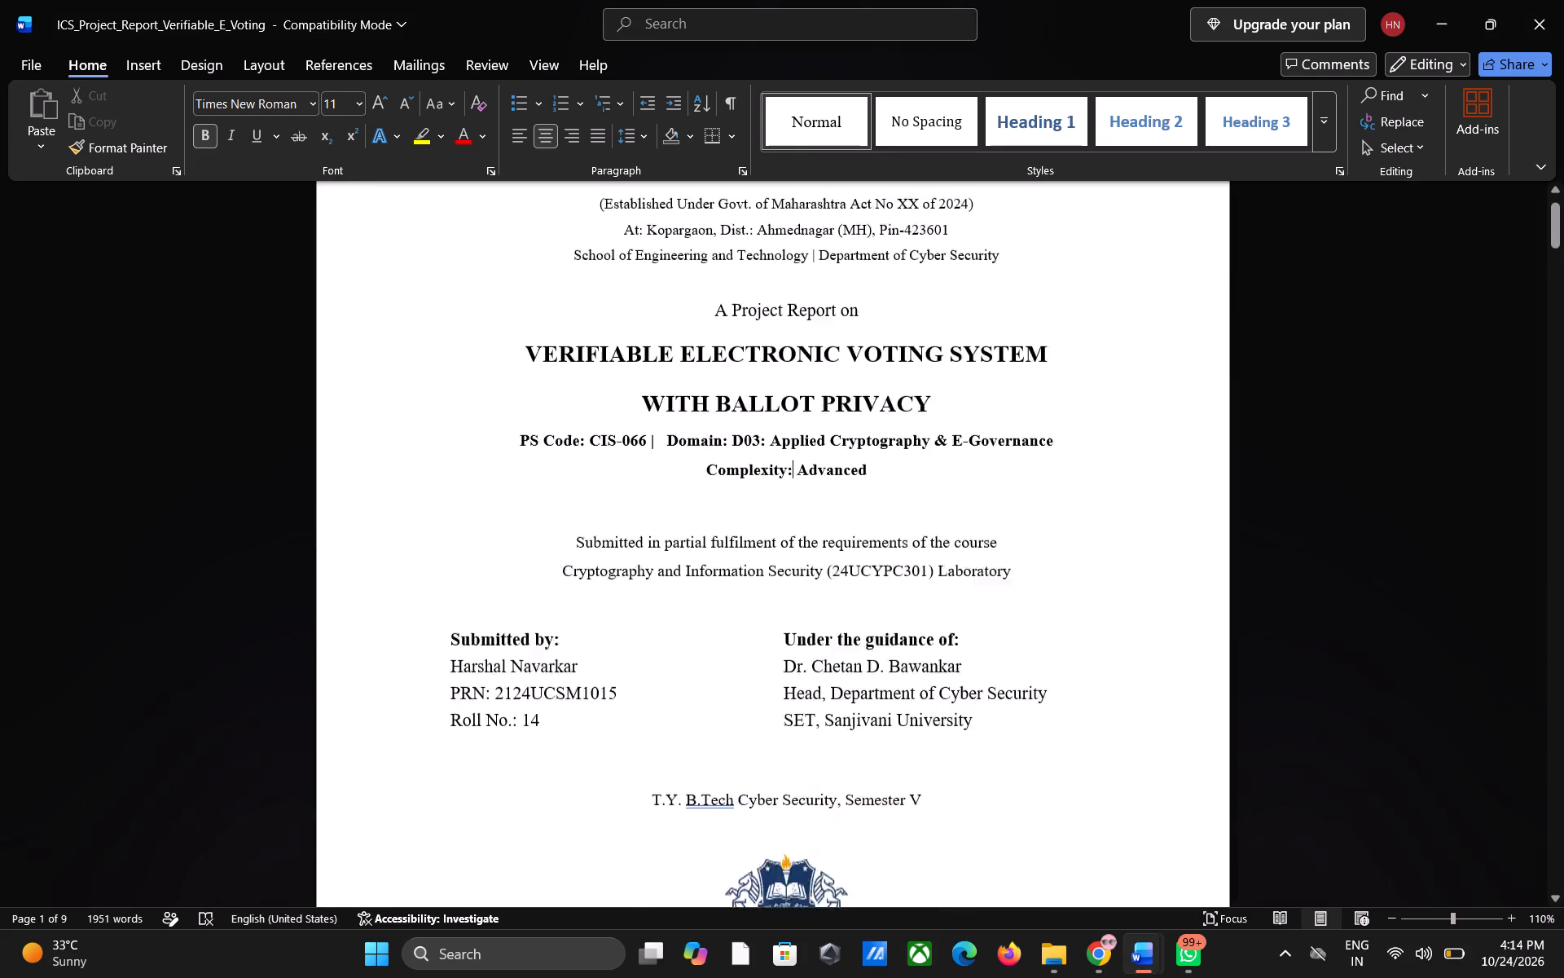
scroll(1073, 759, up, 1)
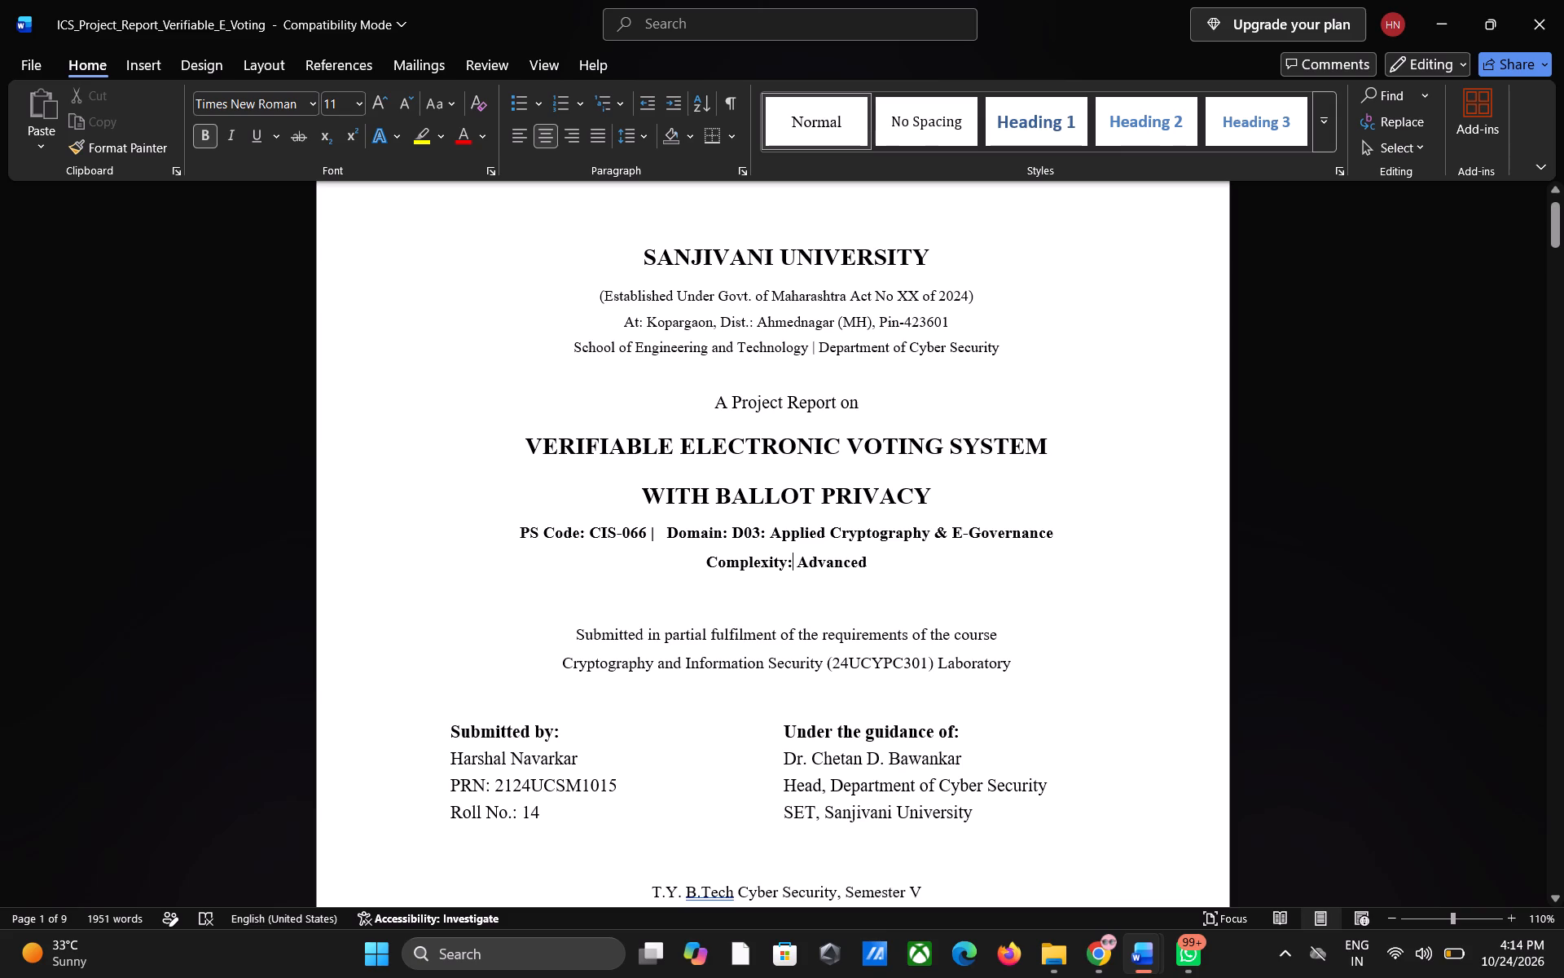
scroll(870, 567, down, 2)
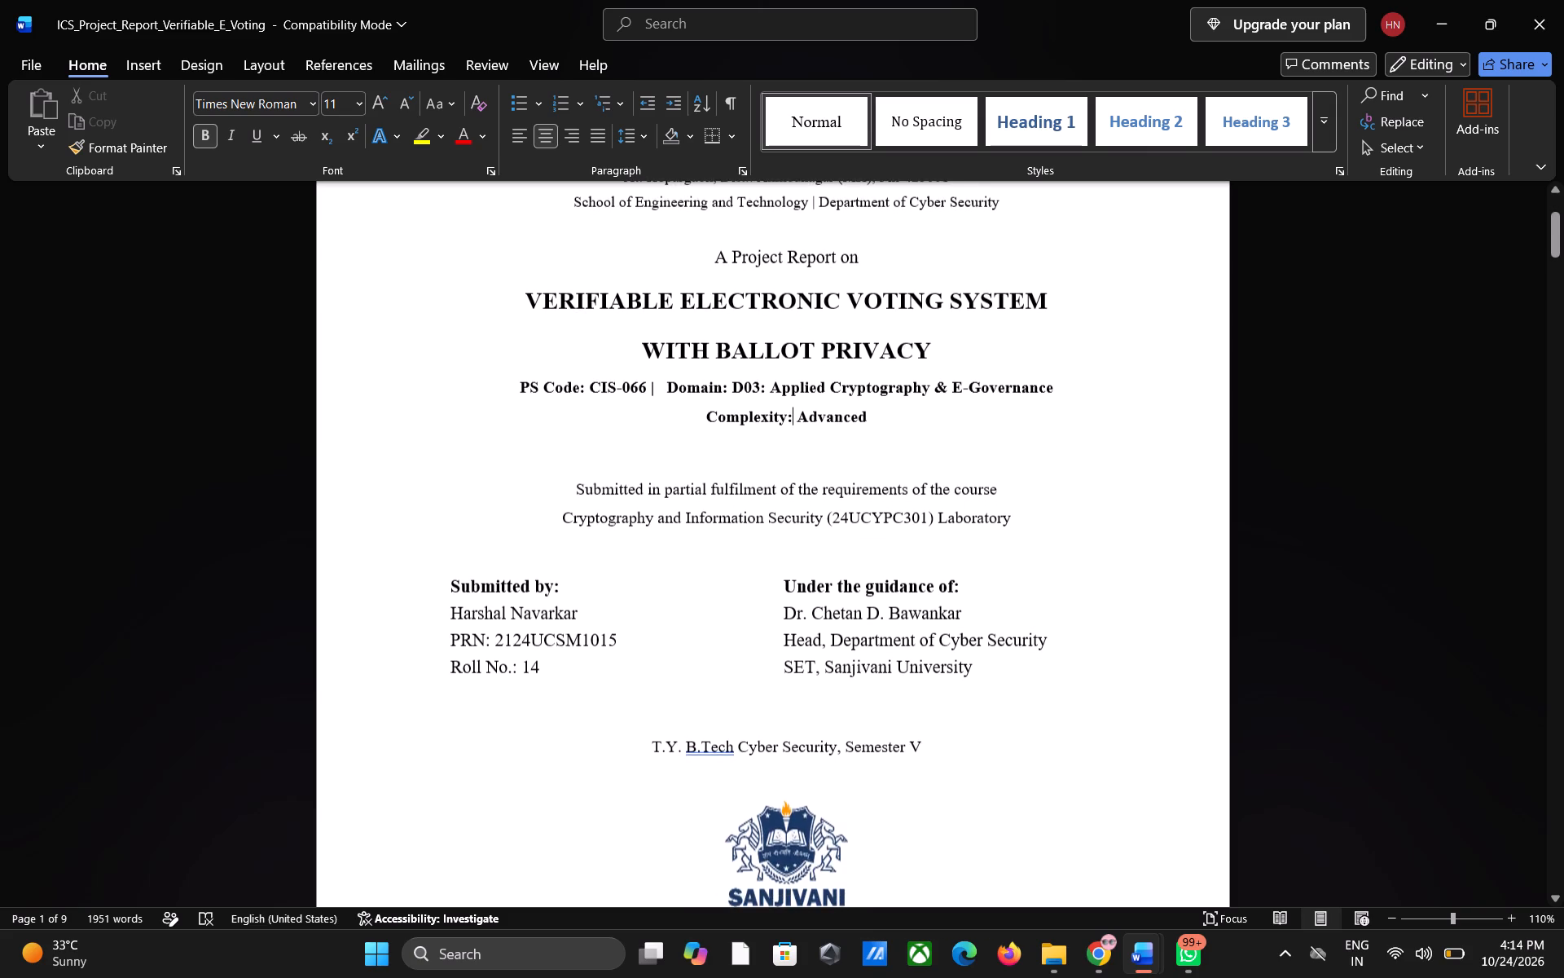
scroll(870, 567, down, 2)
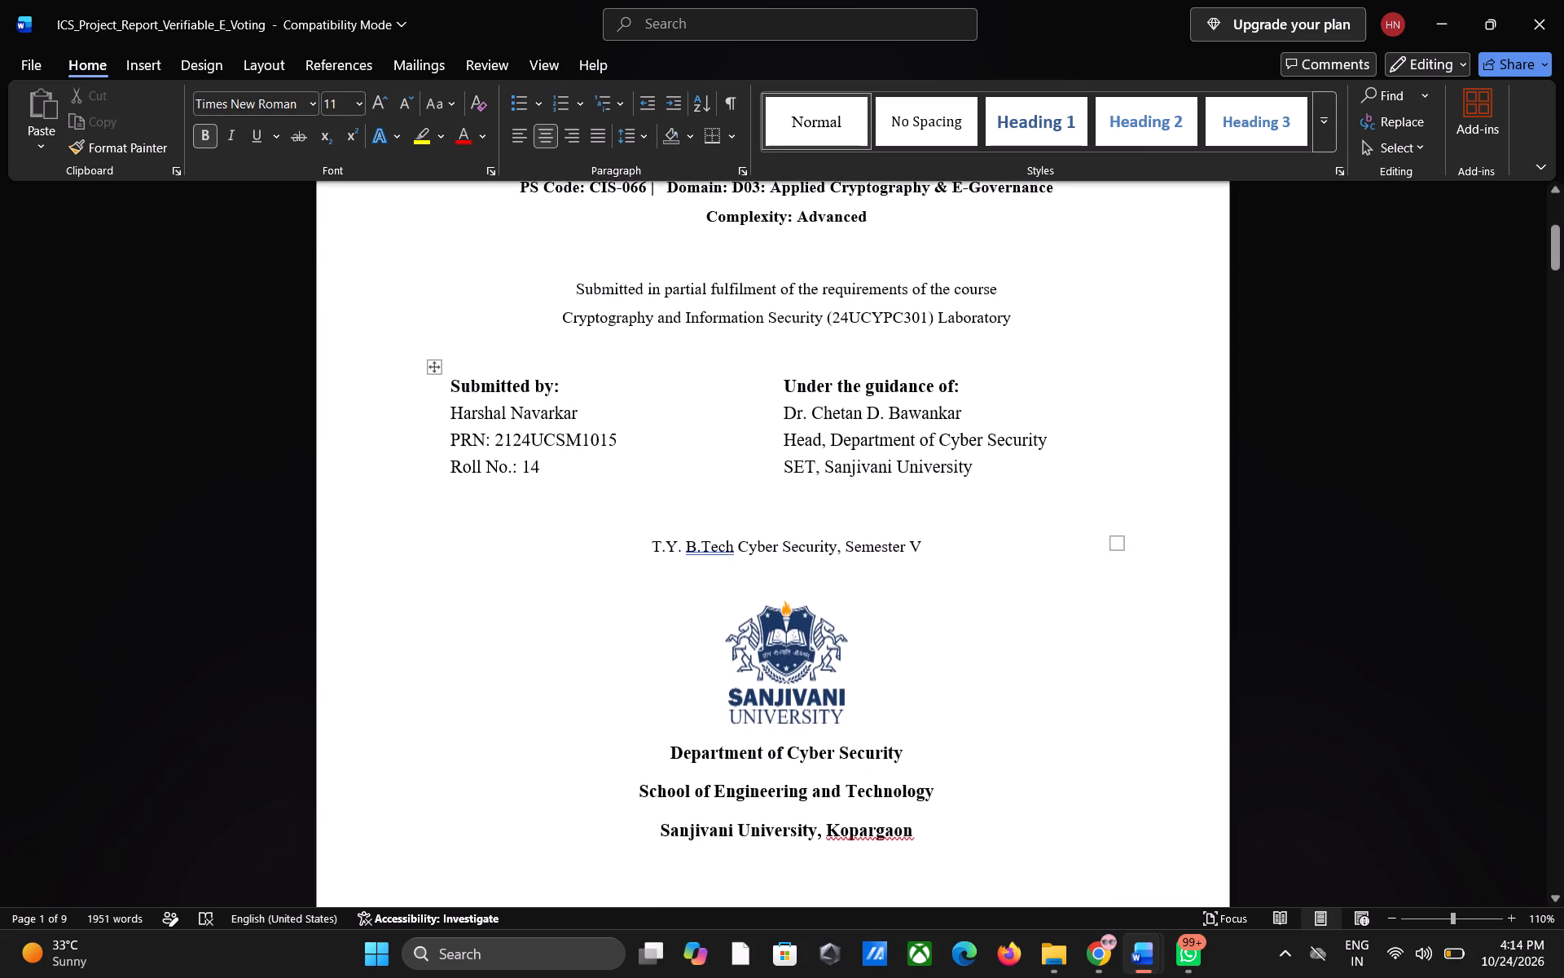
scroll(870, 567, down, 1)
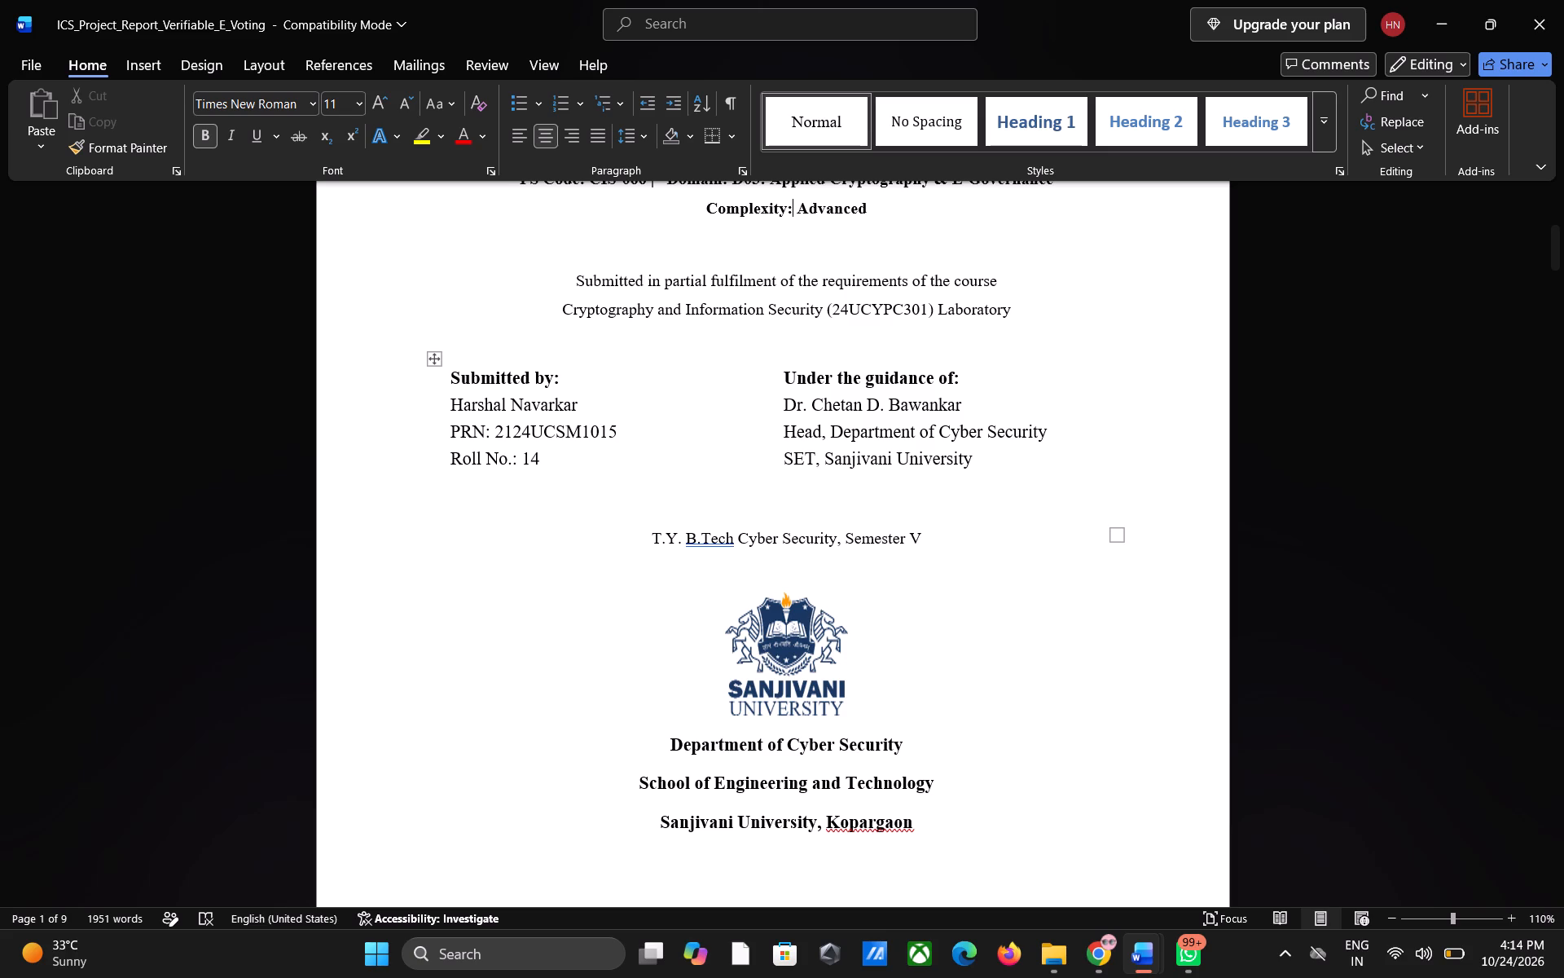
Compare the lower cover page and academic year line placement of the Verifiable E-Voting report with the CIS-034 report.
scroll(833, 530, down, 1)
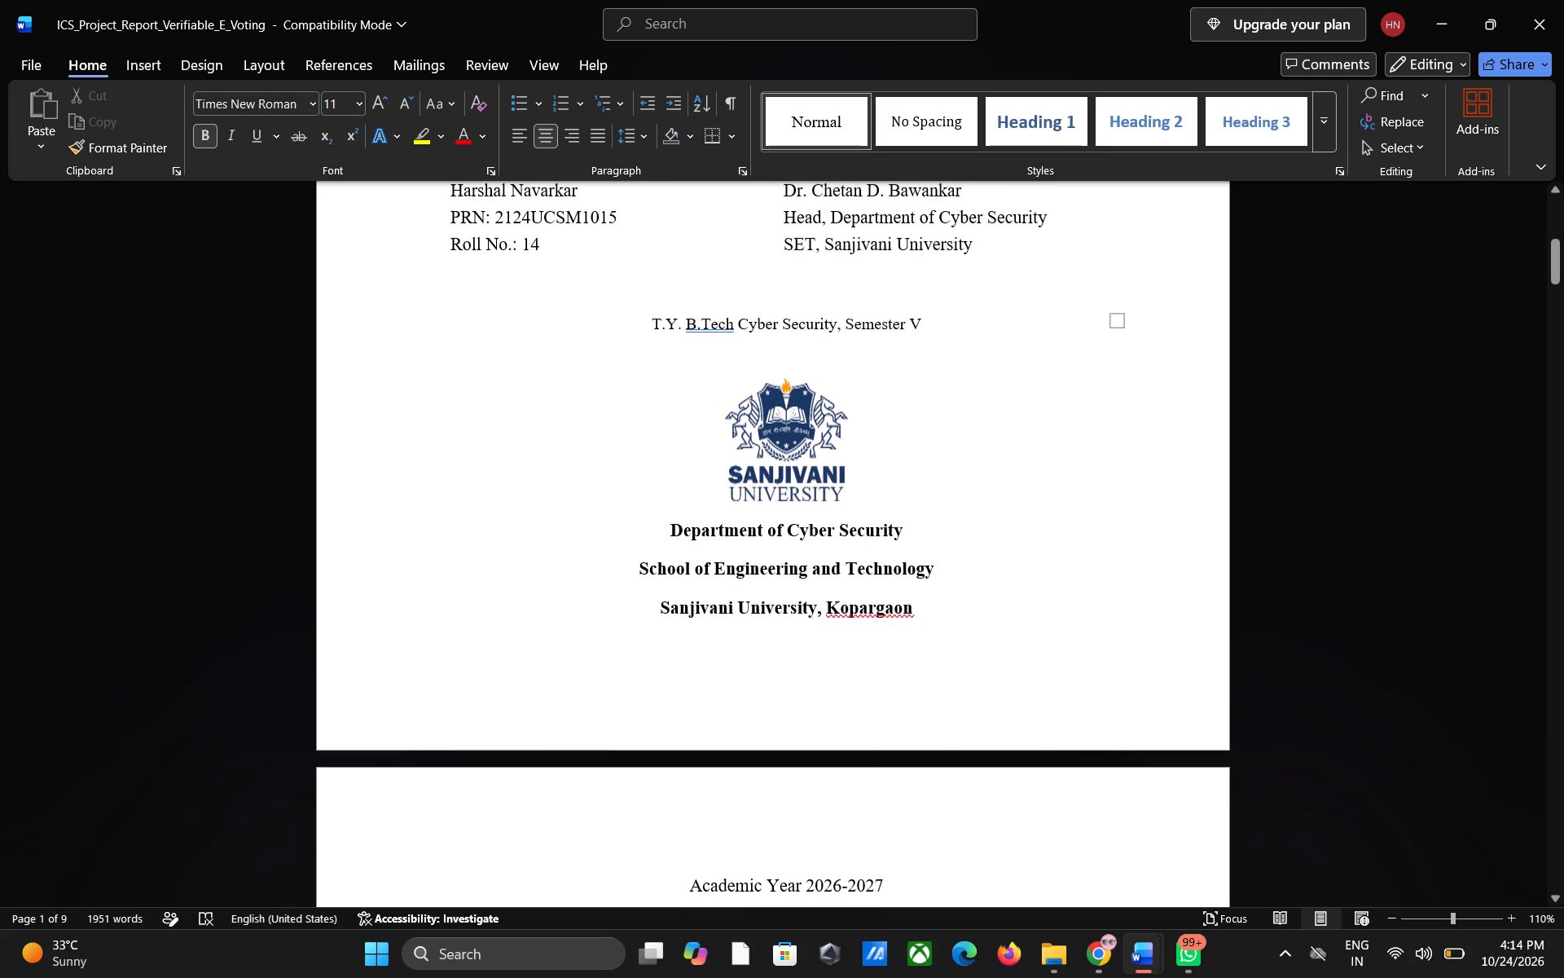
click(830, 361)
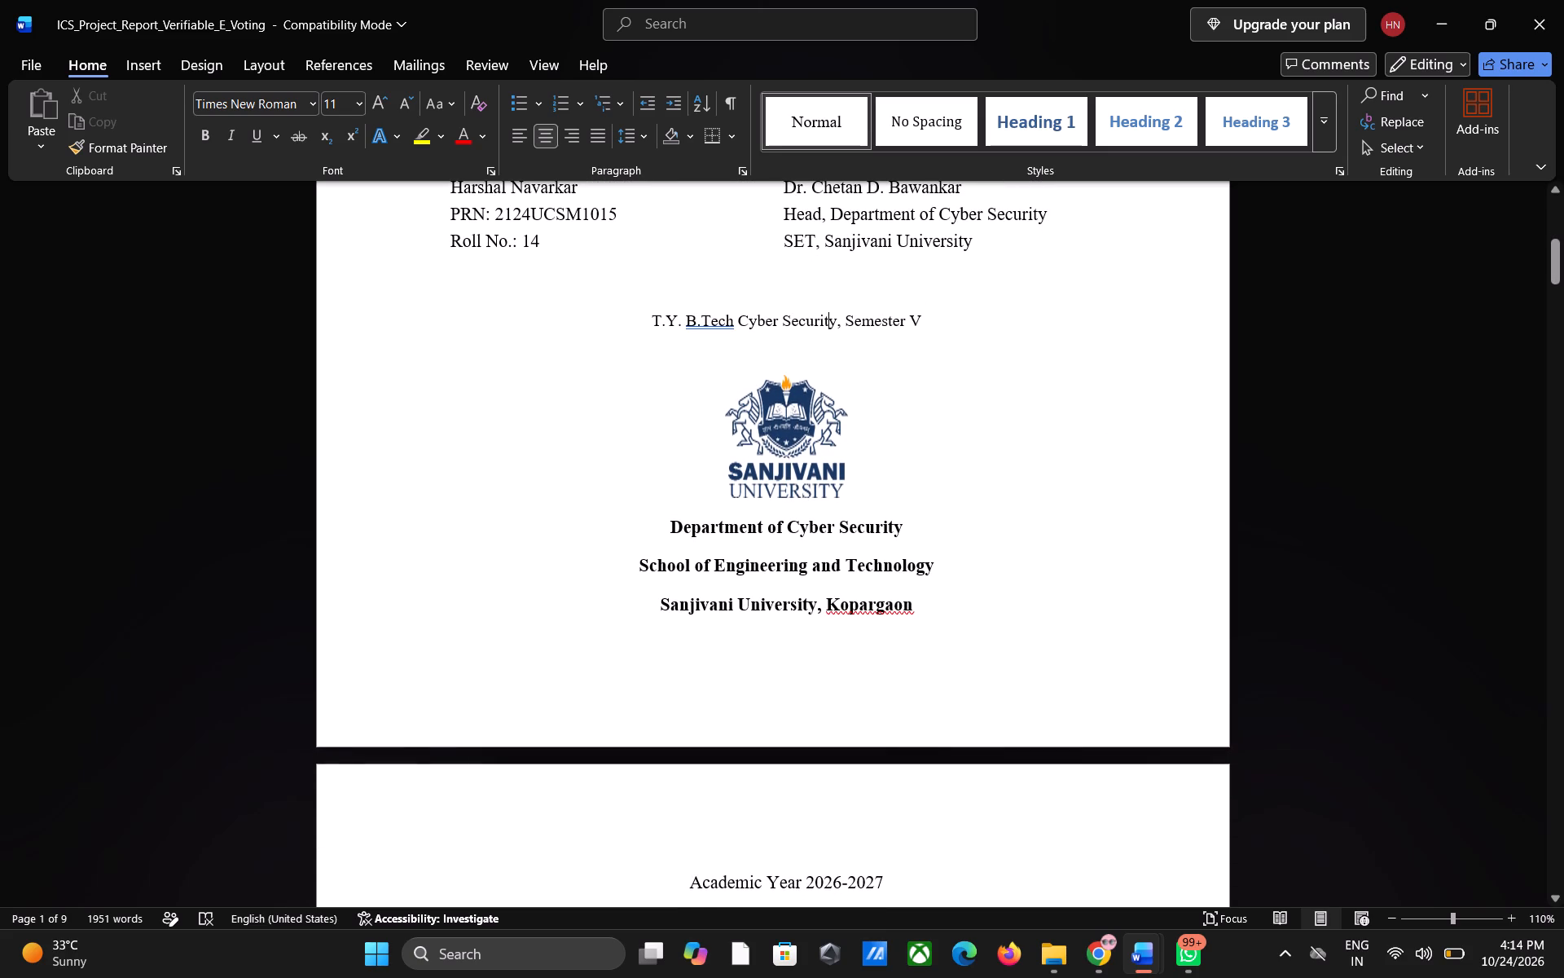
click(728, 363)
scroll(860, 384, down, 2)
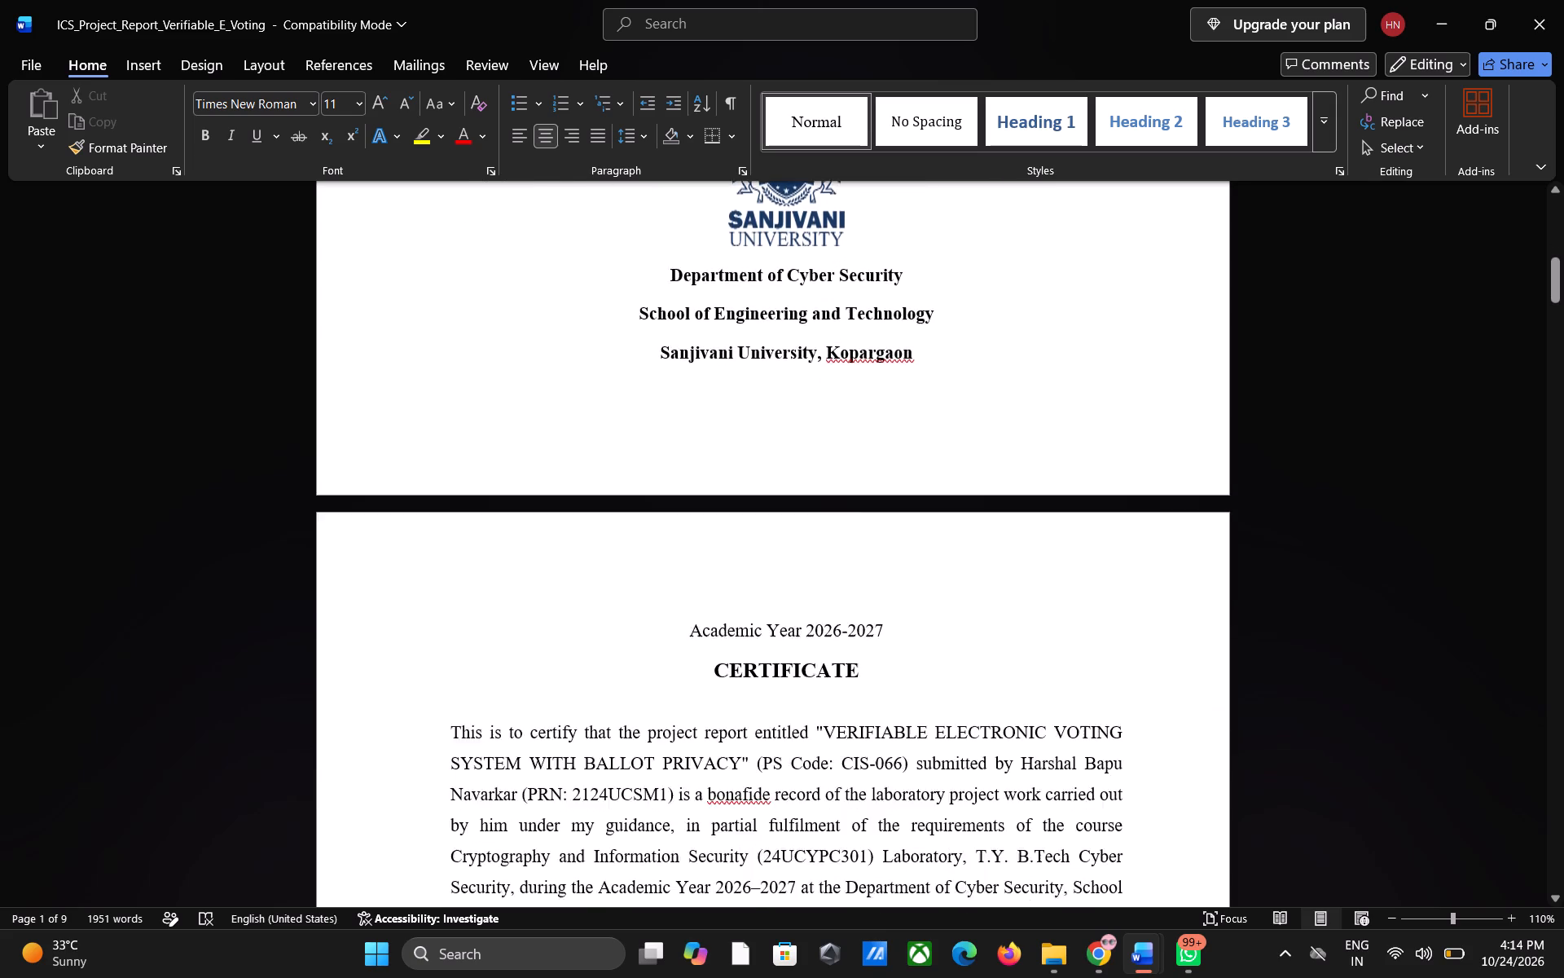
scroll(860, 384, down, 1)
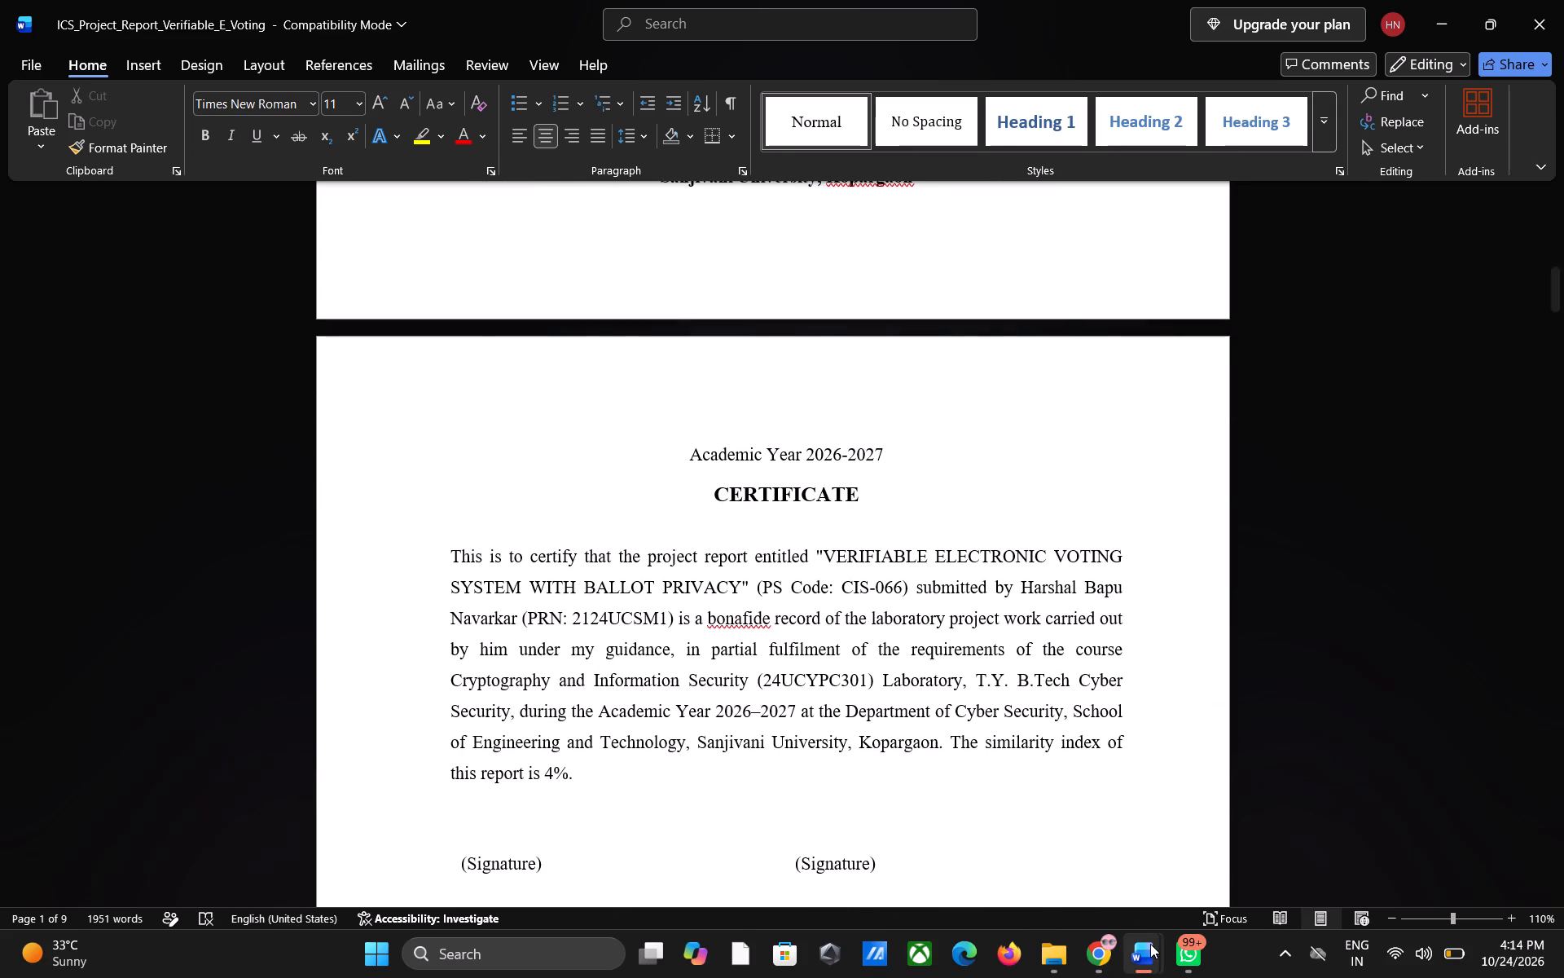
click(1201, 876)
scroll(1017, 703, down, 1)
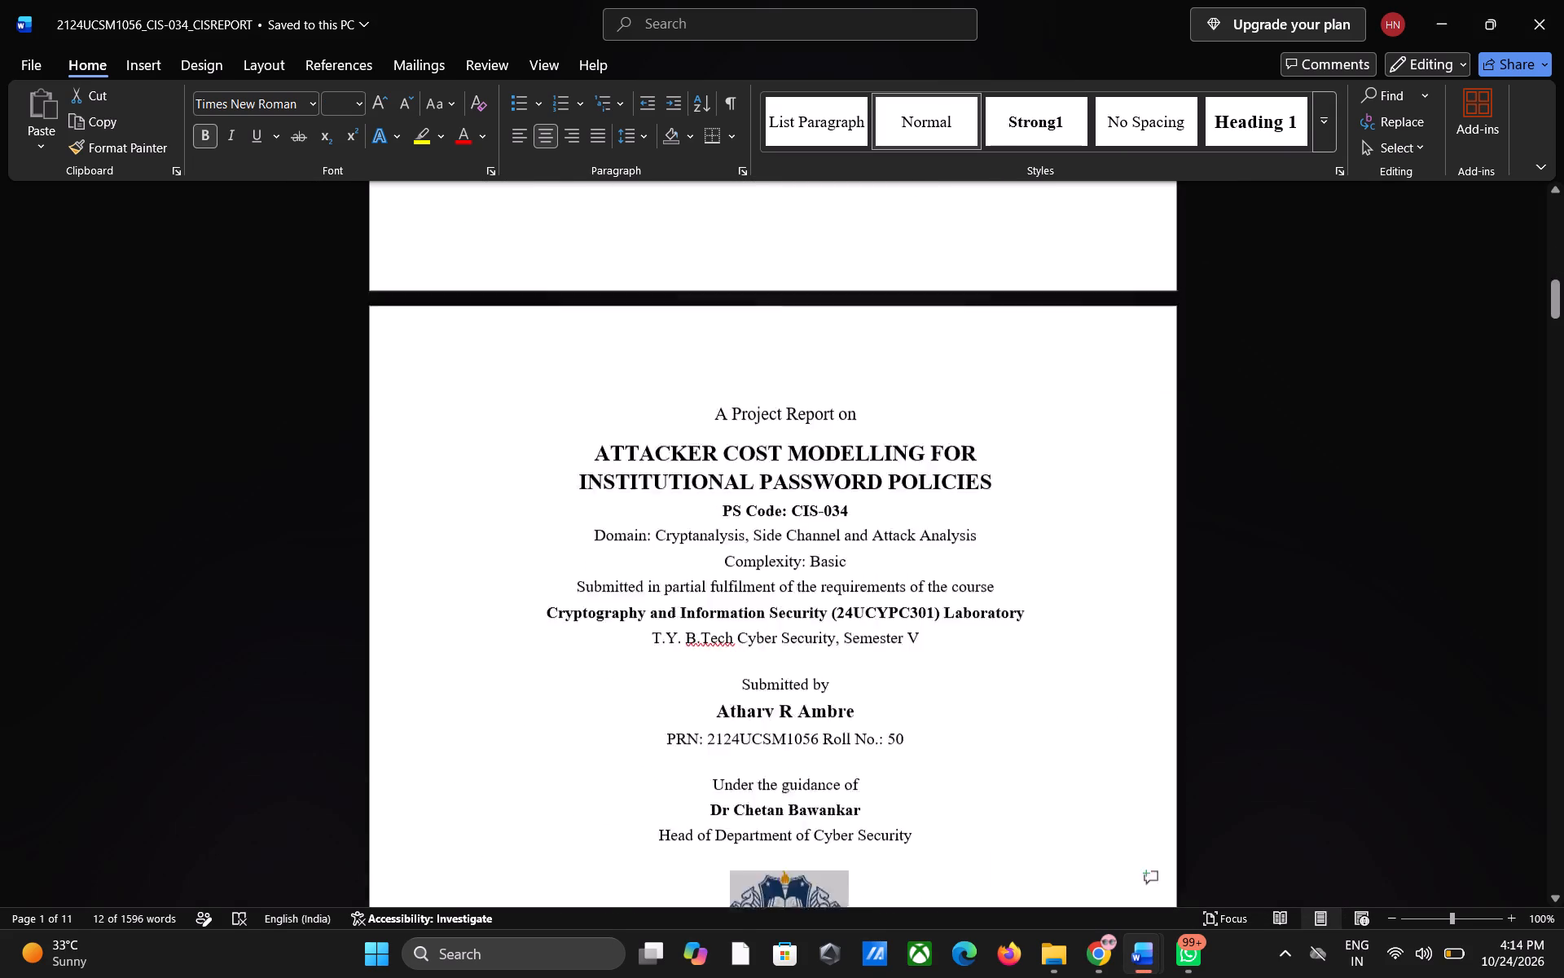
scroll(1017, 703, down, 2)
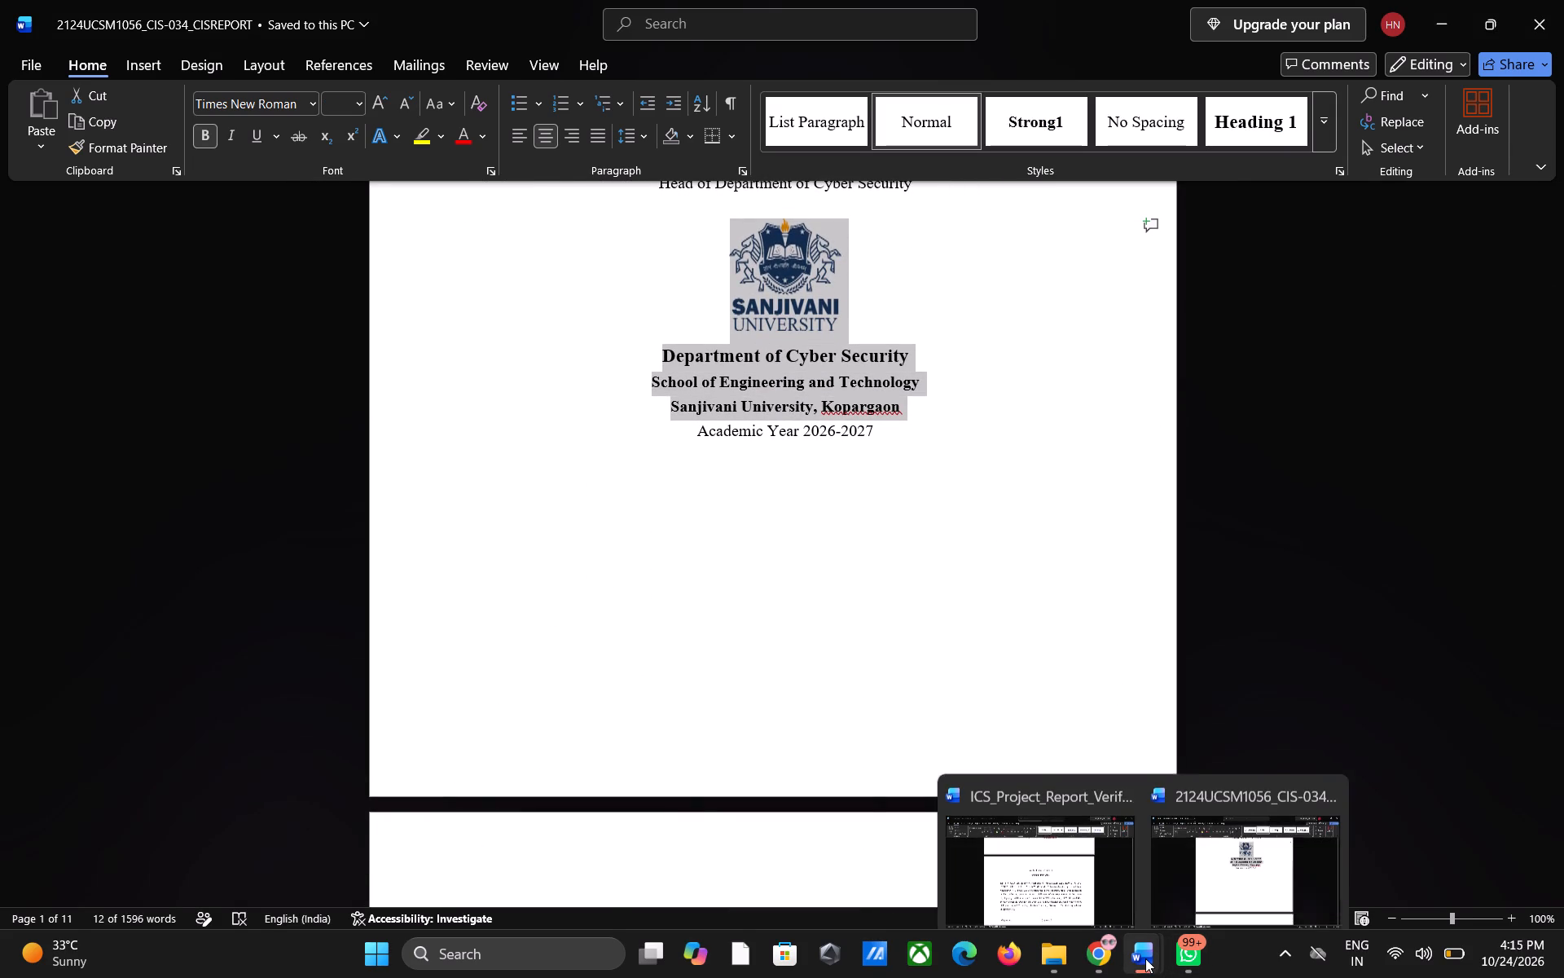
Switch back to the Verifiable E-Voting report and return to the lower half of its cover page.
click(1084, 879)
scroll(872, 562, up, 2)
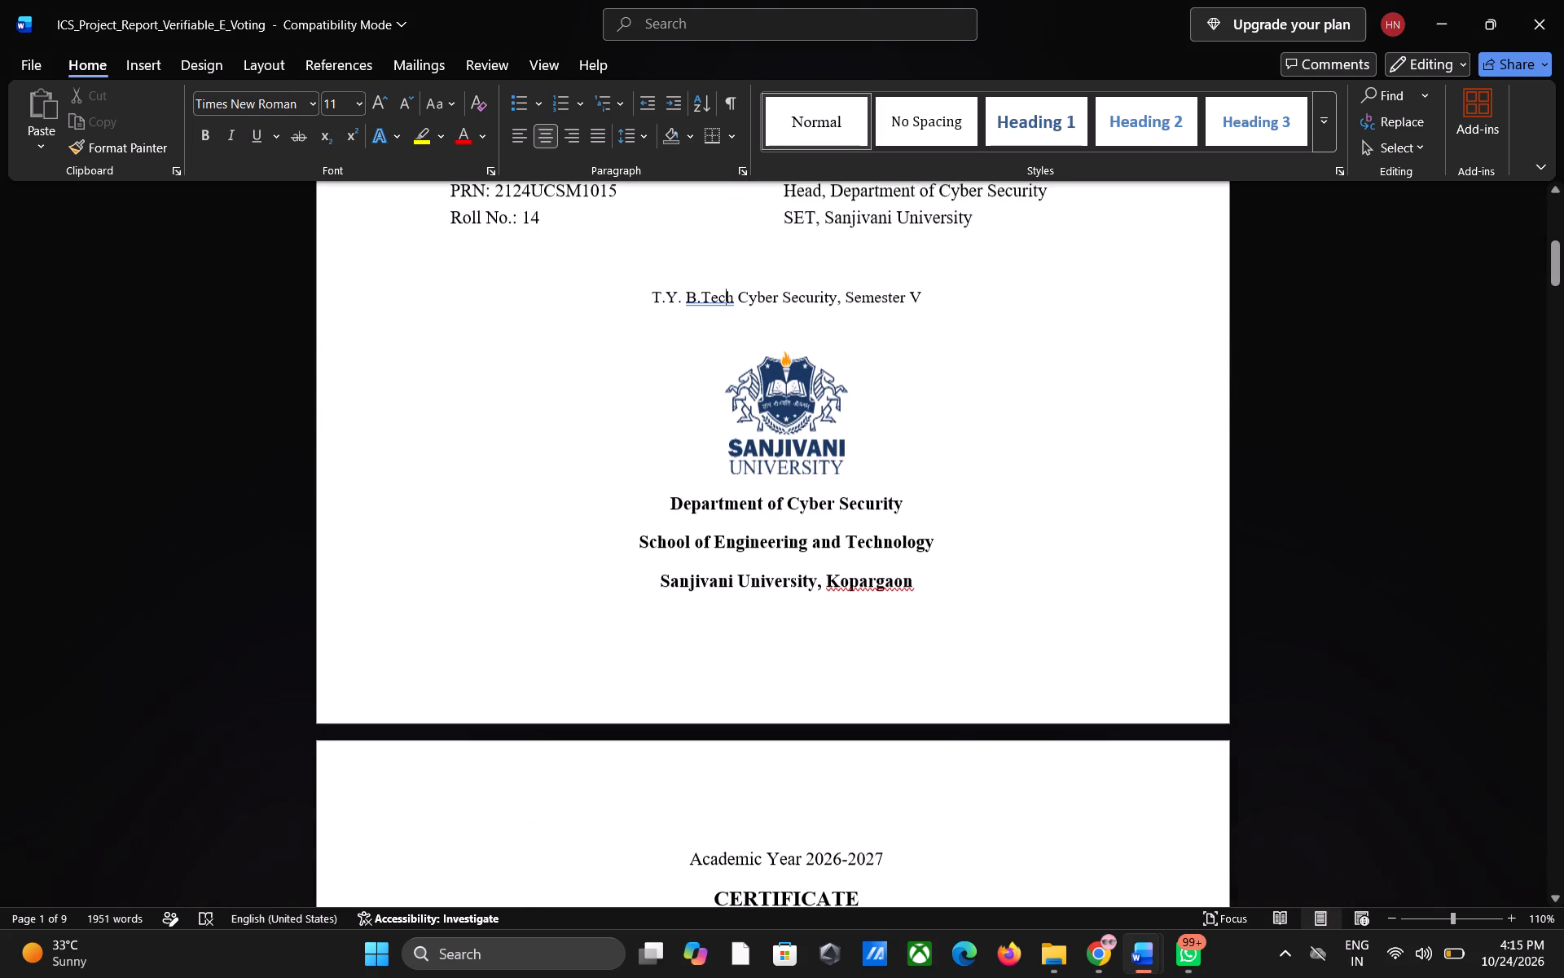
right_click(872, 562)
click(648, 422)
scroll(746, 302, up, 1)
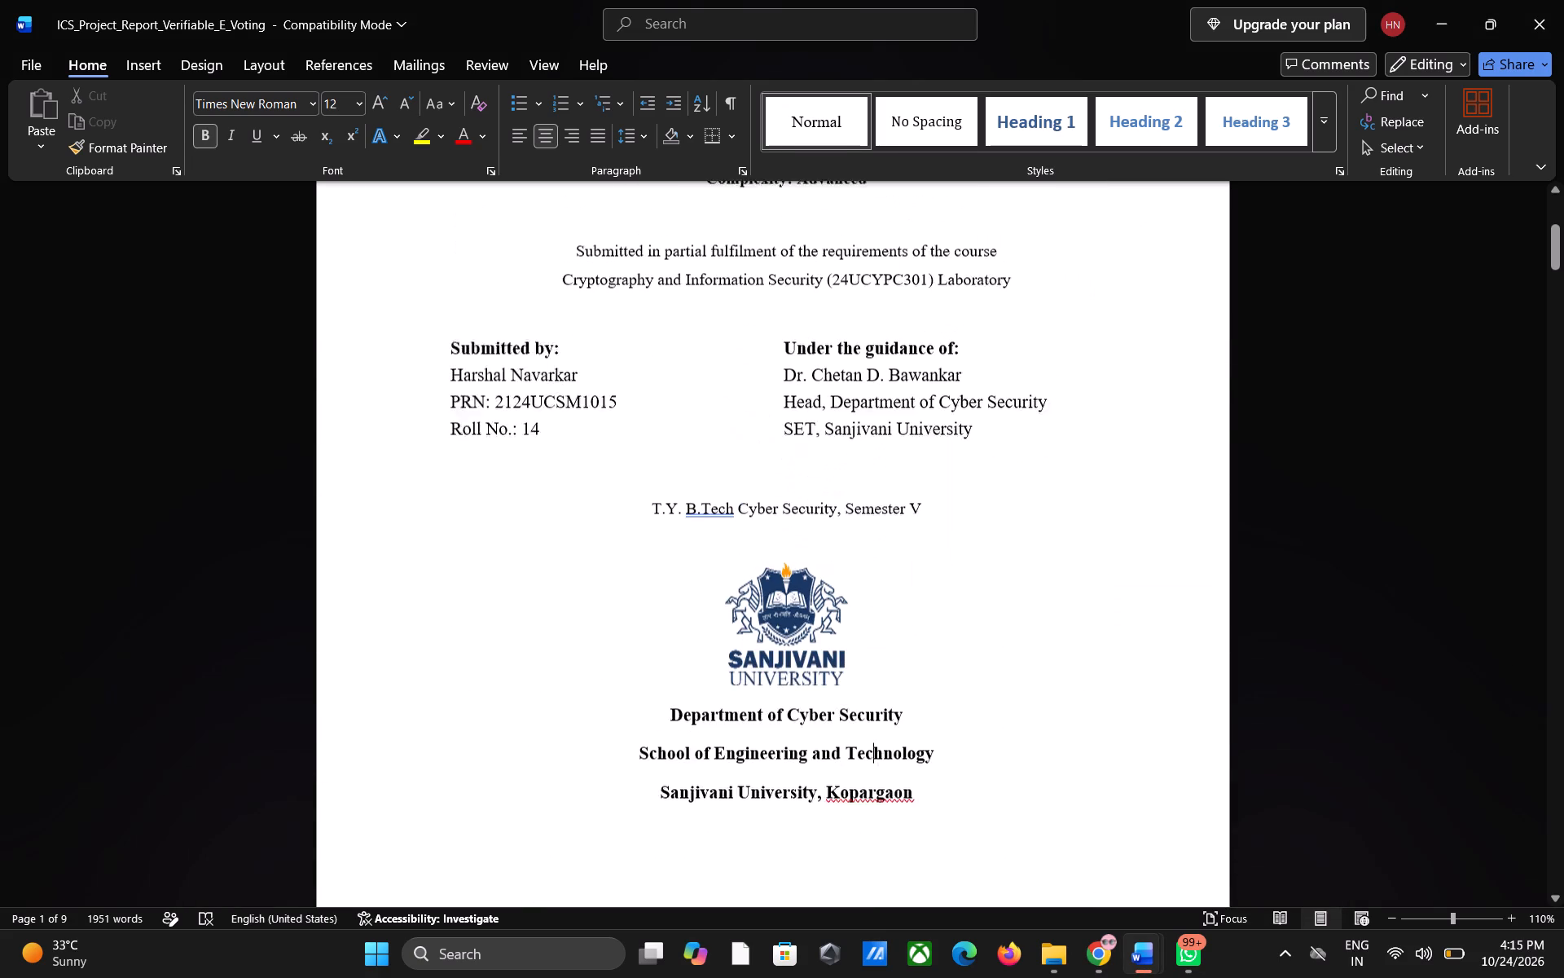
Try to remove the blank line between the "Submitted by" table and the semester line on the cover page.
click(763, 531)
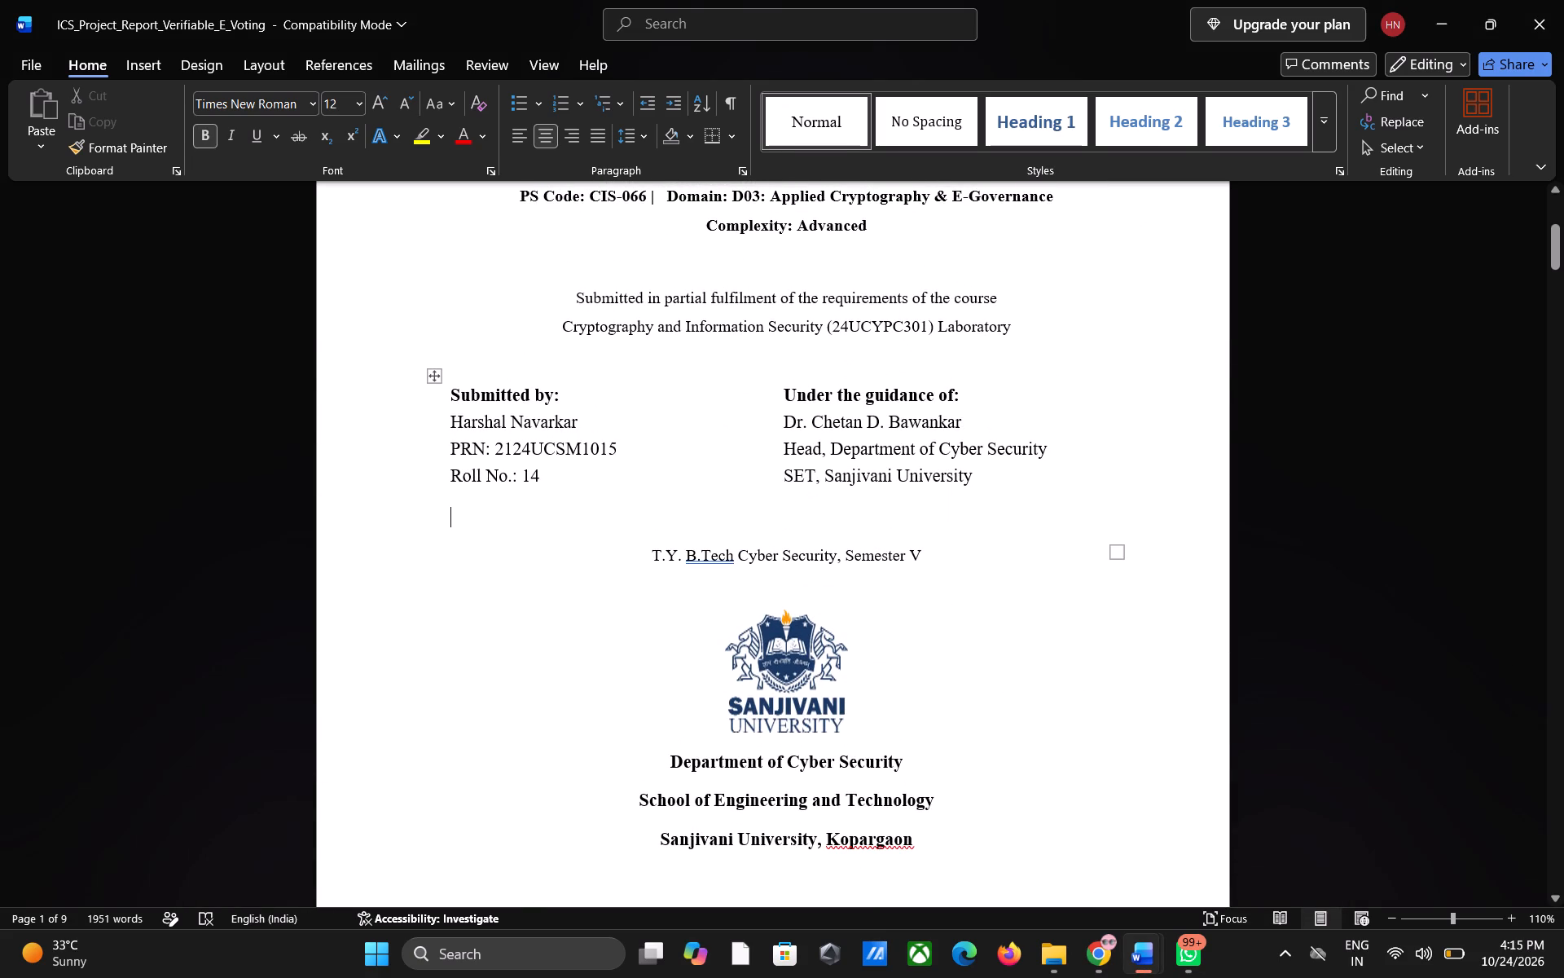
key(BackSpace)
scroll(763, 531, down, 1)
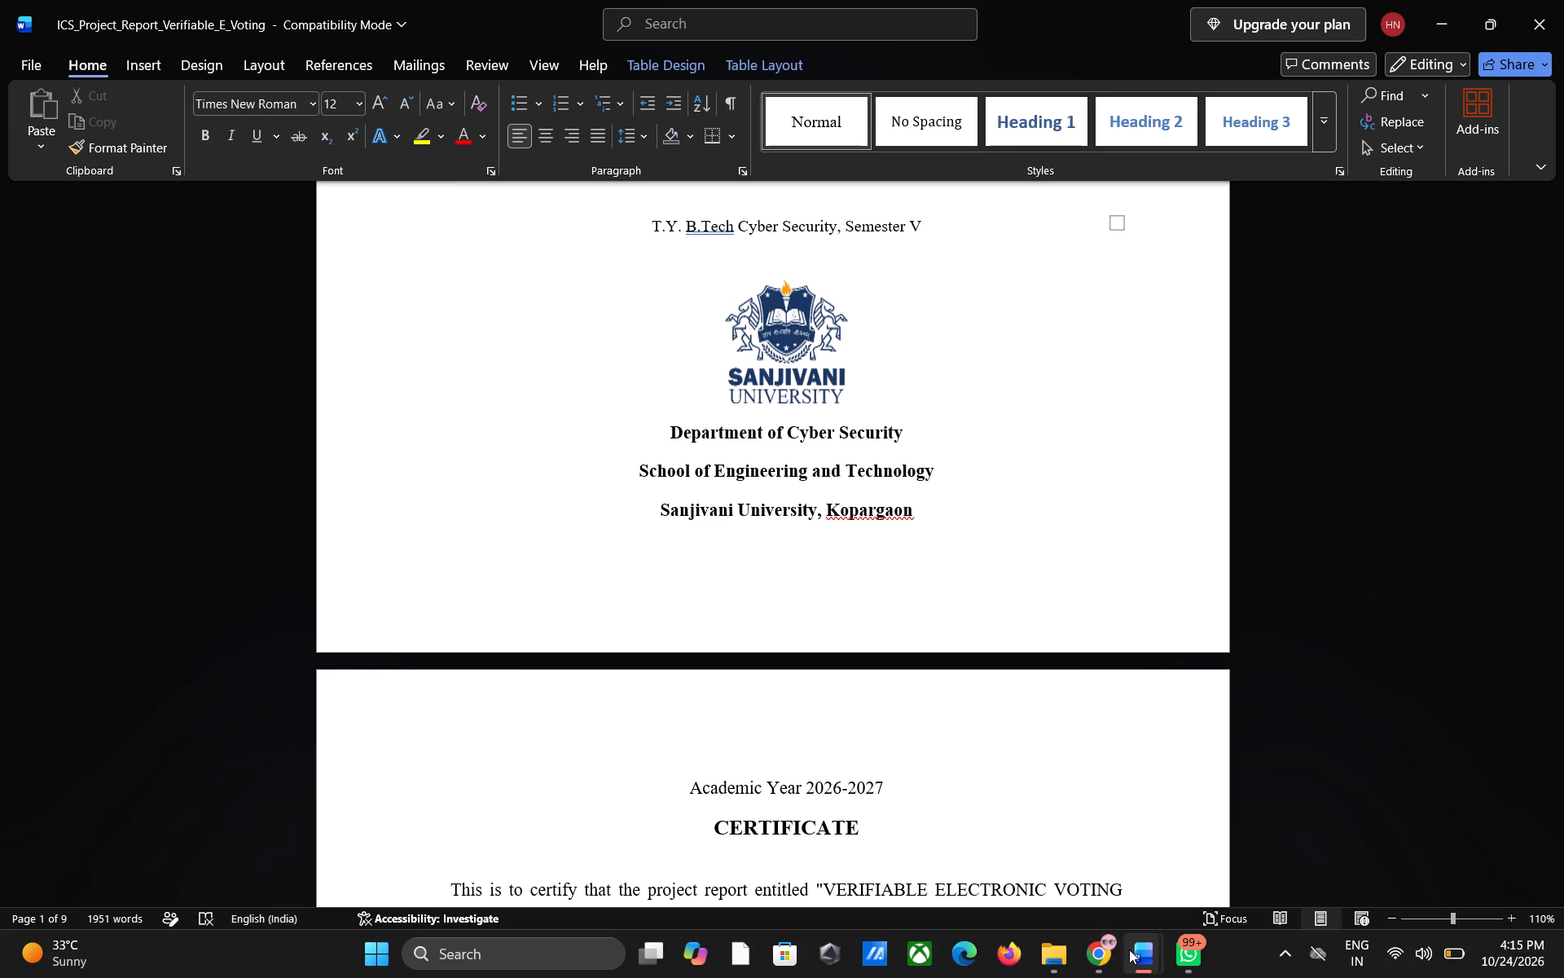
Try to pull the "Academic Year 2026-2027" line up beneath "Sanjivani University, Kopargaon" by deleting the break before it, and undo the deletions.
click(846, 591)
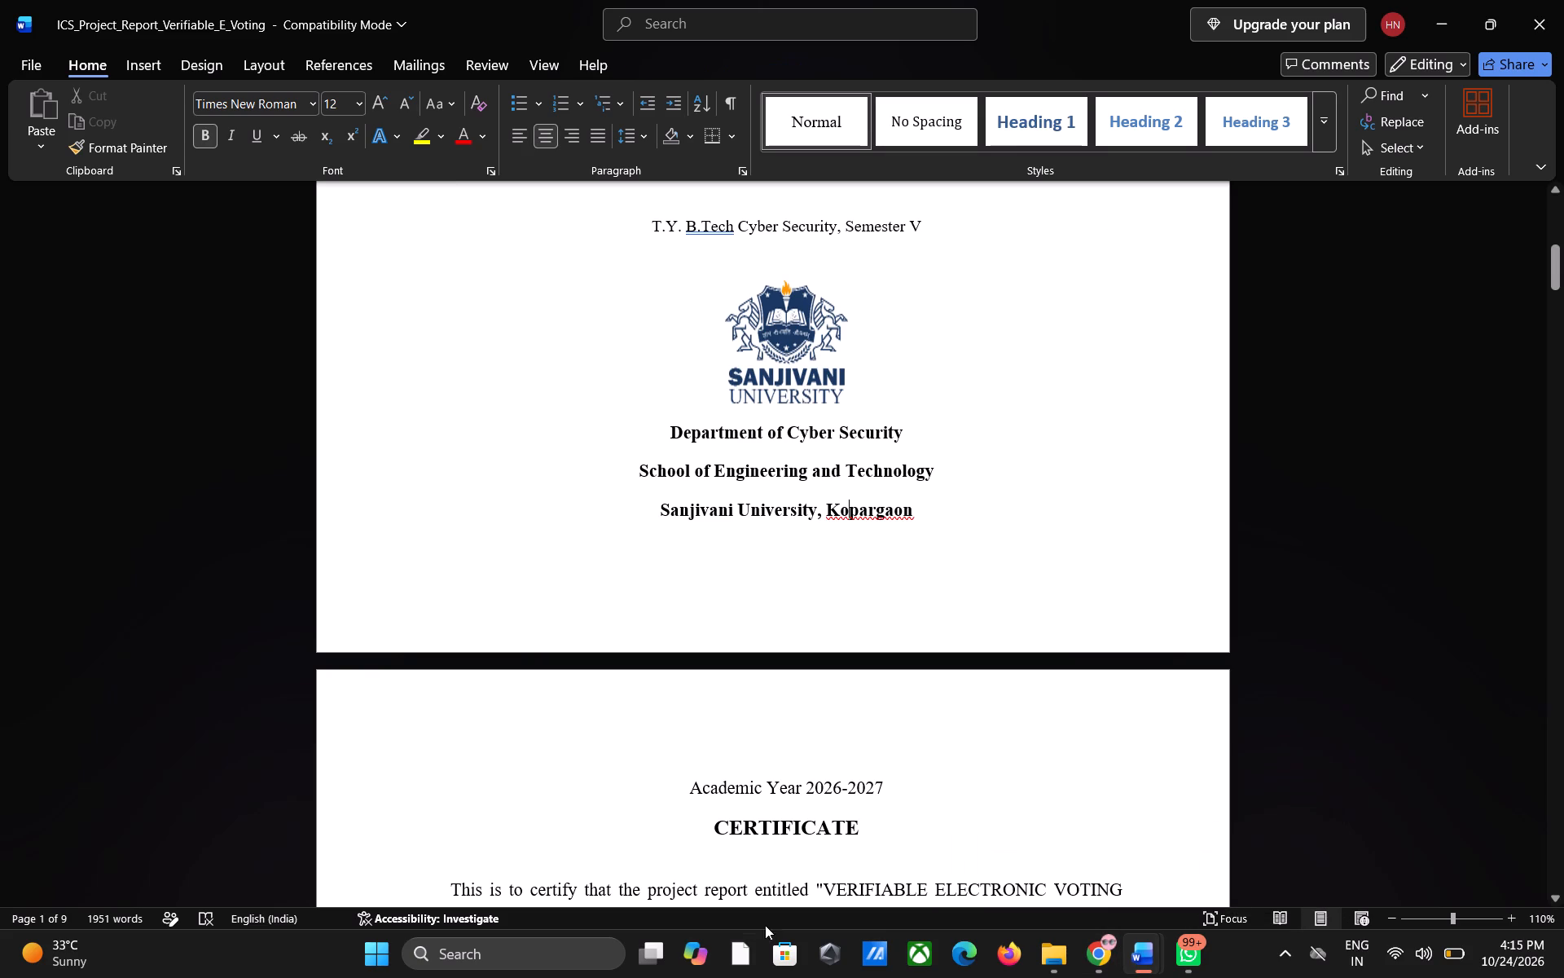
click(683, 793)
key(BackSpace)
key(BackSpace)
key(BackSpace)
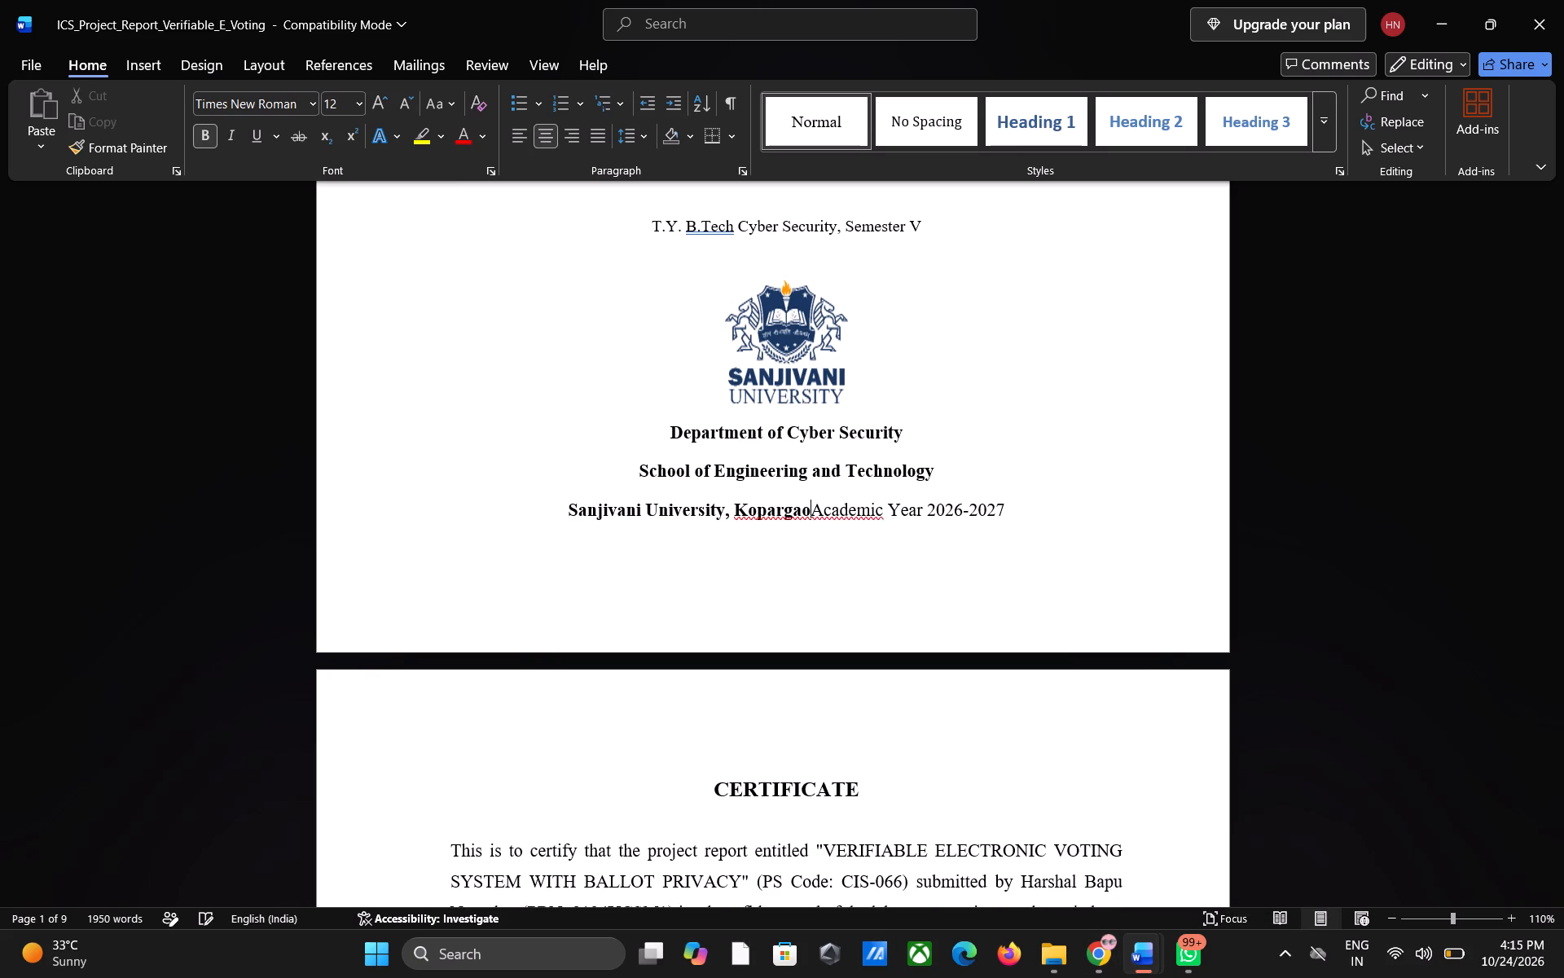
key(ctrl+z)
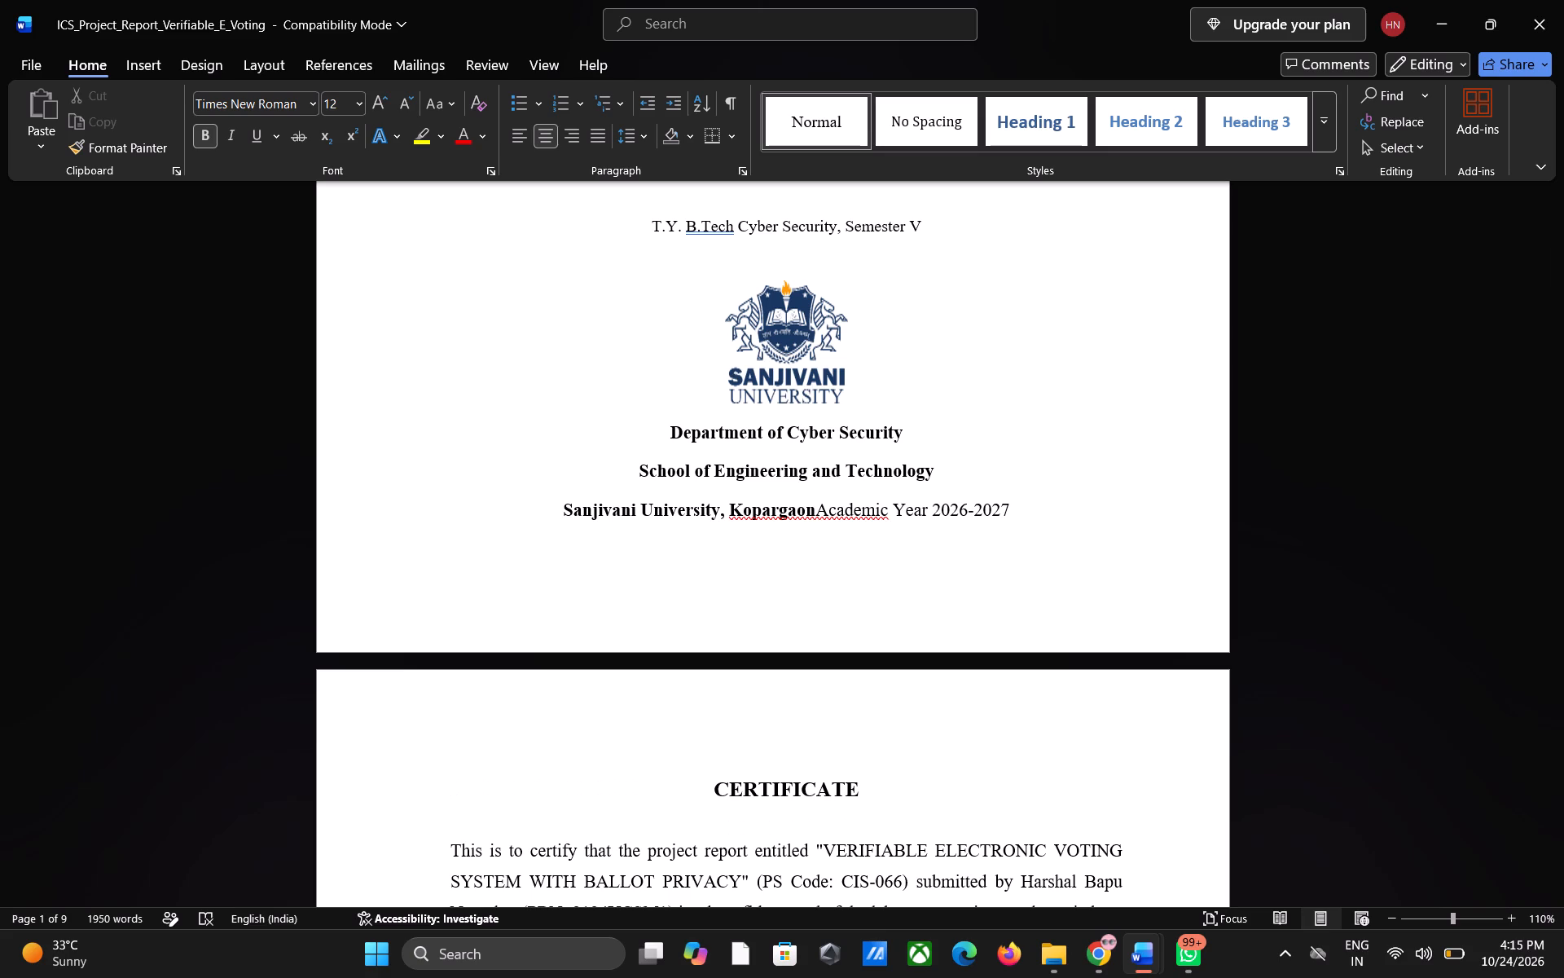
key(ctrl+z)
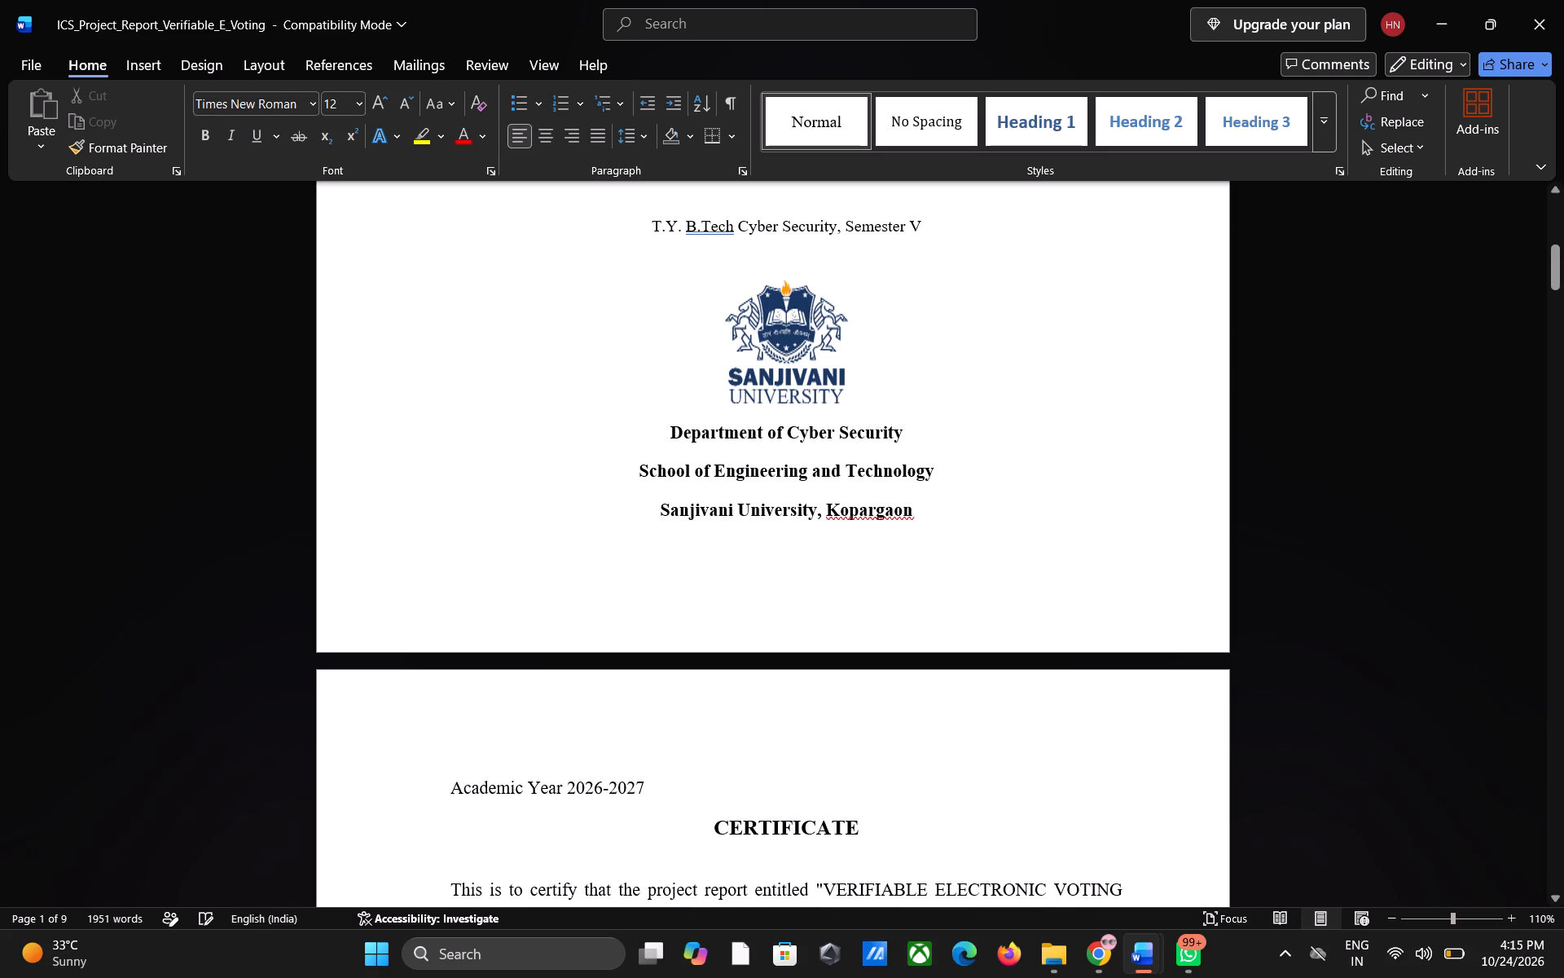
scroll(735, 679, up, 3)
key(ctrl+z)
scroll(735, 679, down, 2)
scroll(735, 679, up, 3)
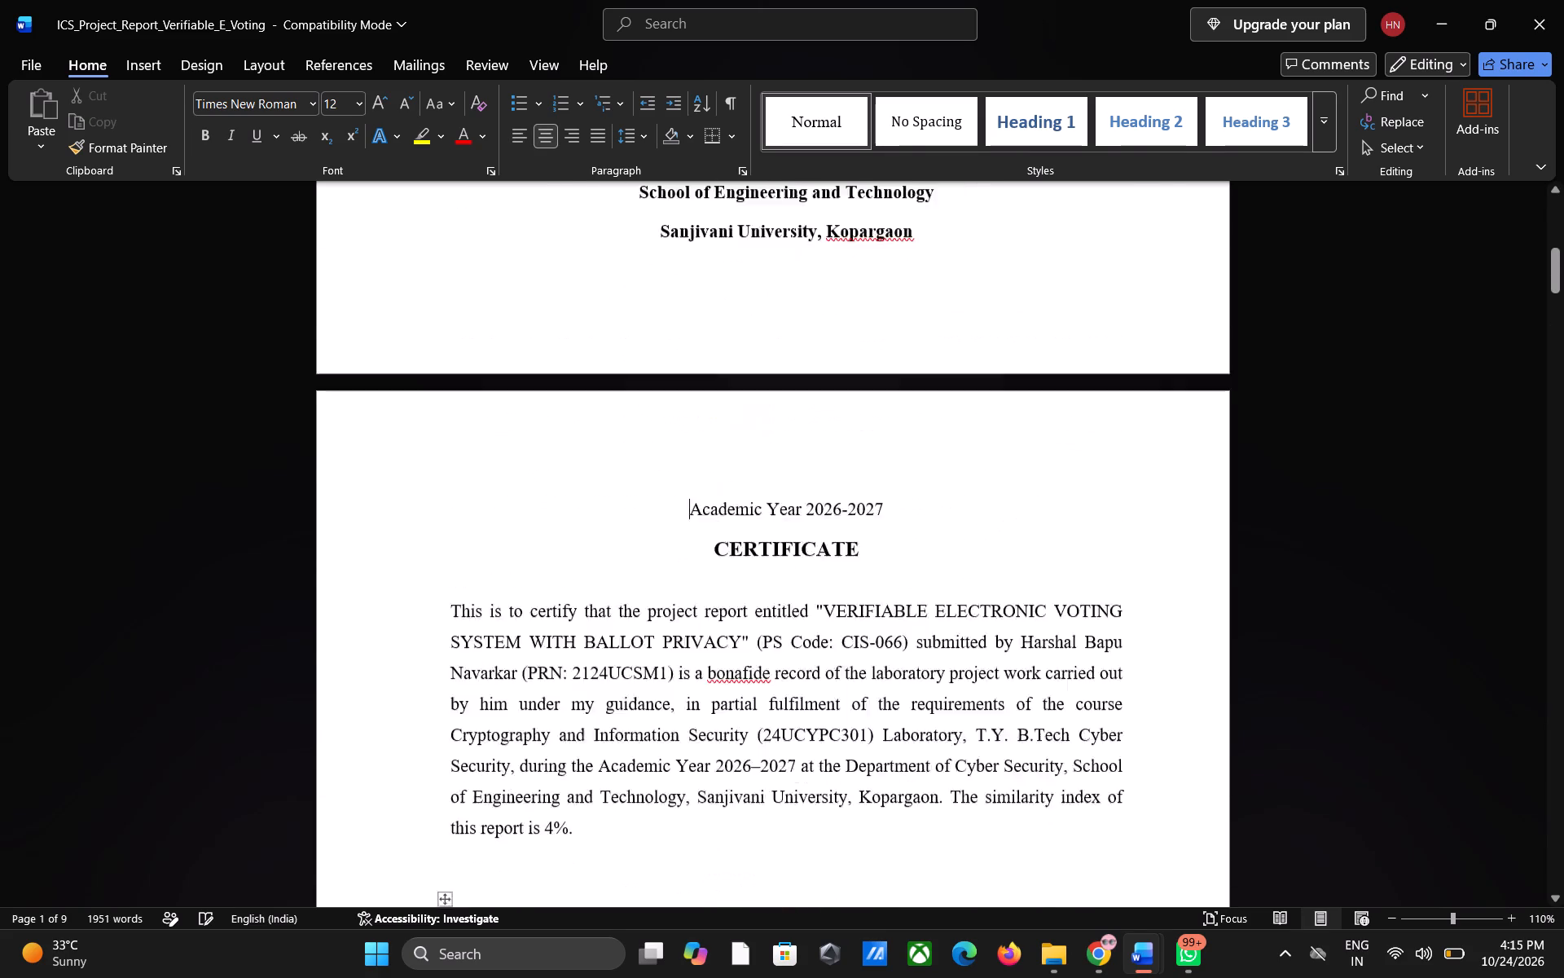
Reduce the height of the university logo slightly to bring the "Academic Year 2026-2027" line onto the cover page.
scroll(735, 679, up, 1)
click(787, 606)
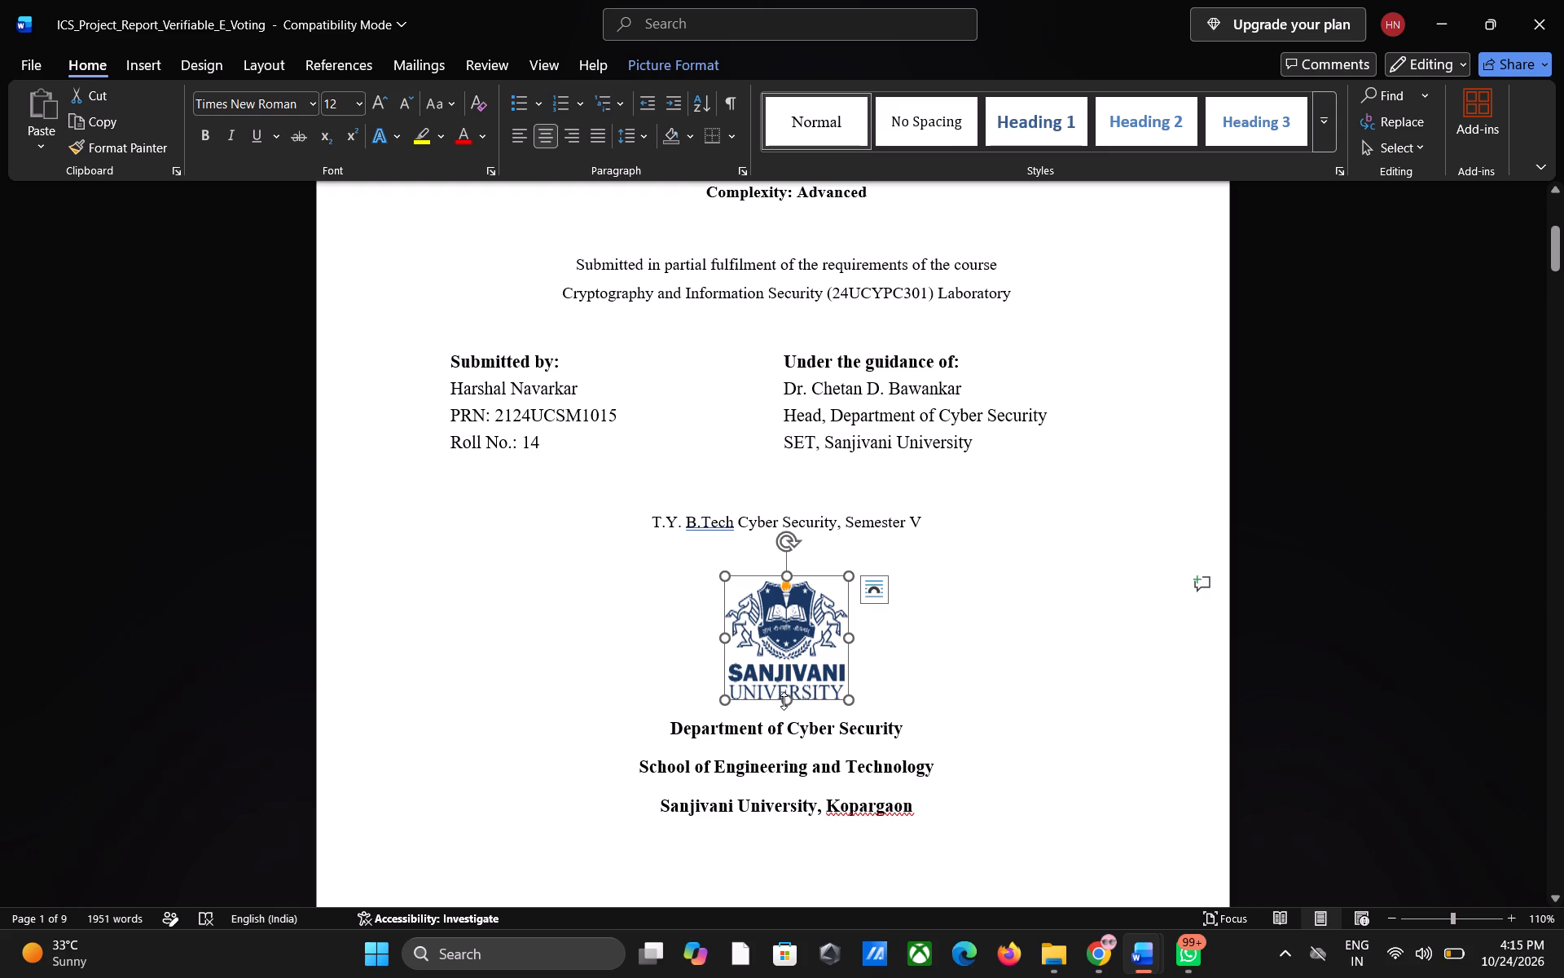
drag(784, 701, 781, 684)
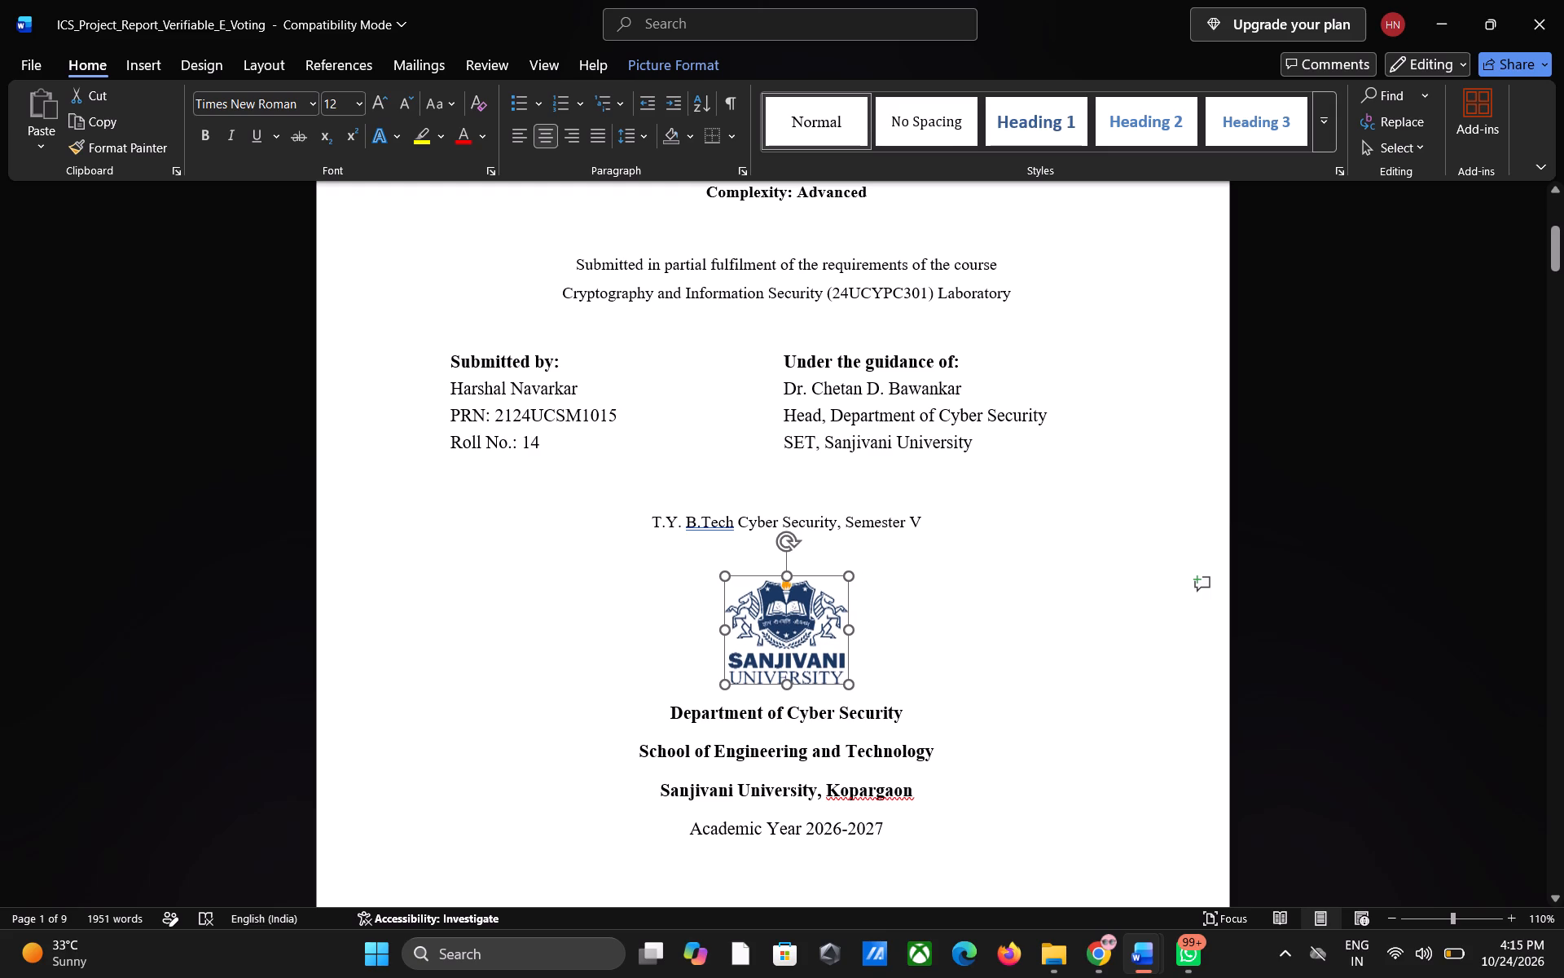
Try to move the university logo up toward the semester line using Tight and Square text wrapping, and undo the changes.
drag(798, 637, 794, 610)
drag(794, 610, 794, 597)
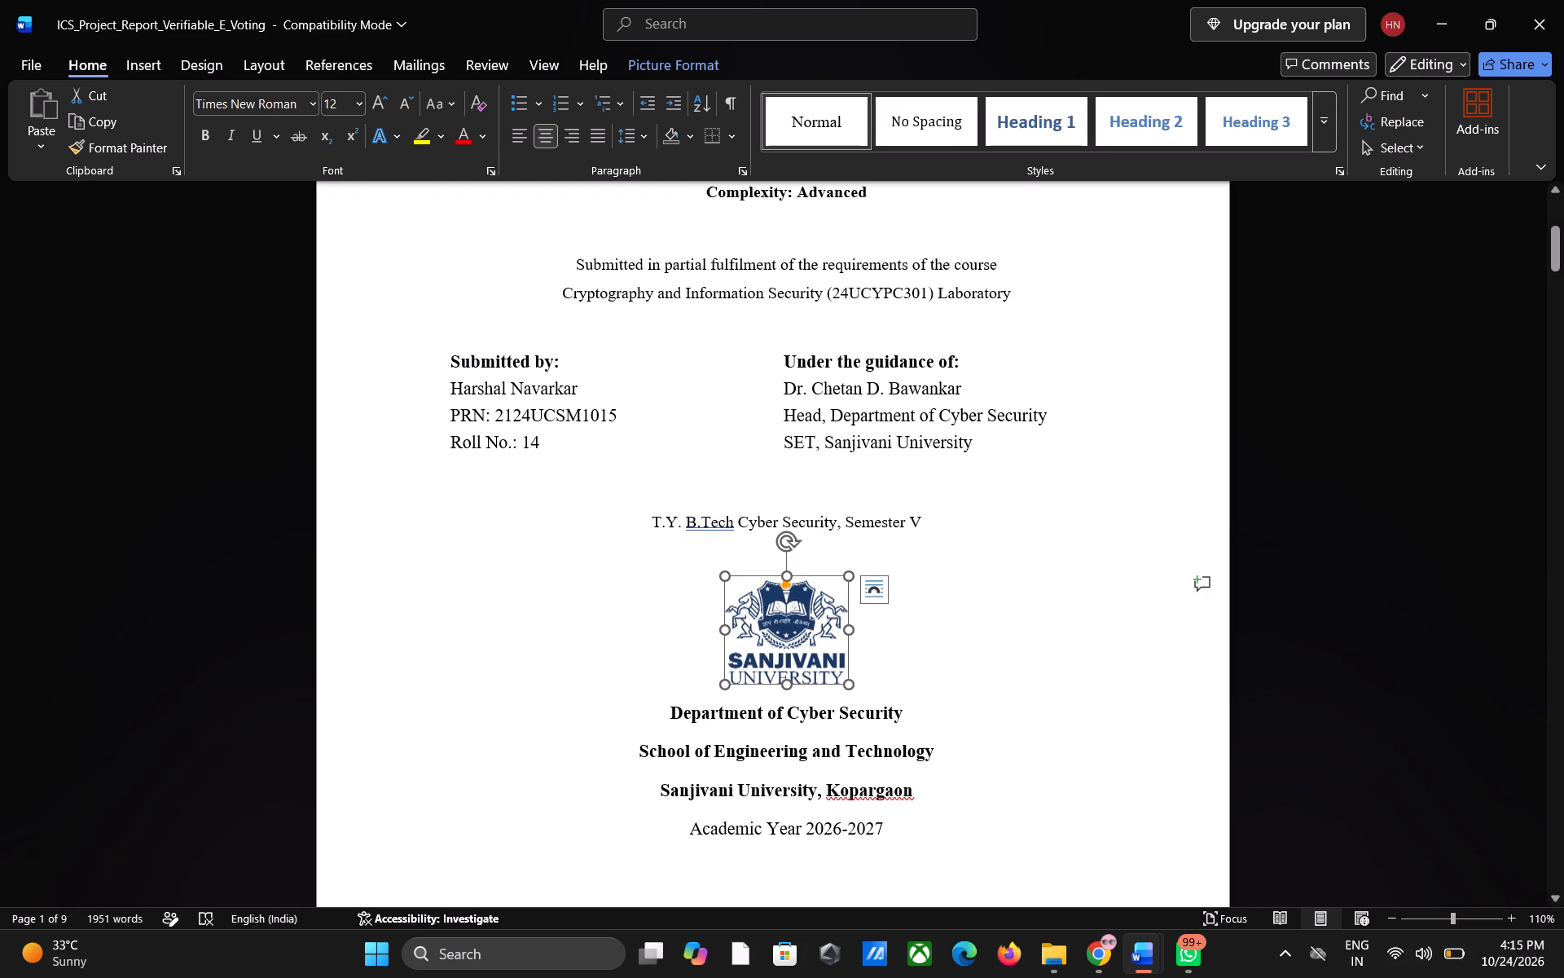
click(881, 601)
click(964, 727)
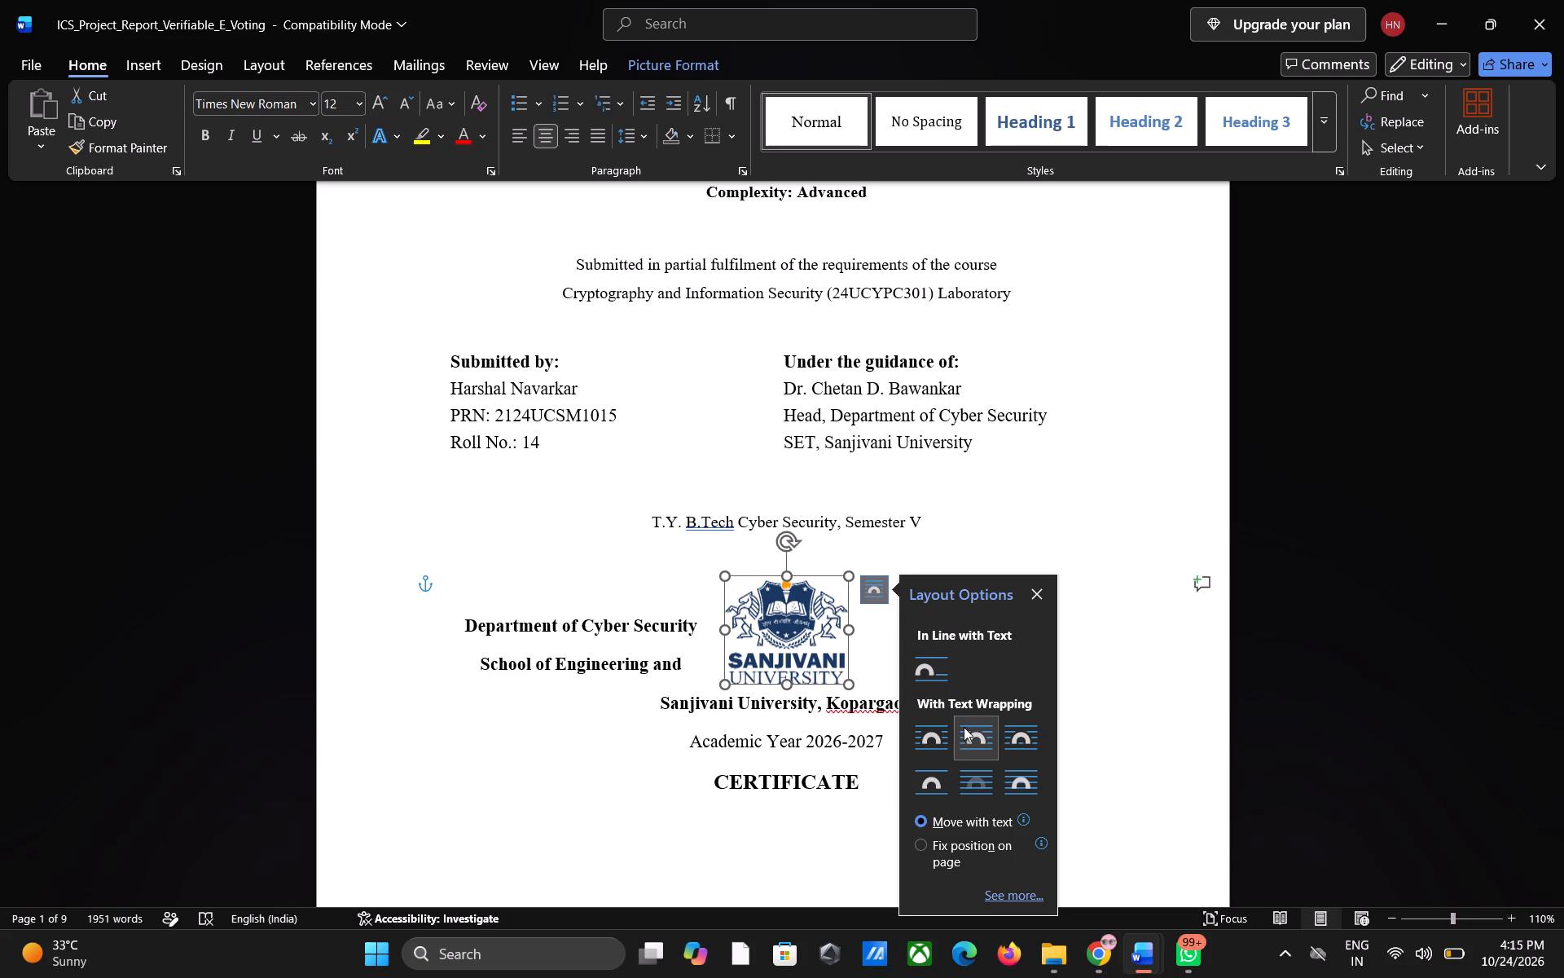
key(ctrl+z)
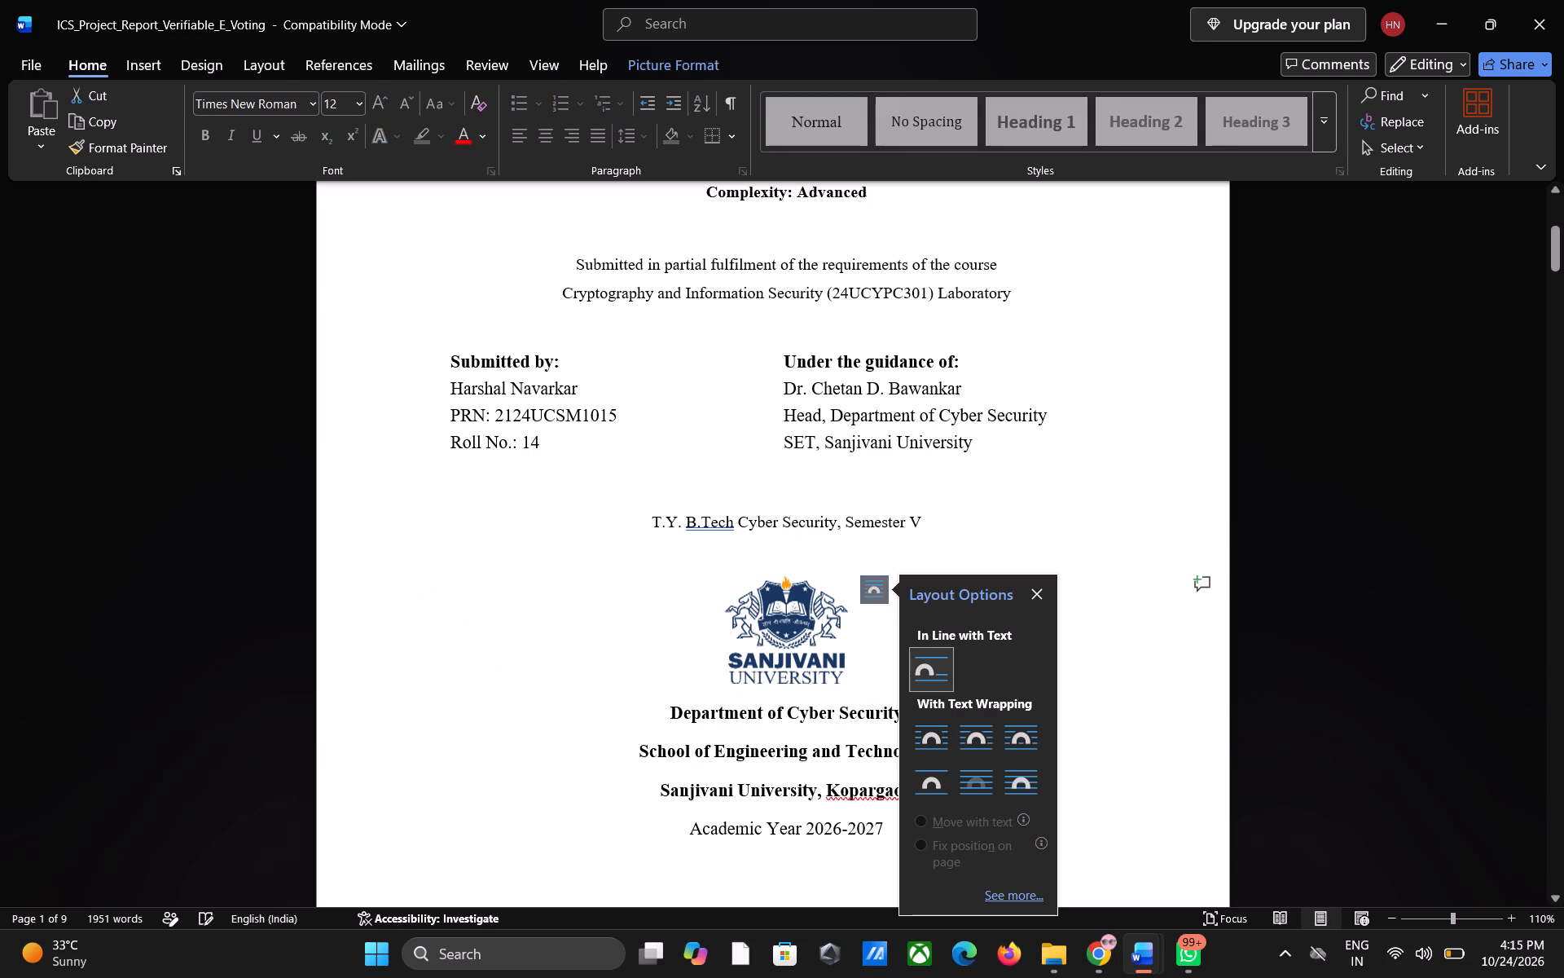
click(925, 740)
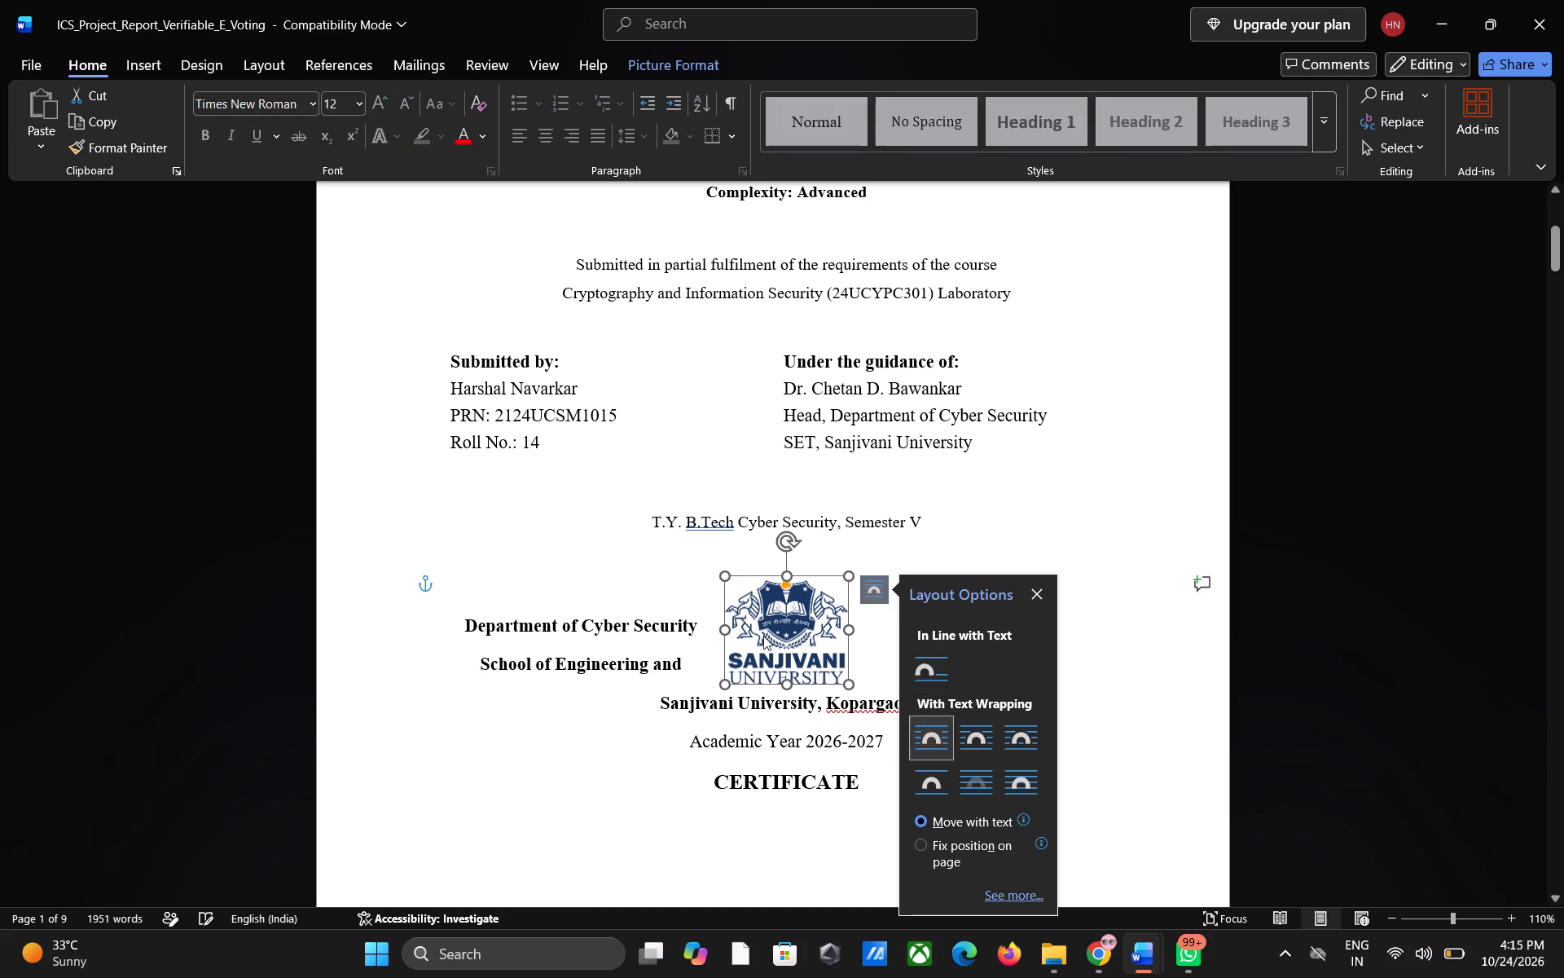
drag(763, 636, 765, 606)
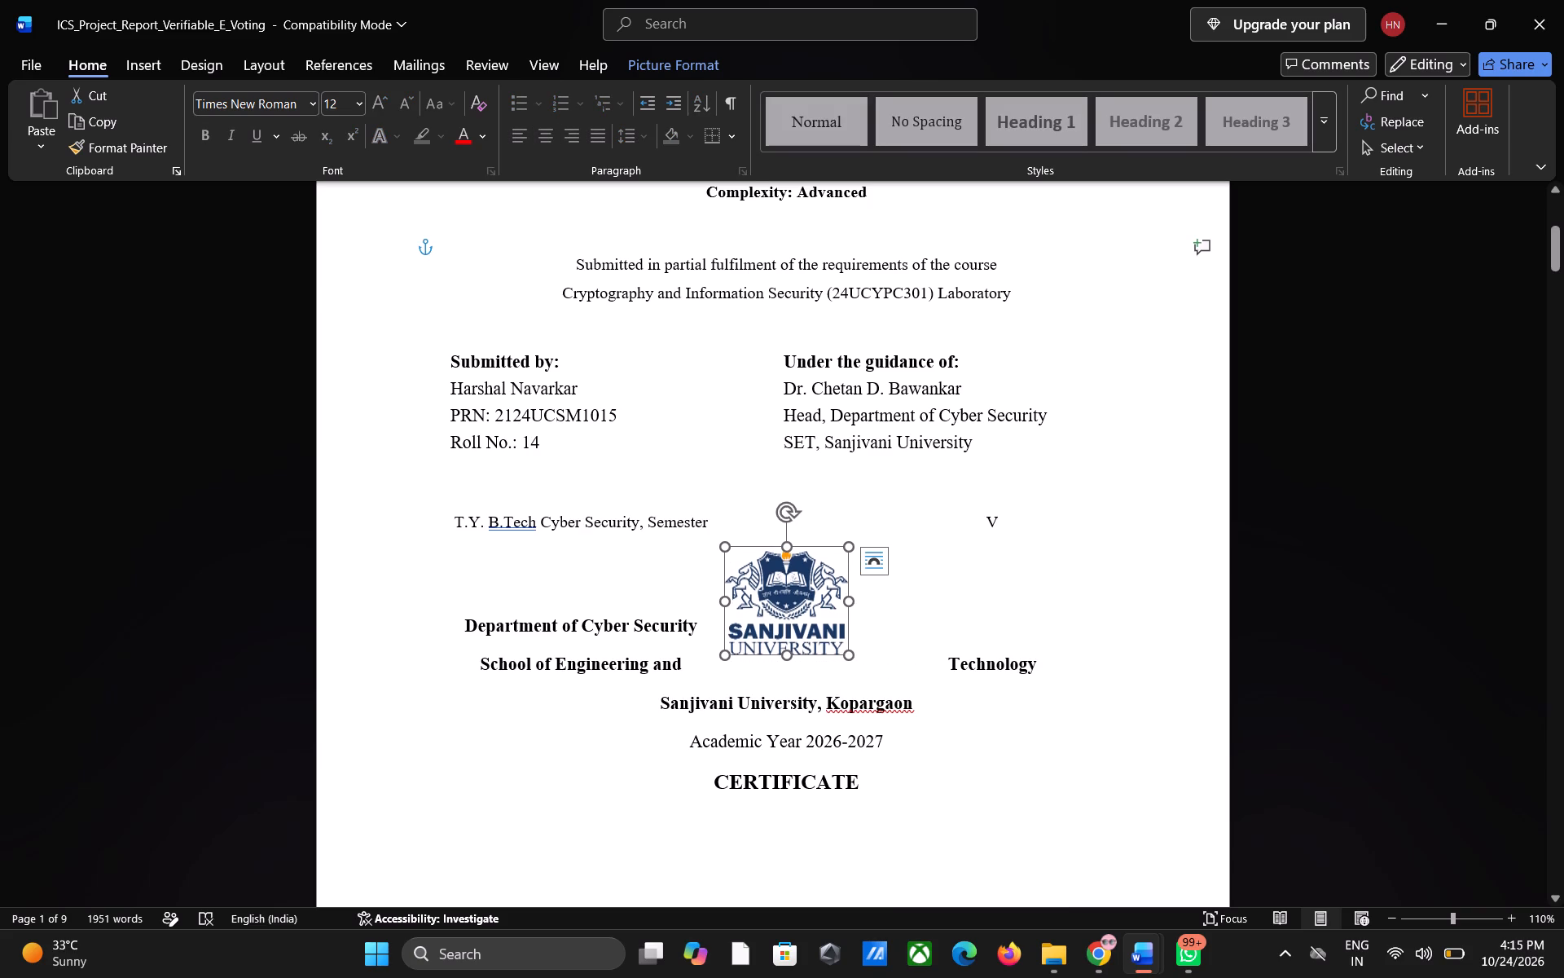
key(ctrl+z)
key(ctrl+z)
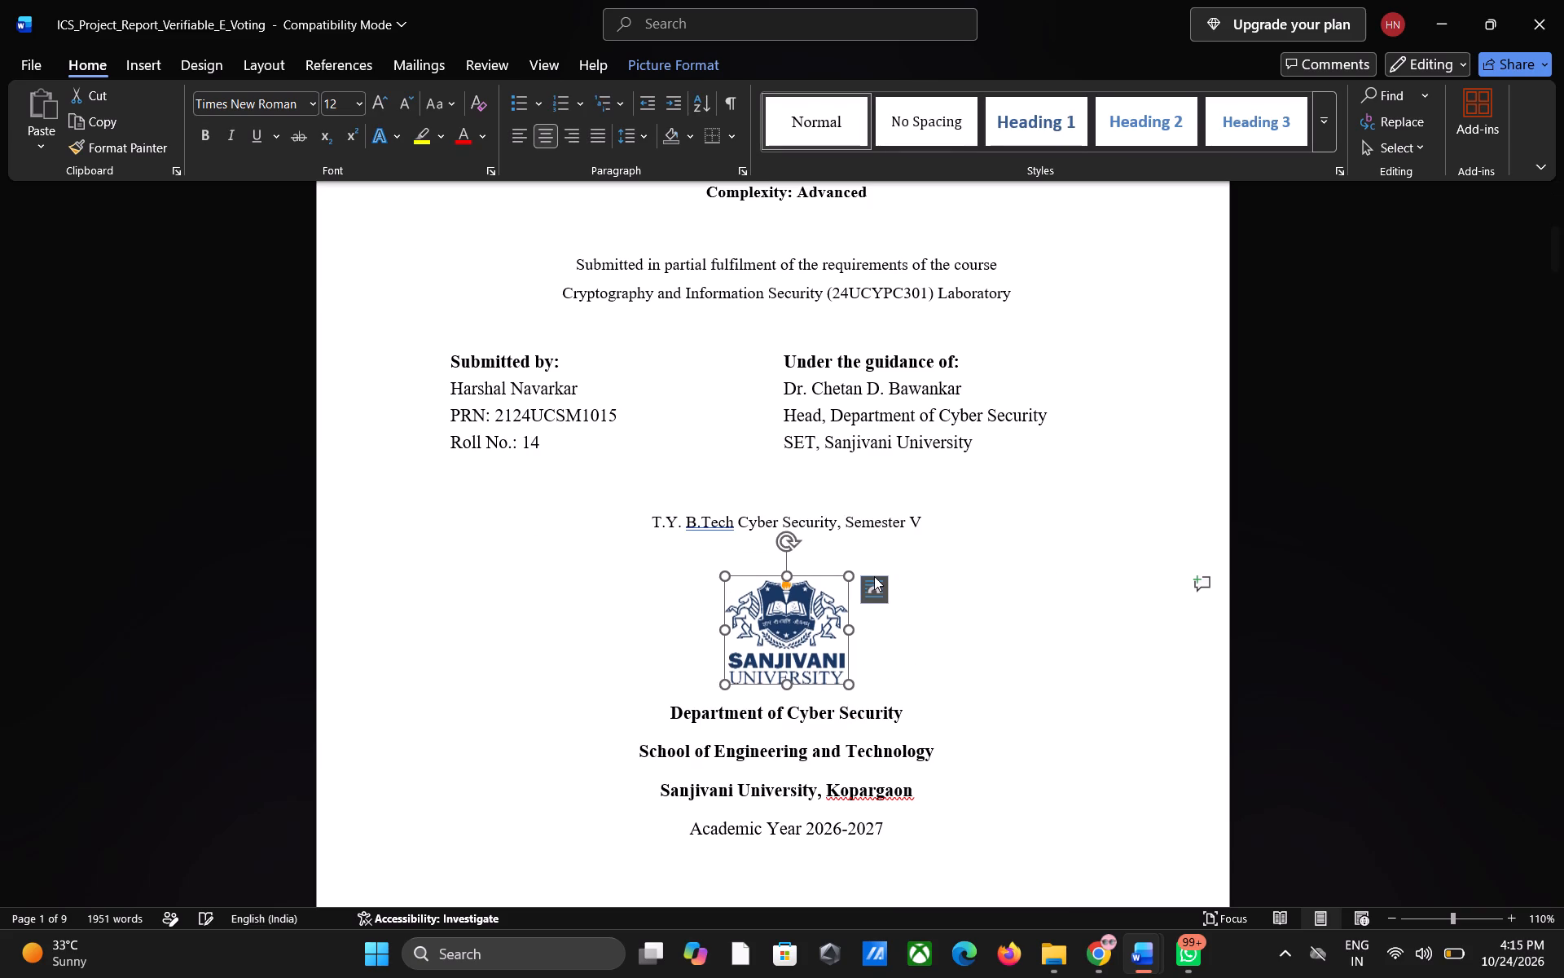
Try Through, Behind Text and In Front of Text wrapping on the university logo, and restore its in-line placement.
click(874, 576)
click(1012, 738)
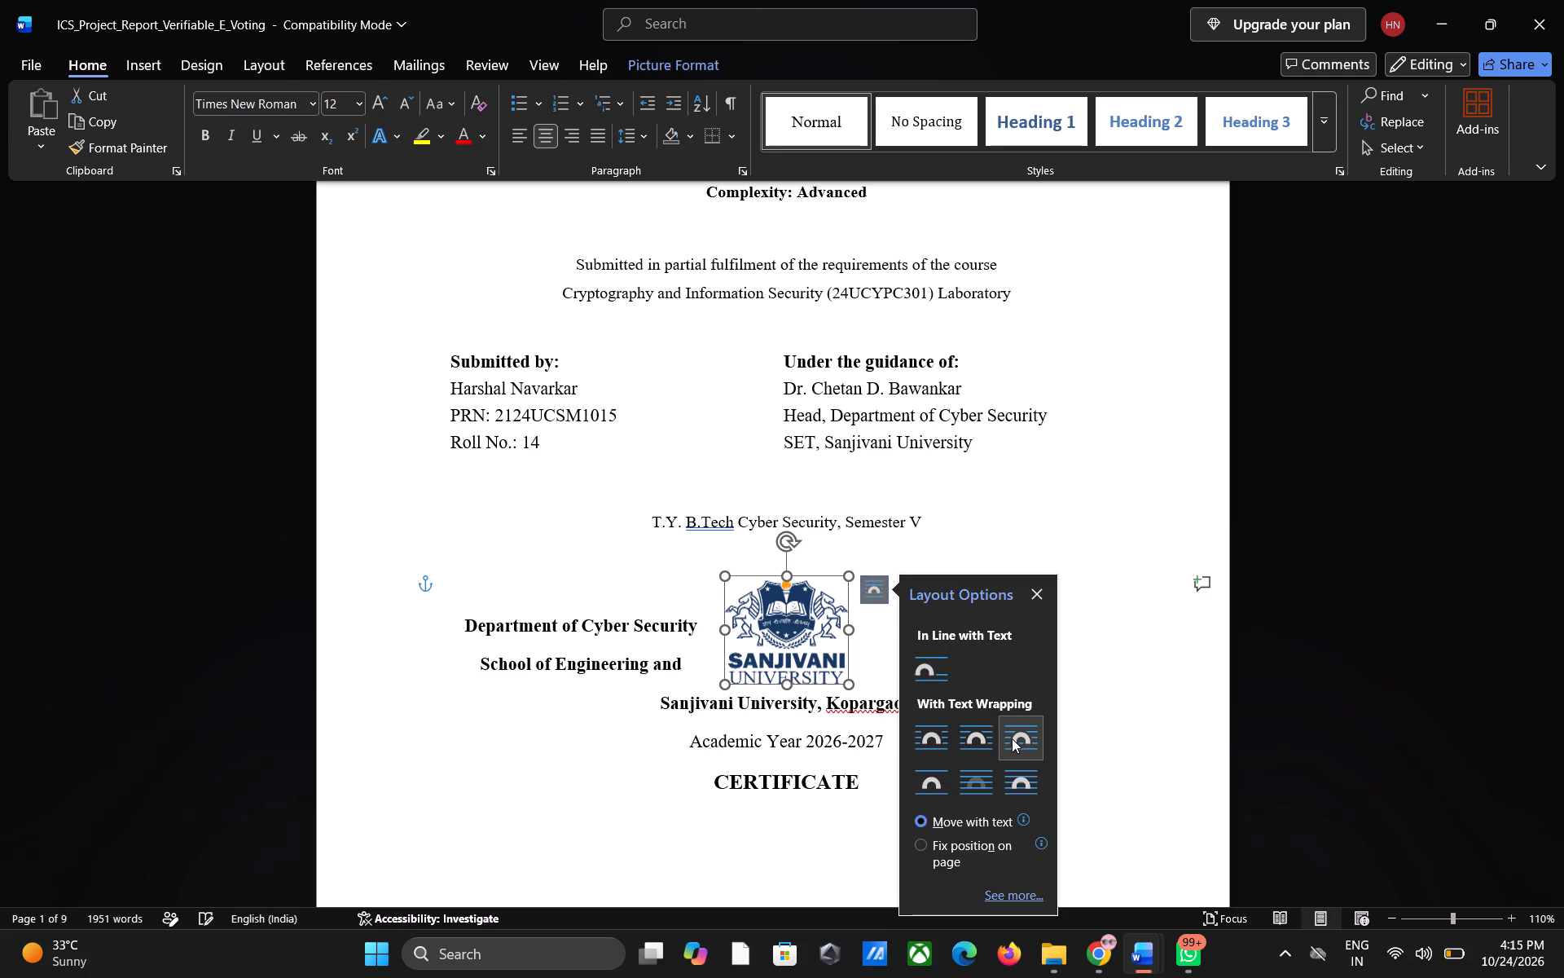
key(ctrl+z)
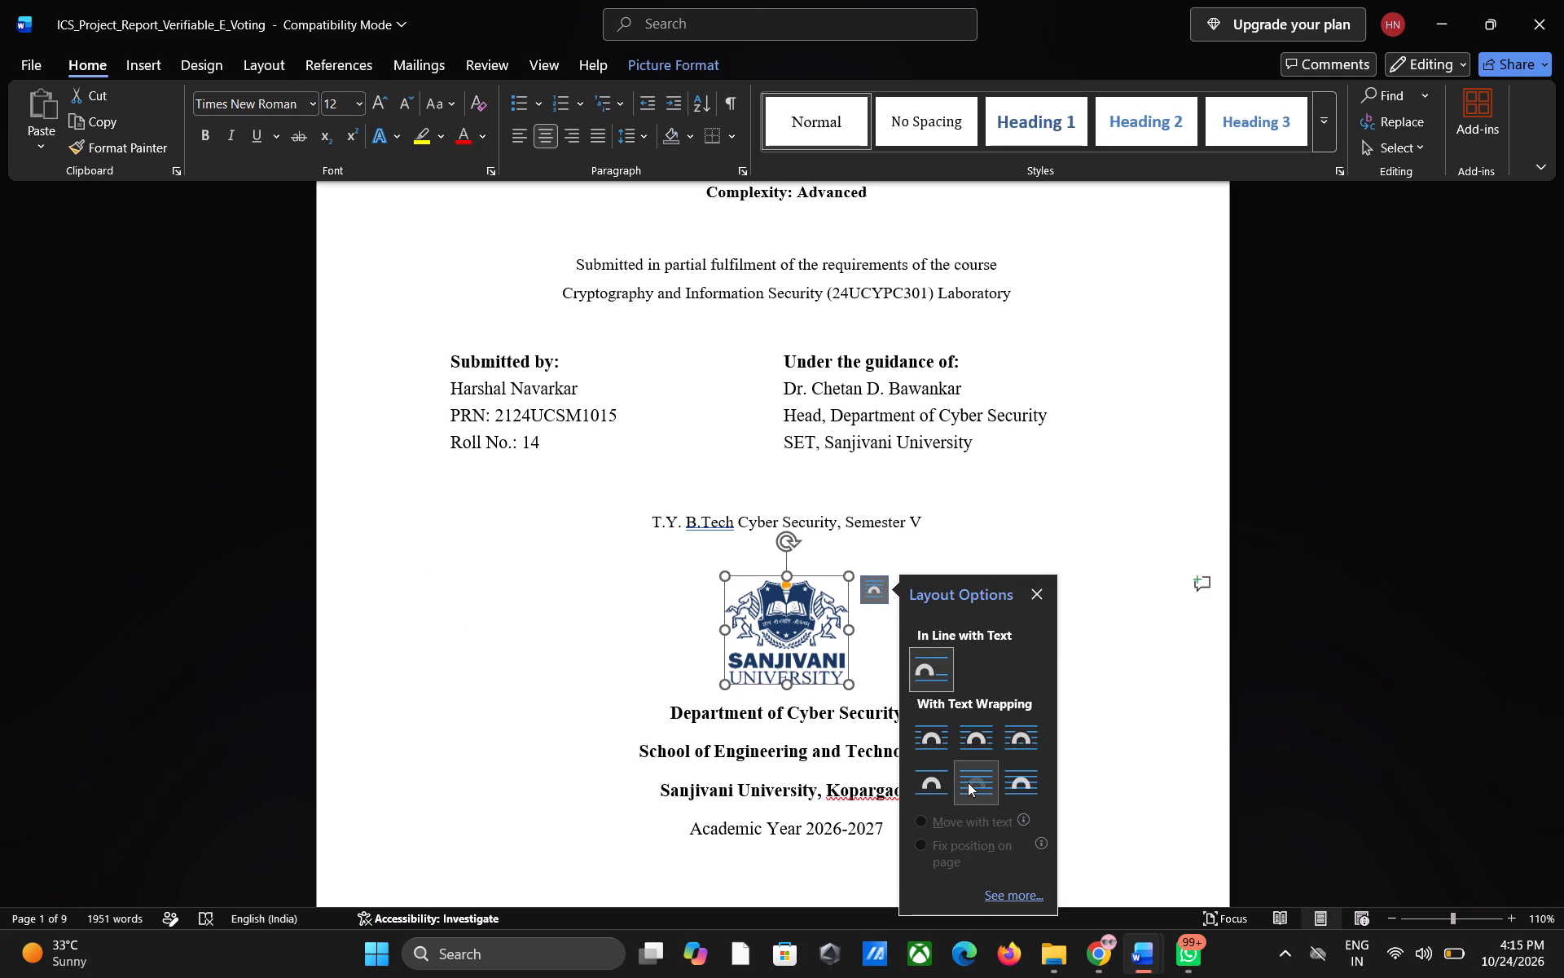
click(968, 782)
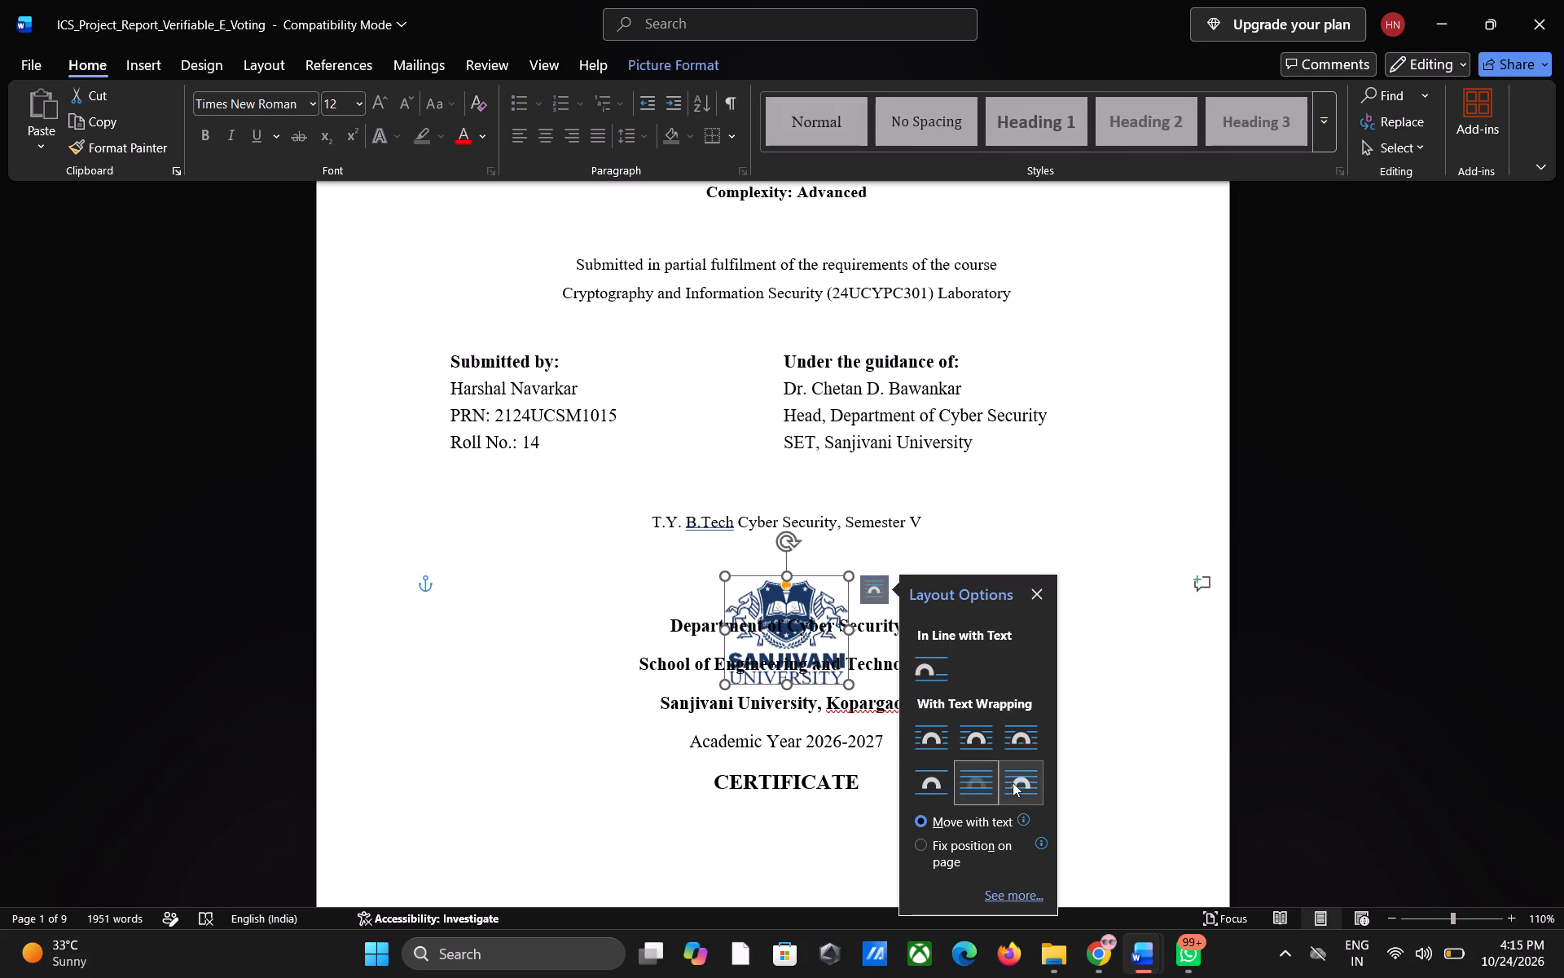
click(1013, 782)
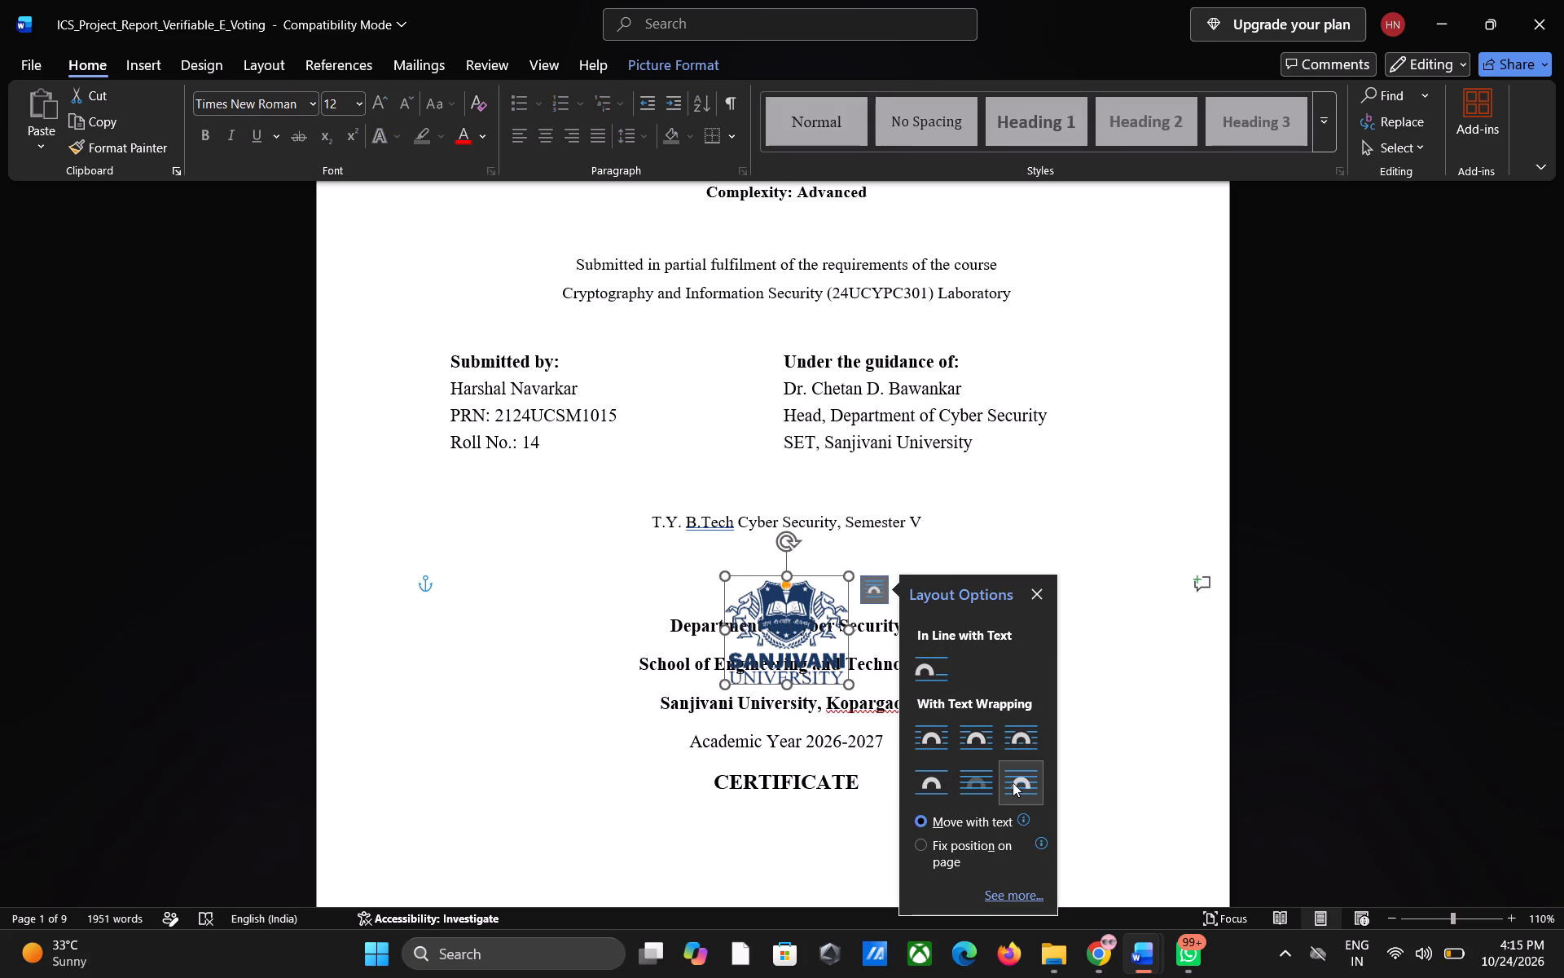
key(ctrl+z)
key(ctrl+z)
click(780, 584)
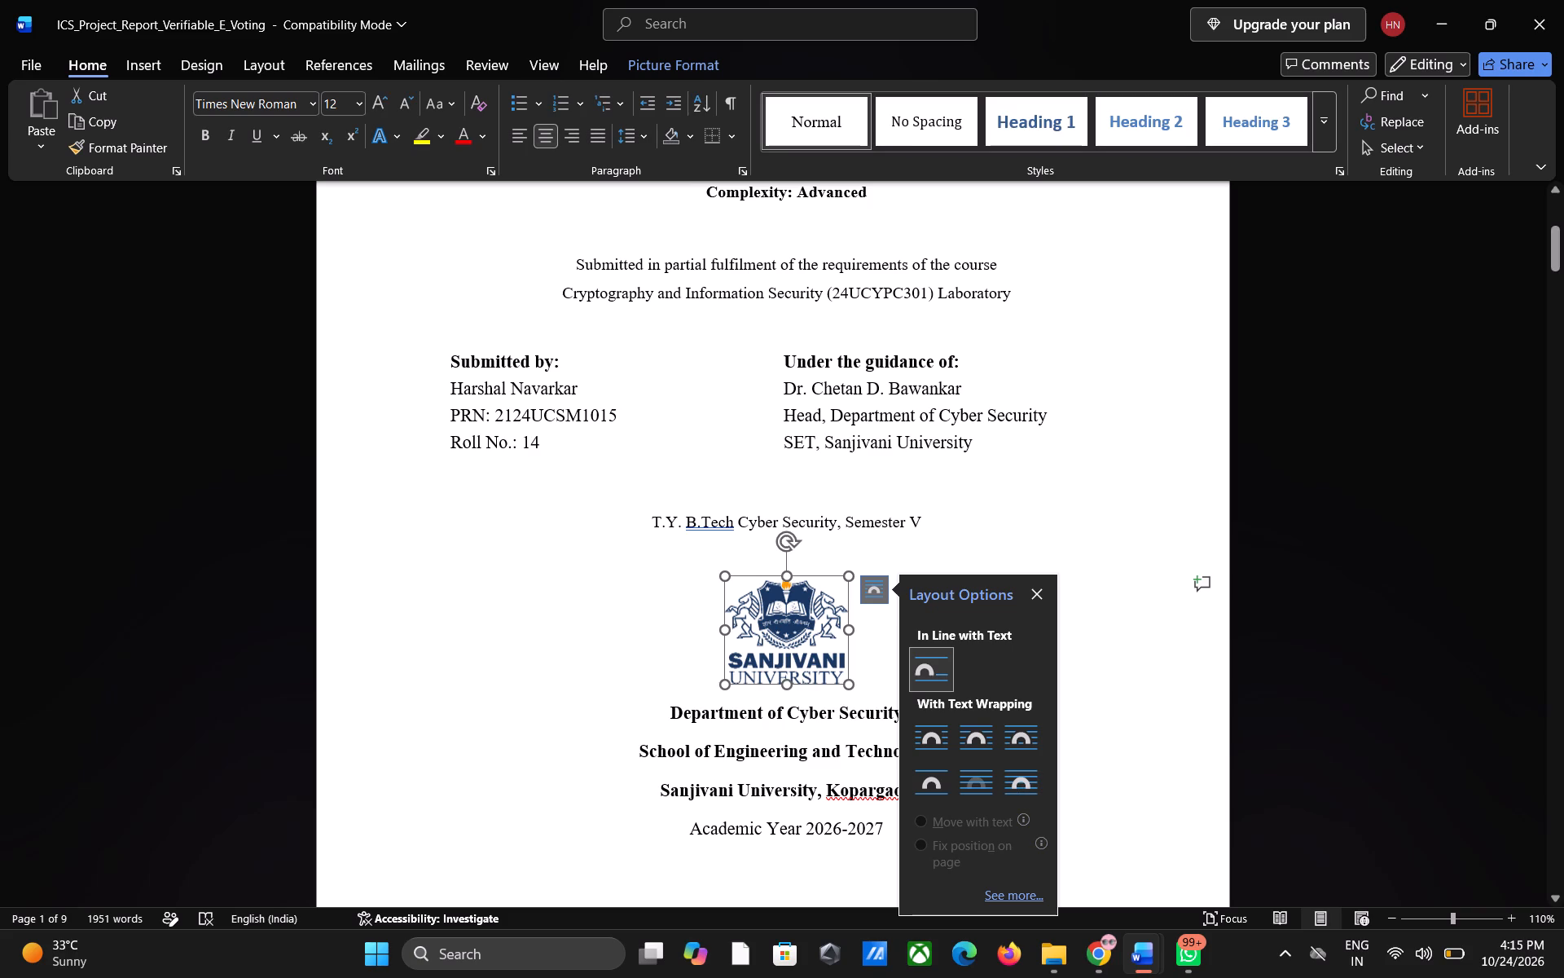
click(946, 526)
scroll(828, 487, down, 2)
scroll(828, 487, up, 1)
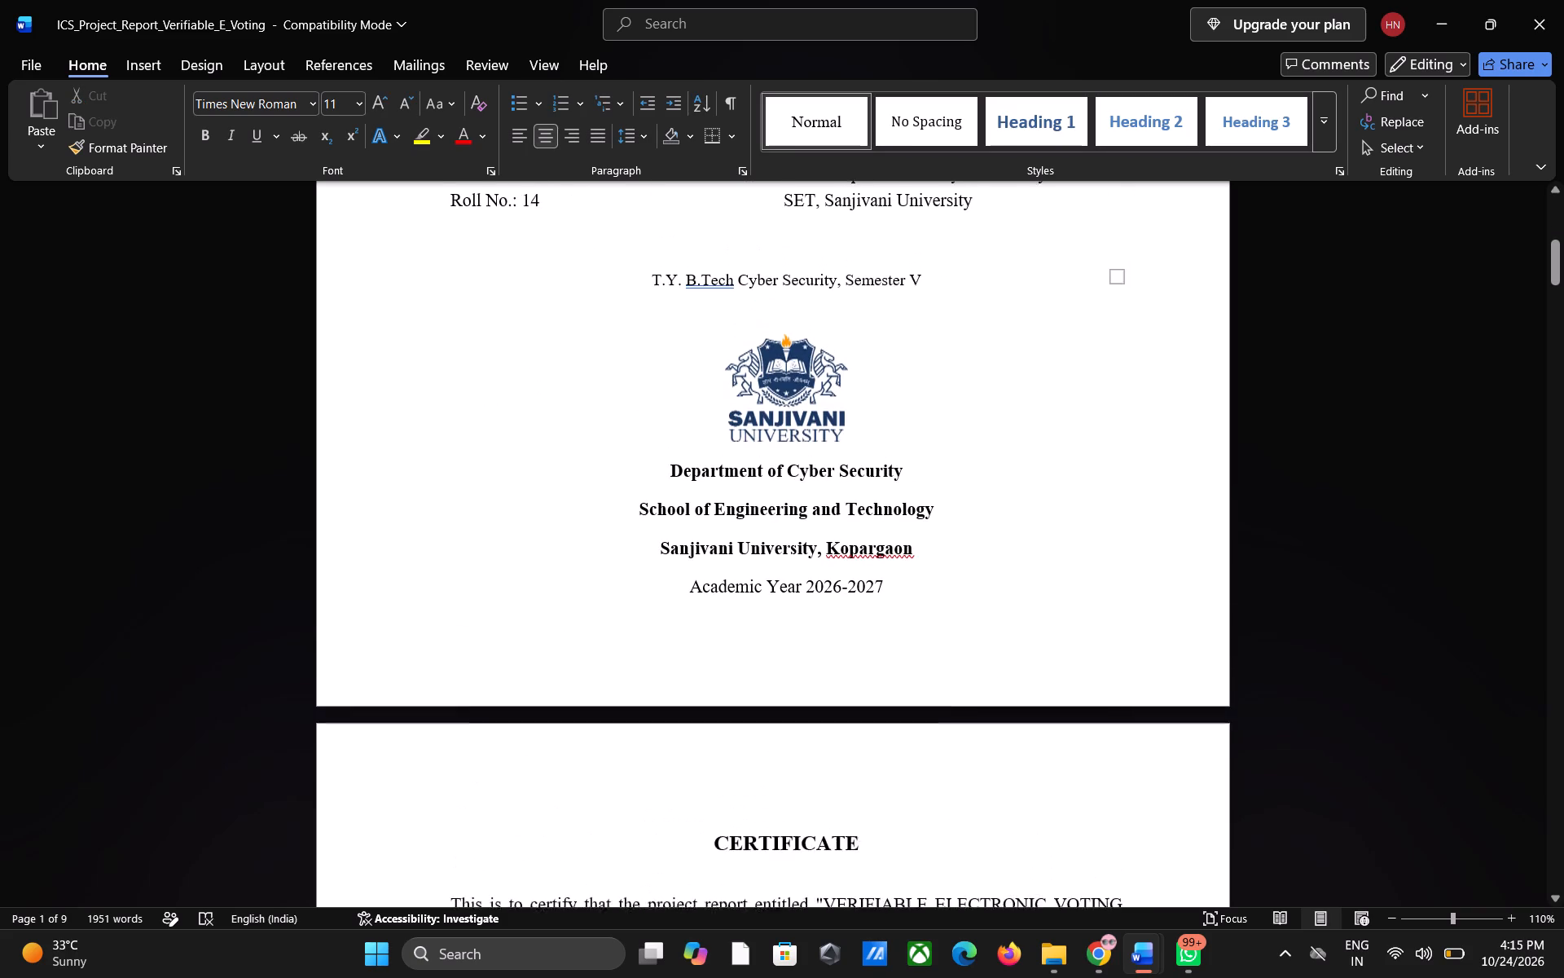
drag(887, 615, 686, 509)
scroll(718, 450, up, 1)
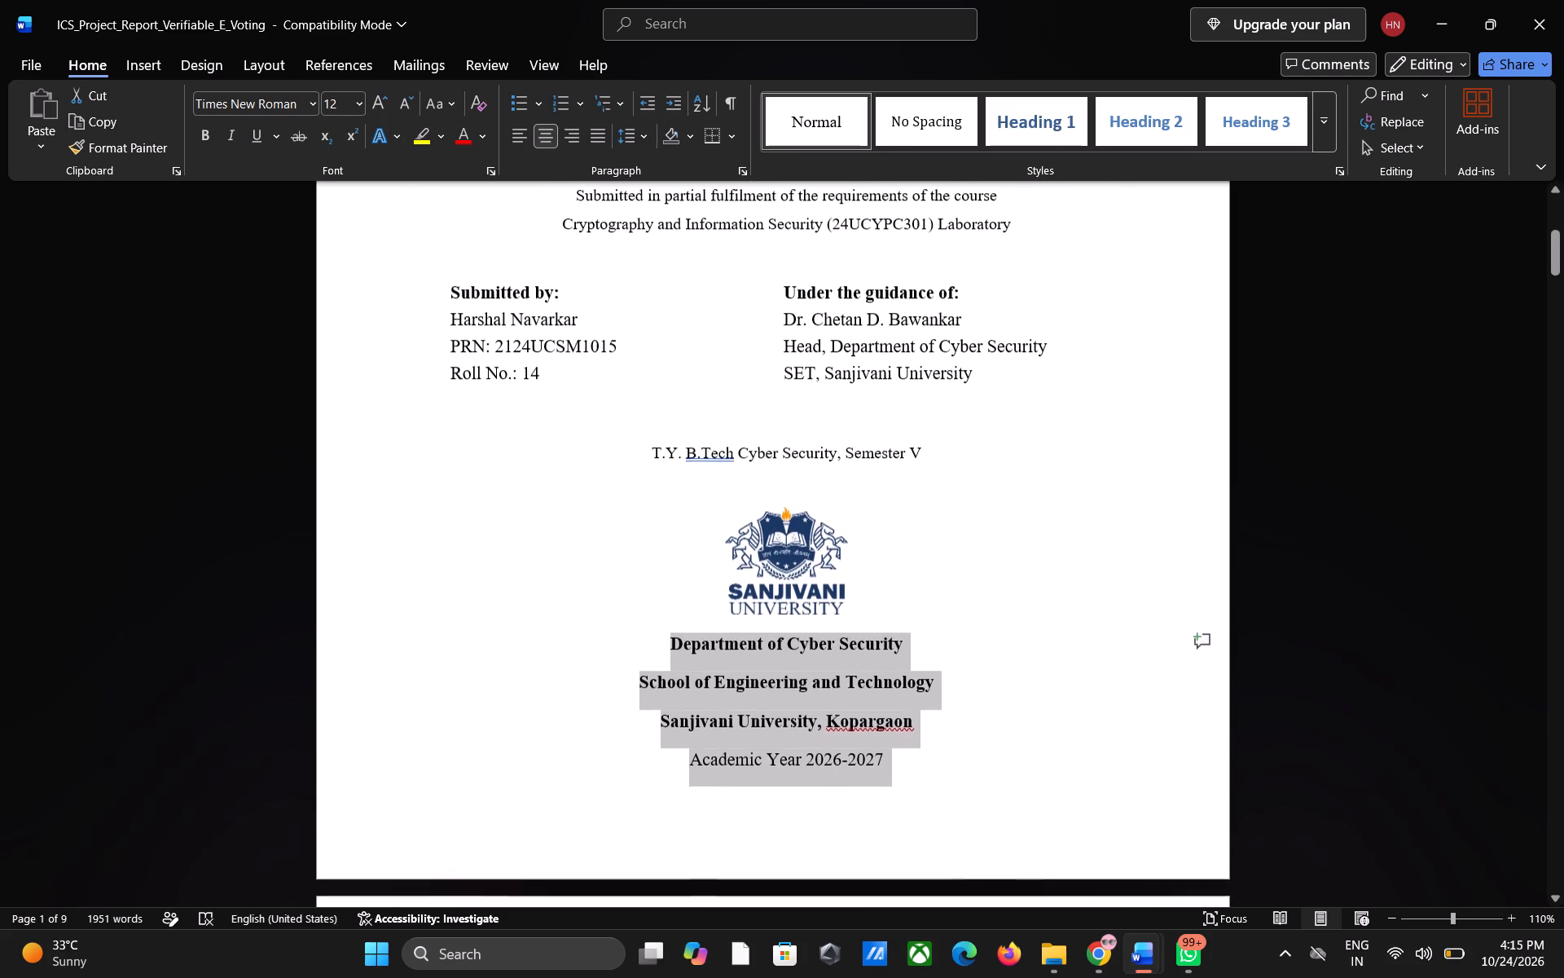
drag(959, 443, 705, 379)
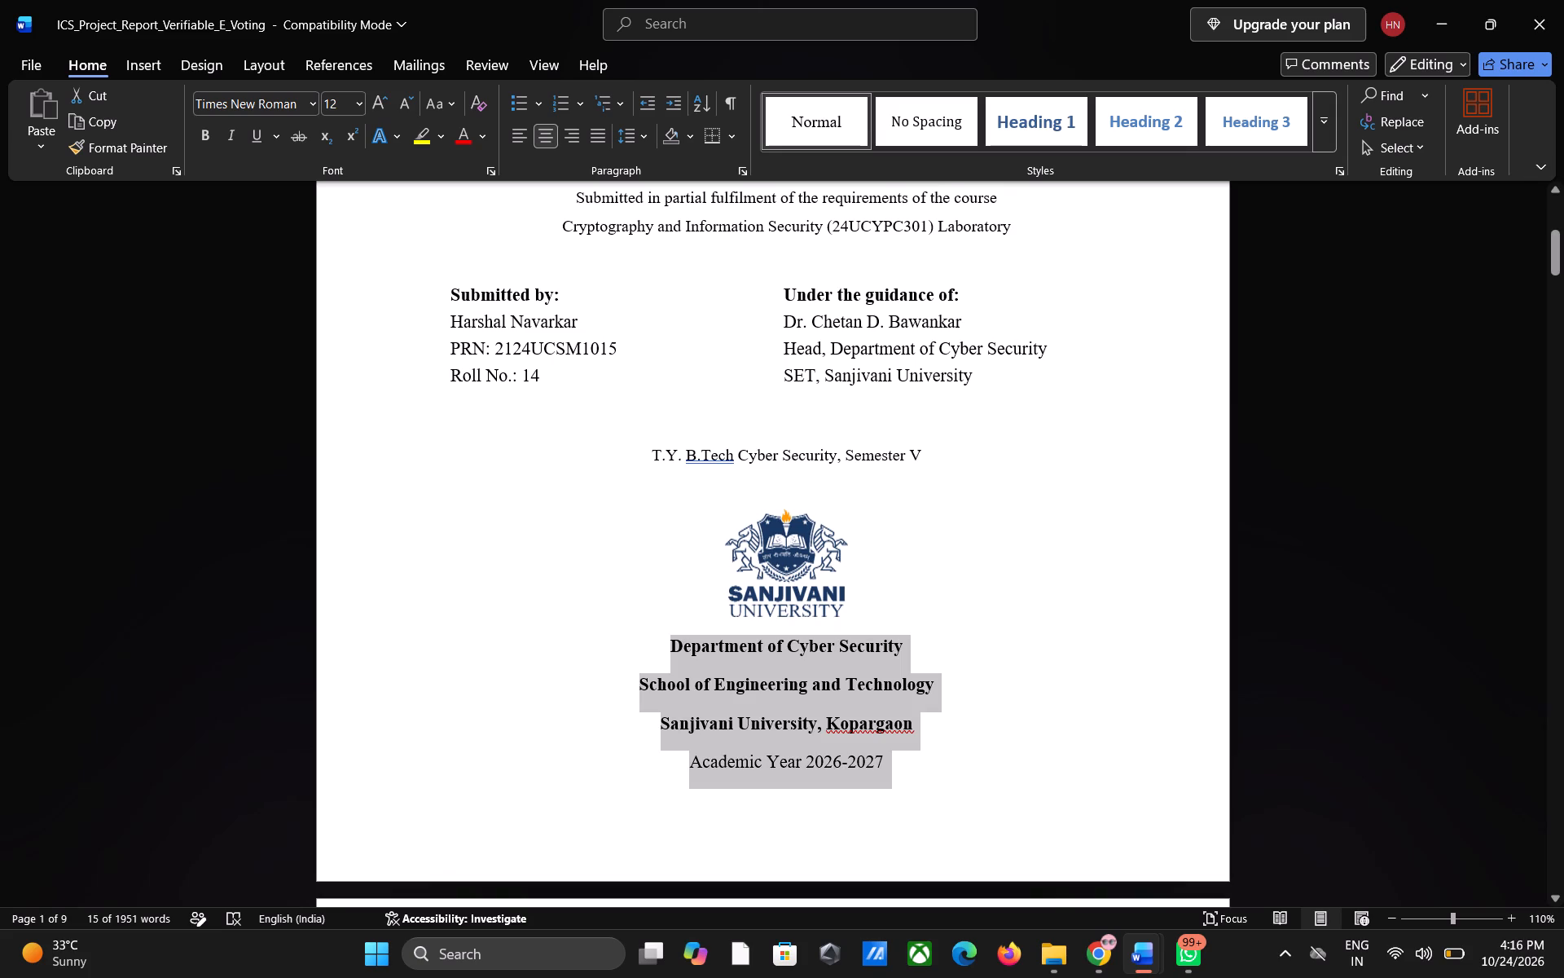
Set the cover page text from "Submitted in partial fulfilment" through the "T.Y. B.Tech Cyber Security, Semester V" line to font size 12.
drag(944, 448, 543, 374)
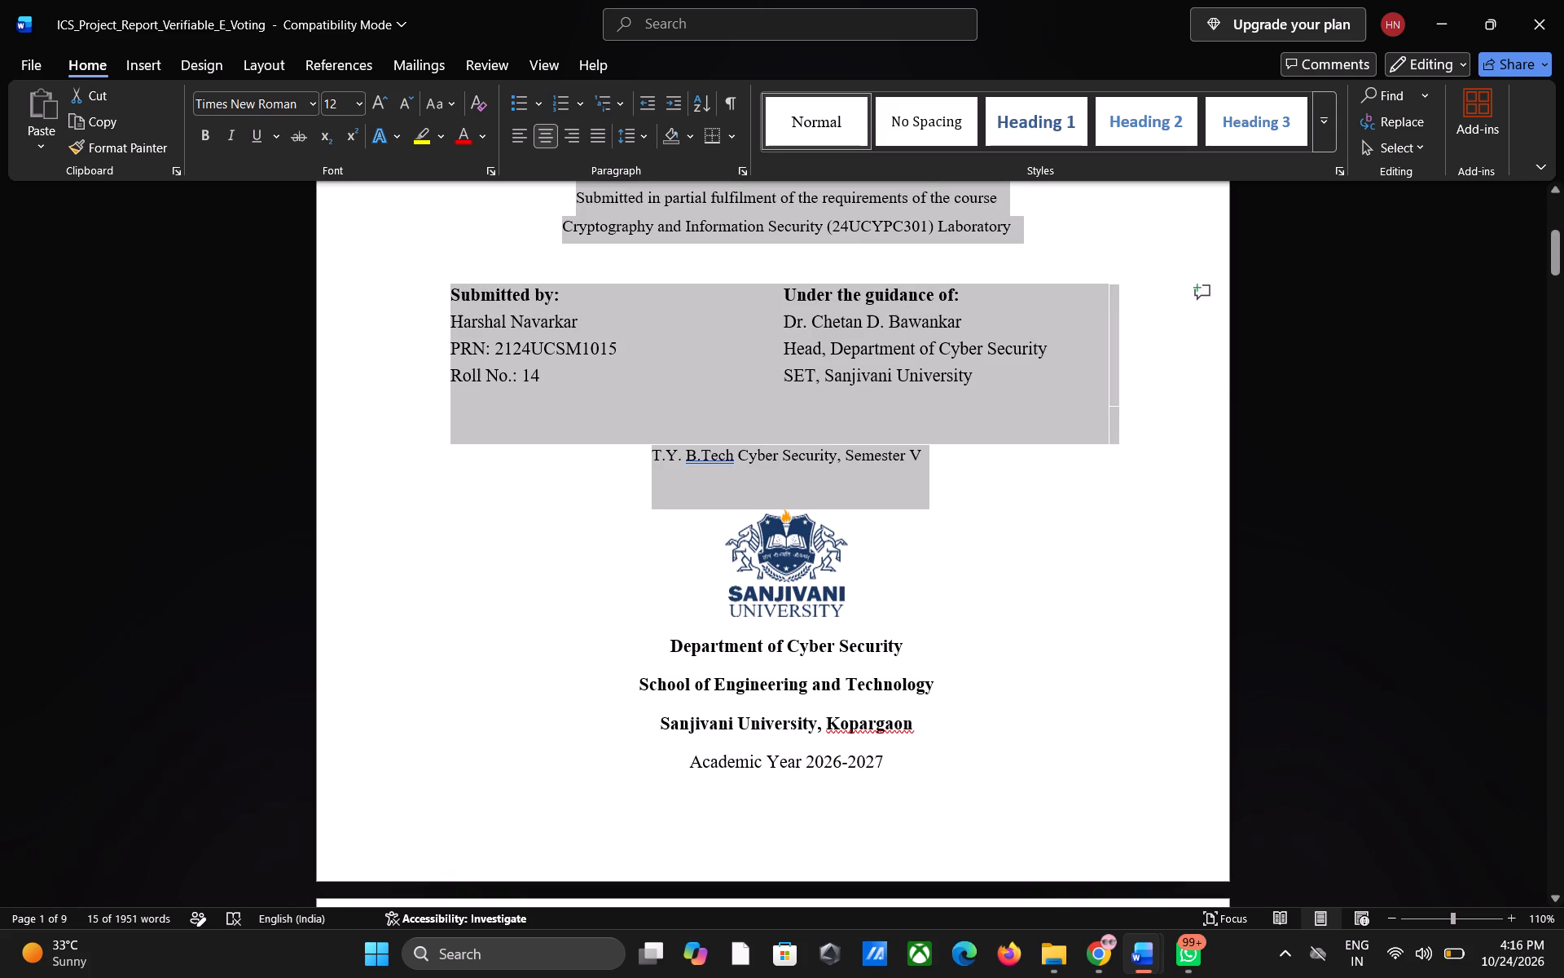
drag(543, 374, 530, 364)
click(332, 109)
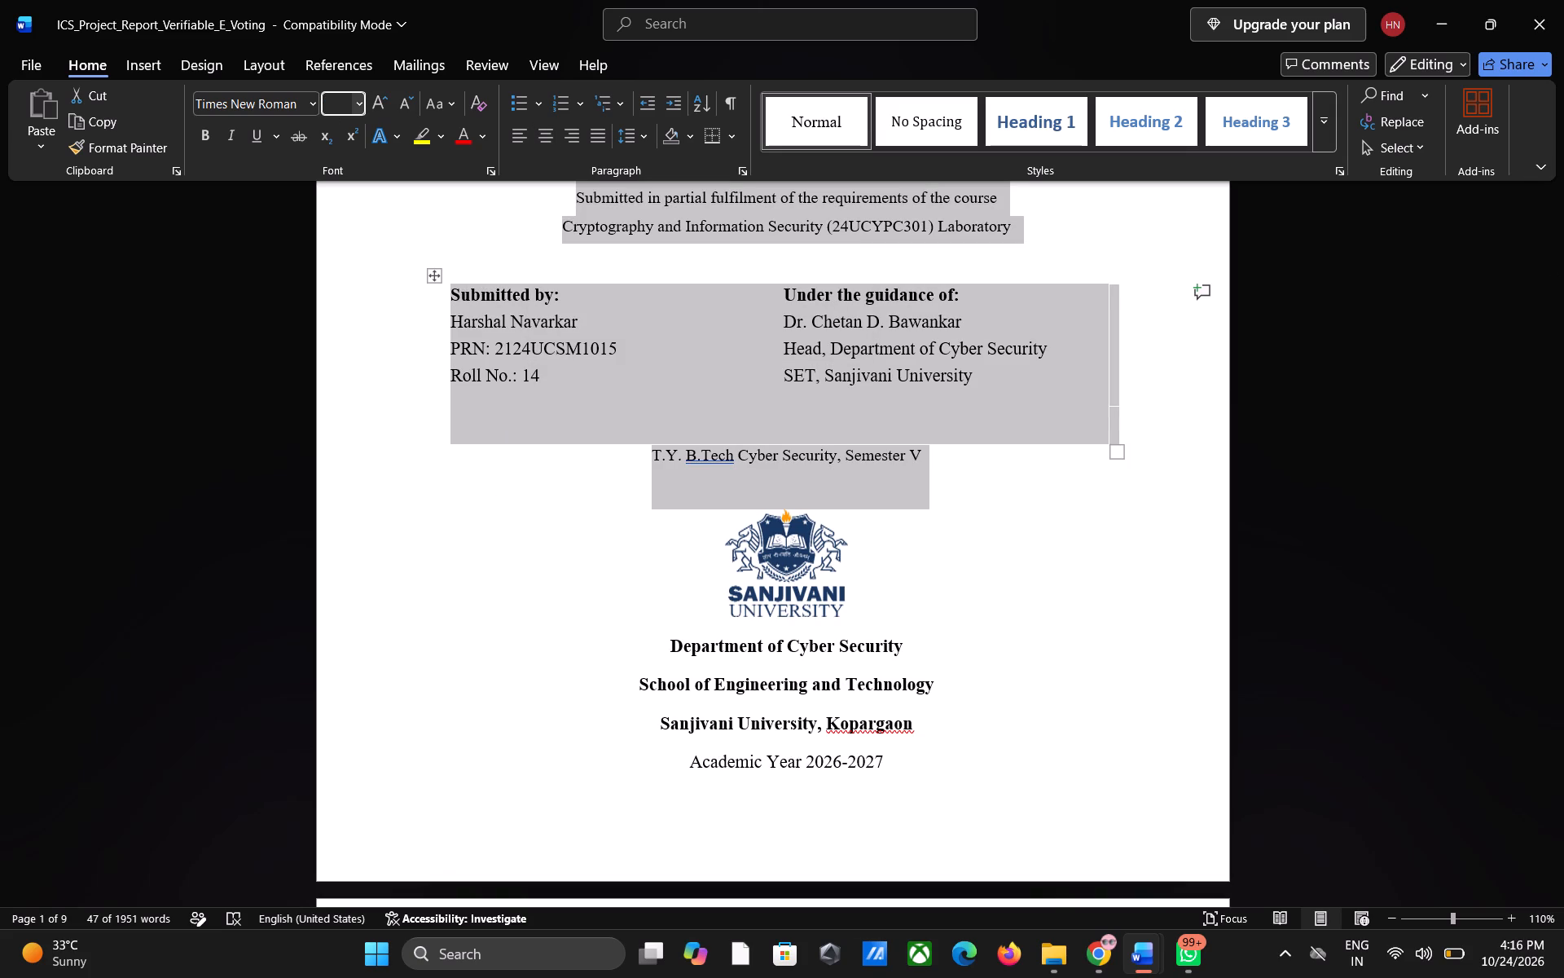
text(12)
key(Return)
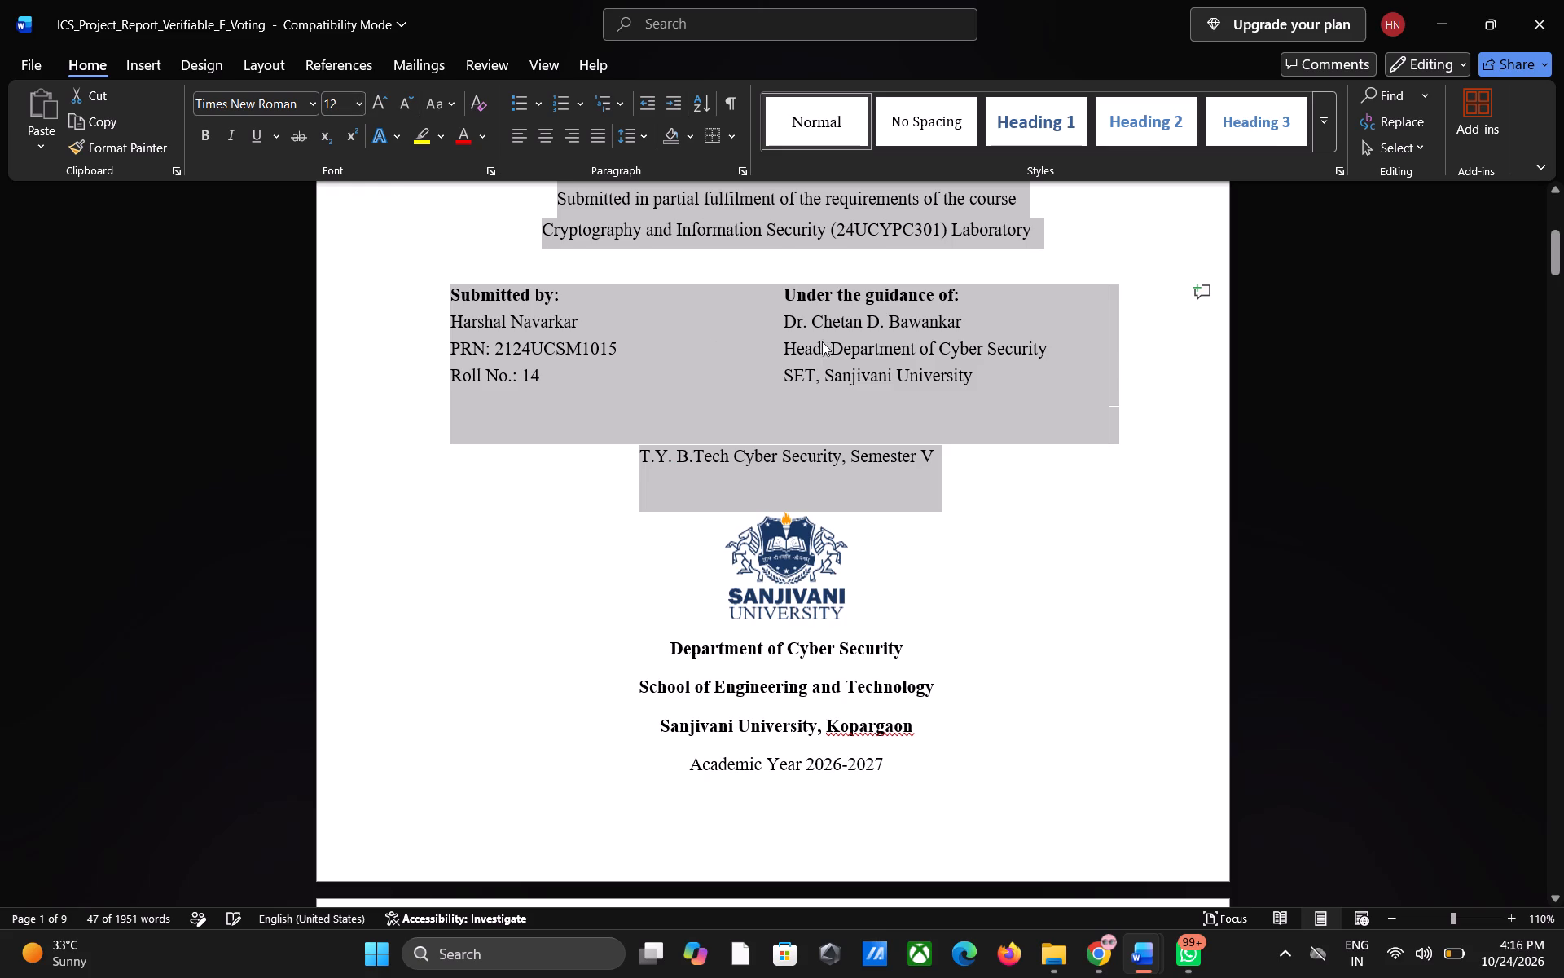
Set the "PS Code: CIS-066" and "Complexity: Advanced" lines on the cover page to font size 12.
scroll(1108, 446, up, 1)
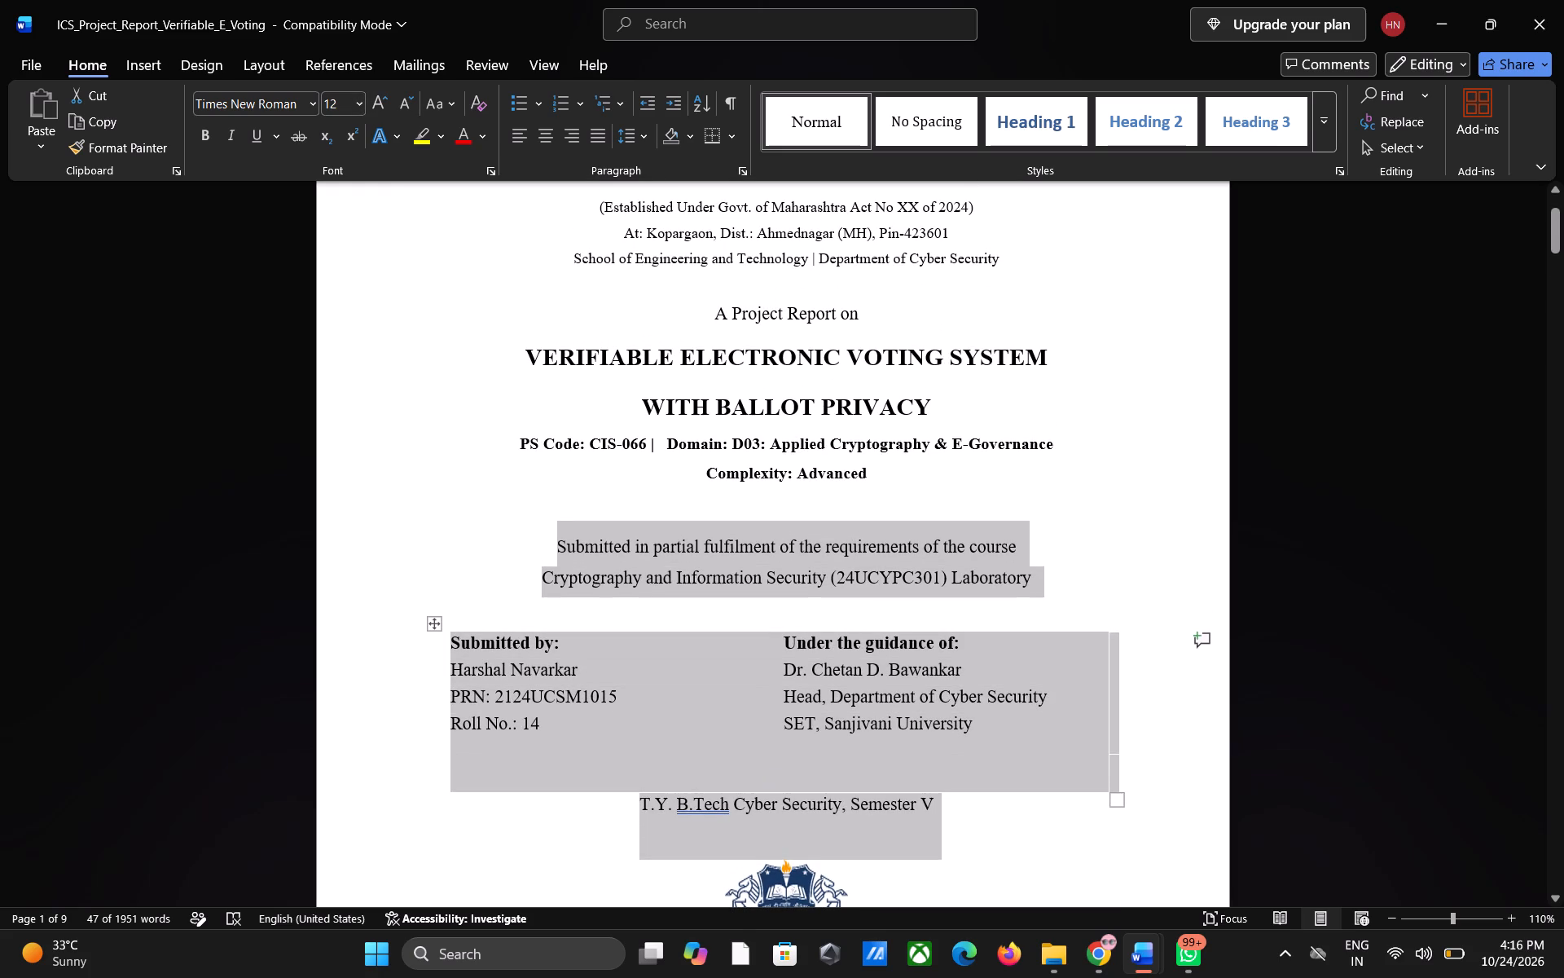
drag(983, 469, 543, 453)
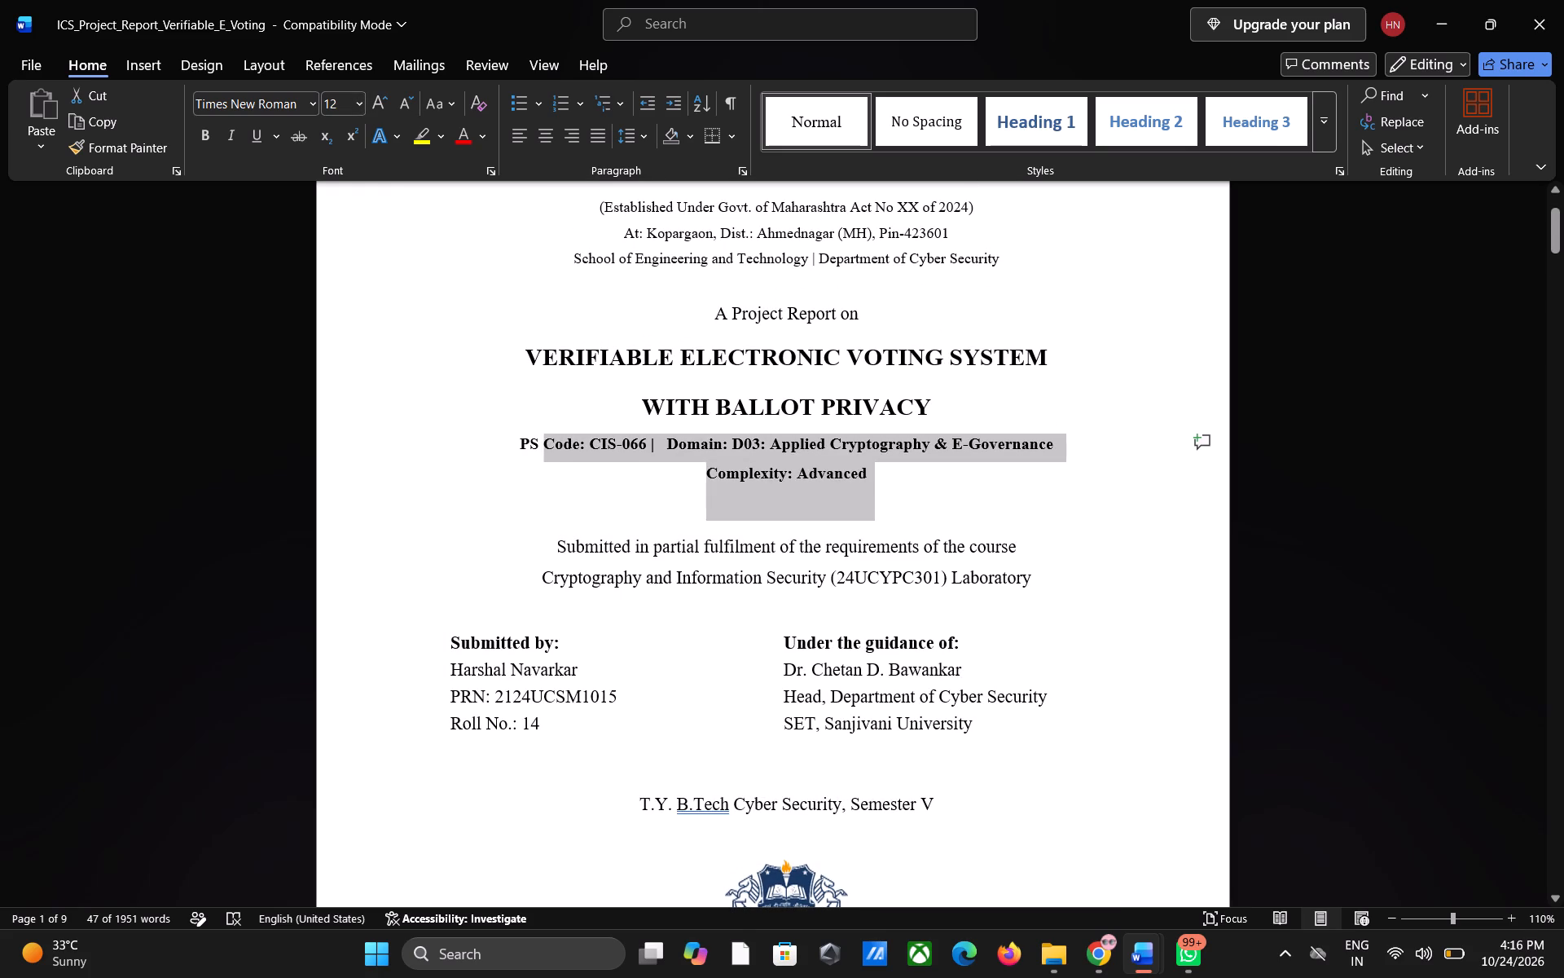
drag(543, 453, 521, 447)
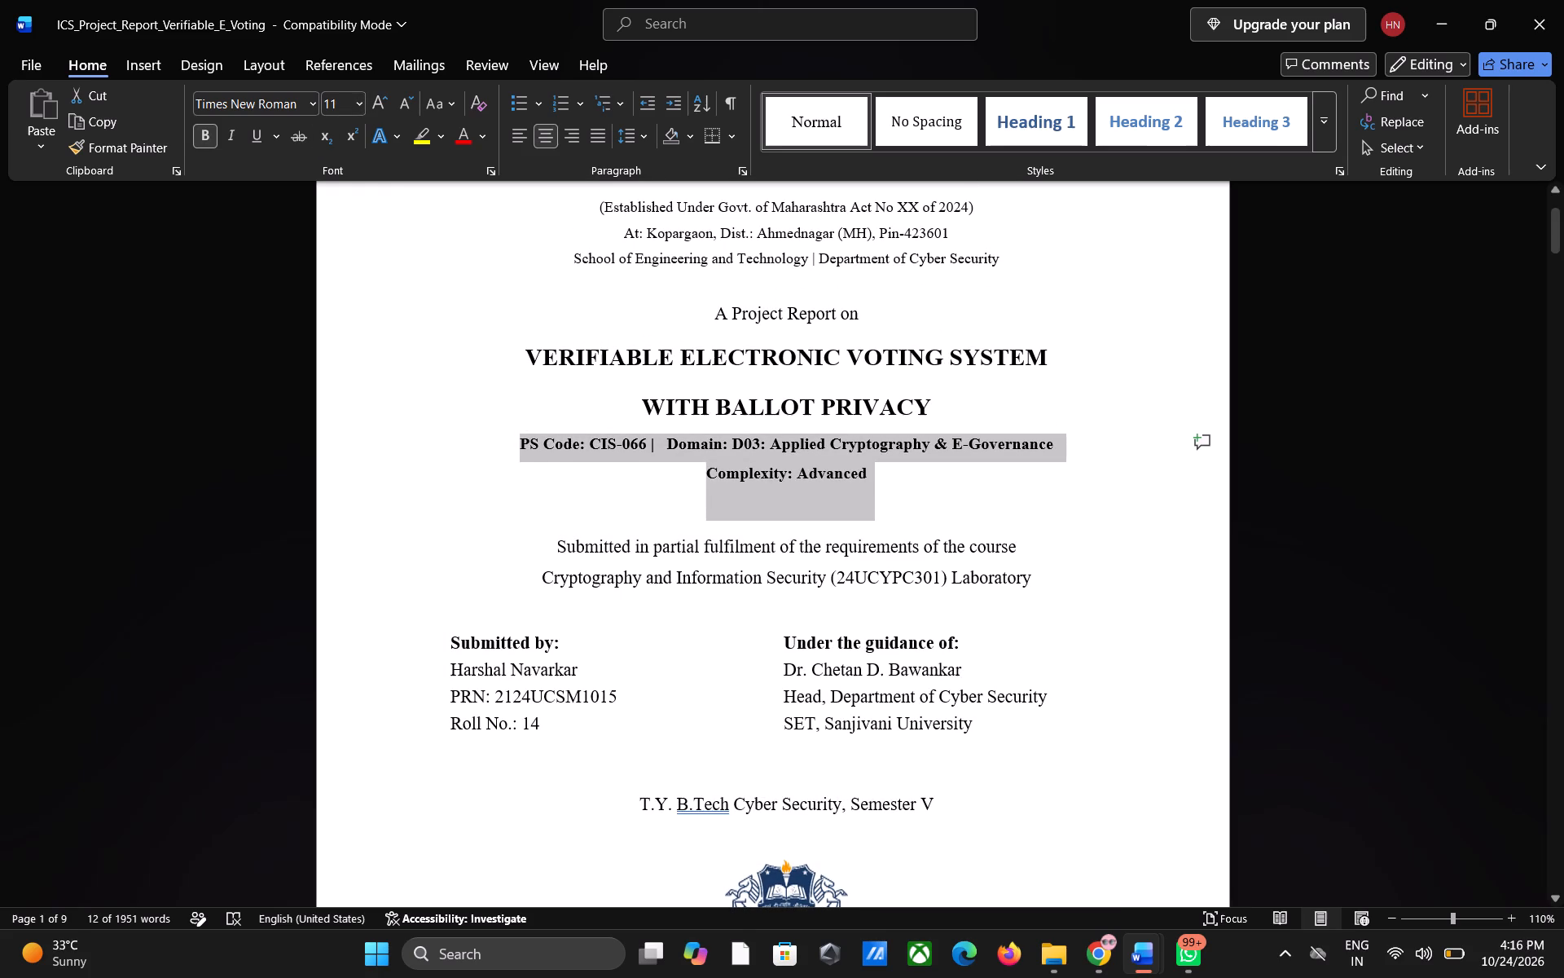
click(336, 99)
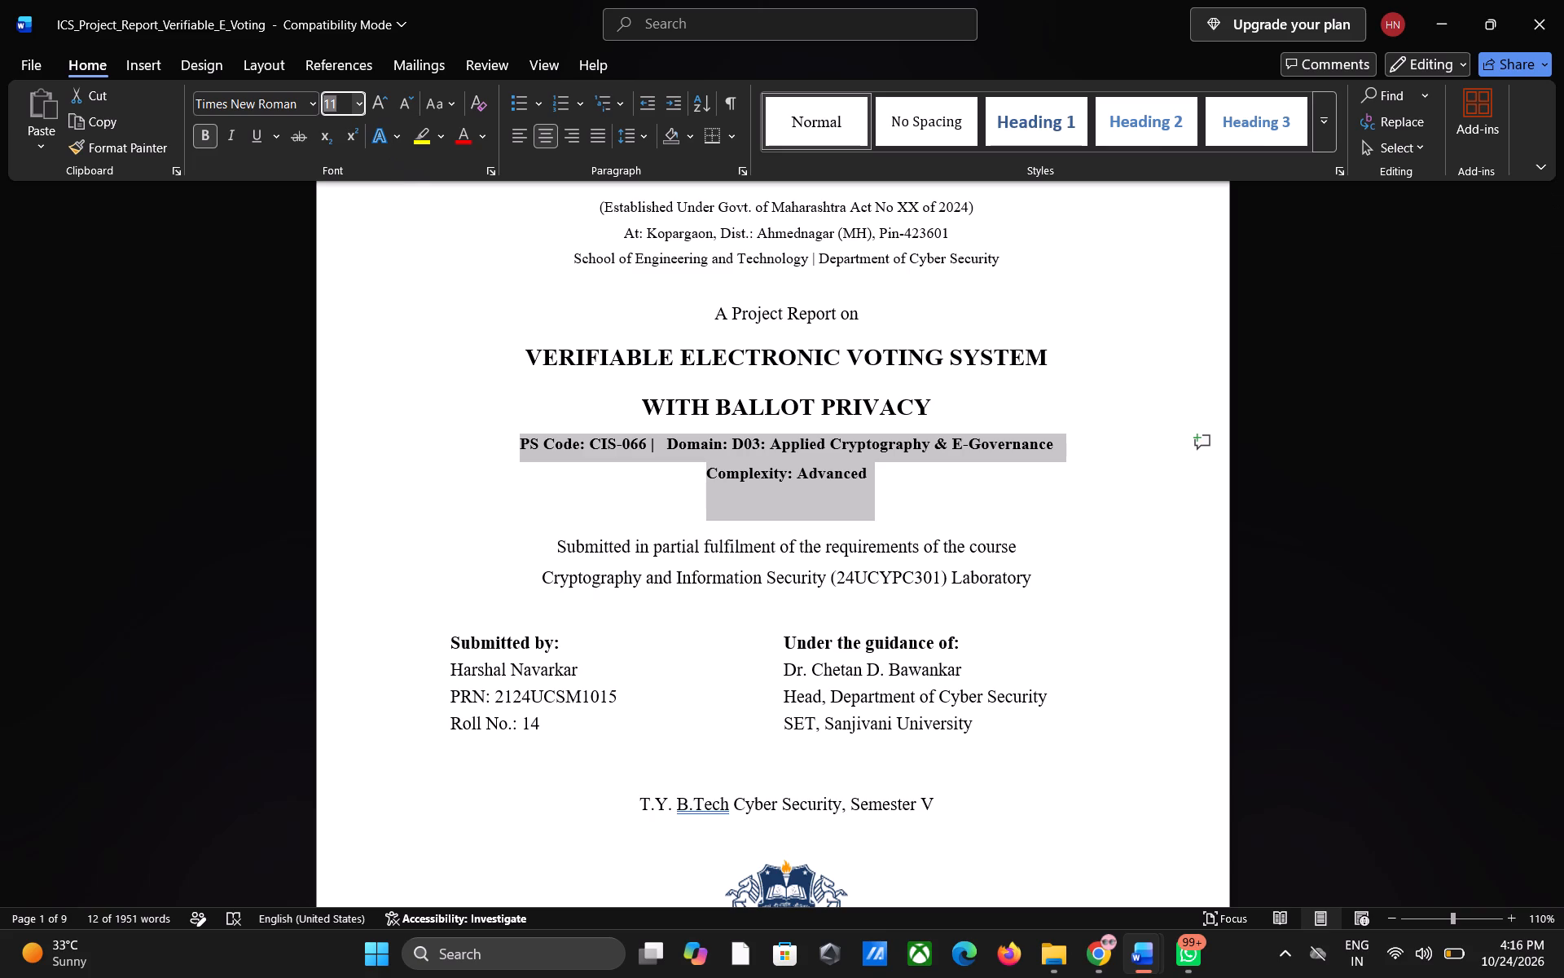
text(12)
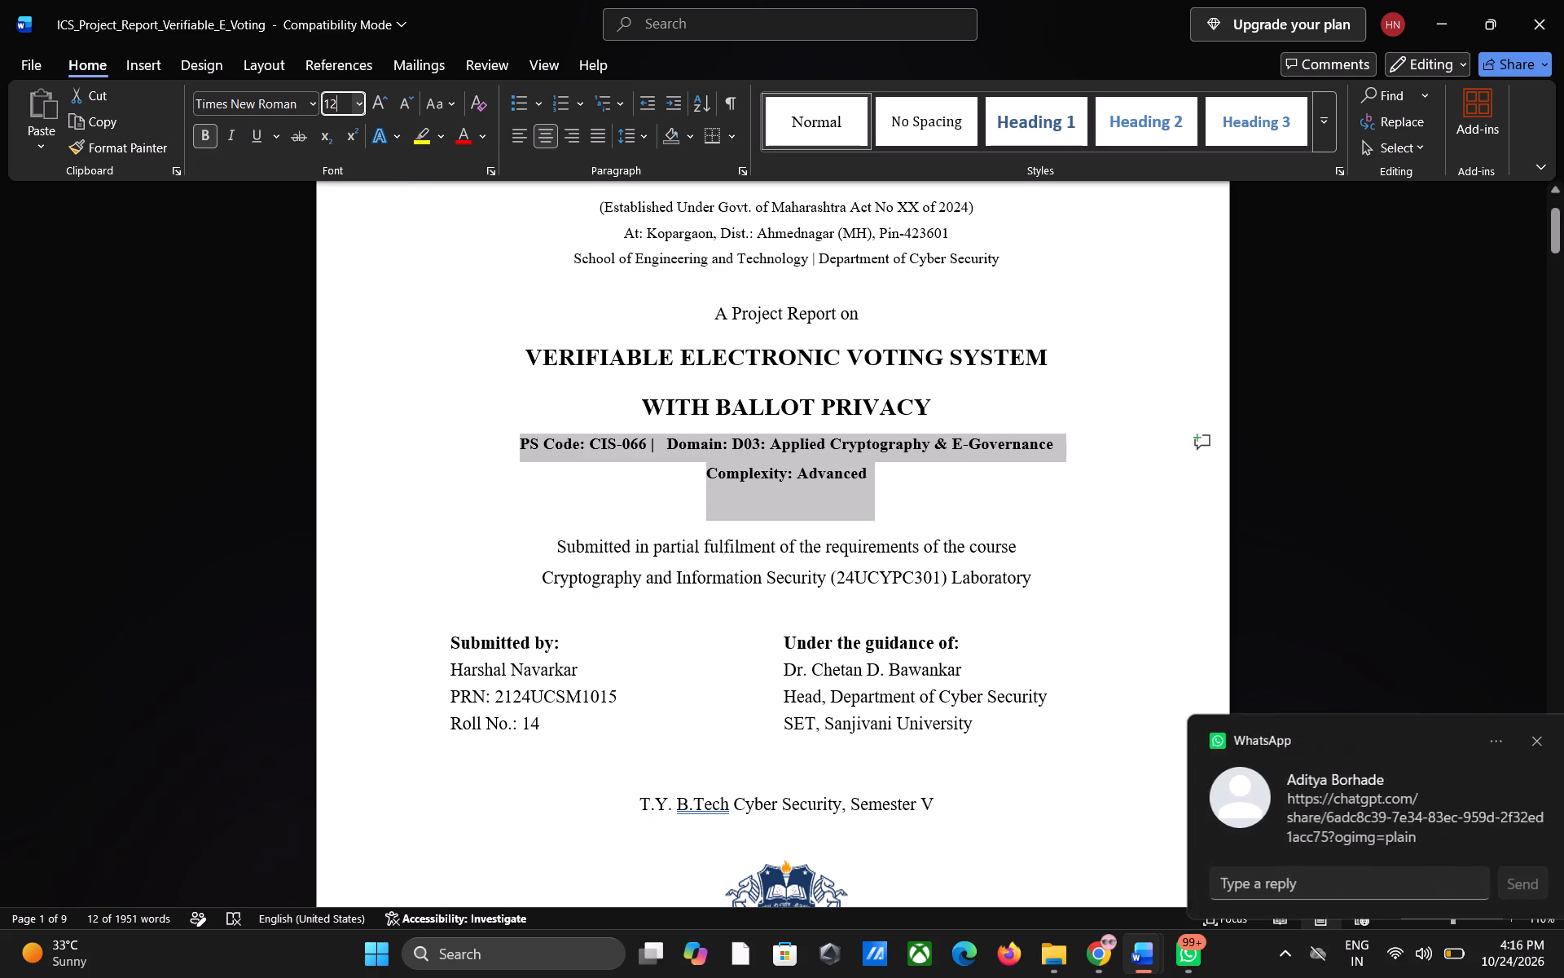
scroll(600, 304, up, 1)
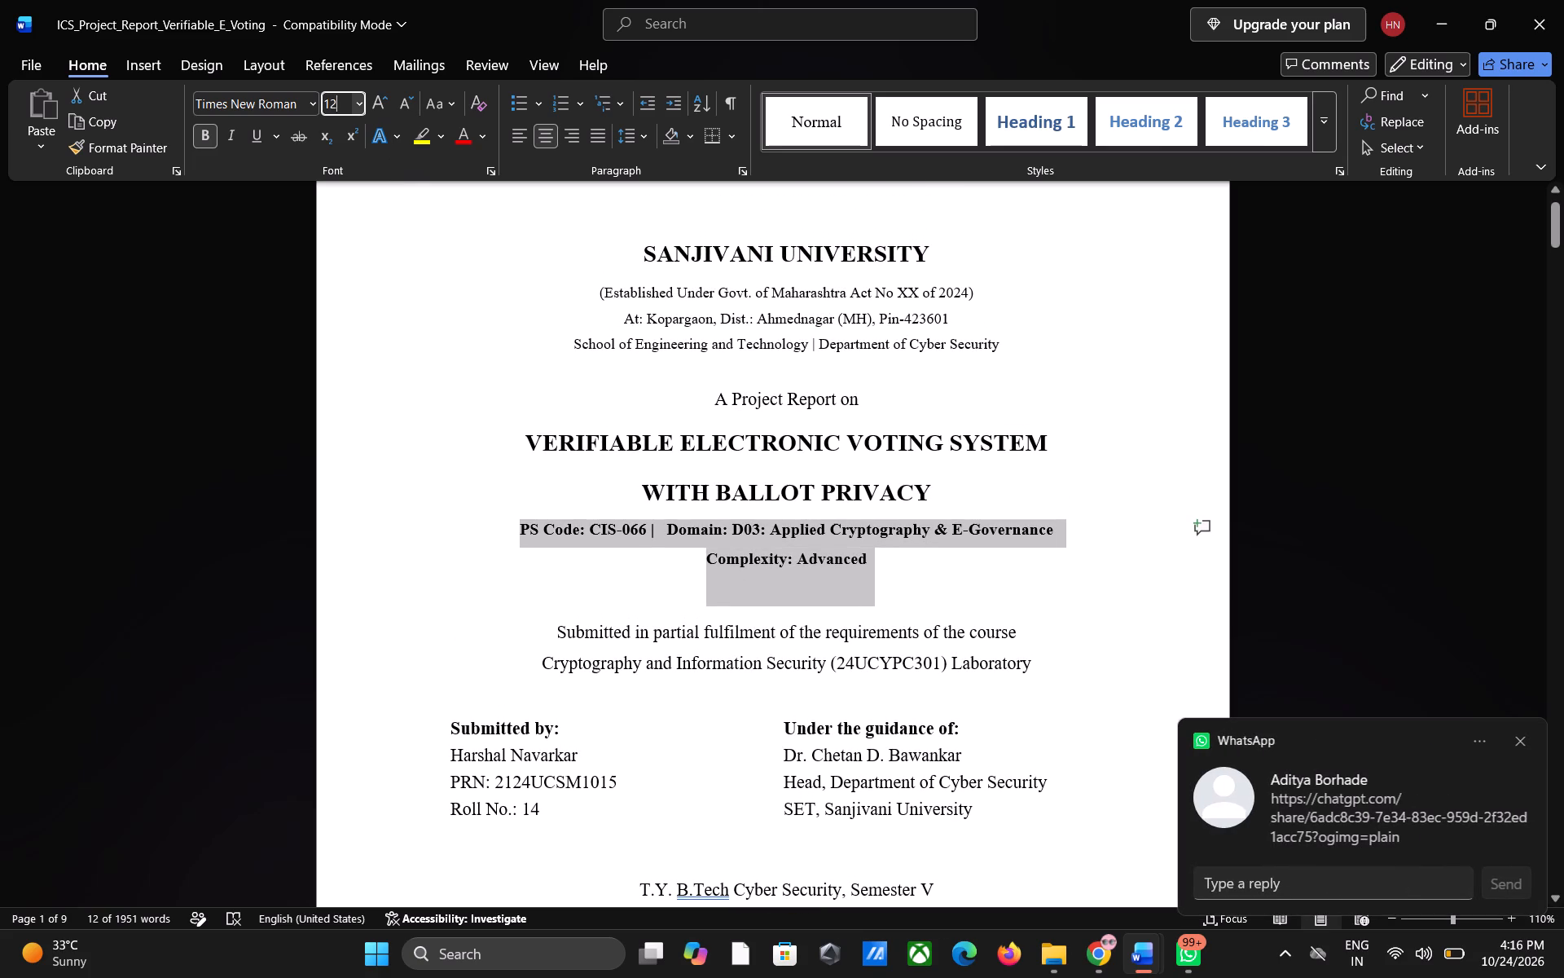
click(1519, 740)
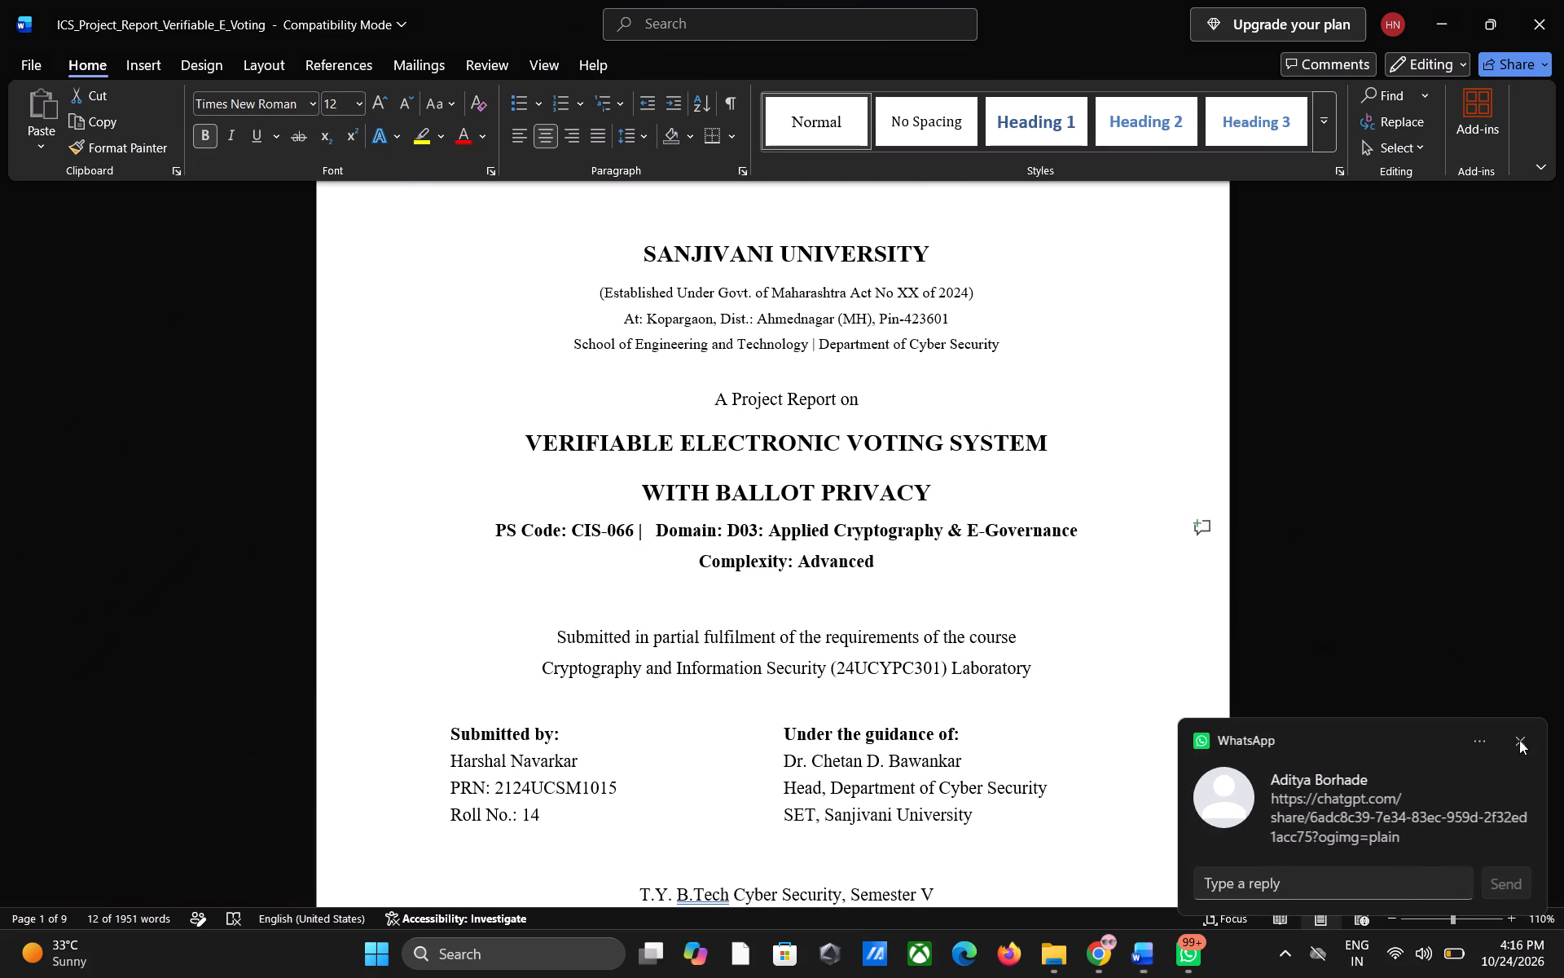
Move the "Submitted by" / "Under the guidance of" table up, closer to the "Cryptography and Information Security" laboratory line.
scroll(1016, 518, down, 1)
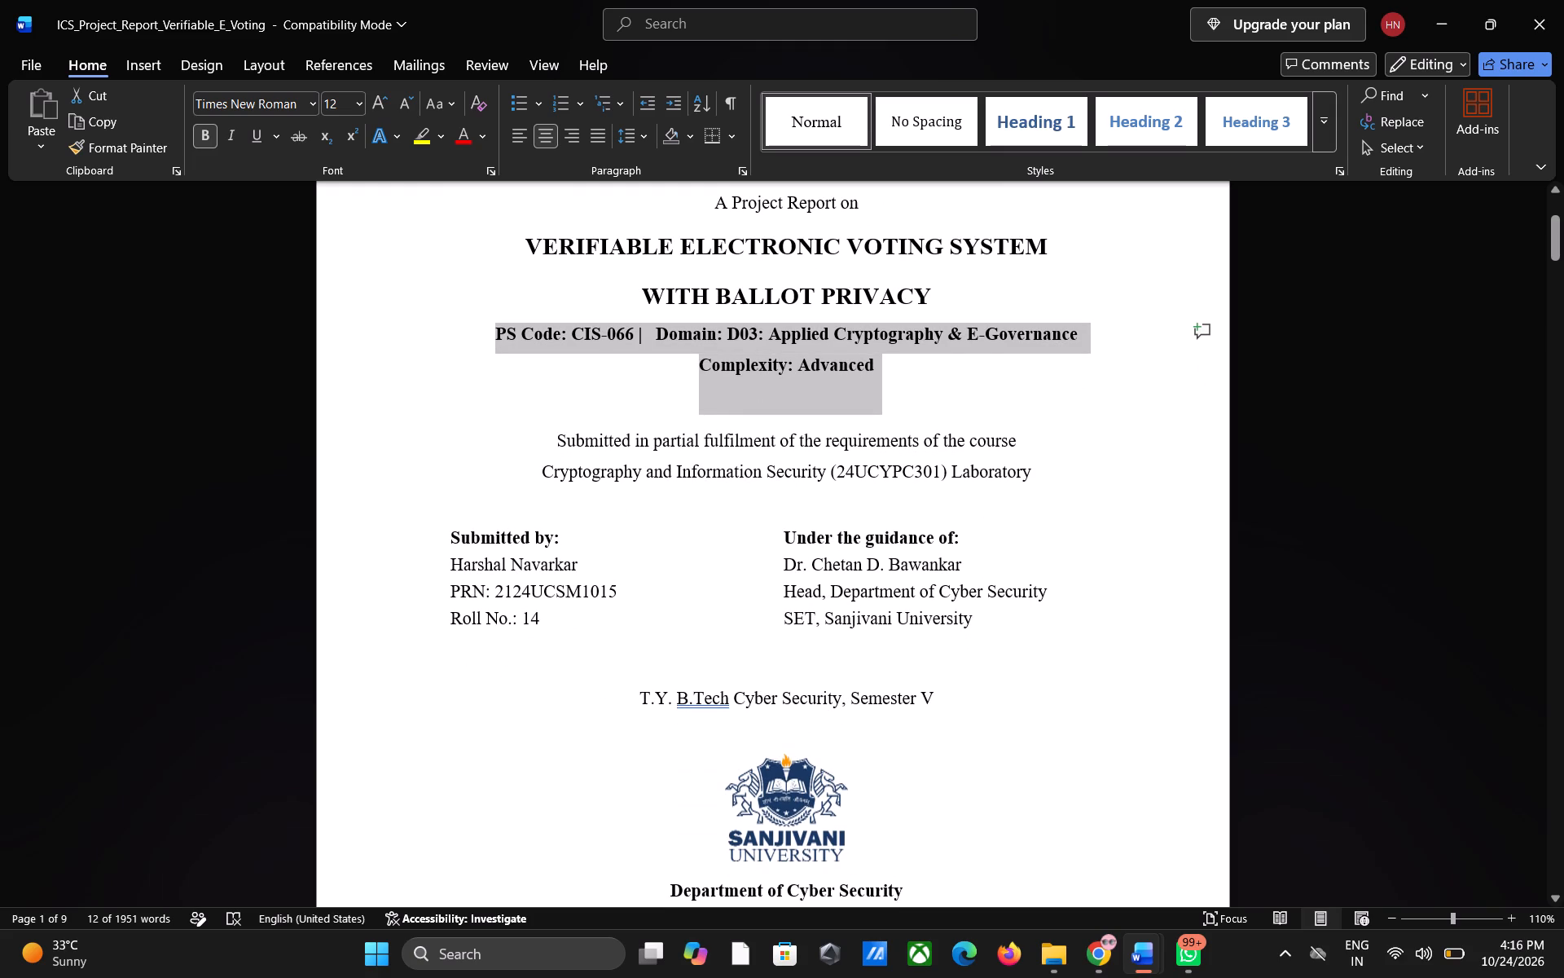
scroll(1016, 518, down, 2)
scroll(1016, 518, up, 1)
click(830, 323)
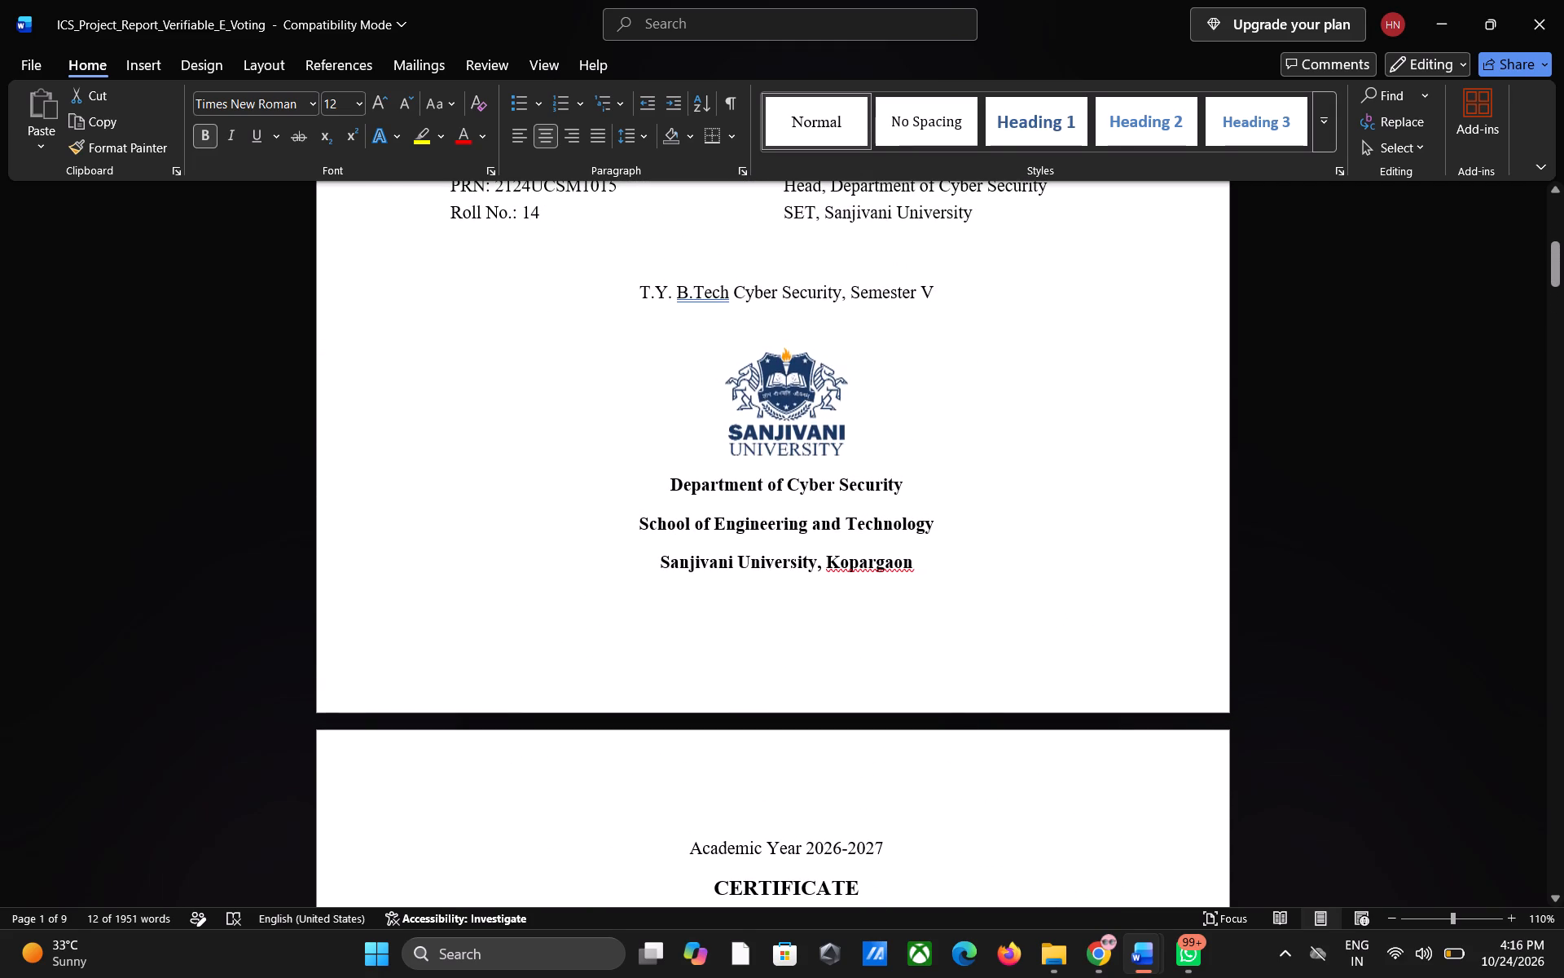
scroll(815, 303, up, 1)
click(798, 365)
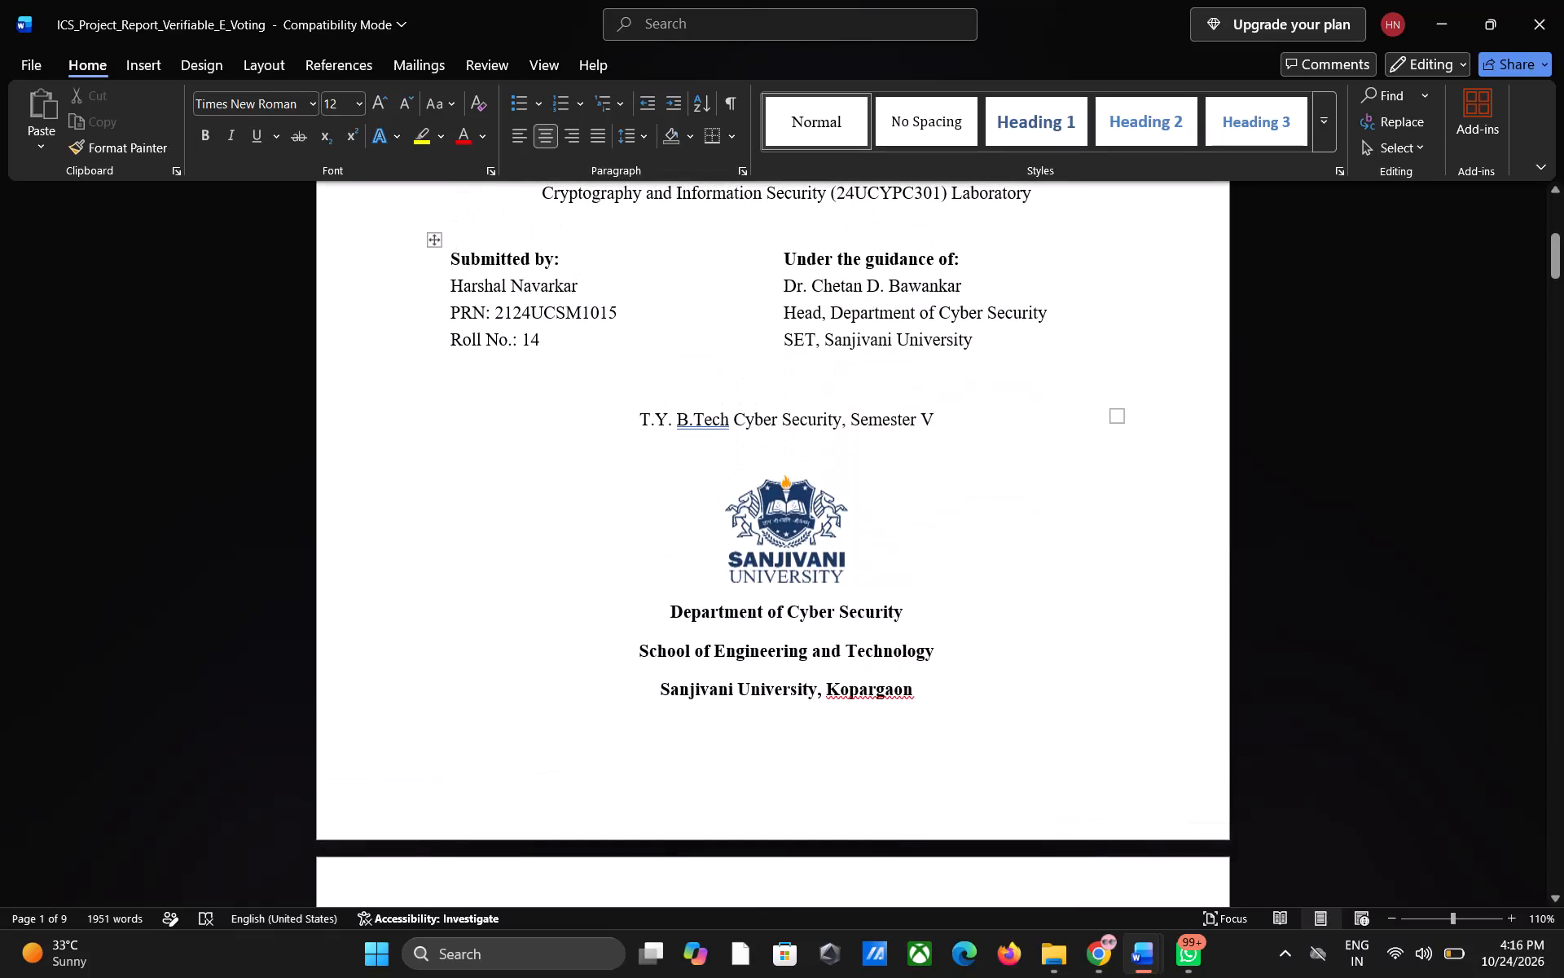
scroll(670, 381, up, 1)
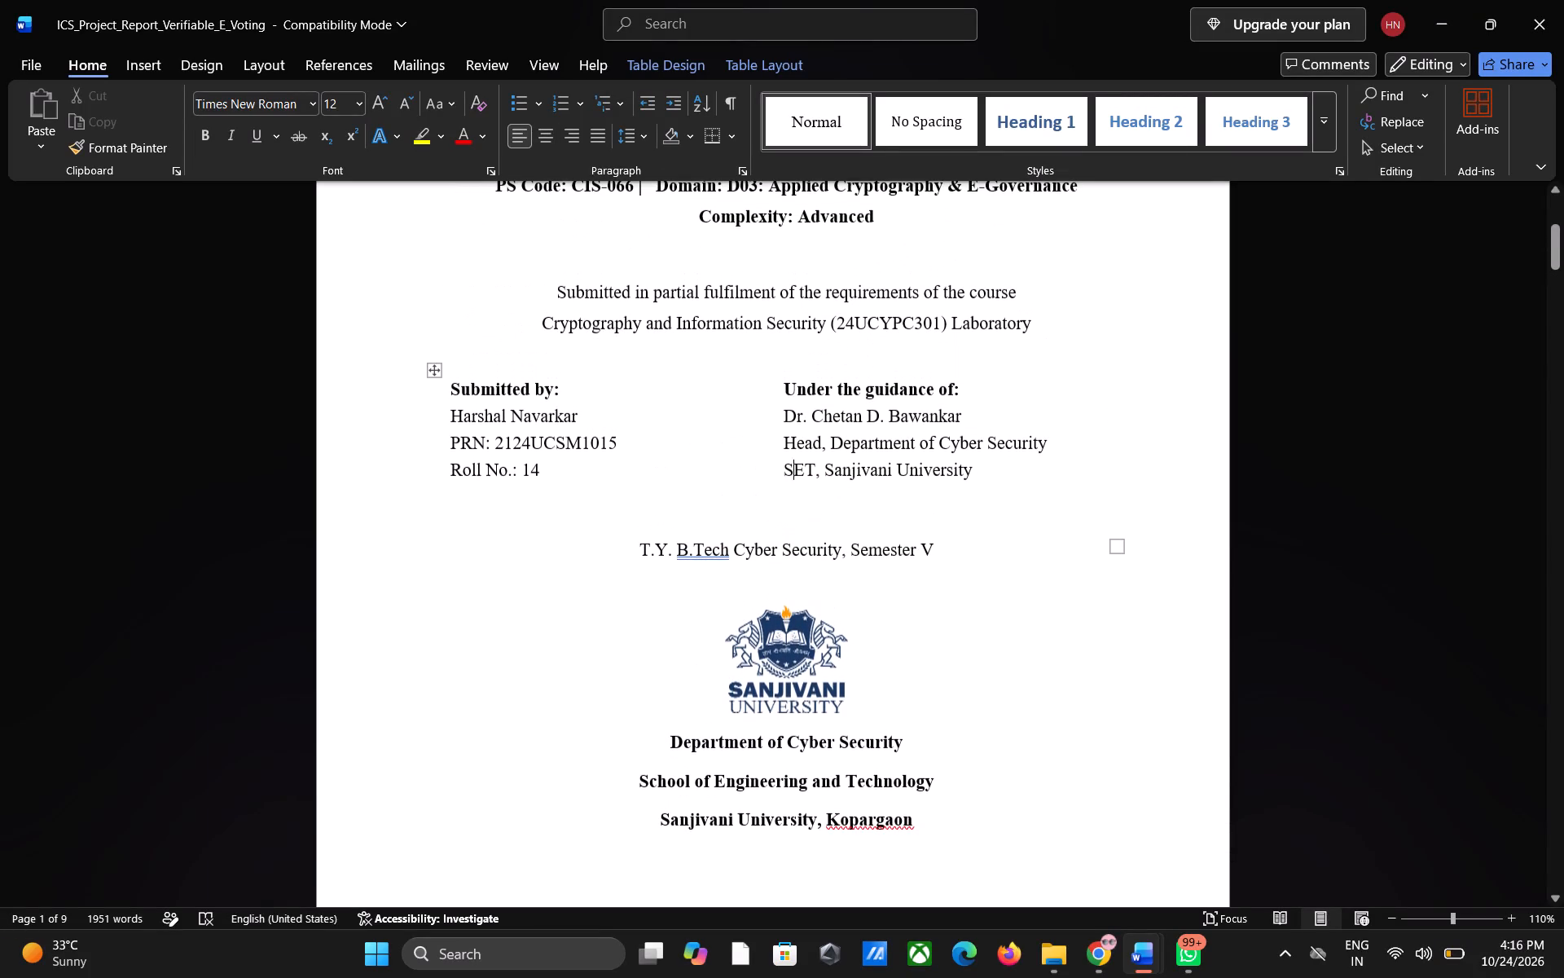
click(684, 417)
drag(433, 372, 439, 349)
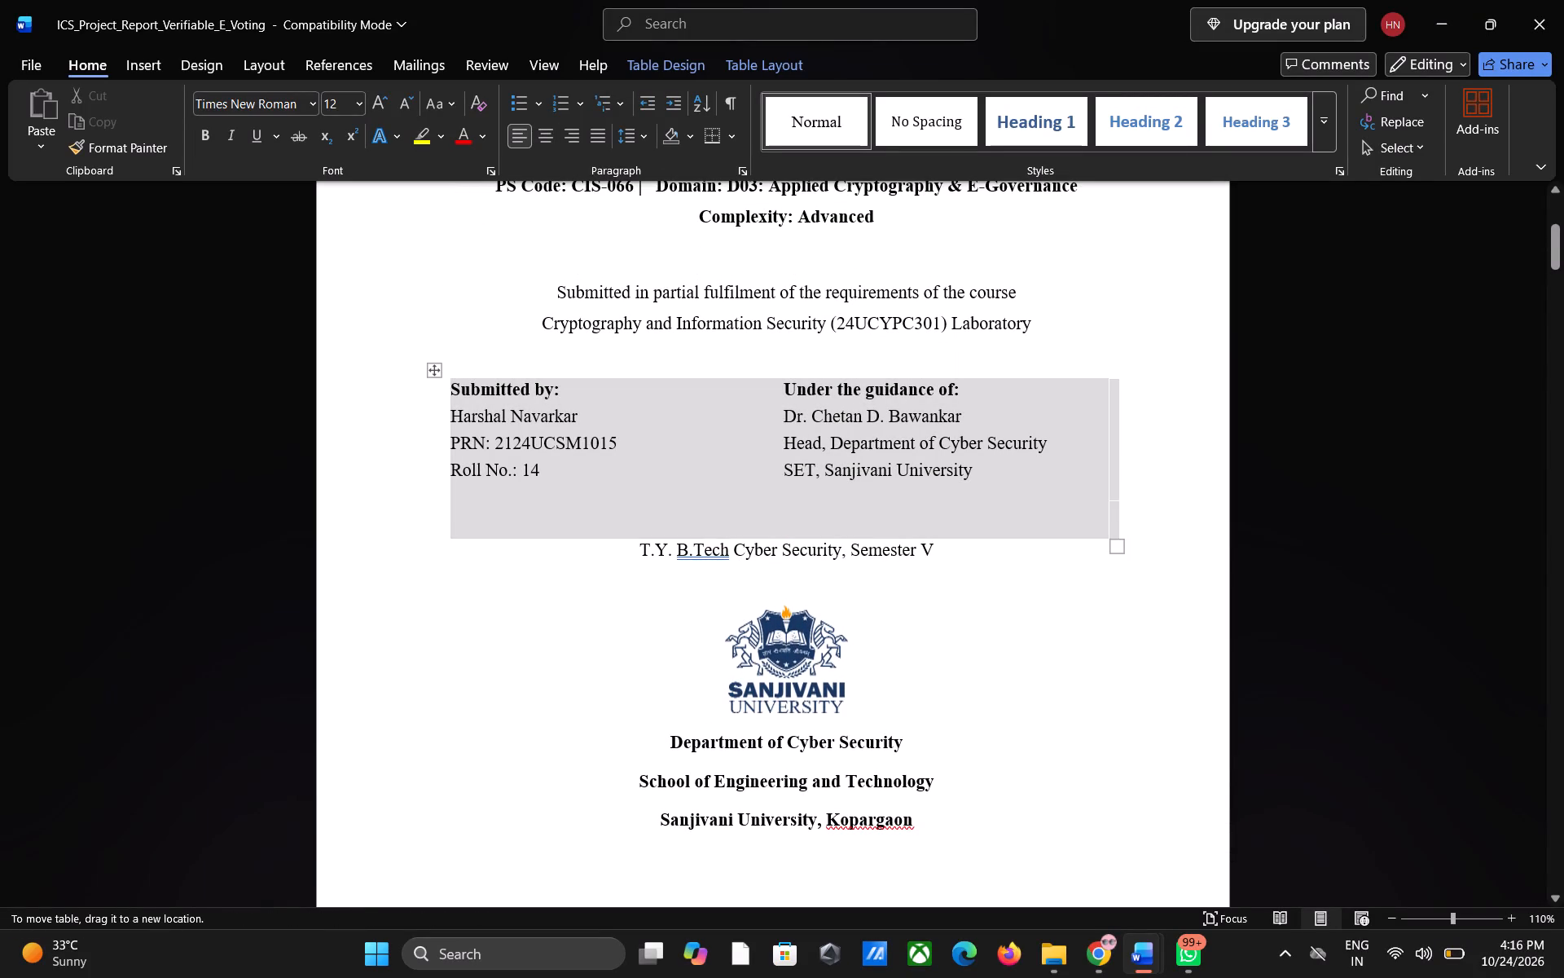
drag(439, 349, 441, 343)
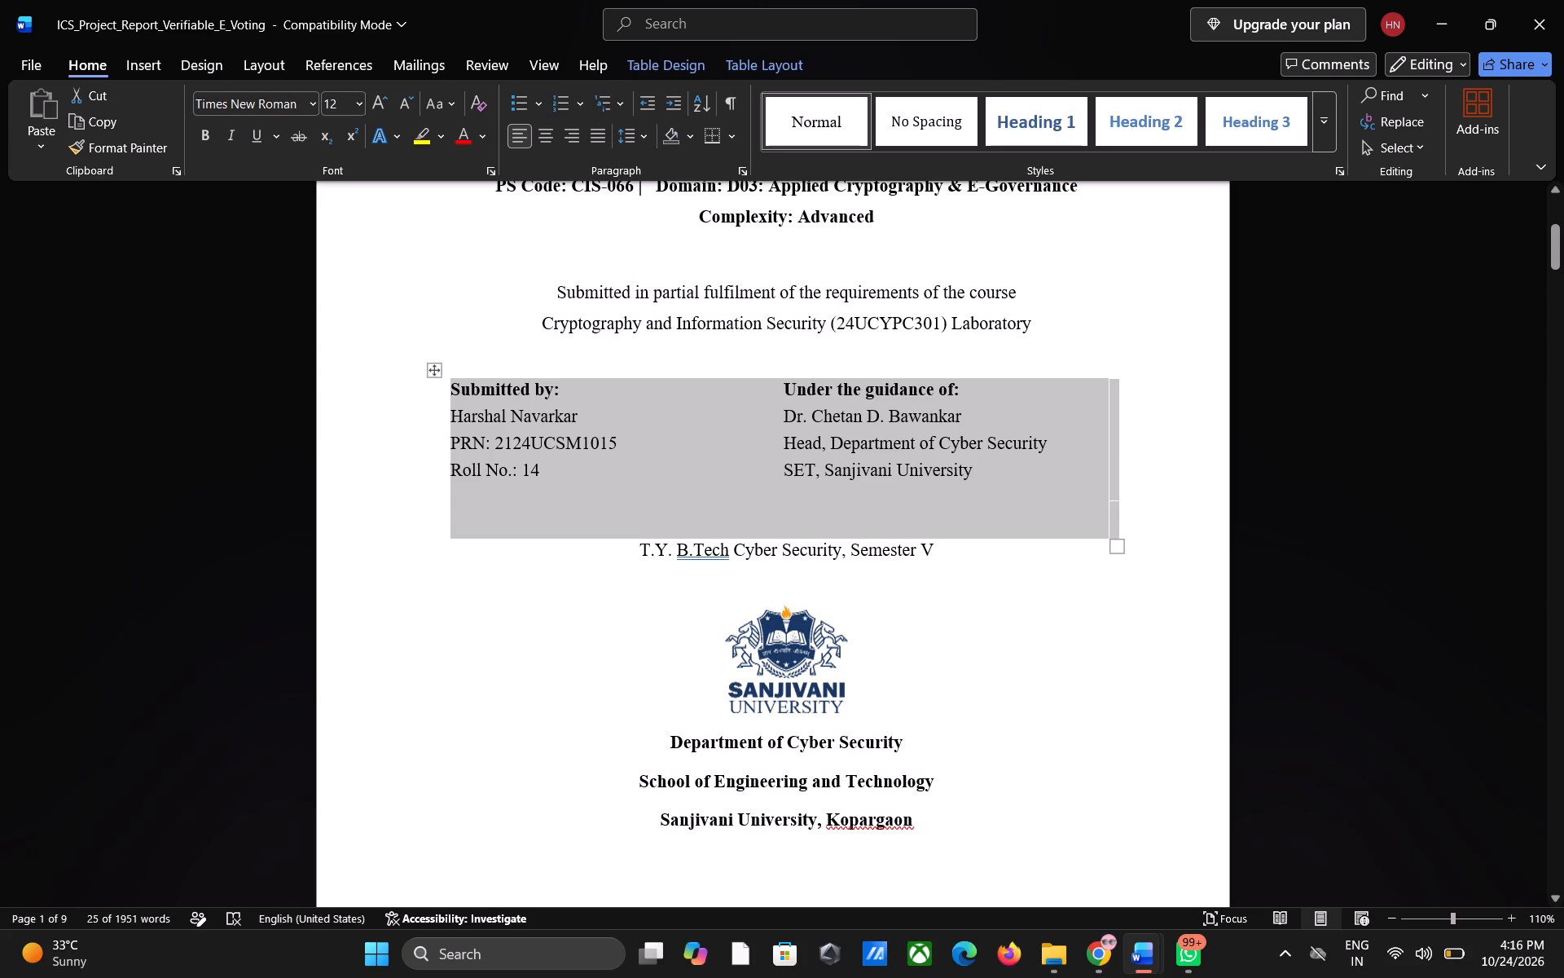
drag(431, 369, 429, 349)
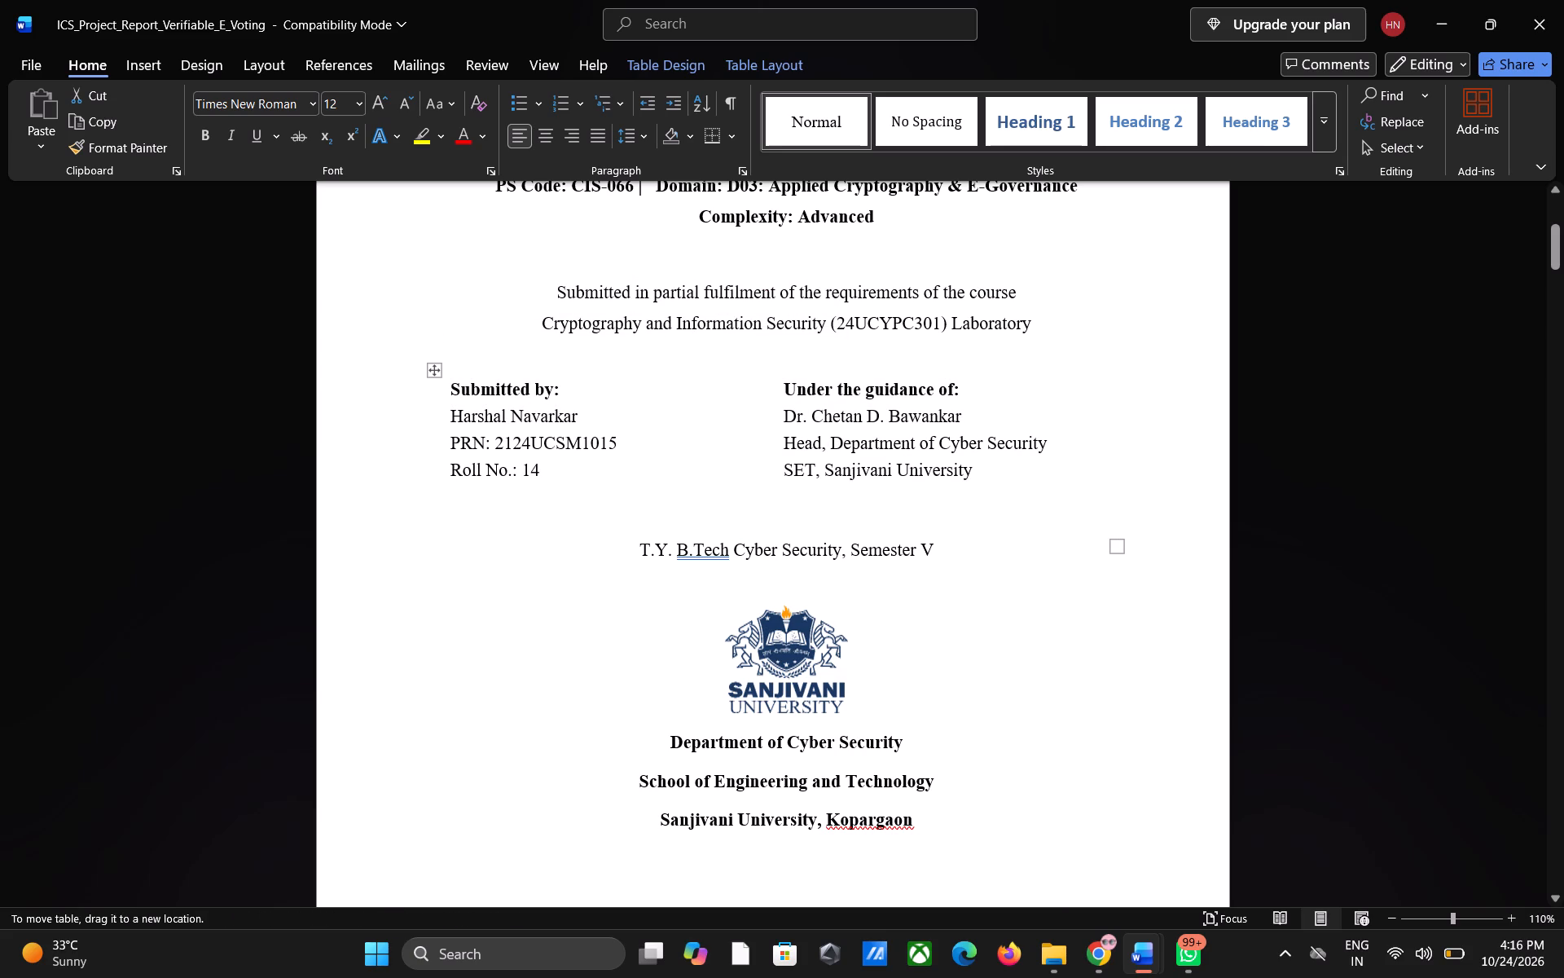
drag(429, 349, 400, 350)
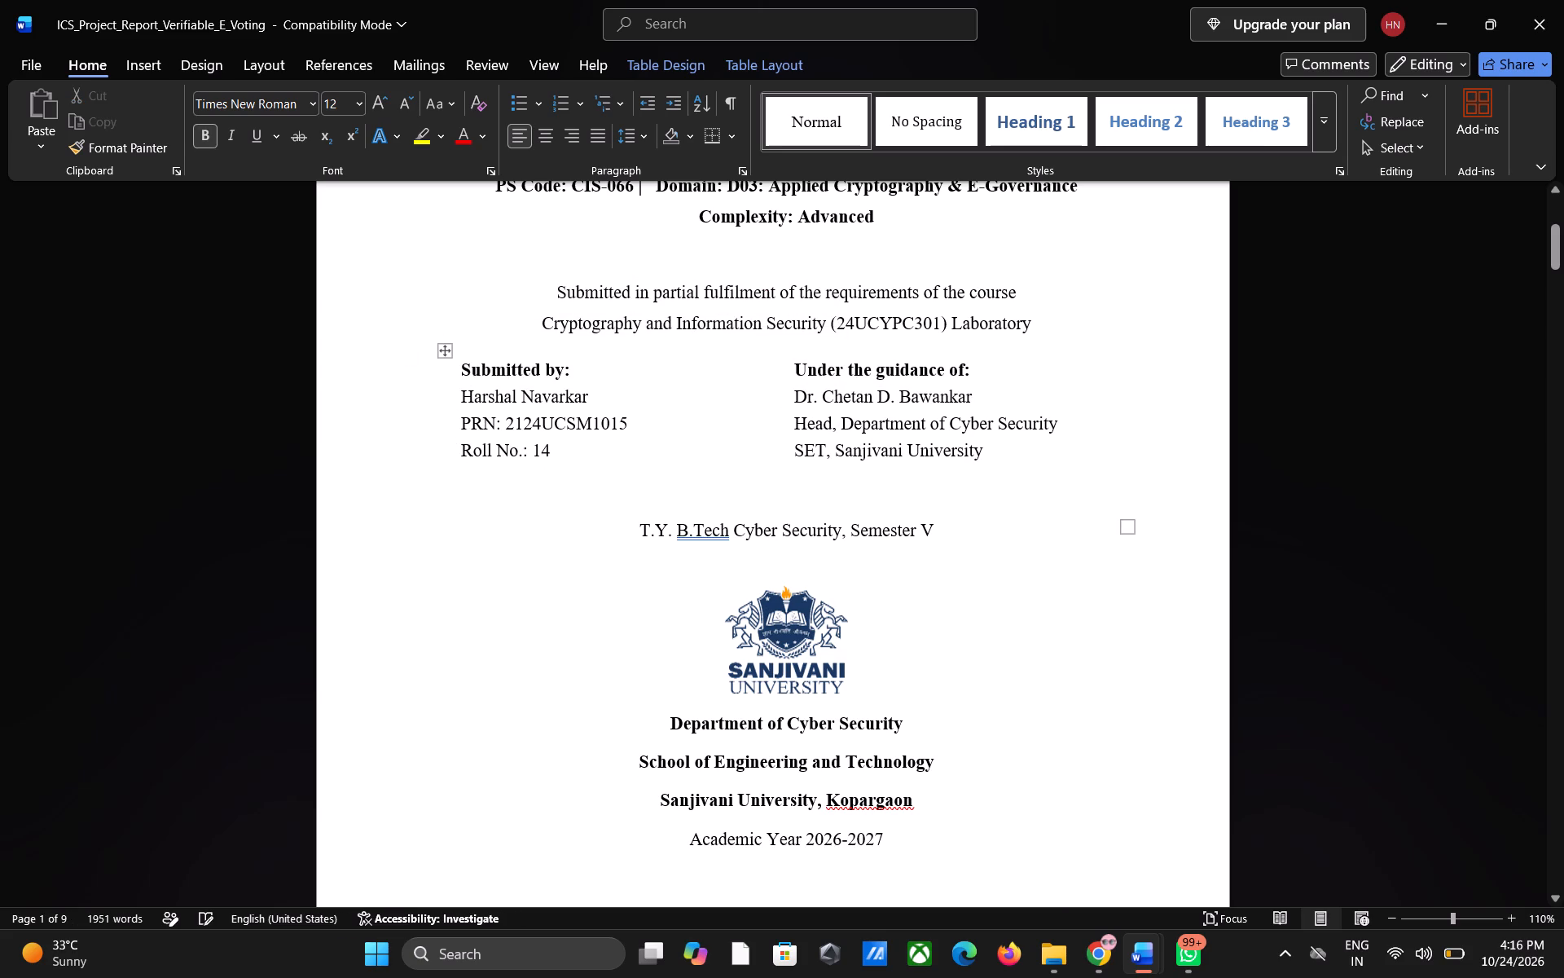
Move the "Submitted by" / "Under the guidance of" table back down, leaving a gap below the laboratory line.
drag(443, 350, 456, 371)
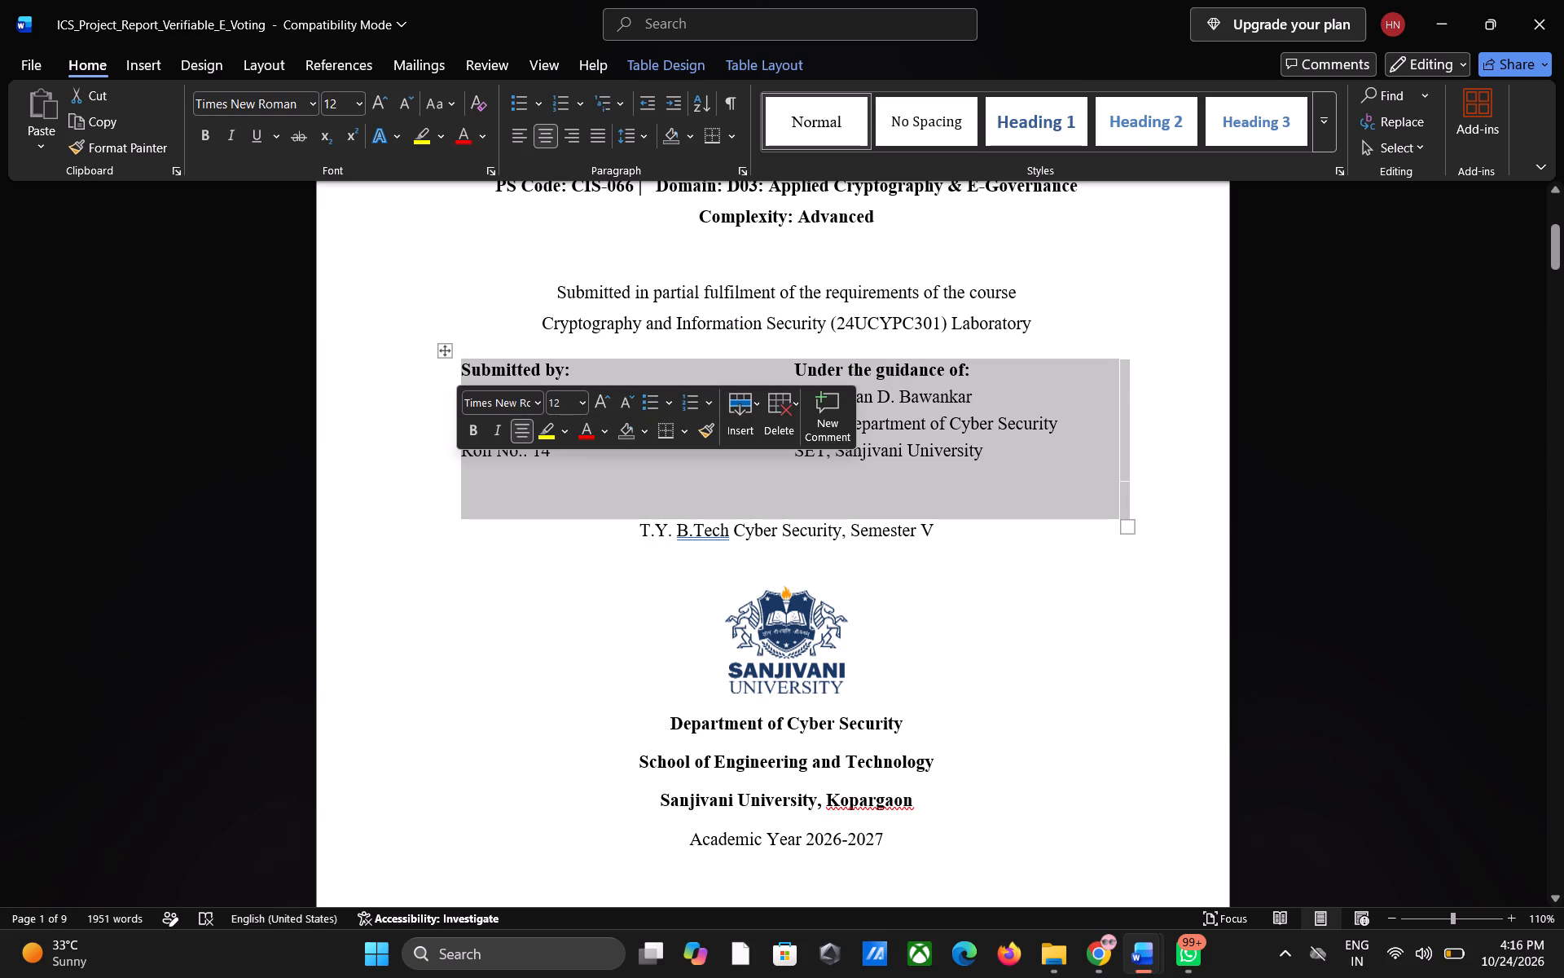
drag(444, 354, 440, 371)
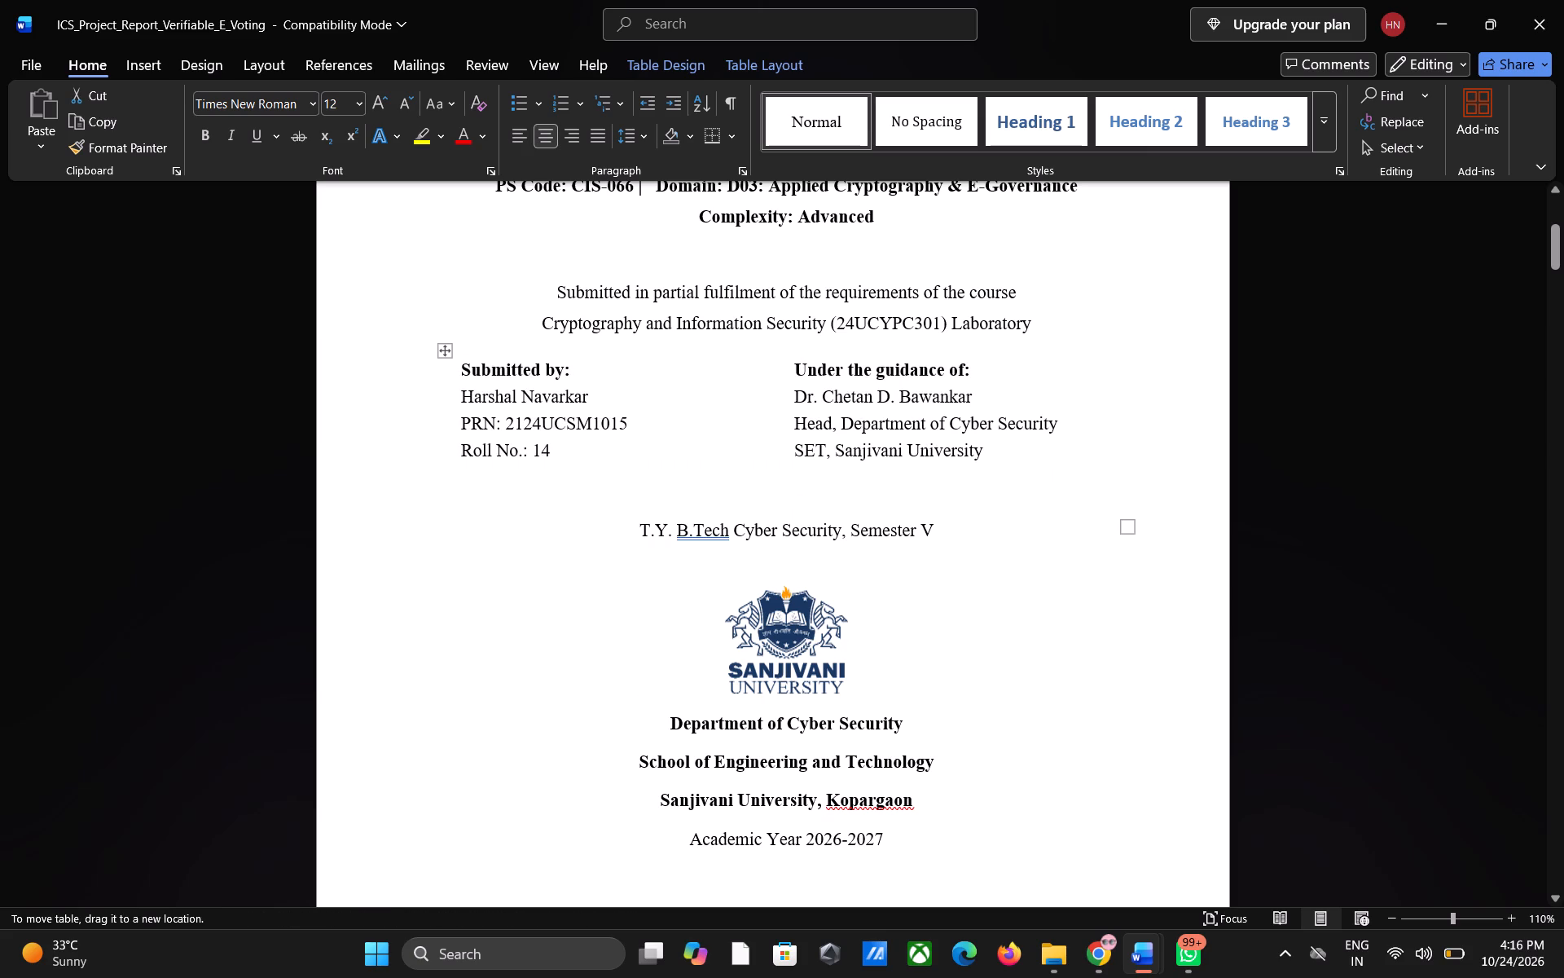
drag(440, 371, 446, 378)
drag(447, 352, 454, 383)
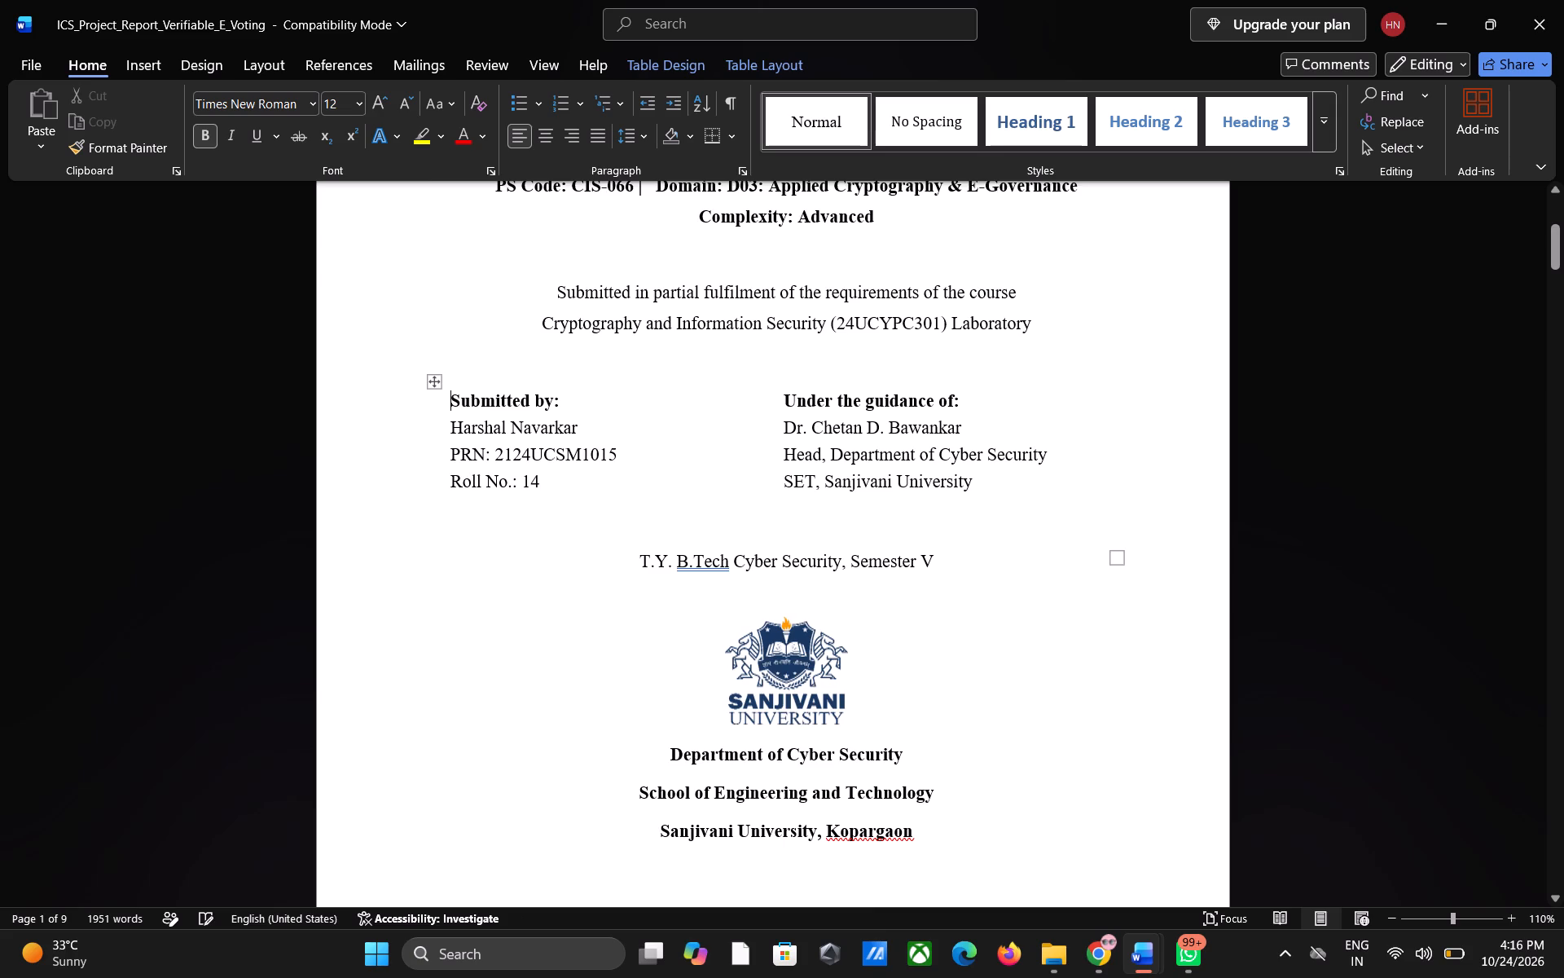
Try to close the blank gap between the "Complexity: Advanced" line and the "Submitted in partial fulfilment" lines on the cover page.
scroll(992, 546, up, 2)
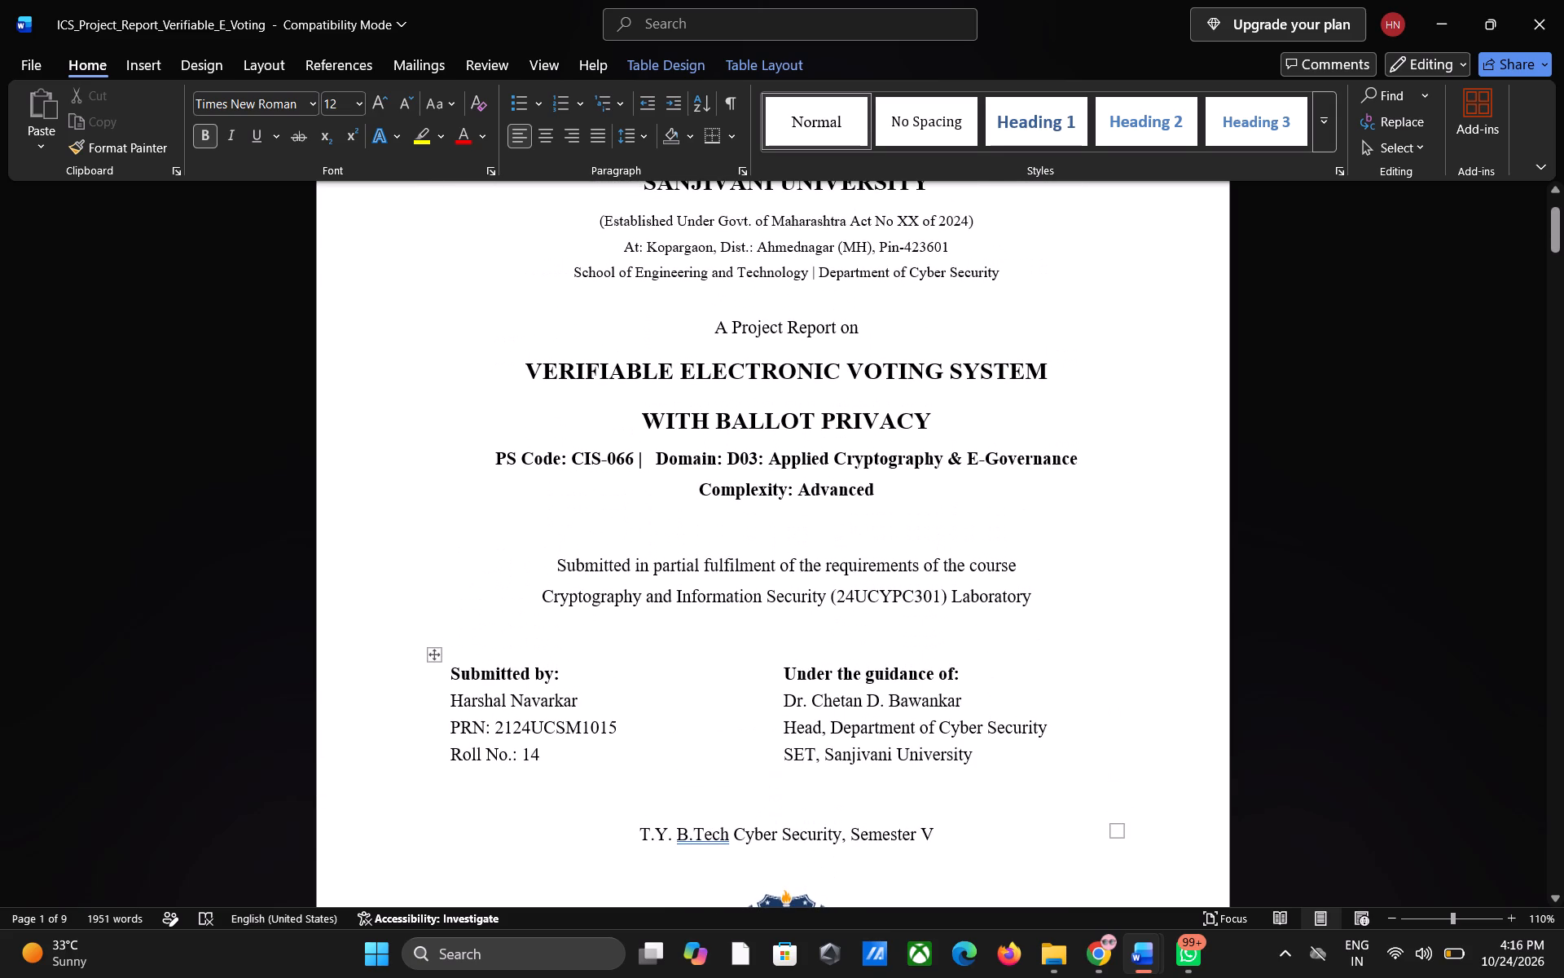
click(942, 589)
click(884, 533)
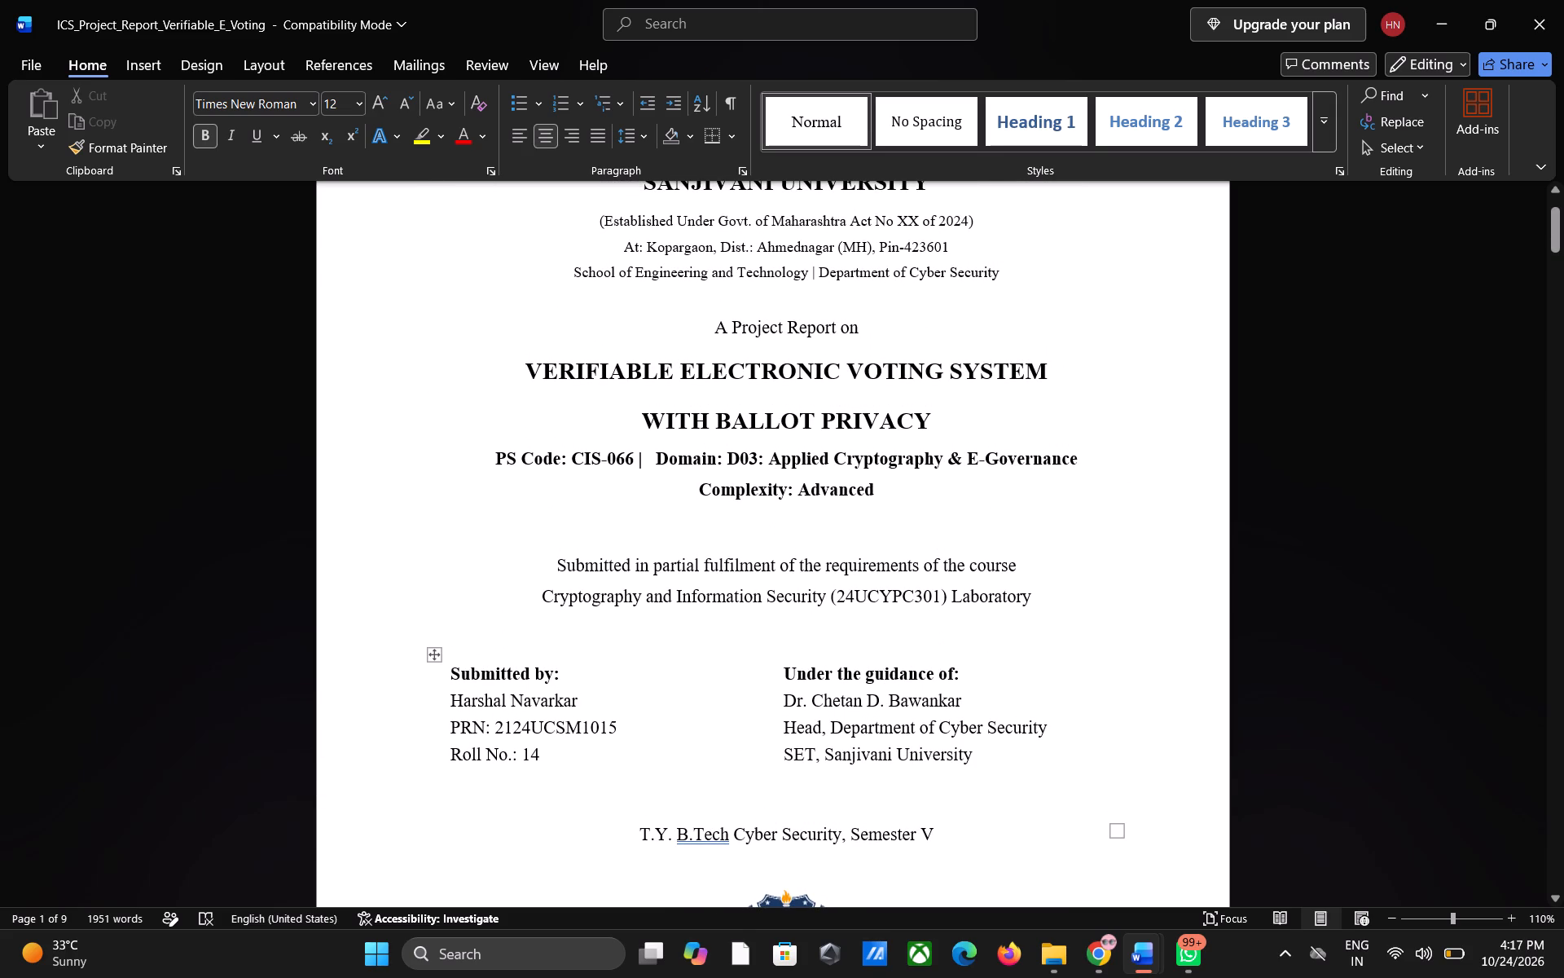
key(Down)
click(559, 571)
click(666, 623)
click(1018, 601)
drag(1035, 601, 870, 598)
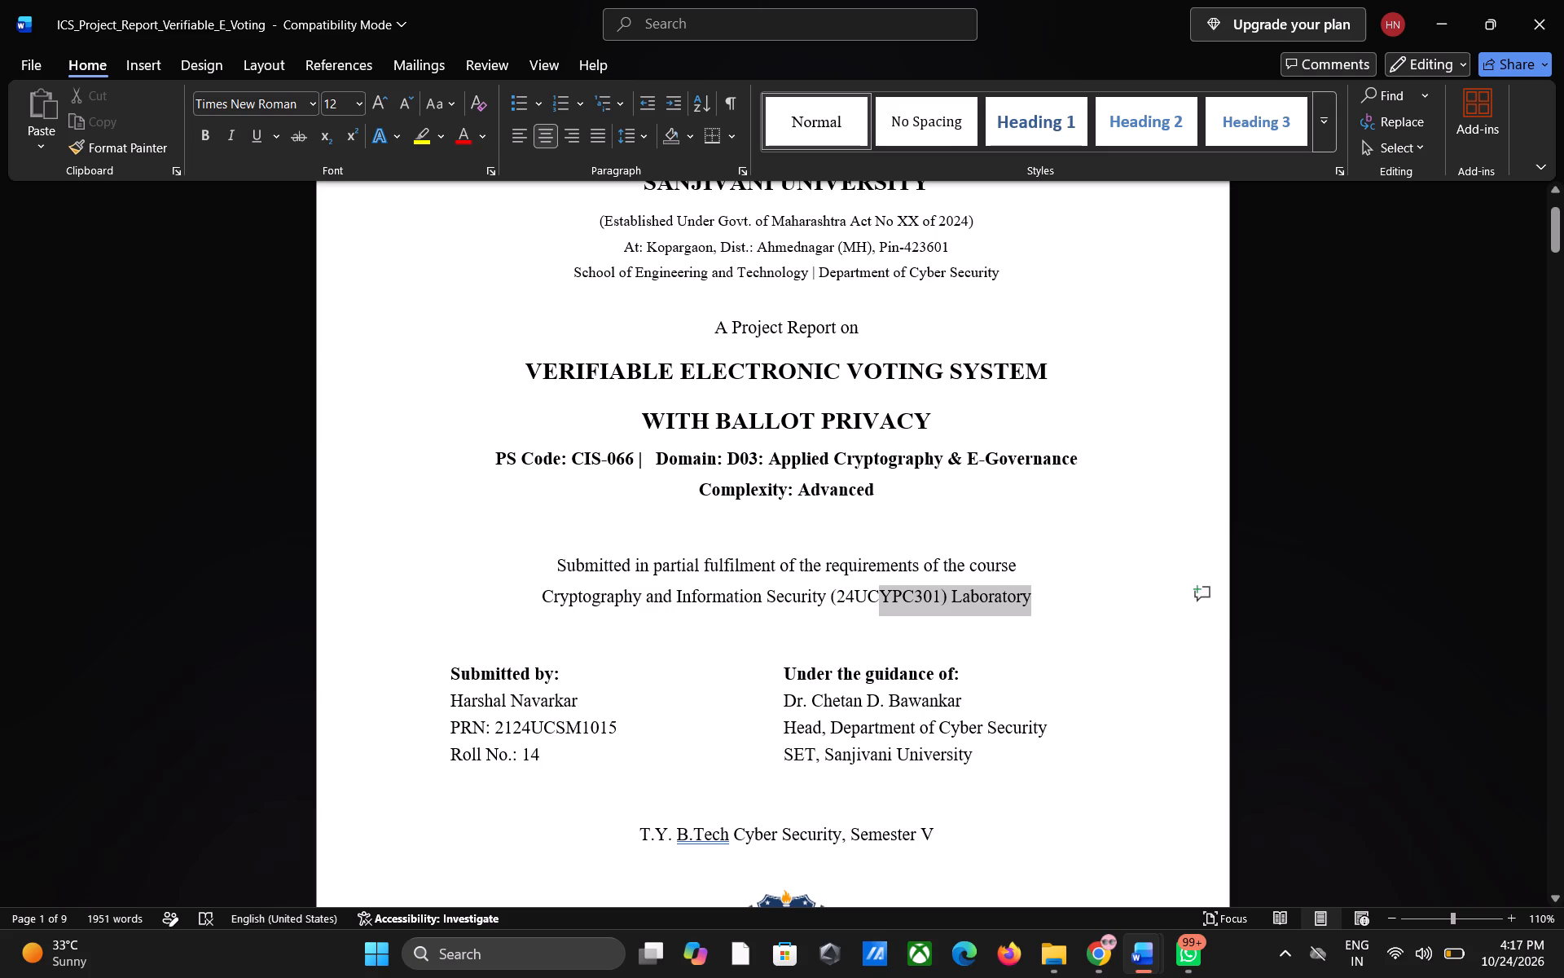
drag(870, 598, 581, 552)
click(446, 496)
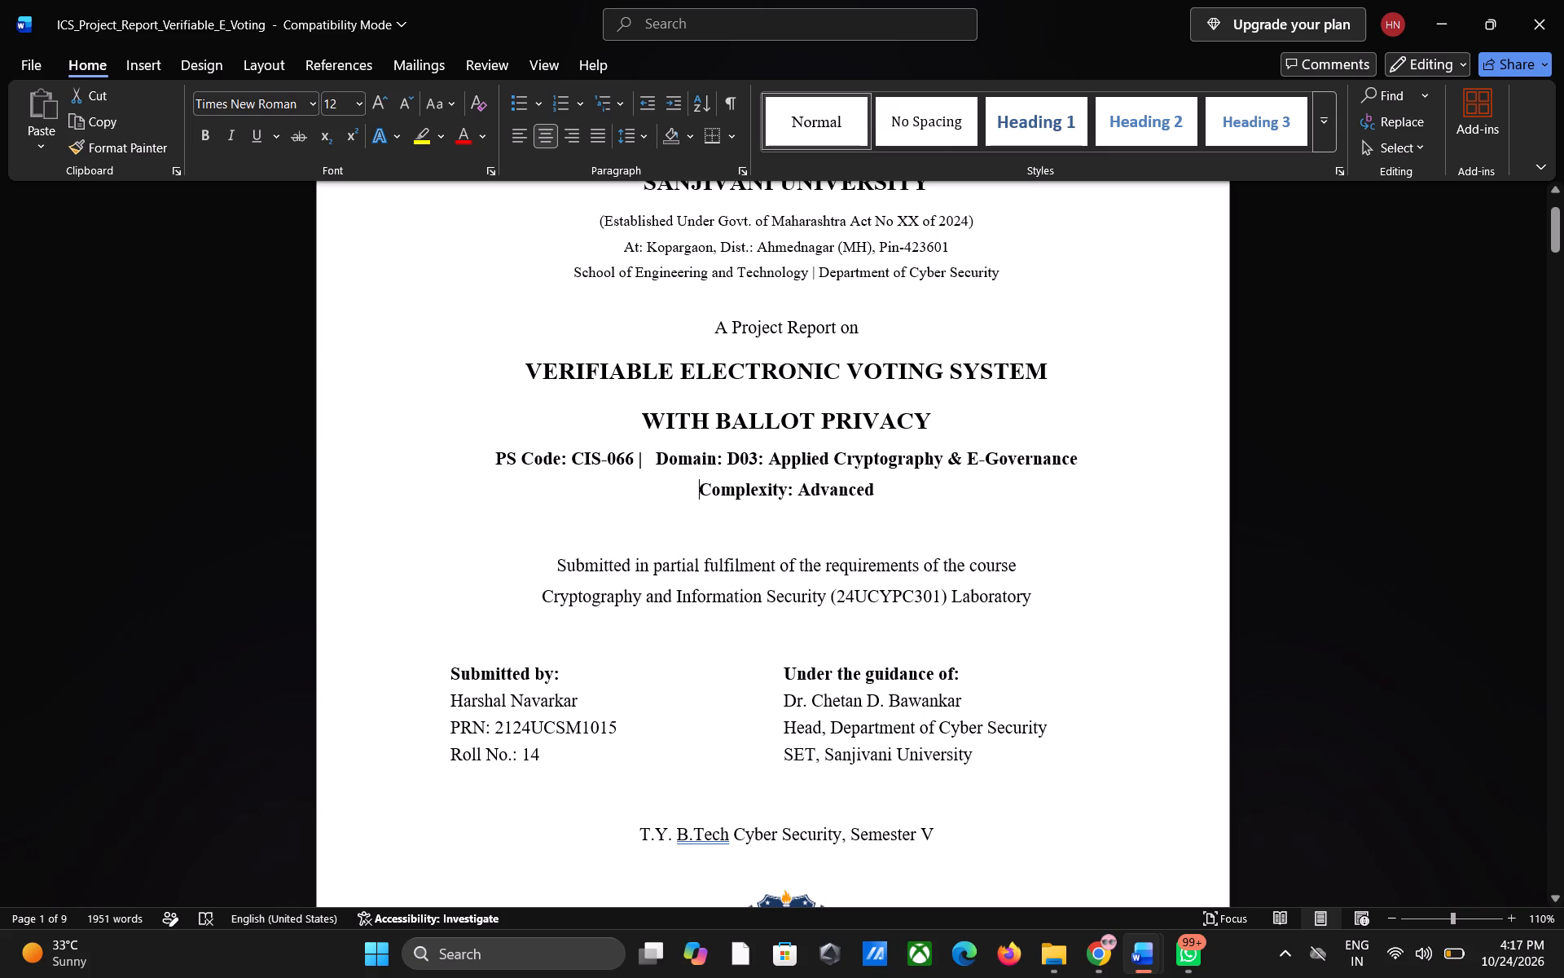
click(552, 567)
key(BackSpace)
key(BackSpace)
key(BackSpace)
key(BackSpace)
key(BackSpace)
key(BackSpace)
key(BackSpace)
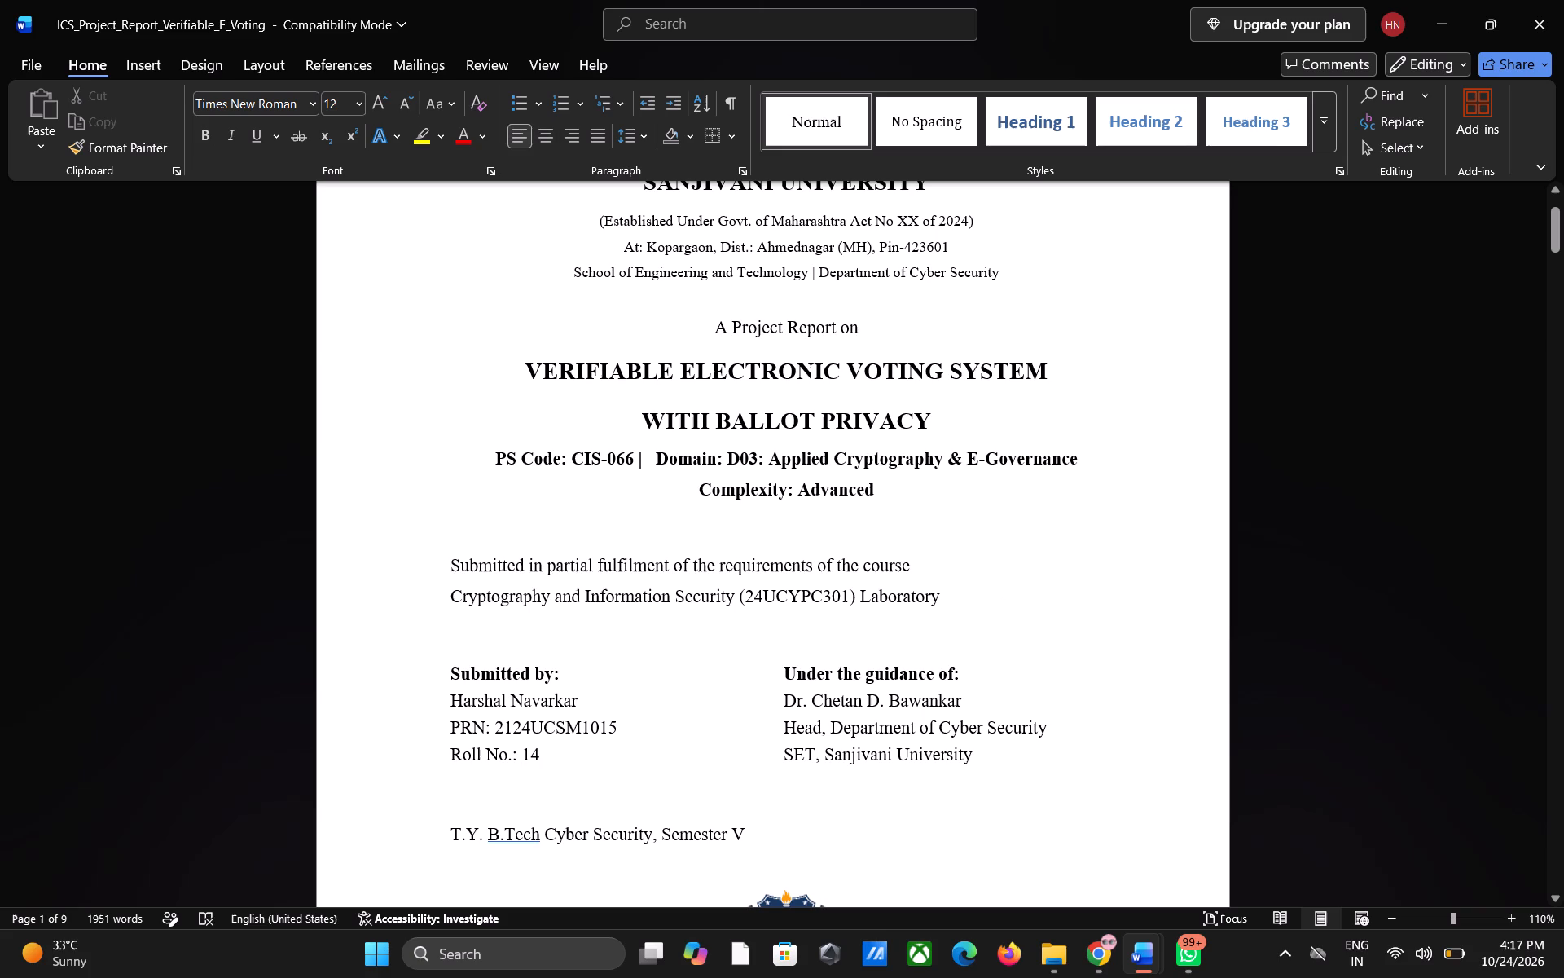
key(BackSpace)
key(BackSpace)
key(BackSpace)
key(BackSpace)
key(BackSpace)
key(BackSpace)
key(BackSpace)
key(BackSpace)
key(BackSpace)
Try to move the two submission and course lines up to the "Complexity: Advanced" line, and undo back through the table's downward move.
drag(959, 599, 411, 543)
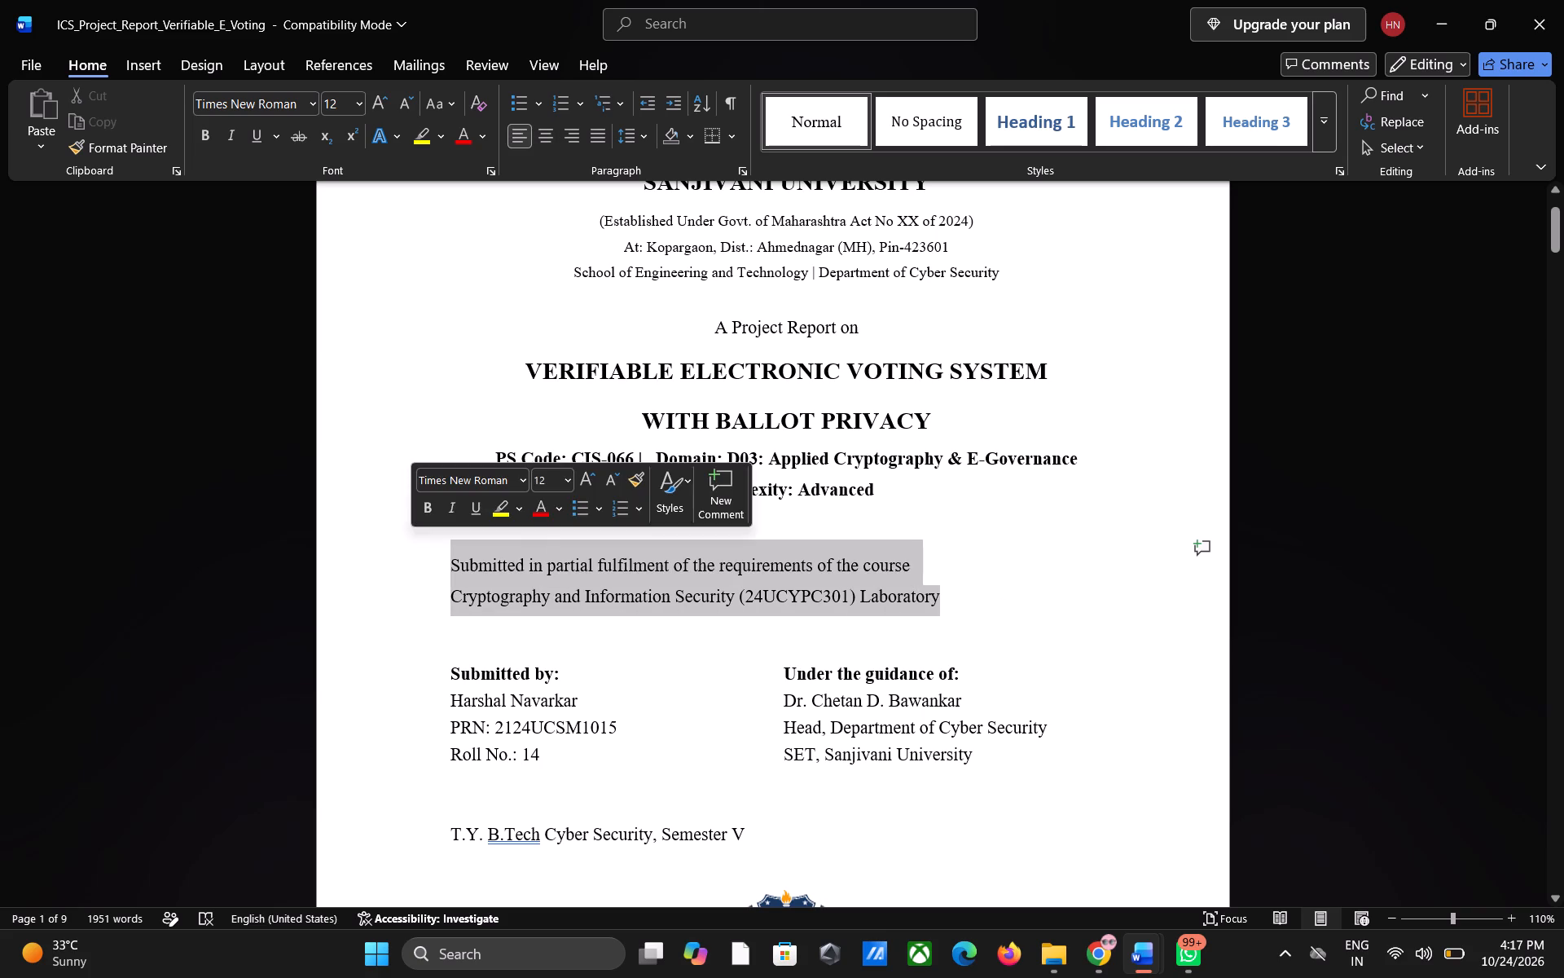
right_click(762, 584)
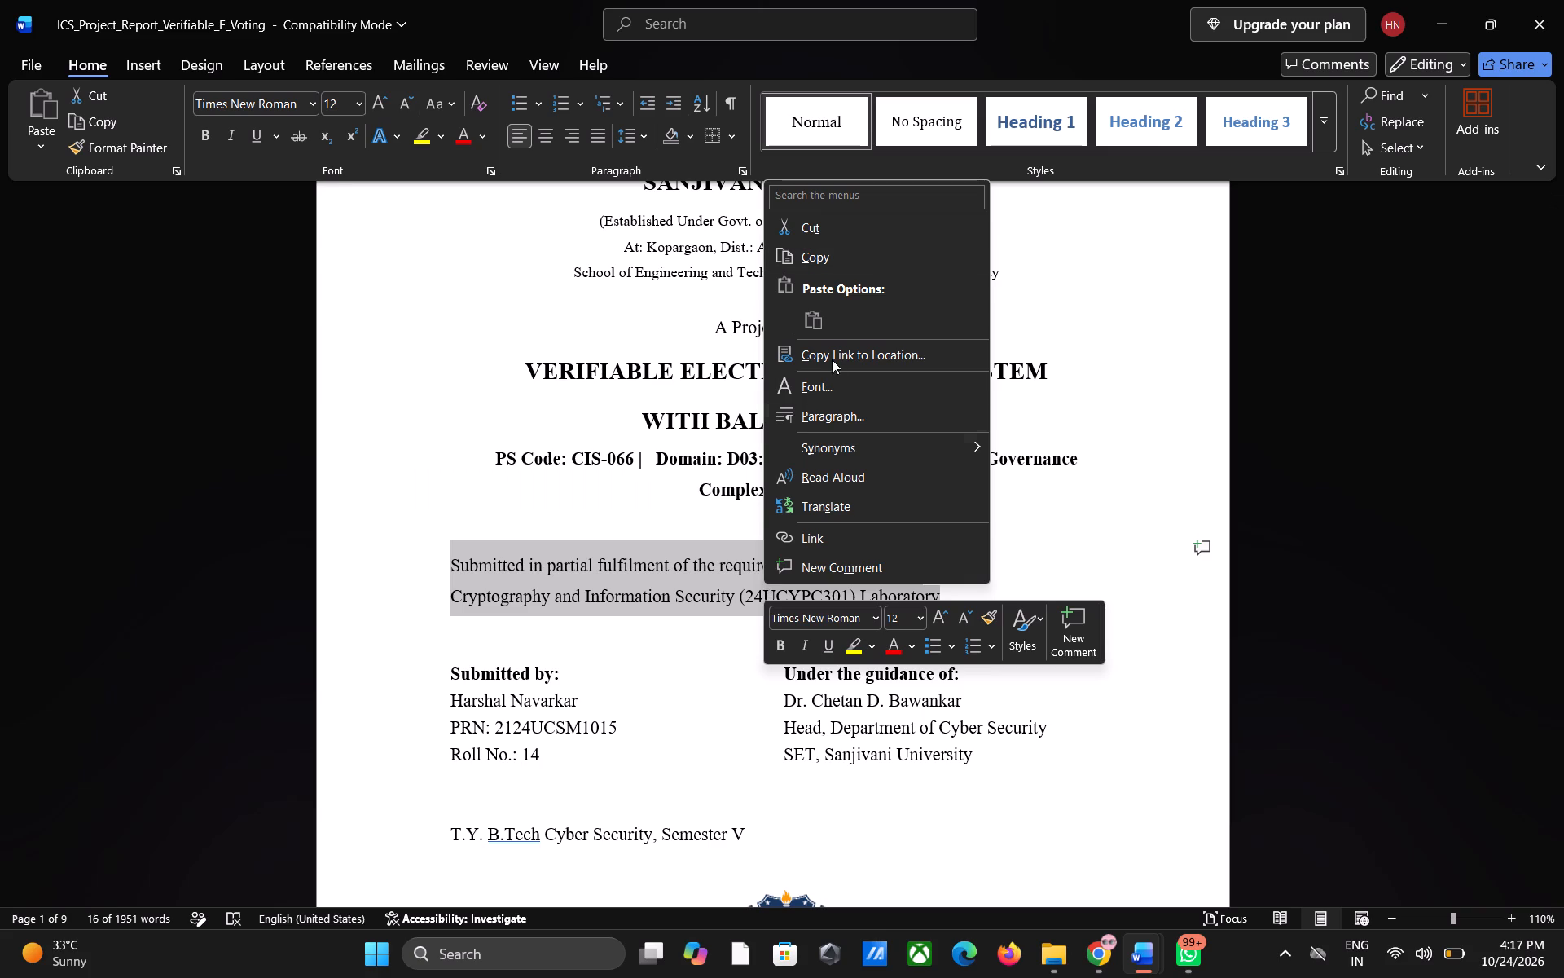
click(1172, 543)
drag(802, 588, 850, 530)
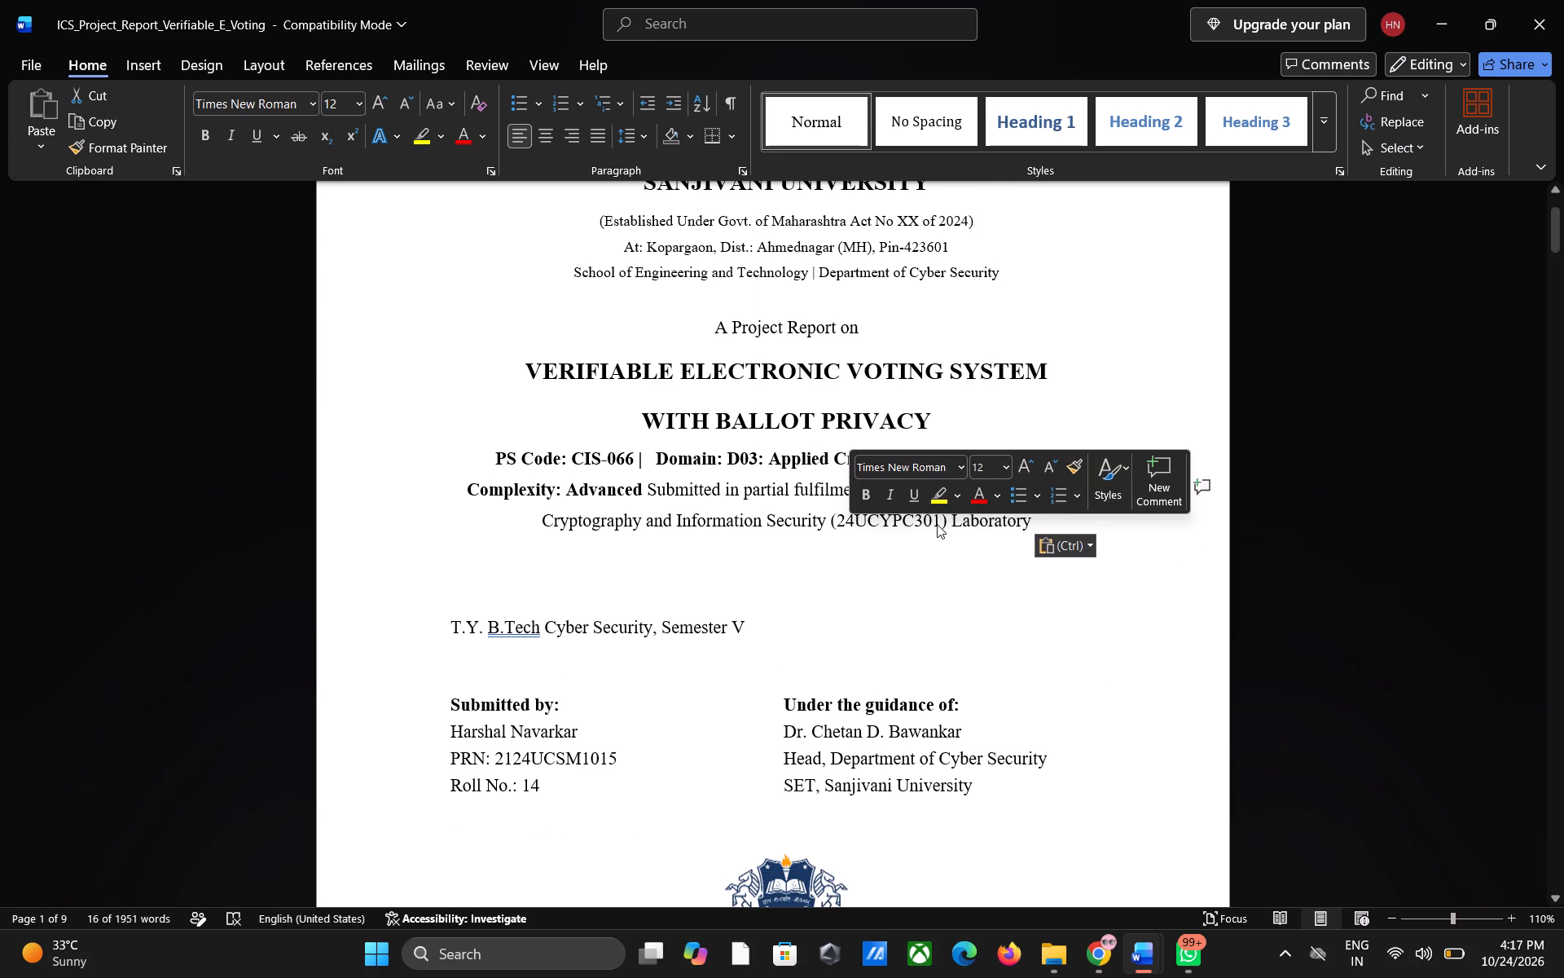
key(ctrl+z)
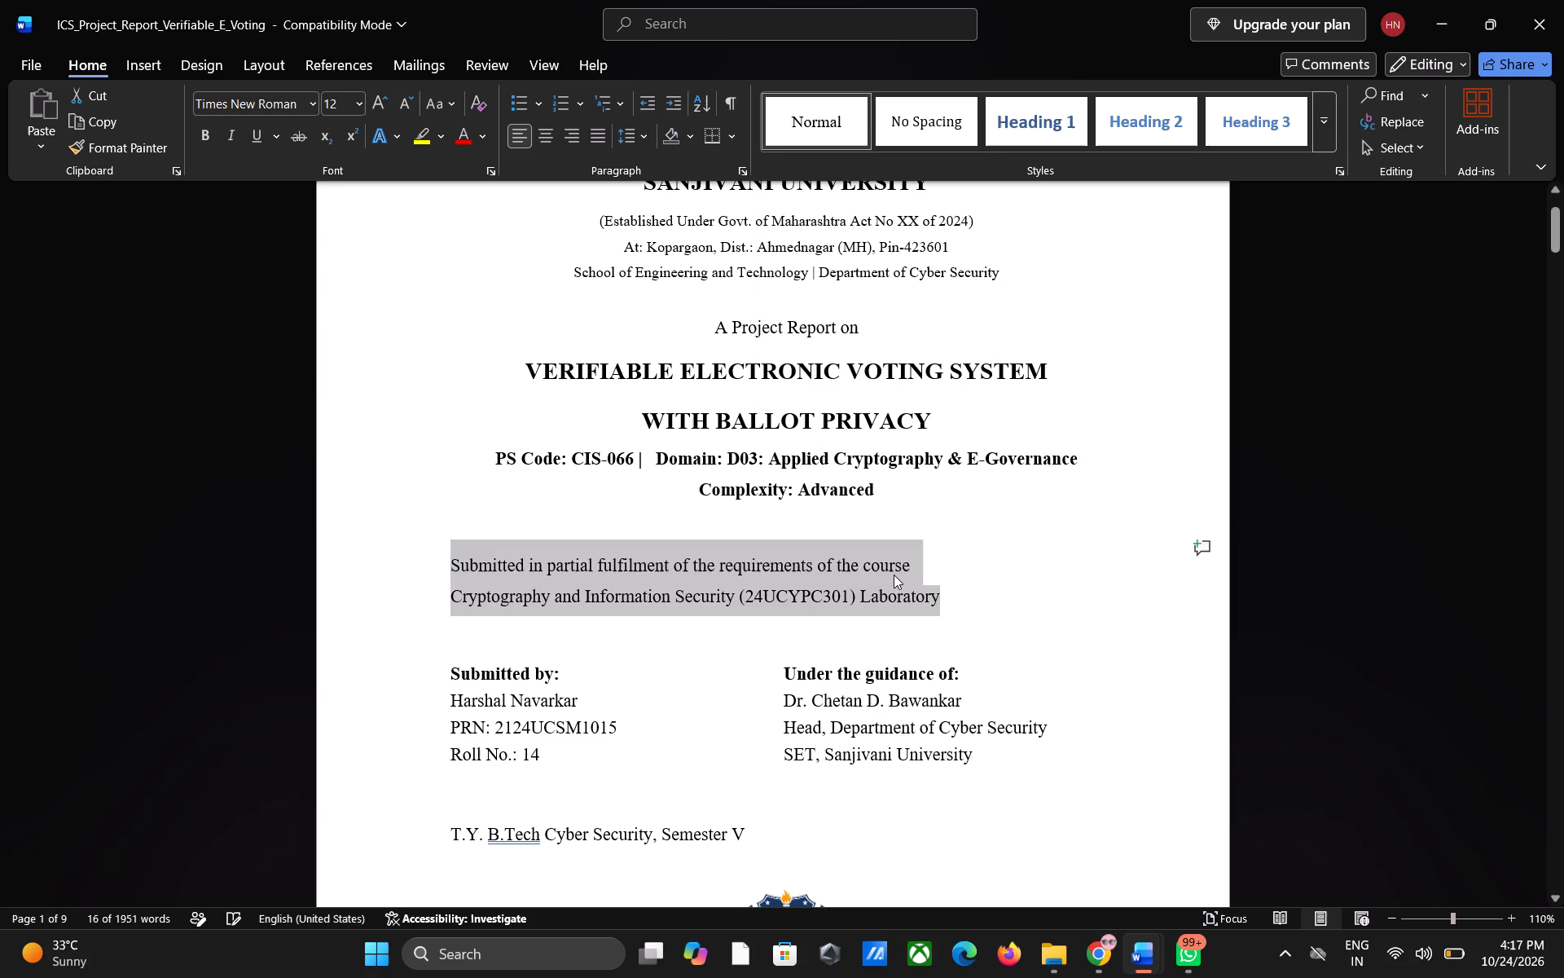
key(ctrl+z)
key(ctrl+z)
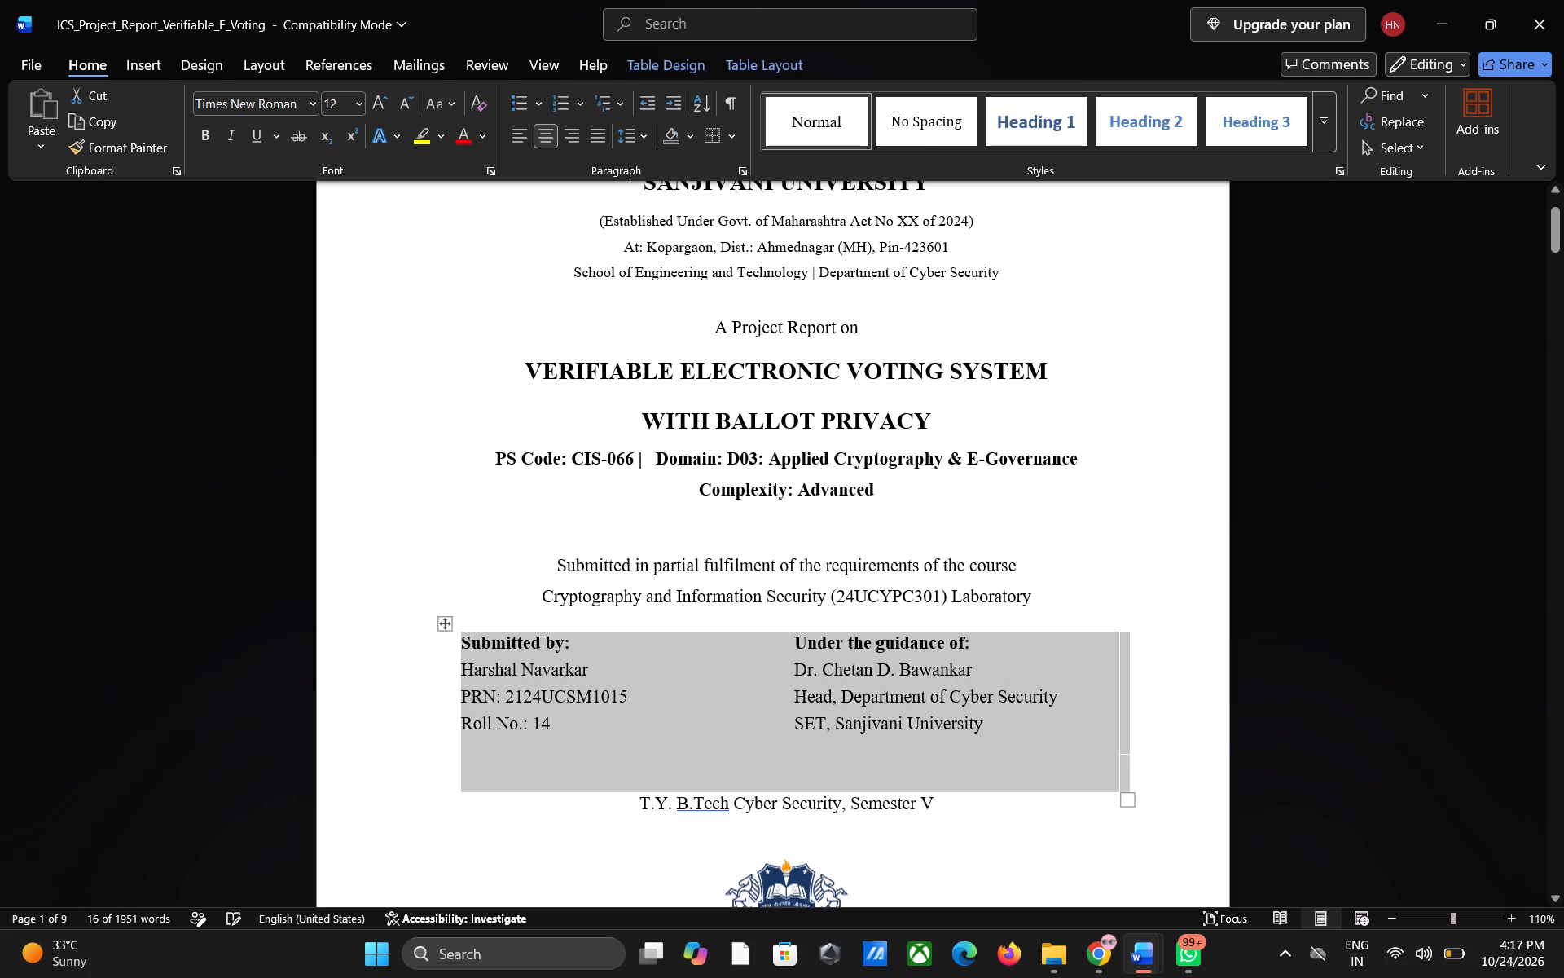
Review the cover page layout down to the academic year line, and continue to the certificate page.
scroll(1100, 657, down, 2)
scroll(1100, 657, up, 1)
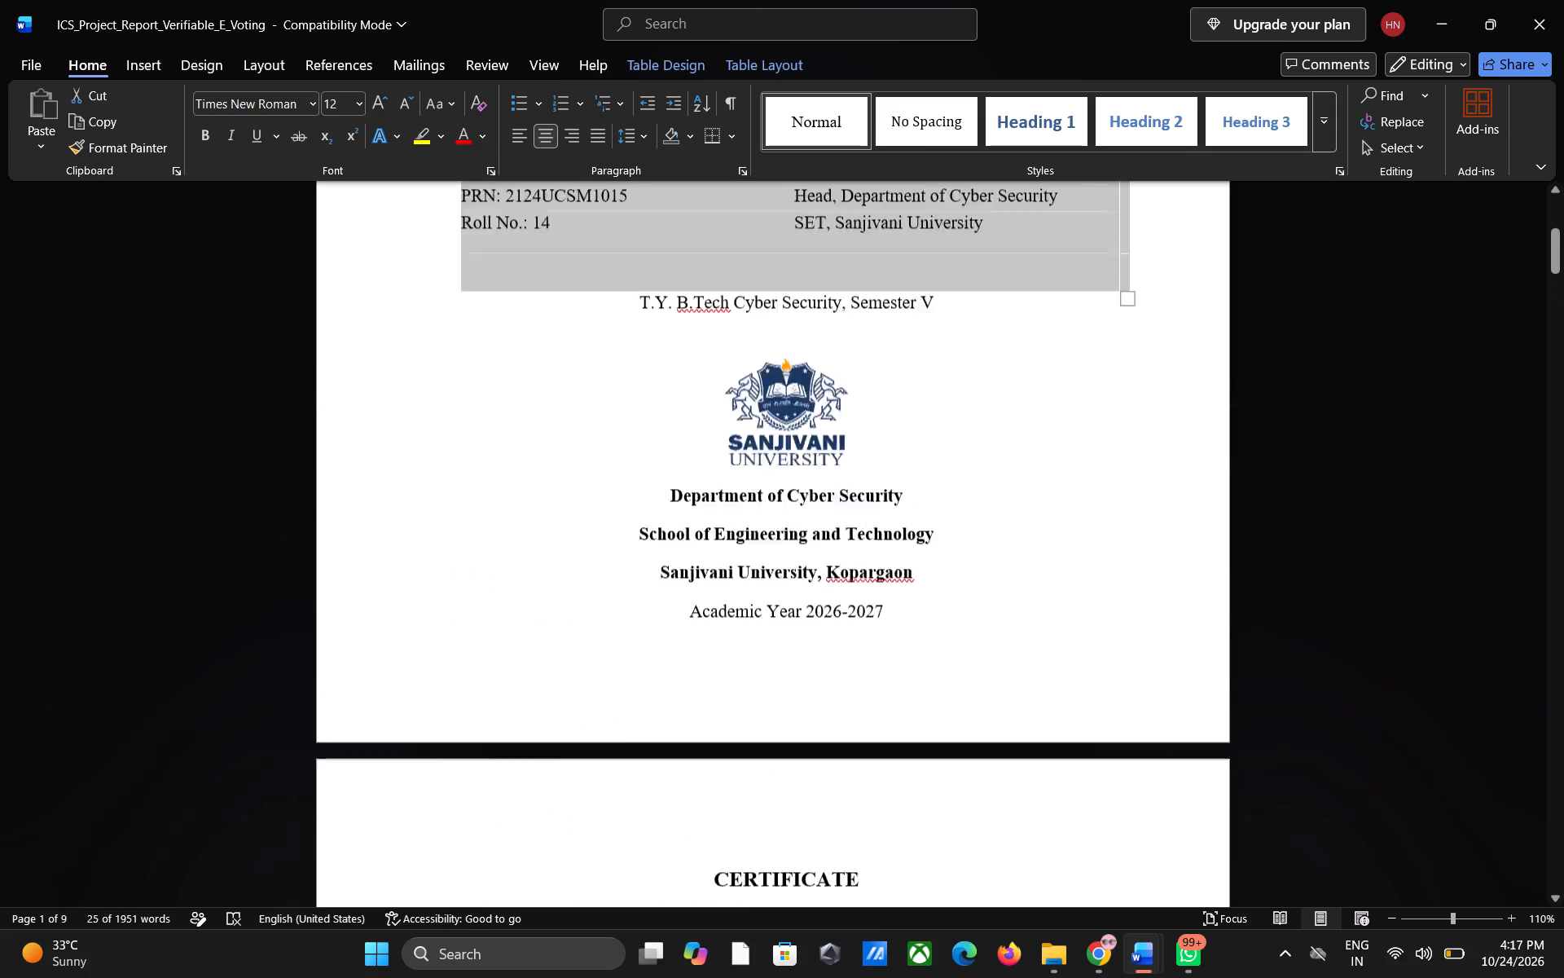
scroll(1100, 657, up, 1)
click(1100, 657)
scroll(1100, 657, up, 2)
scroll(1100, 657, down, 2)
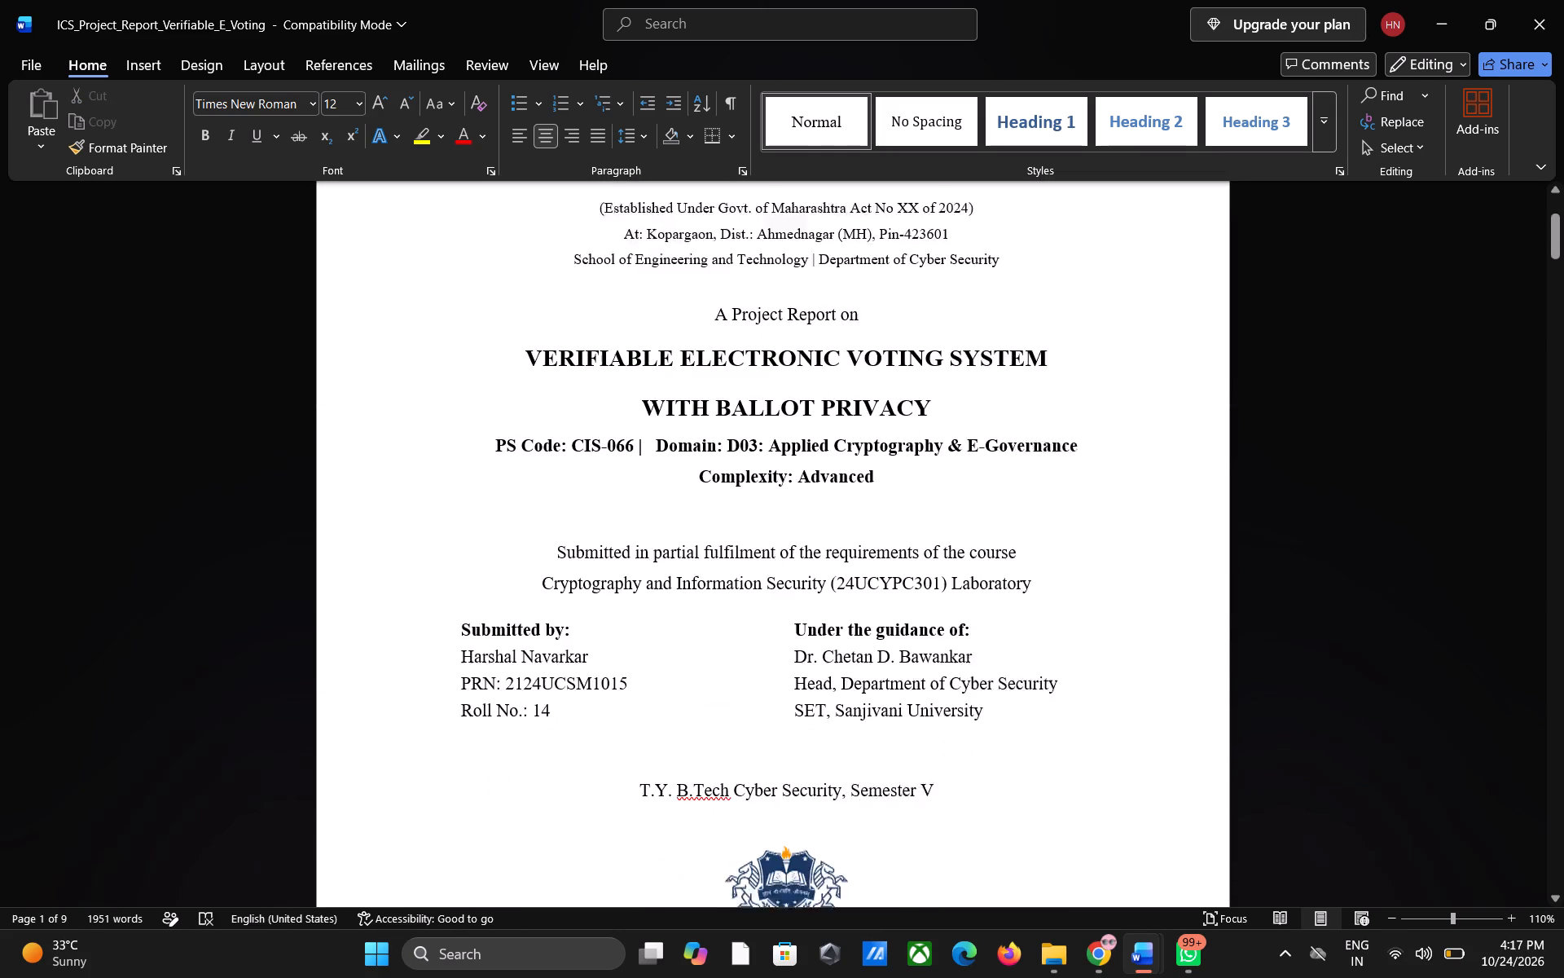
scroll(1100, 657, down, 3)
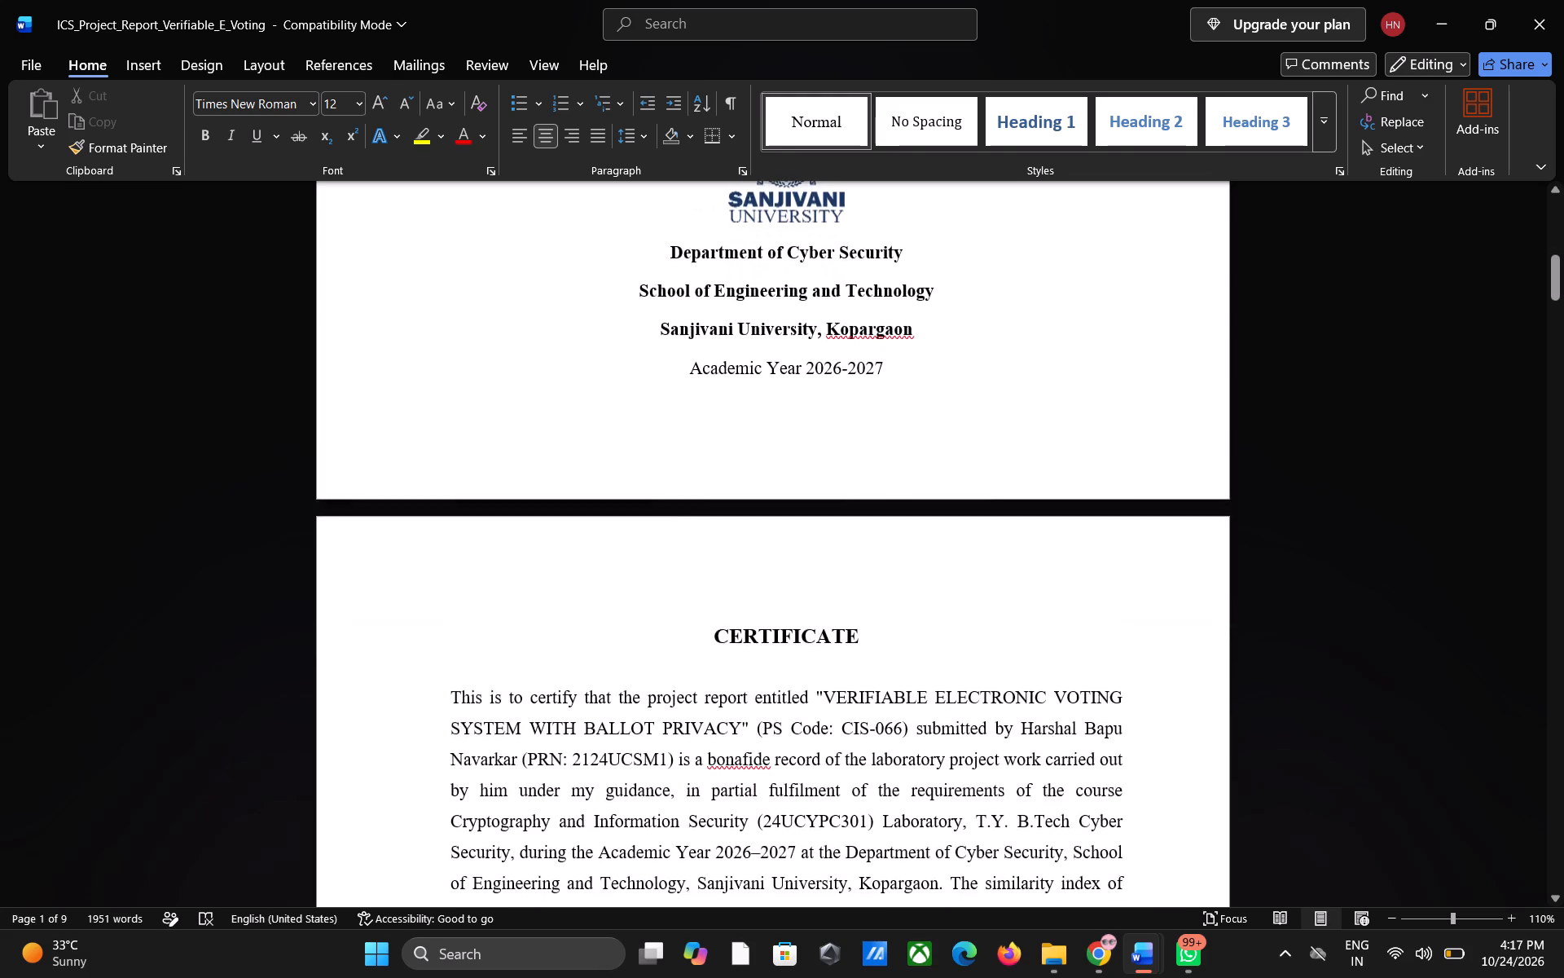
scroll(1100, 657, down, 2)
Compare the certificate paragraph's font and alignment with the certificate paragraph in the CIS-034 report.
drag(623, 601, 561, 595)
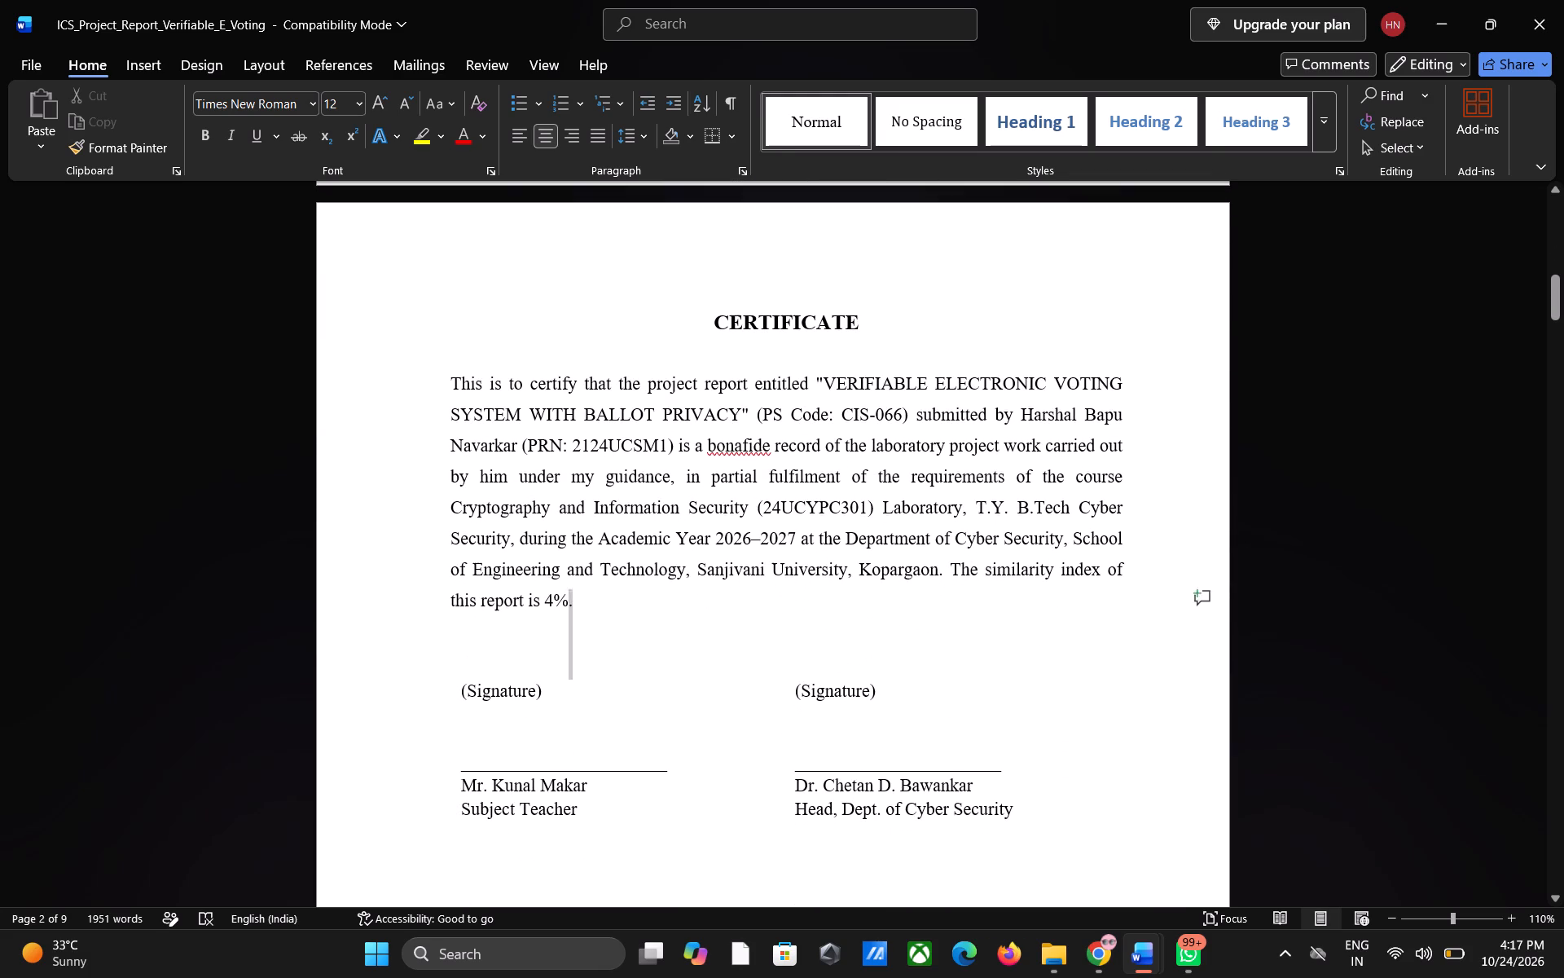
drag(561, 595, 436, 386)
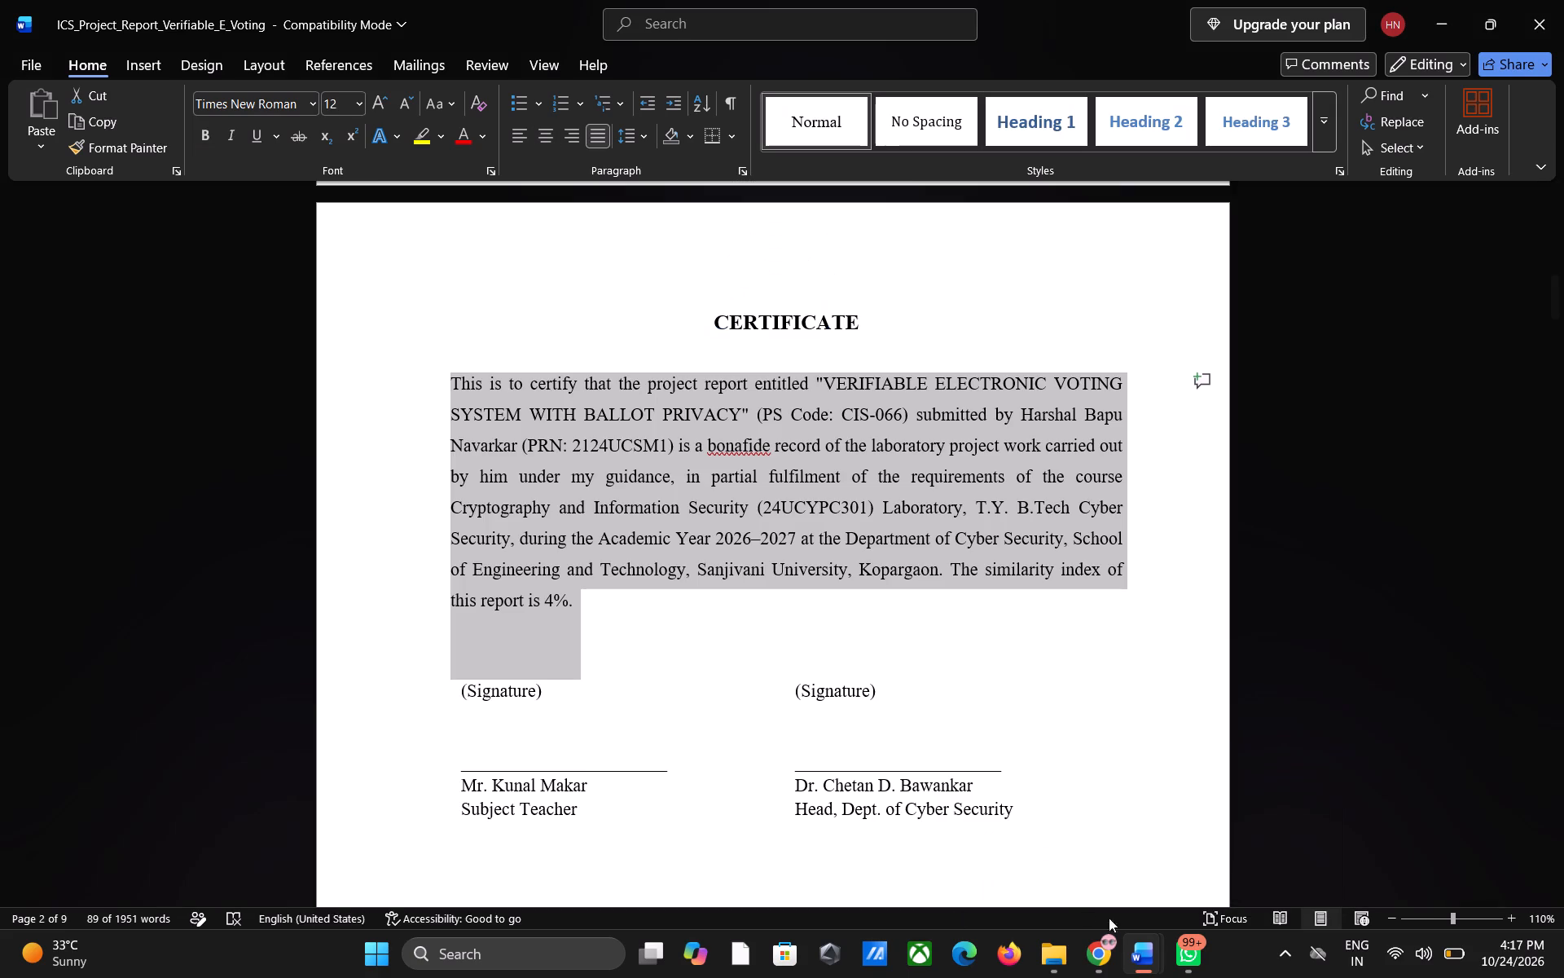
click(1227, 892)
scroll(1016, 726, down, 1)
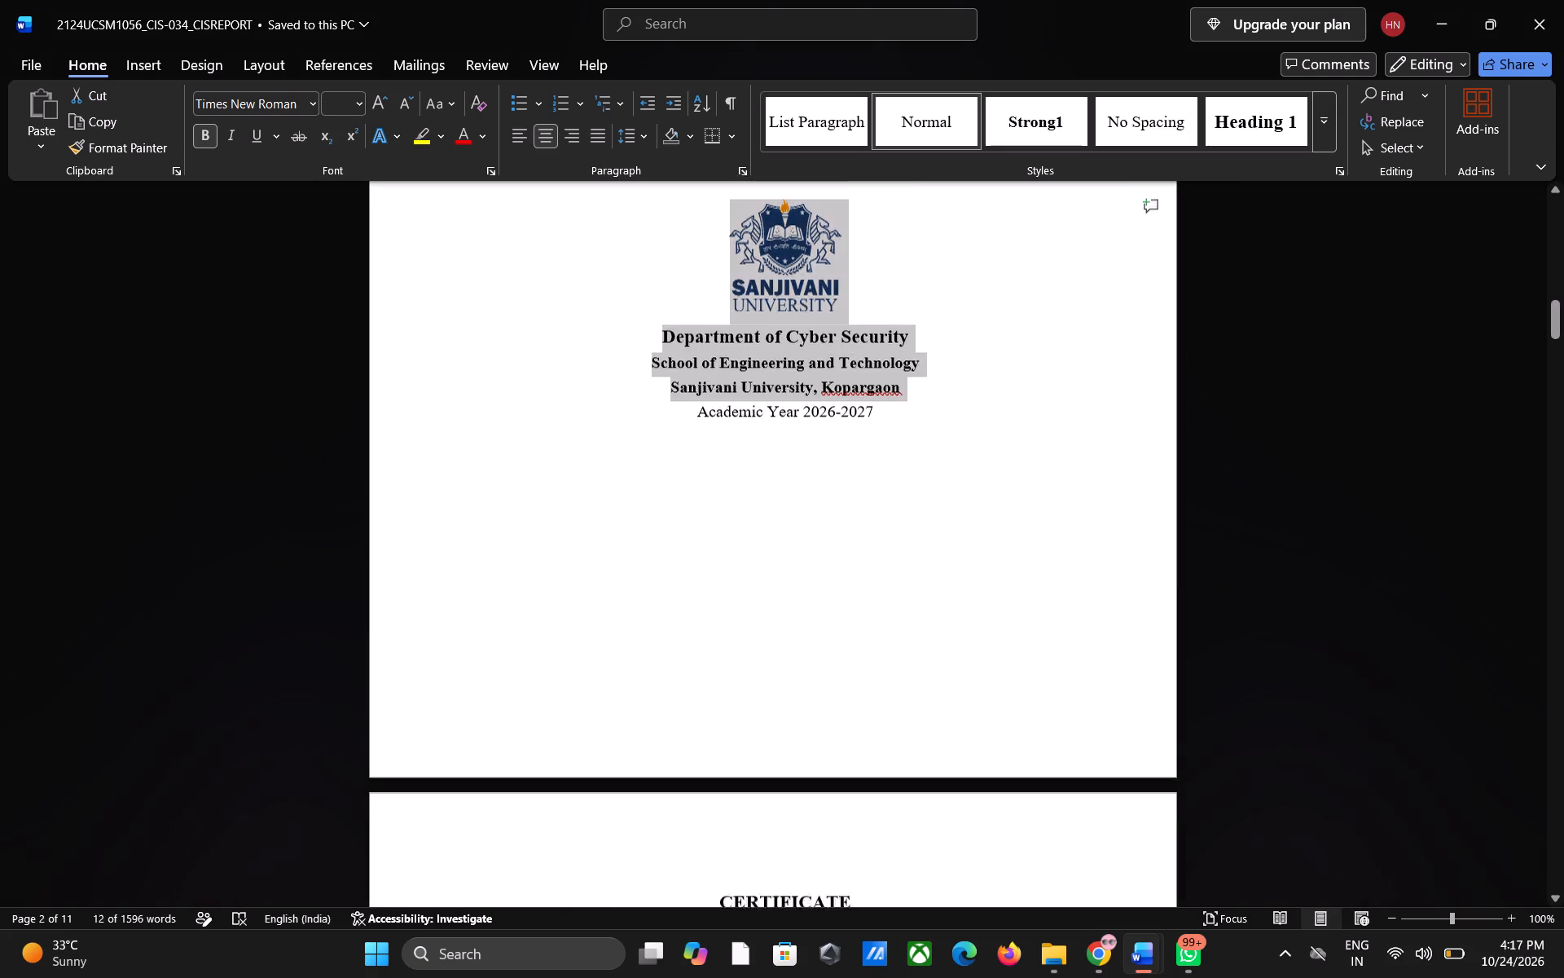
scroll(1016, 726, down, 1)
scroll(1017, 857, down, 1)
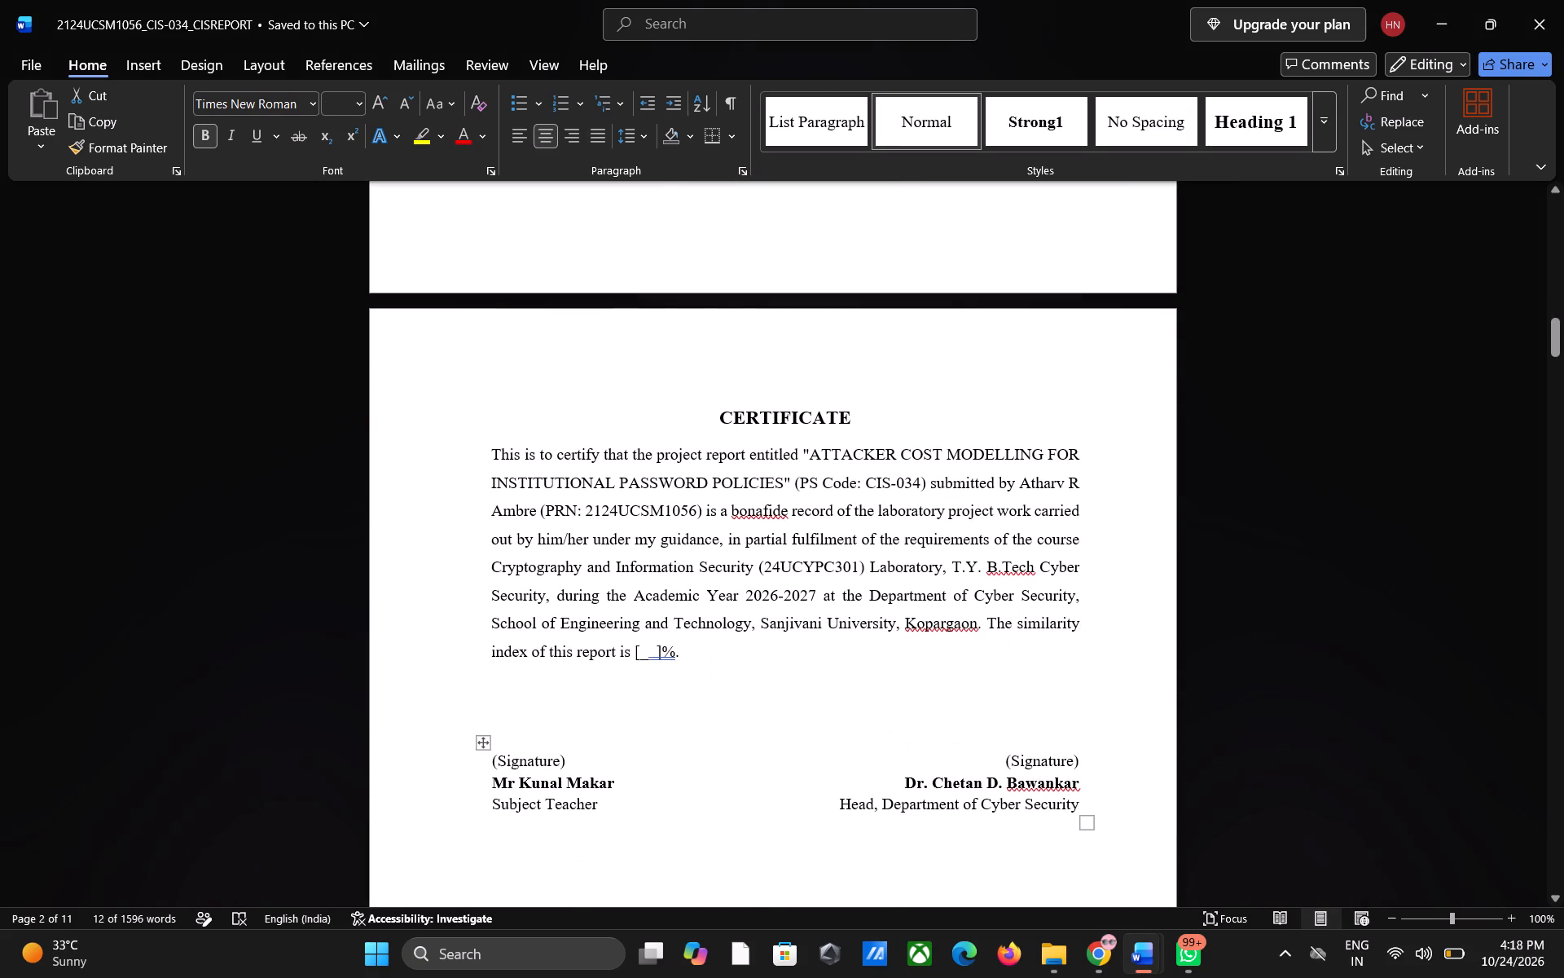
drag(718, 681, 499, 460)
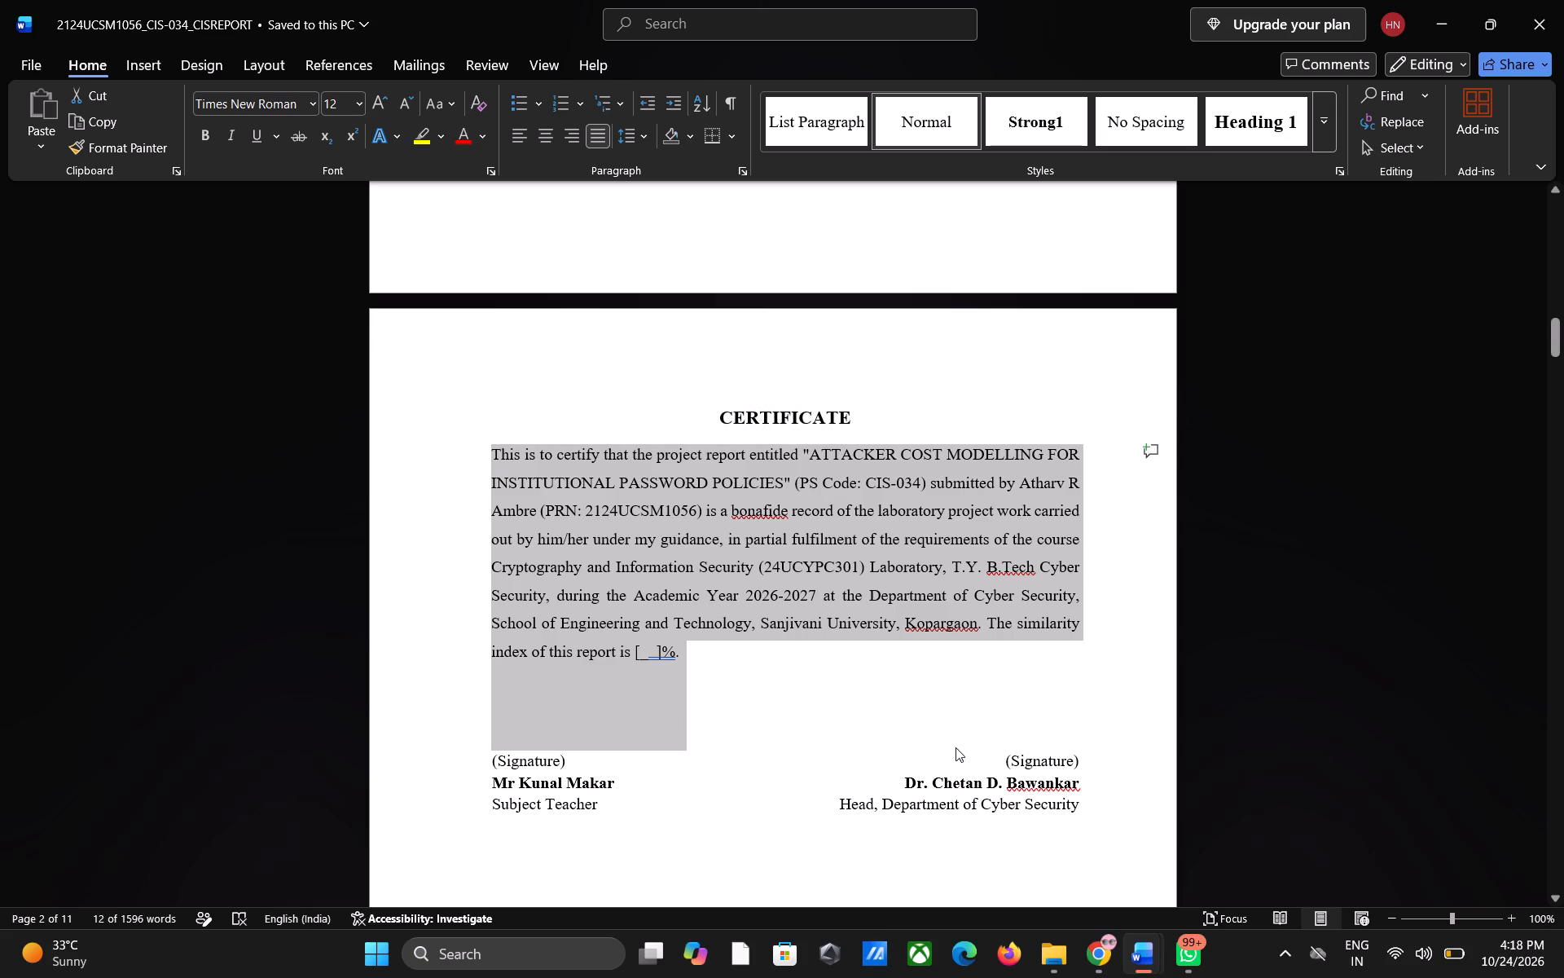
click(1072, 853)
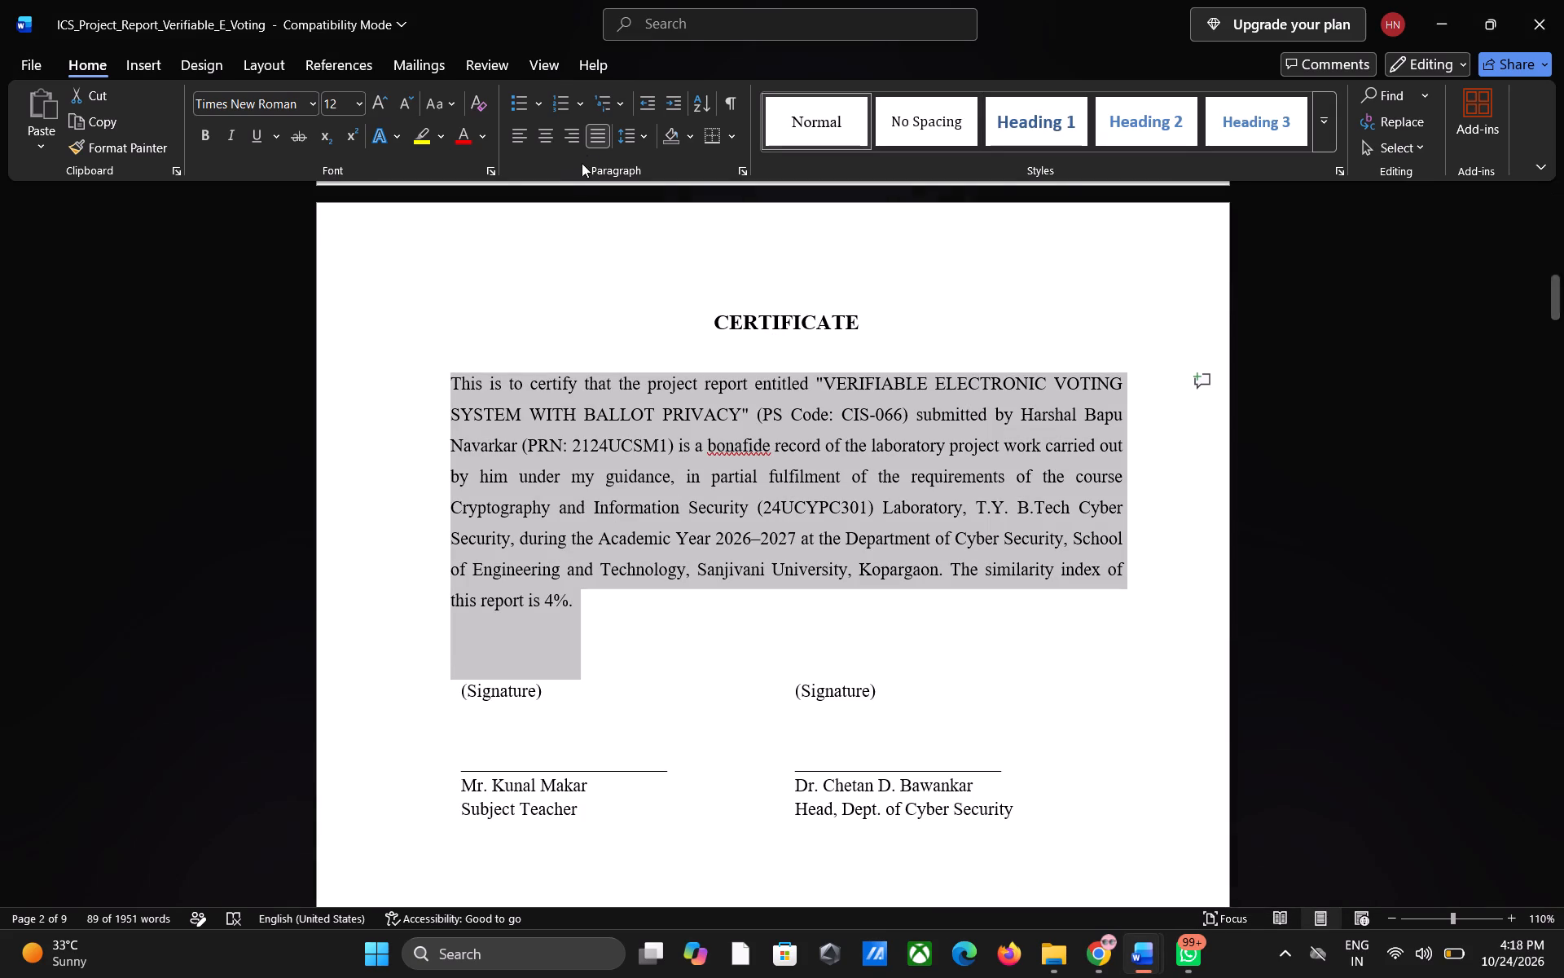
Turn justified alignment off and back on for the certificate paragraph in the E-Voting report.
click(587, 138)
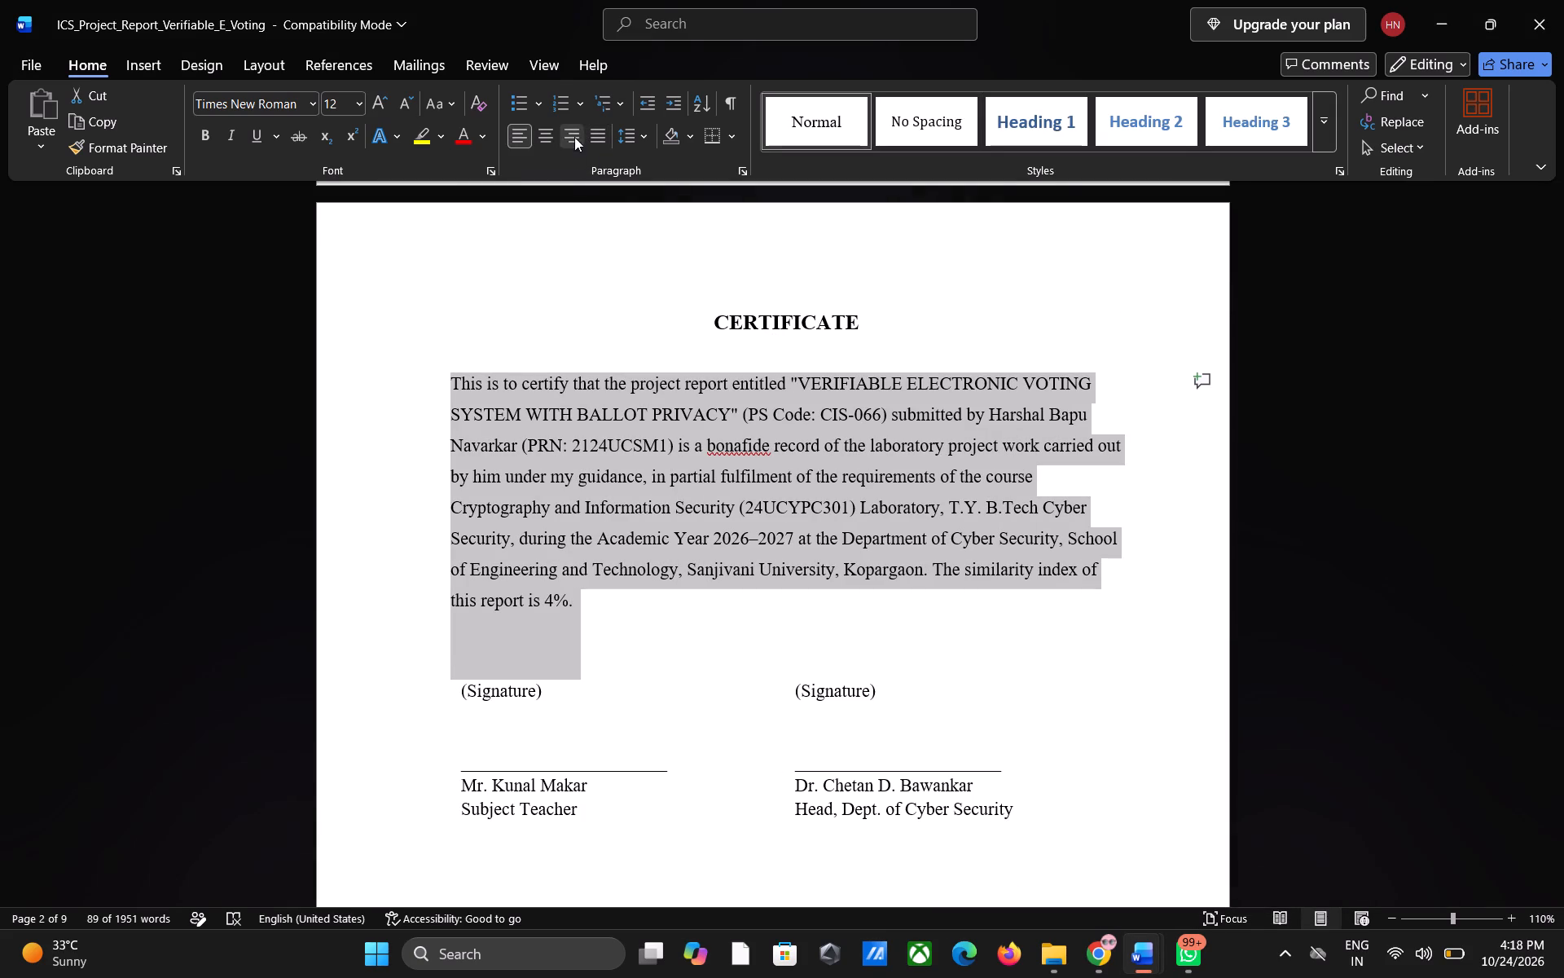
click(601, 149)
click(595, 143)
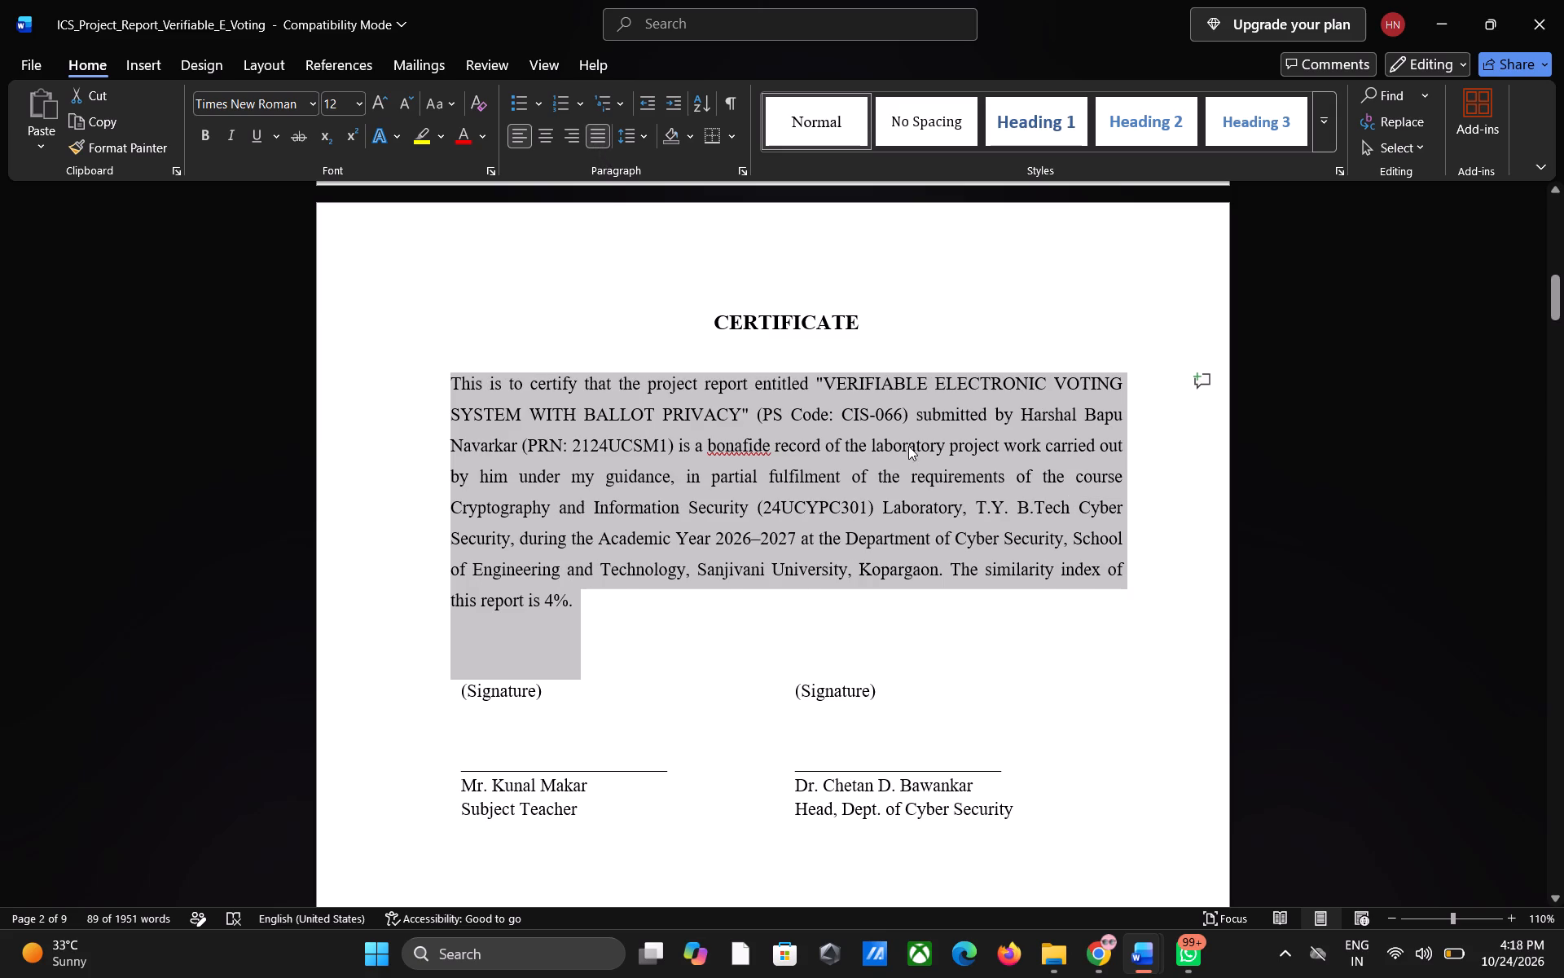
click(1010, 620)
Copy the "__/__/____" date blank from the CIS-034 report's certificate and paste it after "Date:" in the E-Voting certificate.
scroll(1010, 620, down, 1)
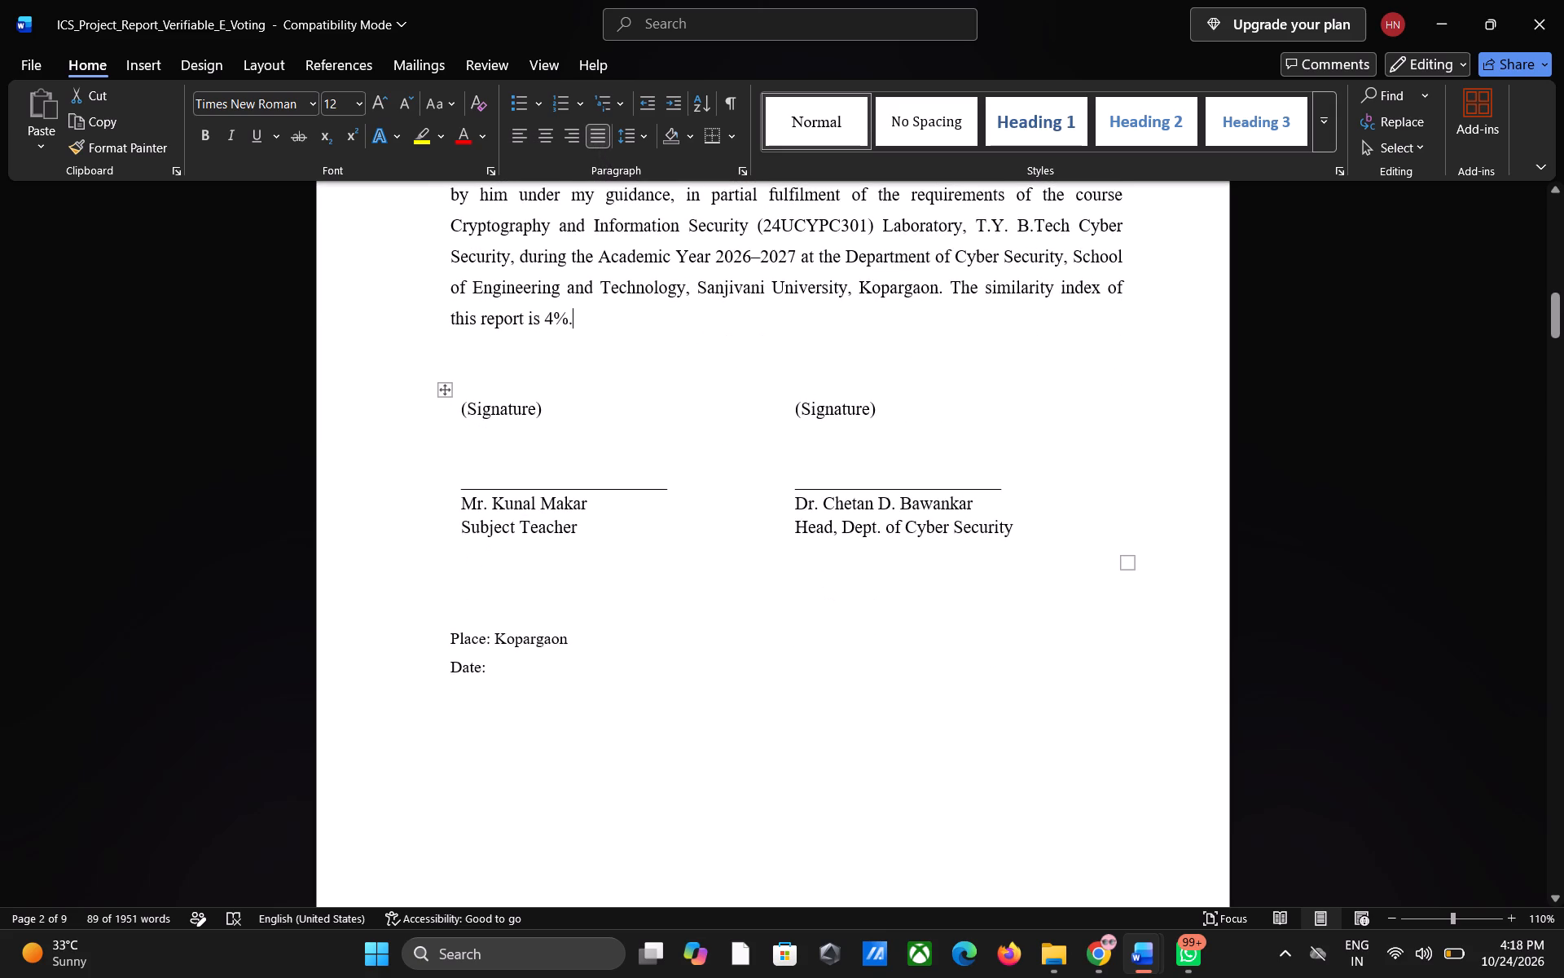
scroll(1010, 620, down, 1)
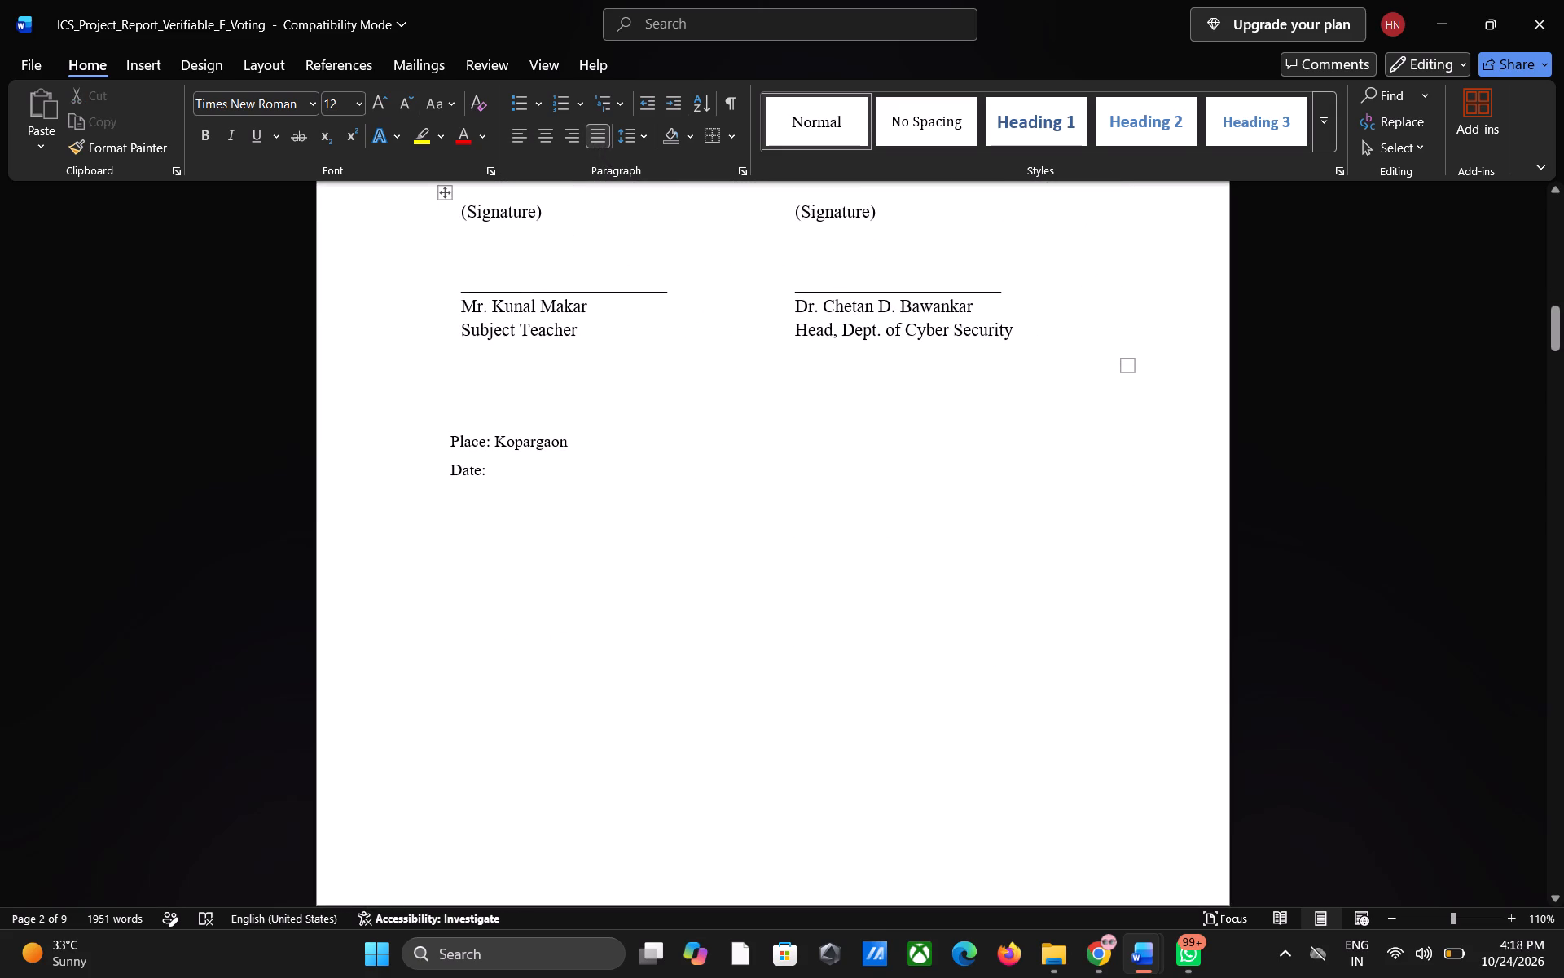
click(543, 482)
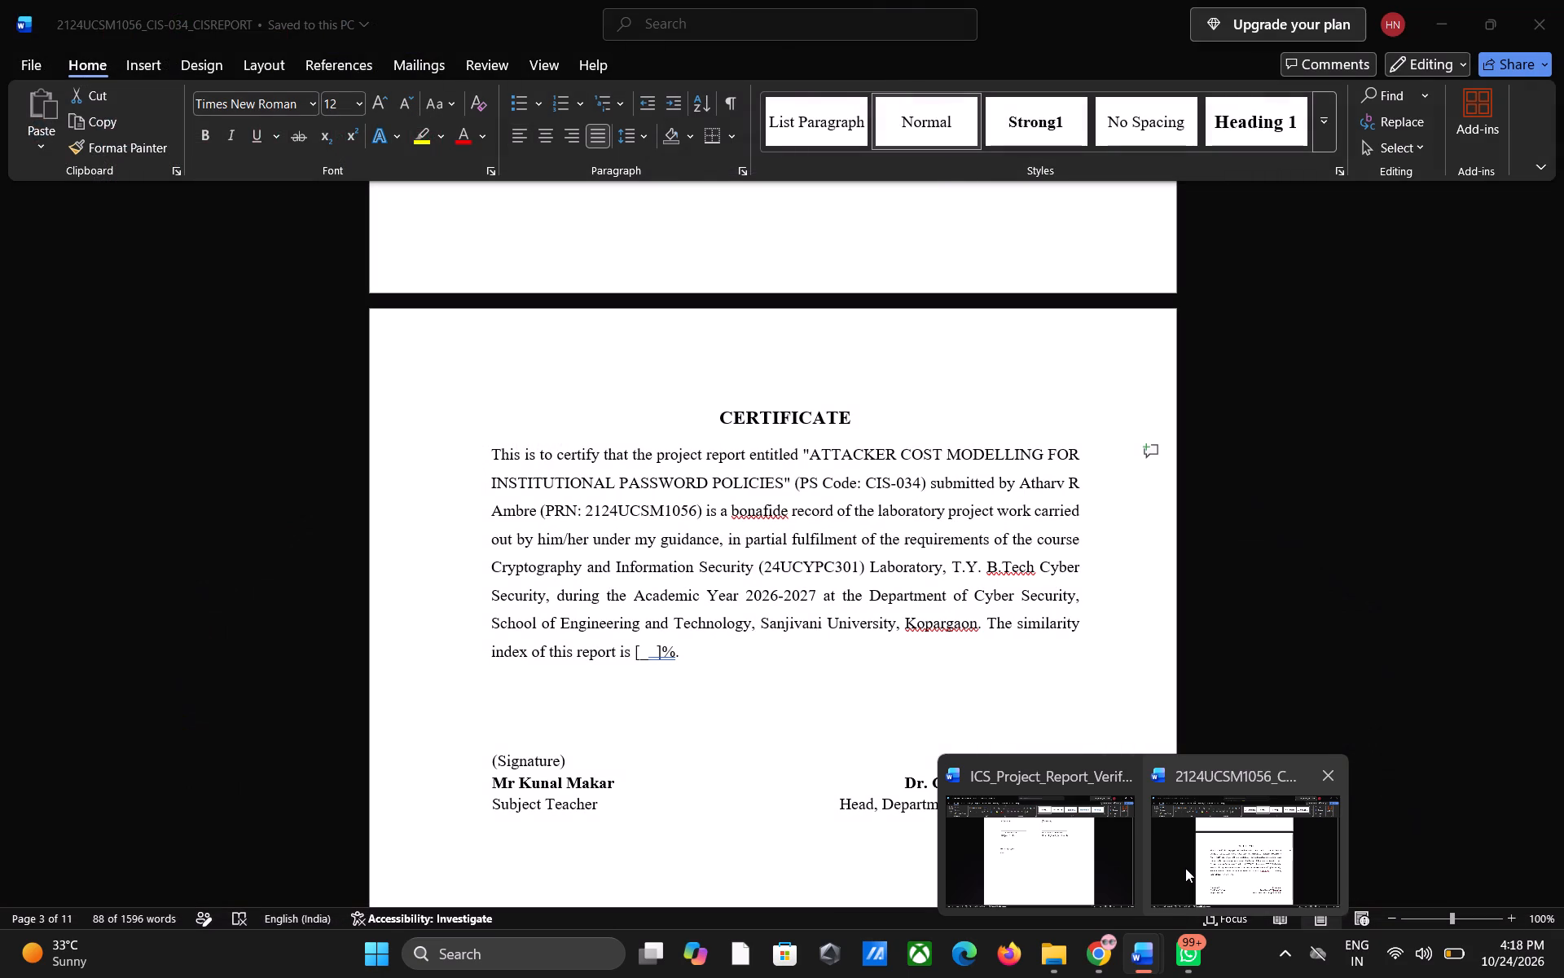
click(1185, 868)
scroll(990, 719, down, 1)
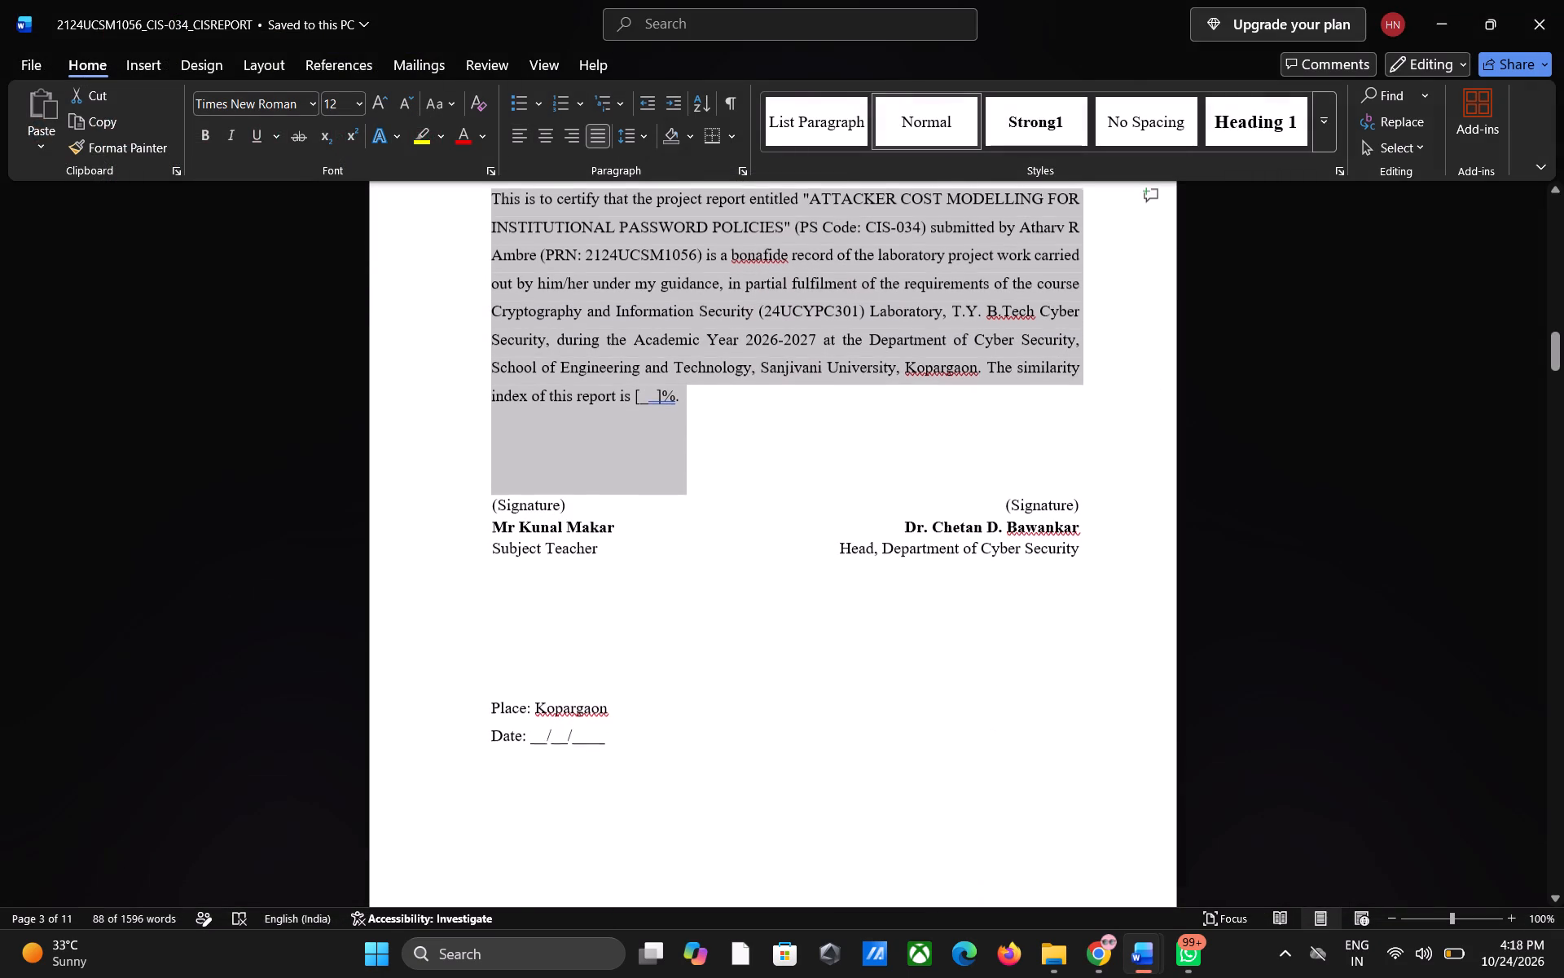
scroll(990, 719, down, 1)
drag(610, 588, 544, 584)
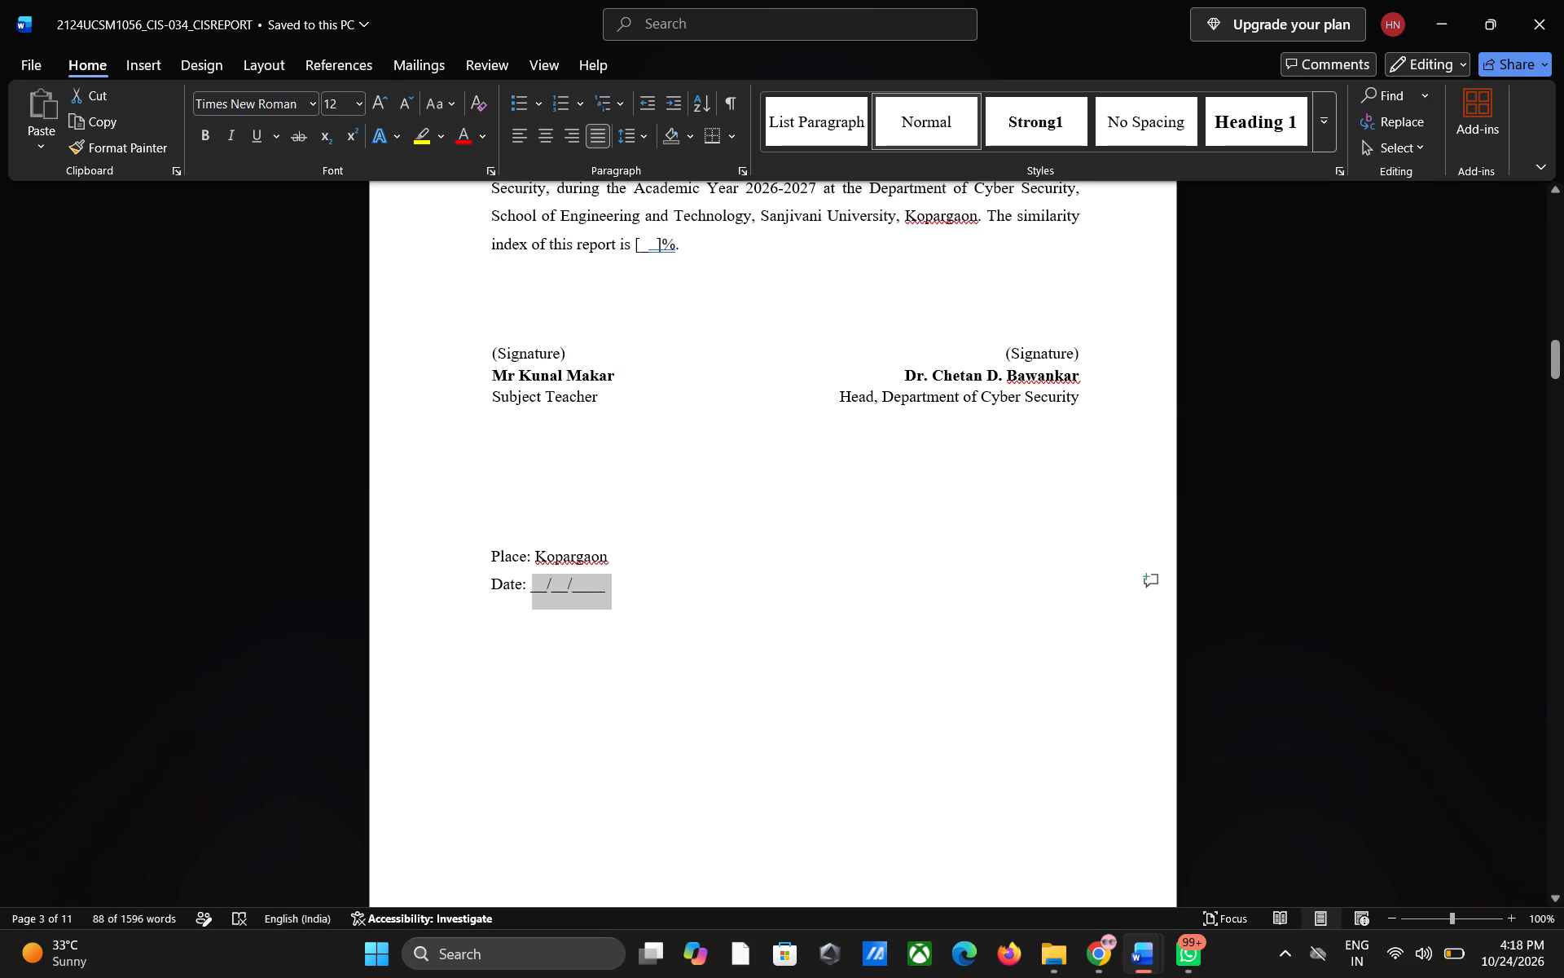
drag(544, 584, 545, 584)
key(ctrl+c)
key(alt+Tab)
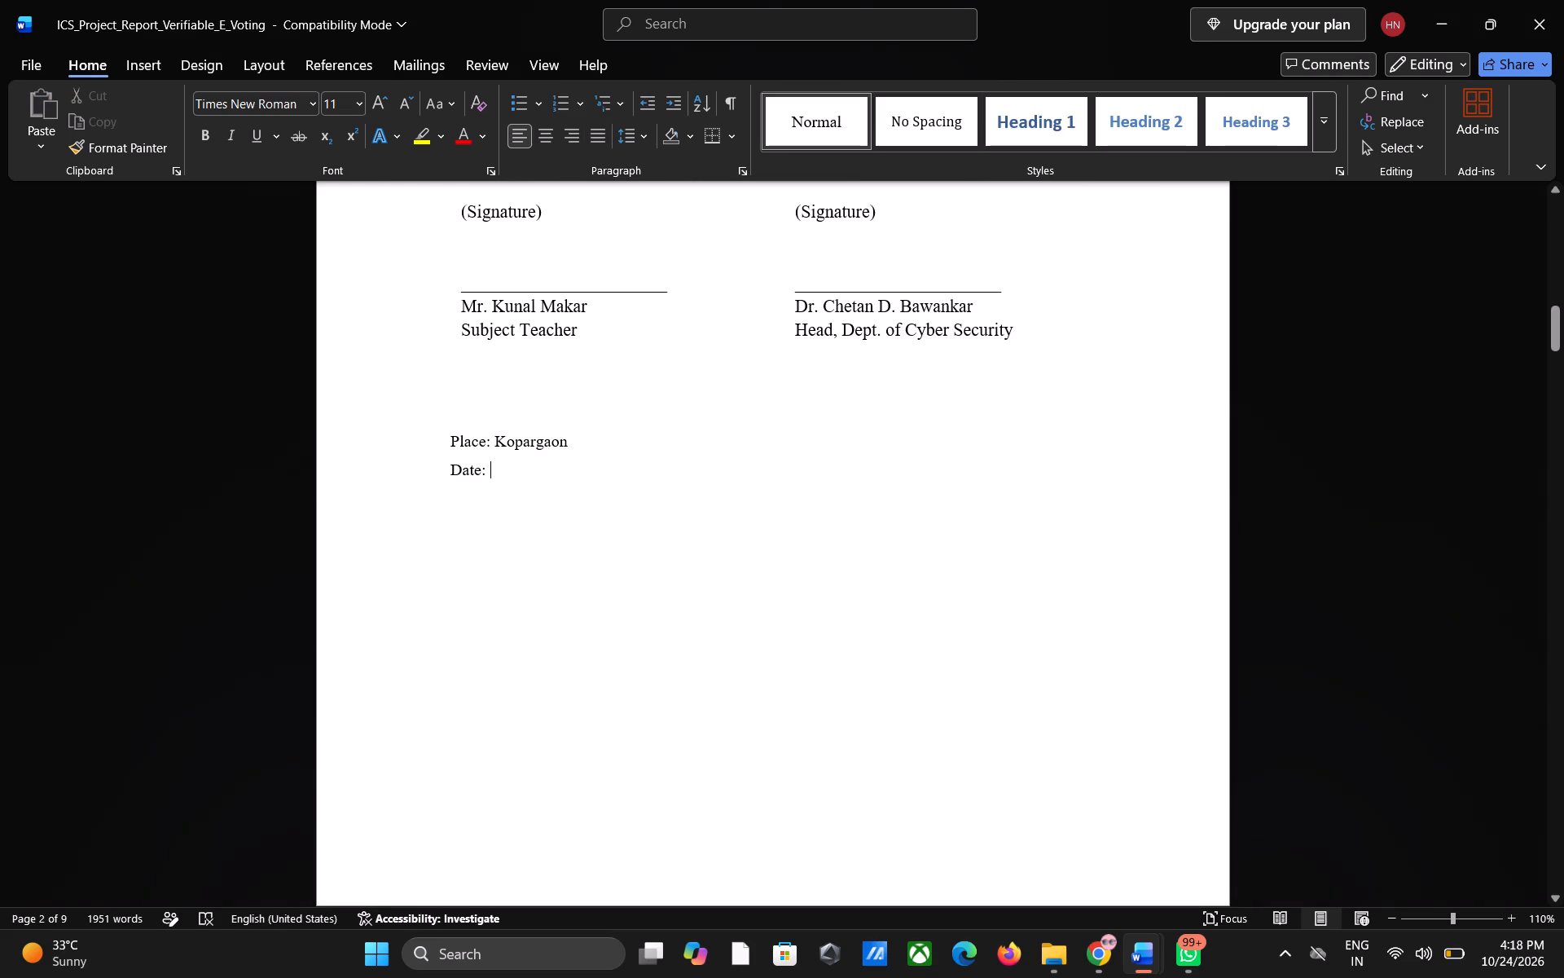
key(ctrl+v)
Set the font size to 12 from the end of the certificate paragraph through the signature table and the "Place: Kopargaon" line.
scroll(617, 496, down, 1)
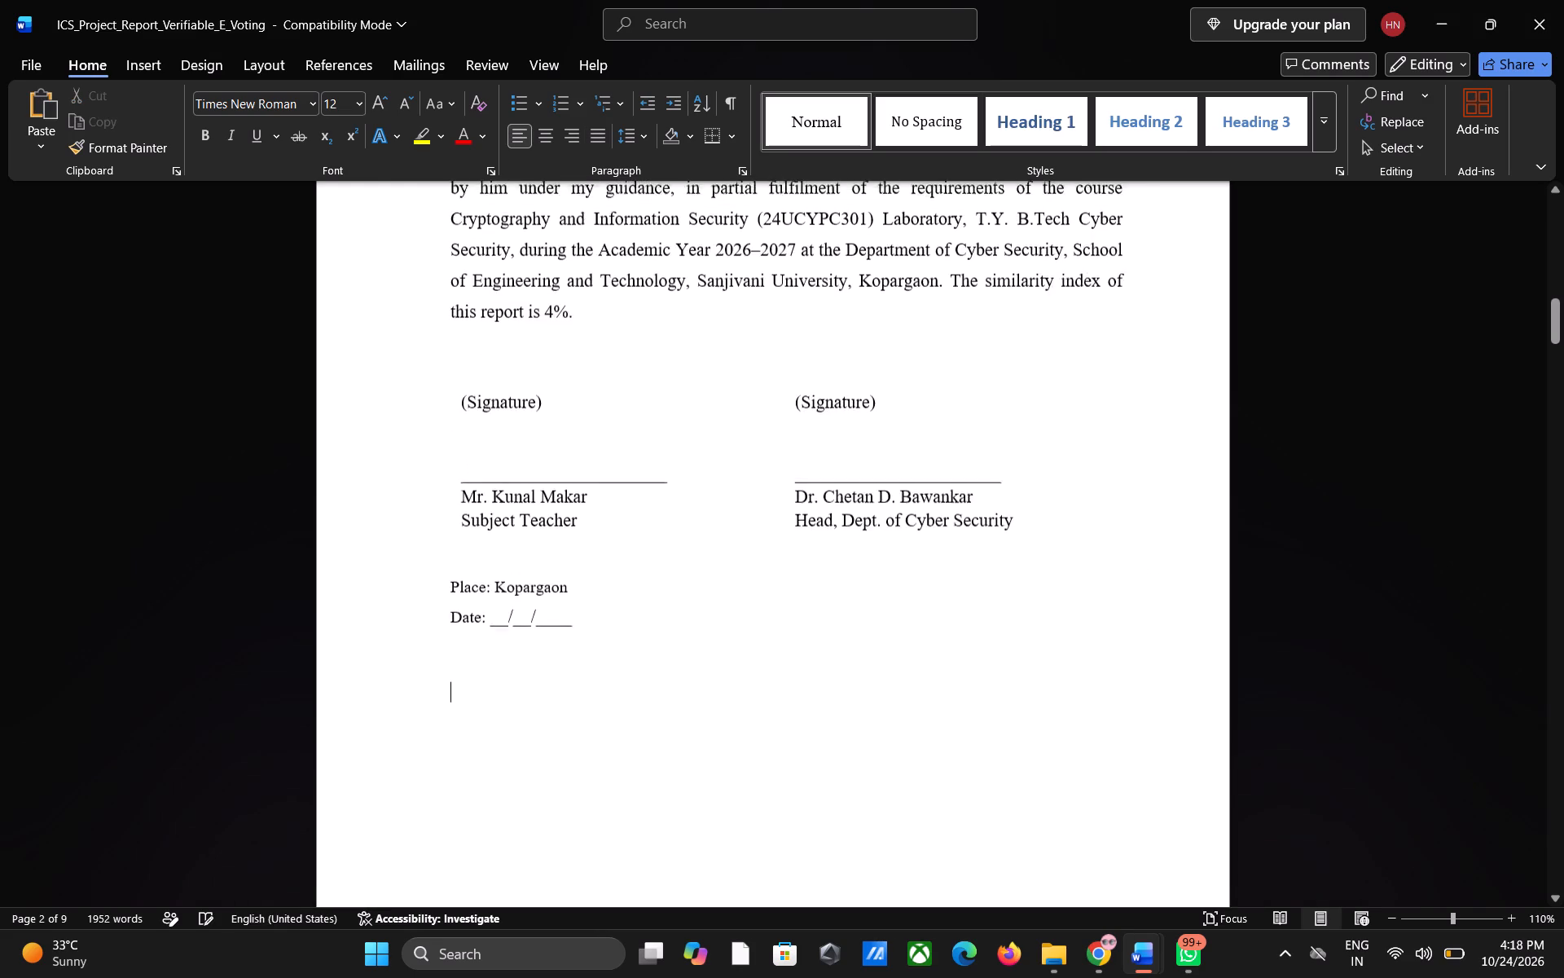
scroll(617, 496, down, 1)
ctrl+scroll(617, 496, up, 1)
ctrl+scroll(617, 496, down, 1)
scroll(617, 496, up, 2)
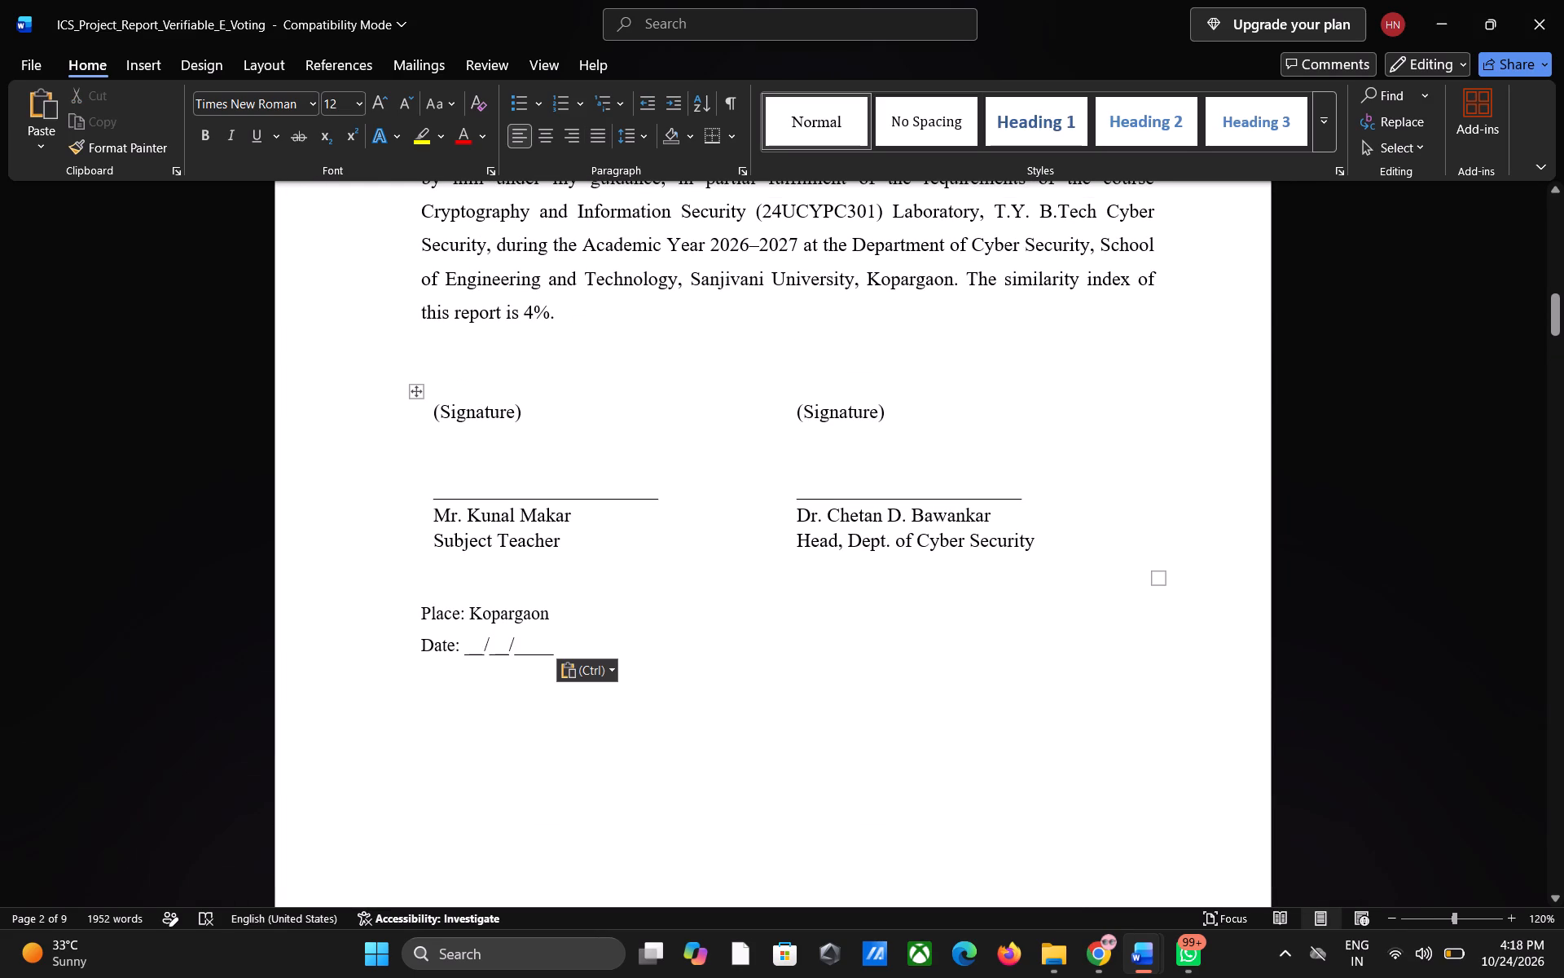
drag(575, 603, 480, 333)
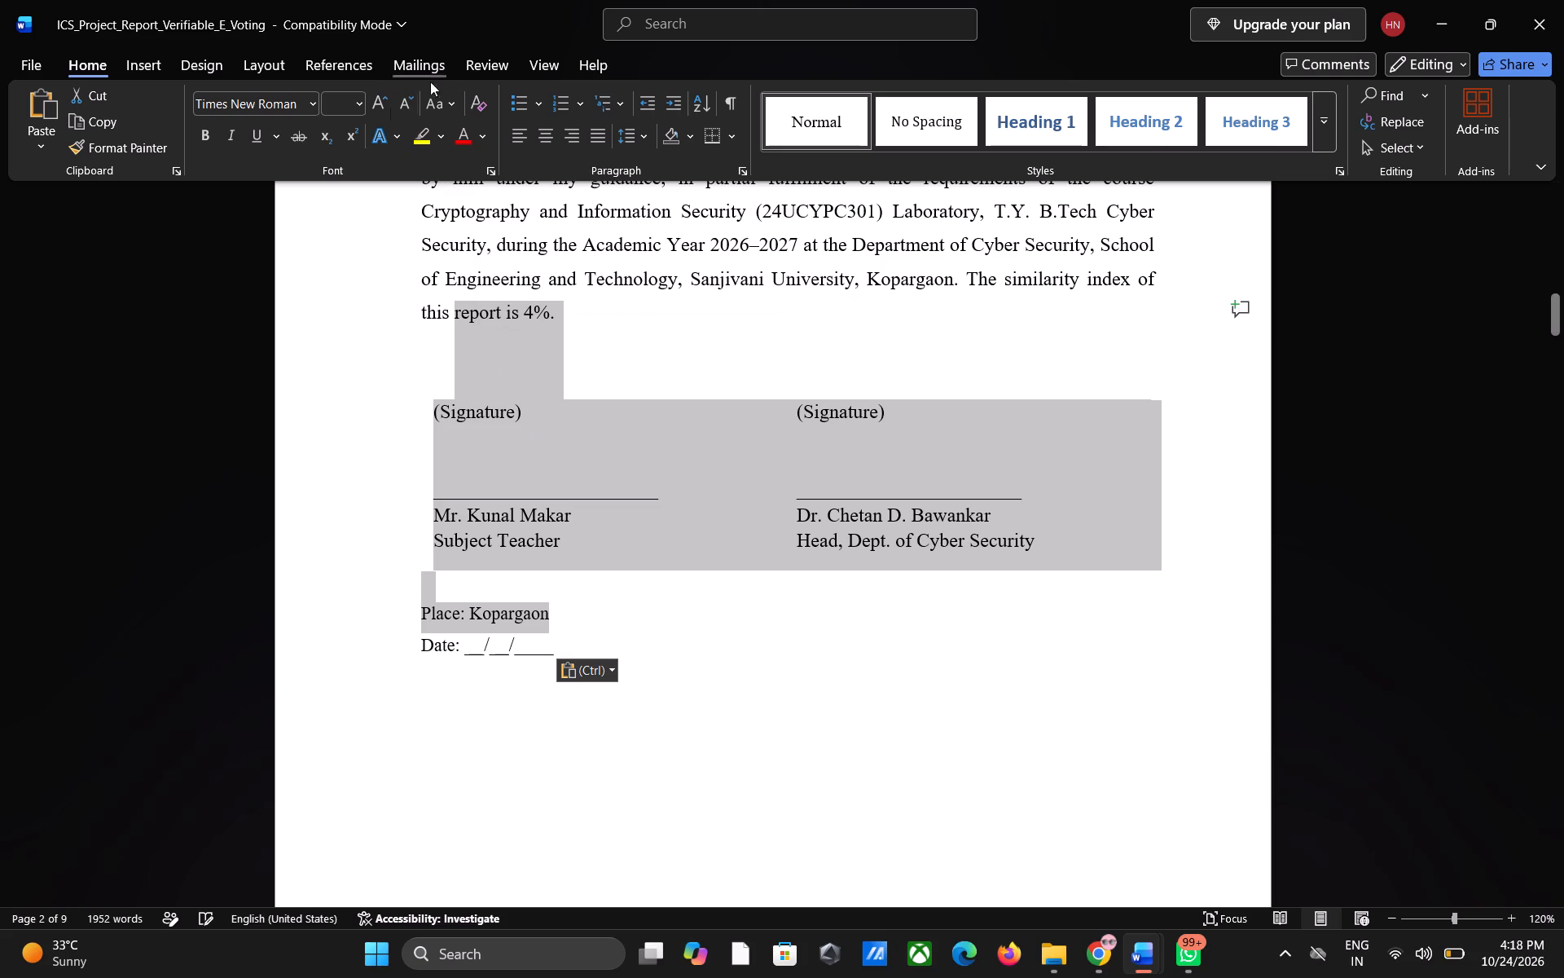
click(329, 97)
text(12)
key(Return)
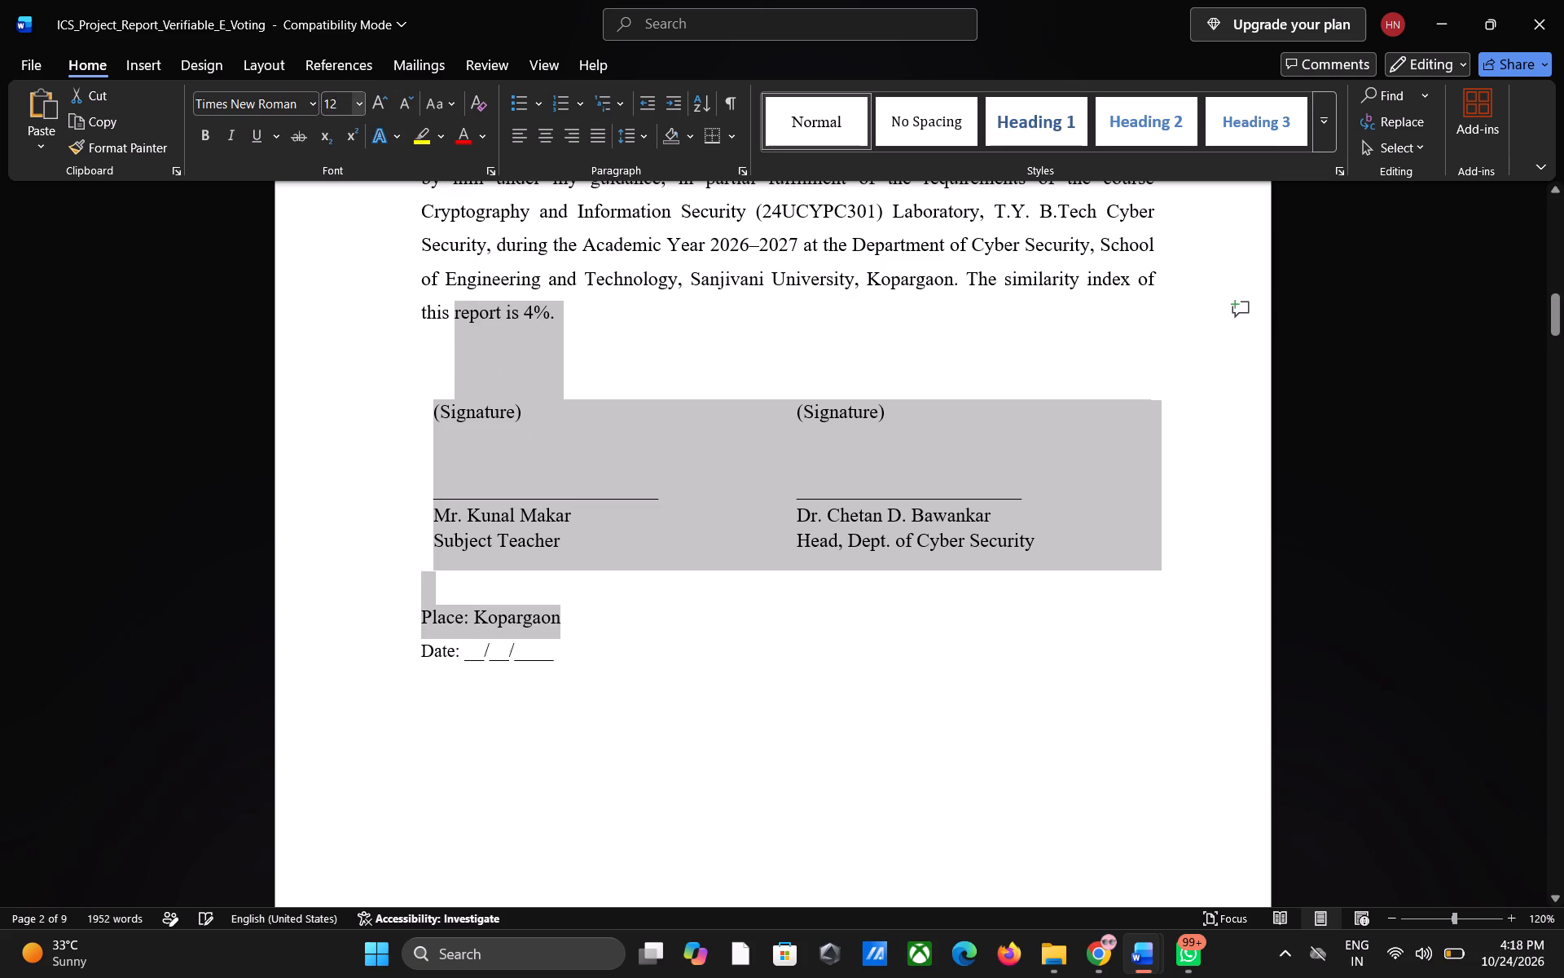
Check the font size of the "Date: __/__/____" line in the E-Voting certificate.
click(604, 670)
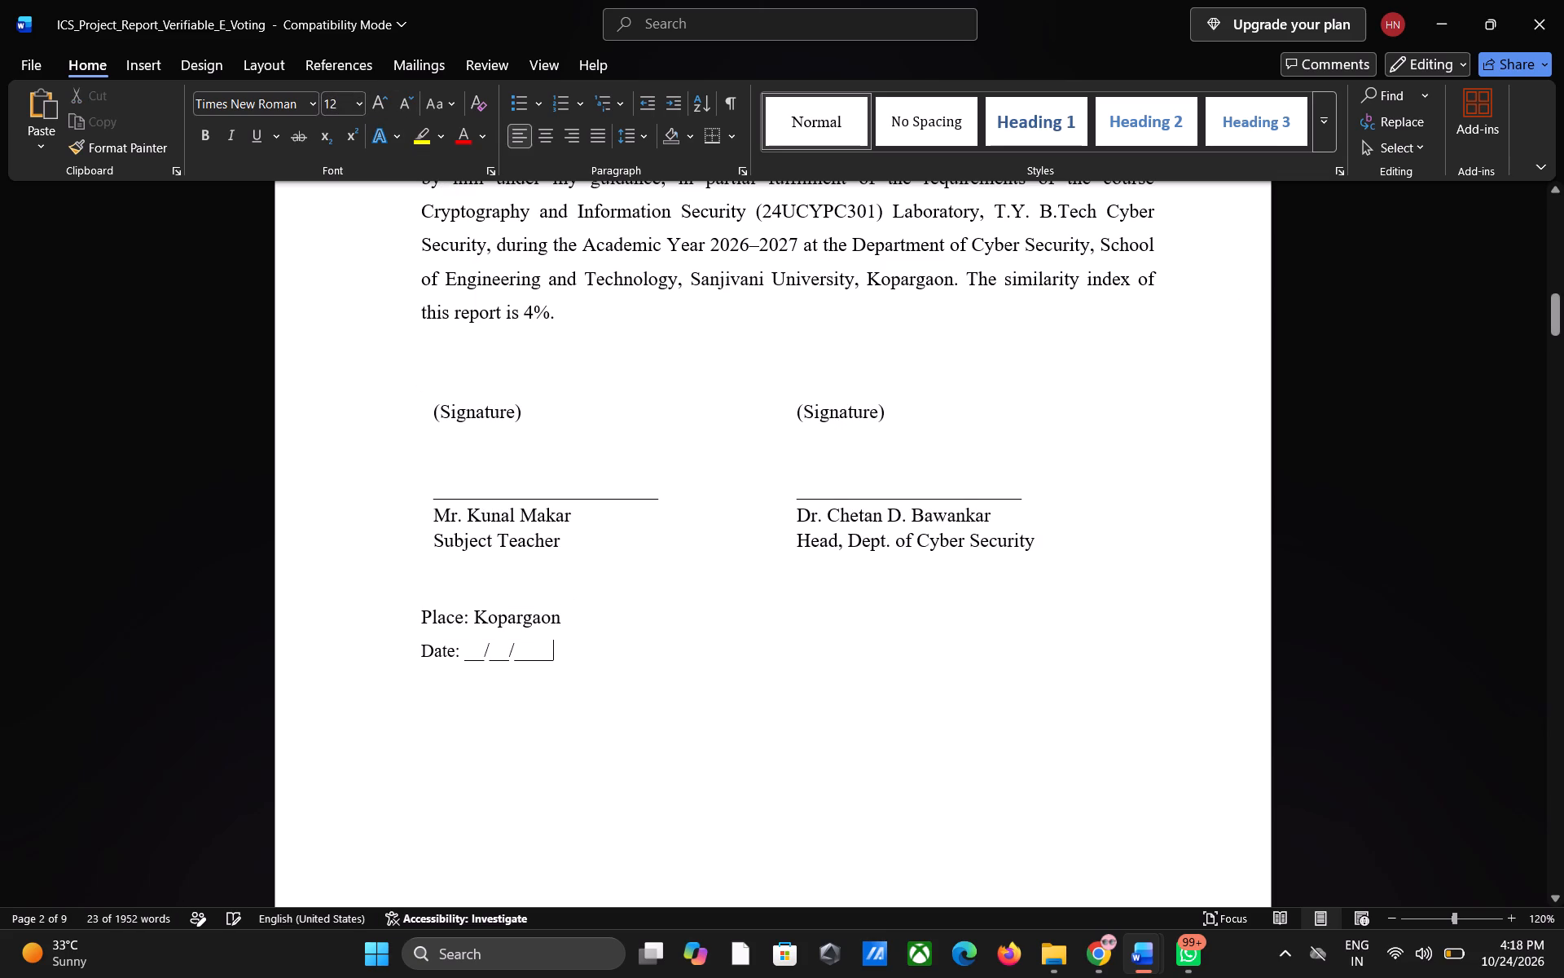
drag(562, 651, 402, 648)
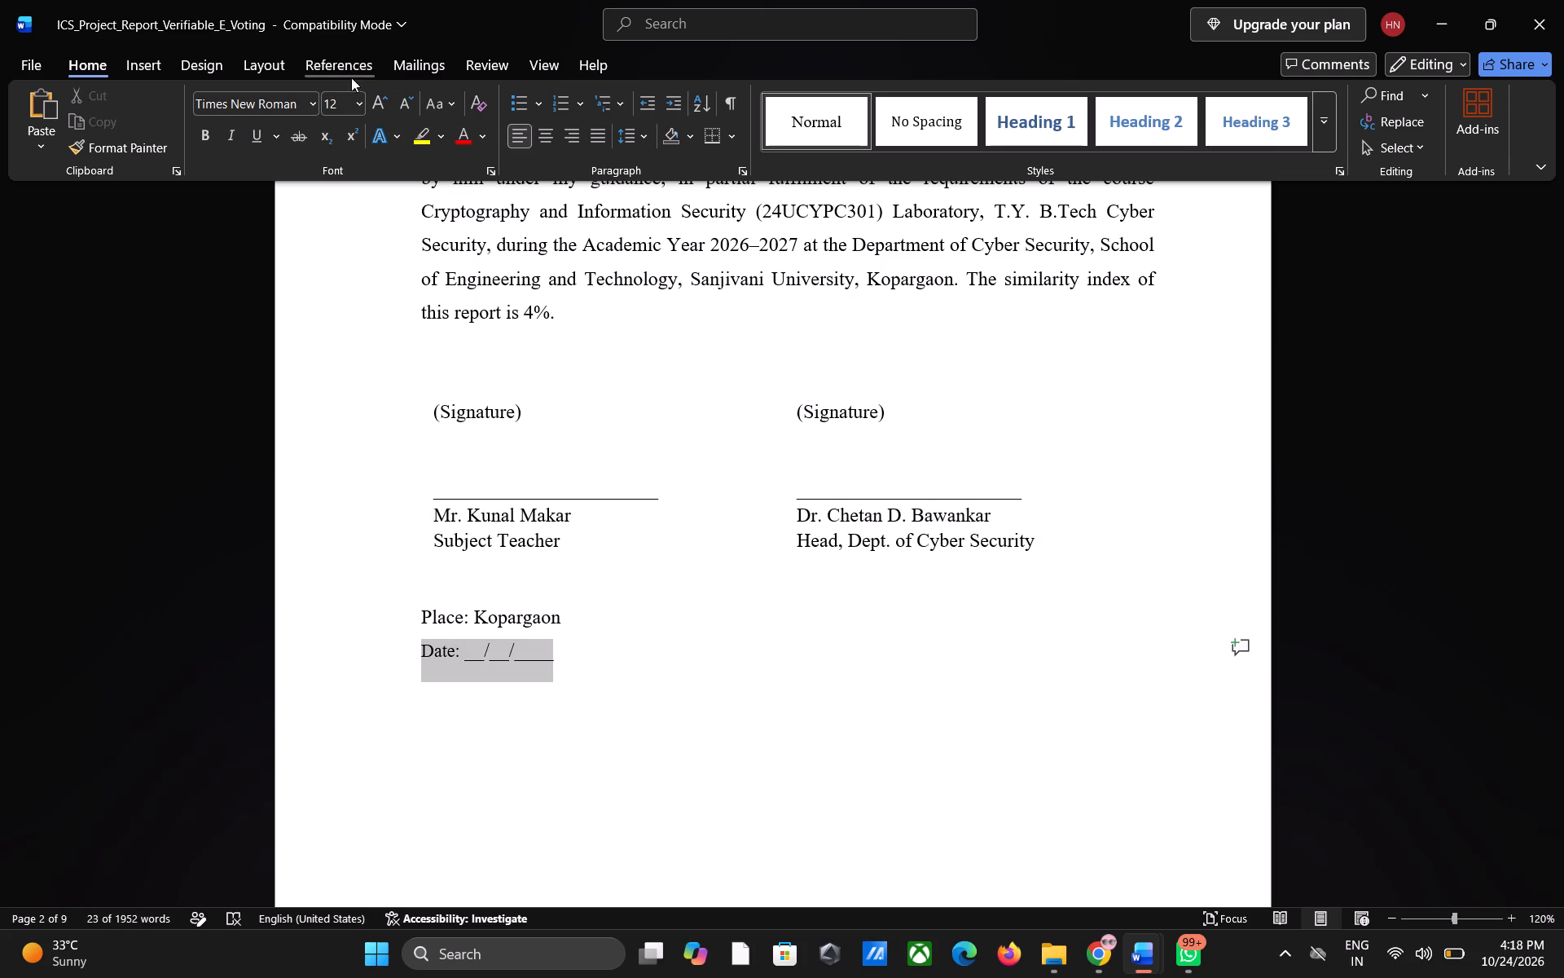
Compare the title and student details line on the E-Voting report's Abstract page with the matching page in the CIS-034 report.
scroll(627, 624, down, 3)
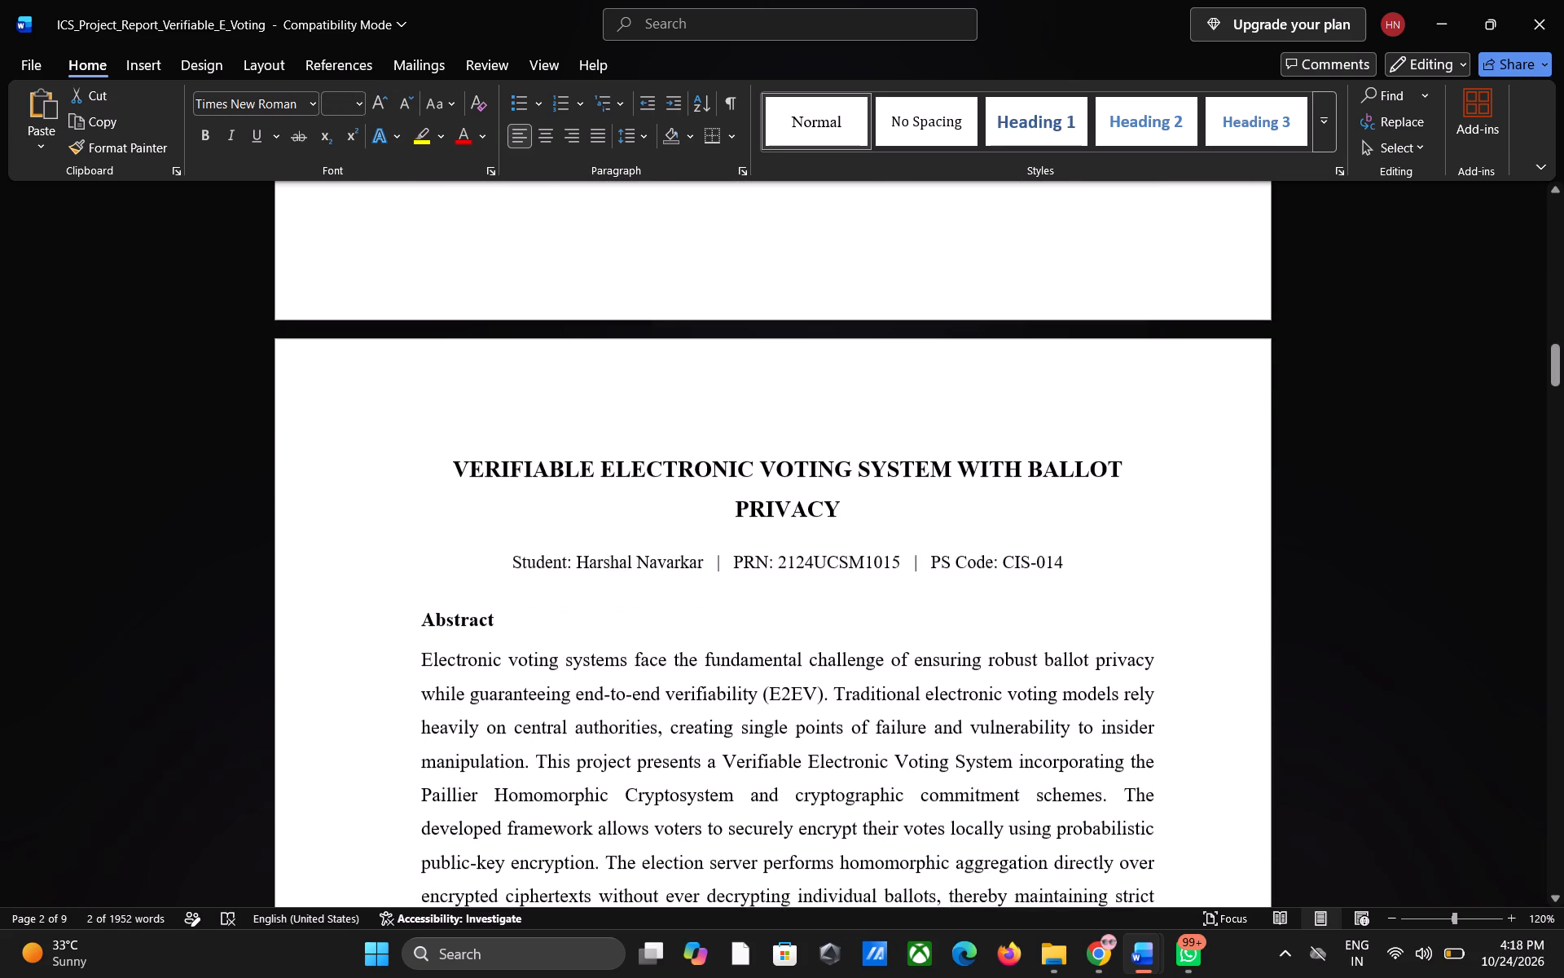
scroll(737, 608, down, 1)
click(1144, 948)
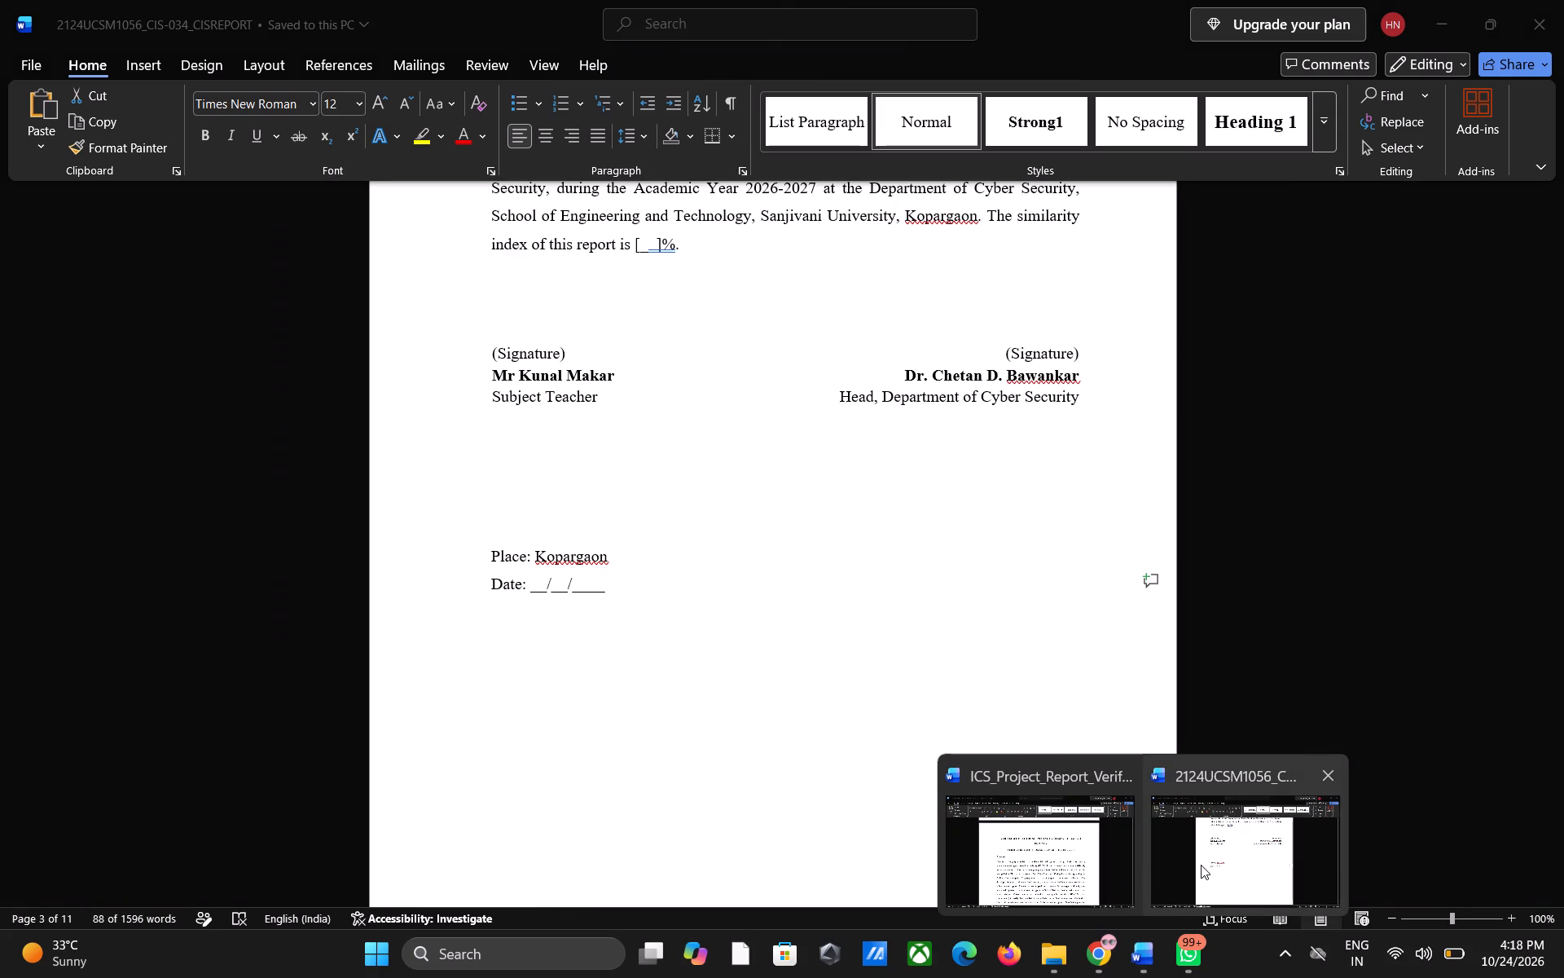
click(1201, 865)
scroll(967, 697, down, 3)
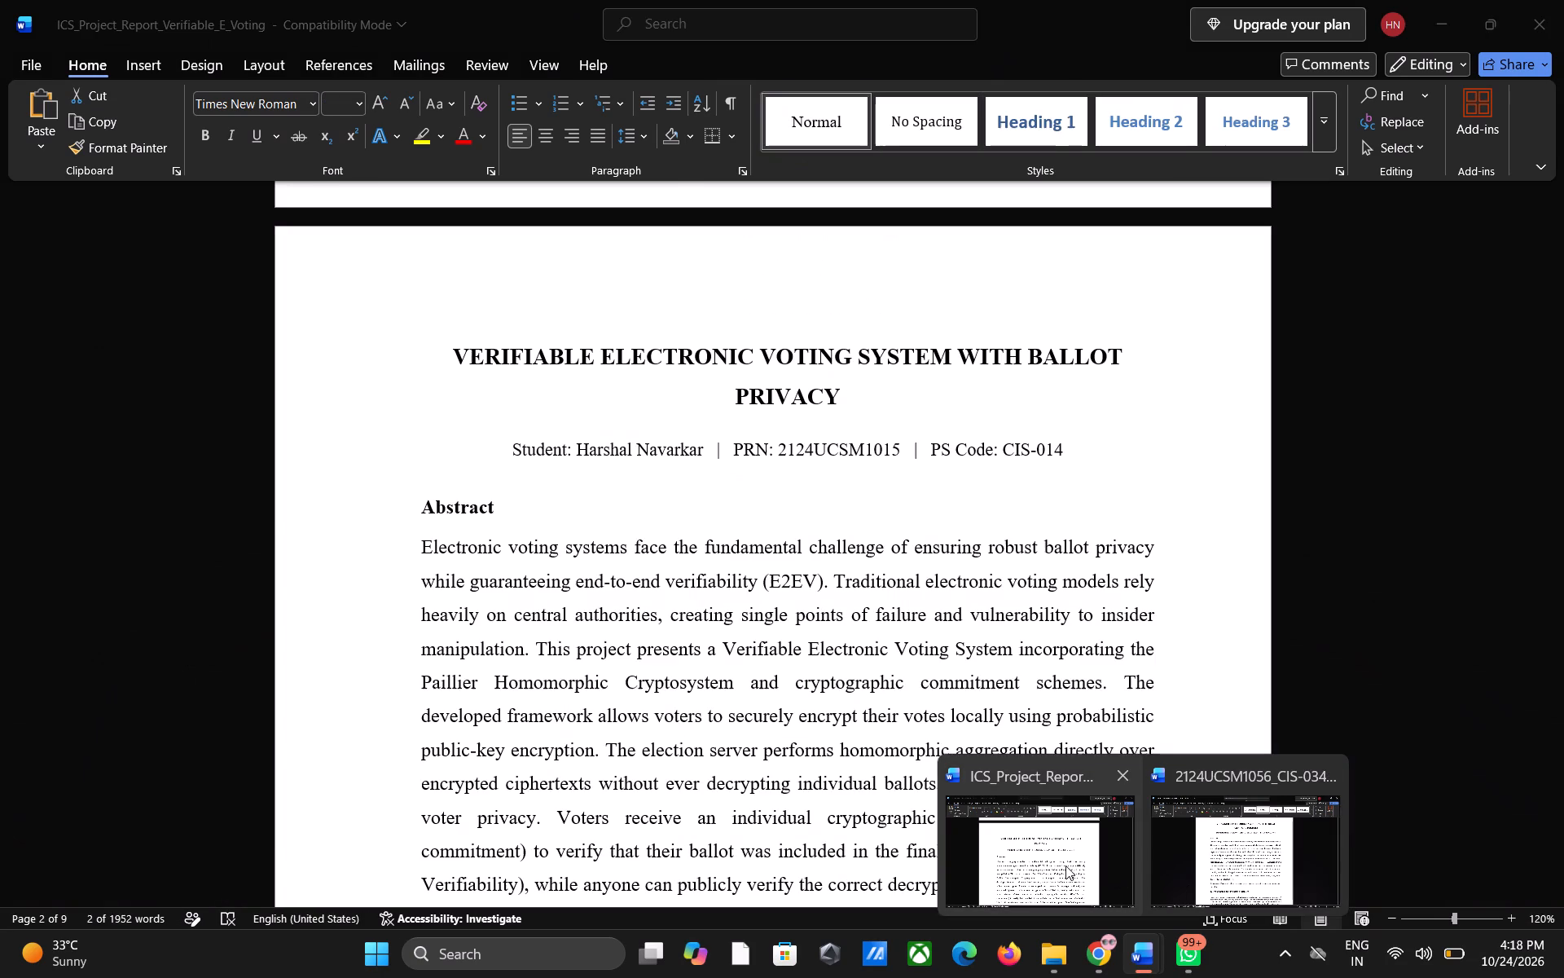
In the E-Voting report, bold the "PRN" and "Student" labels in the details line above the Abstract.
click(1065, 866)
drag(770, 447, 765, 447)
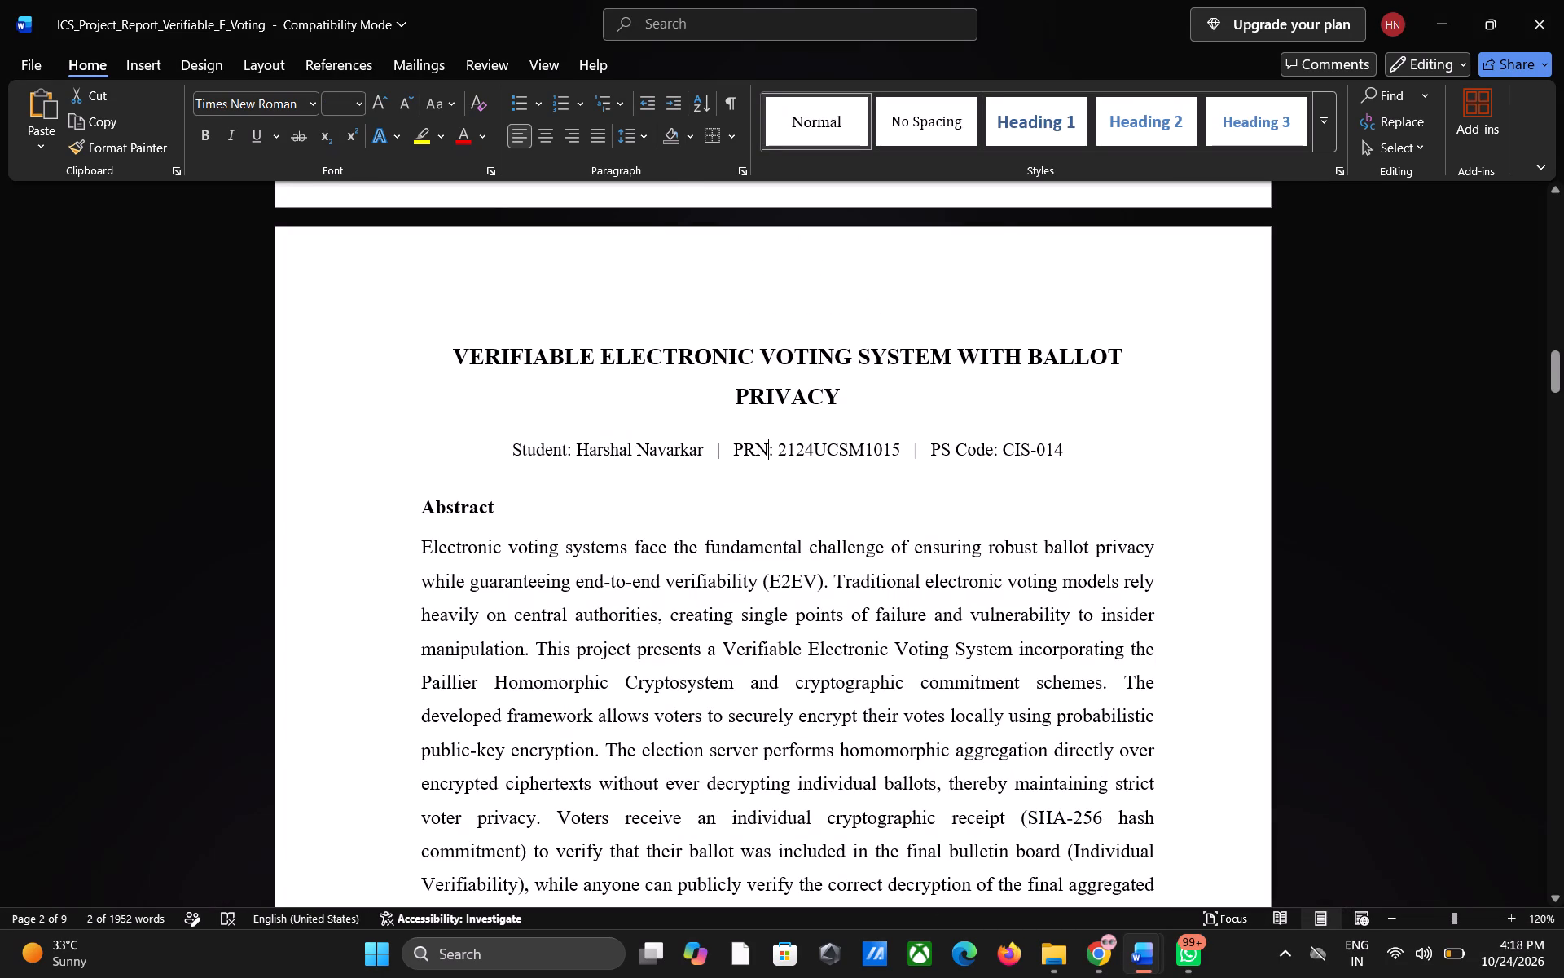
drag(765, 447, 732, 452)
click(736, 404)
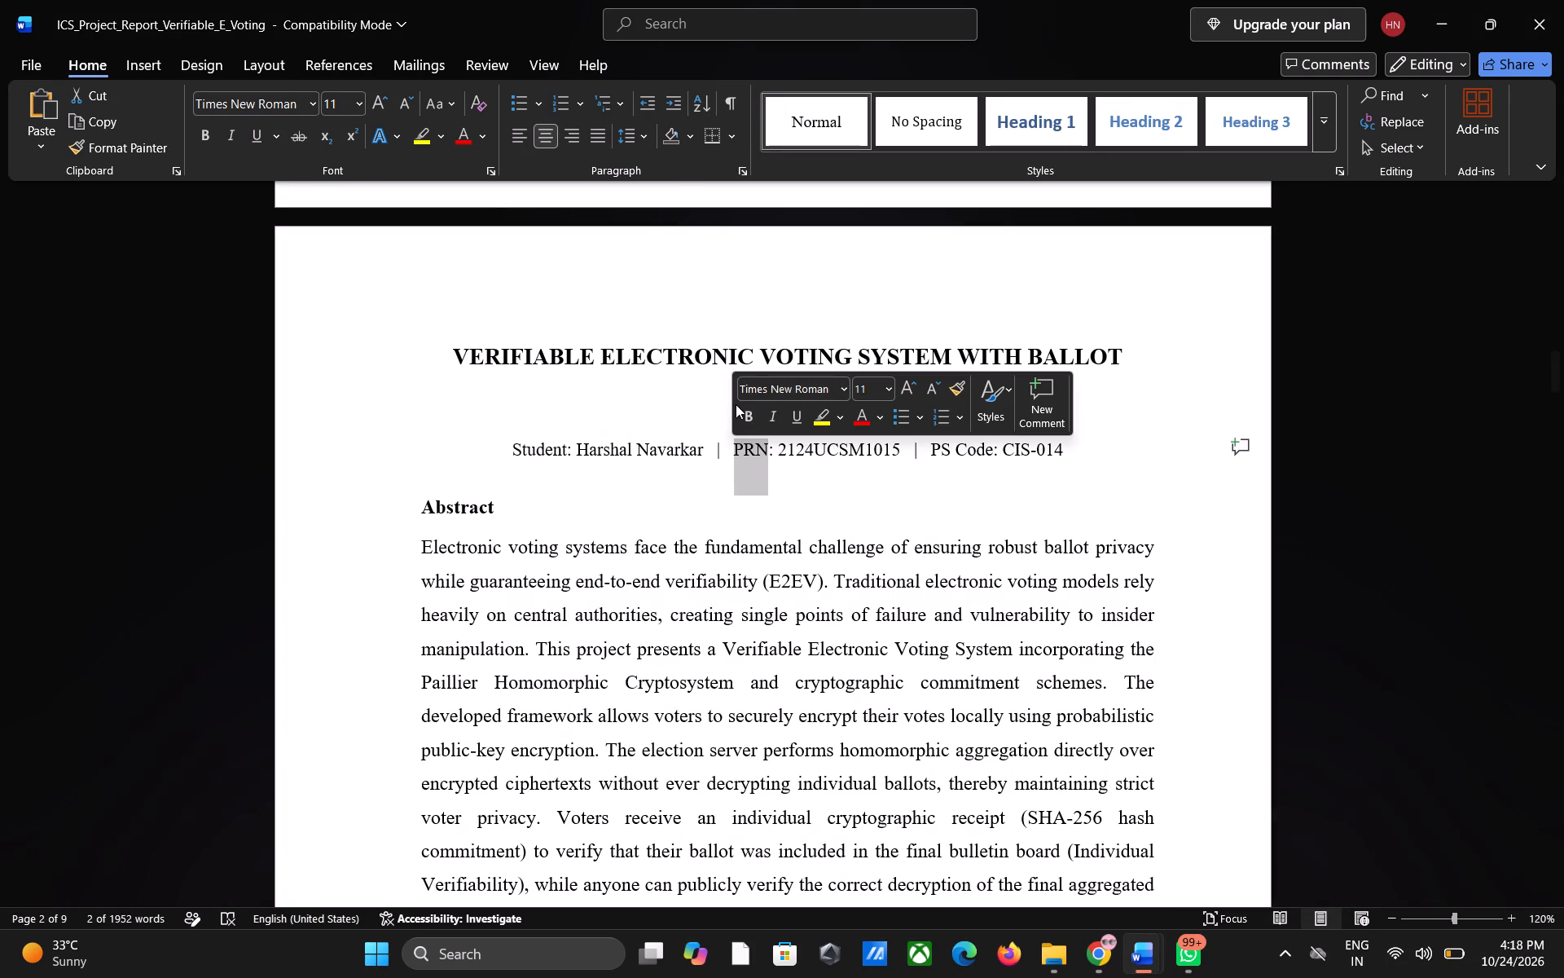
click(747, 408)
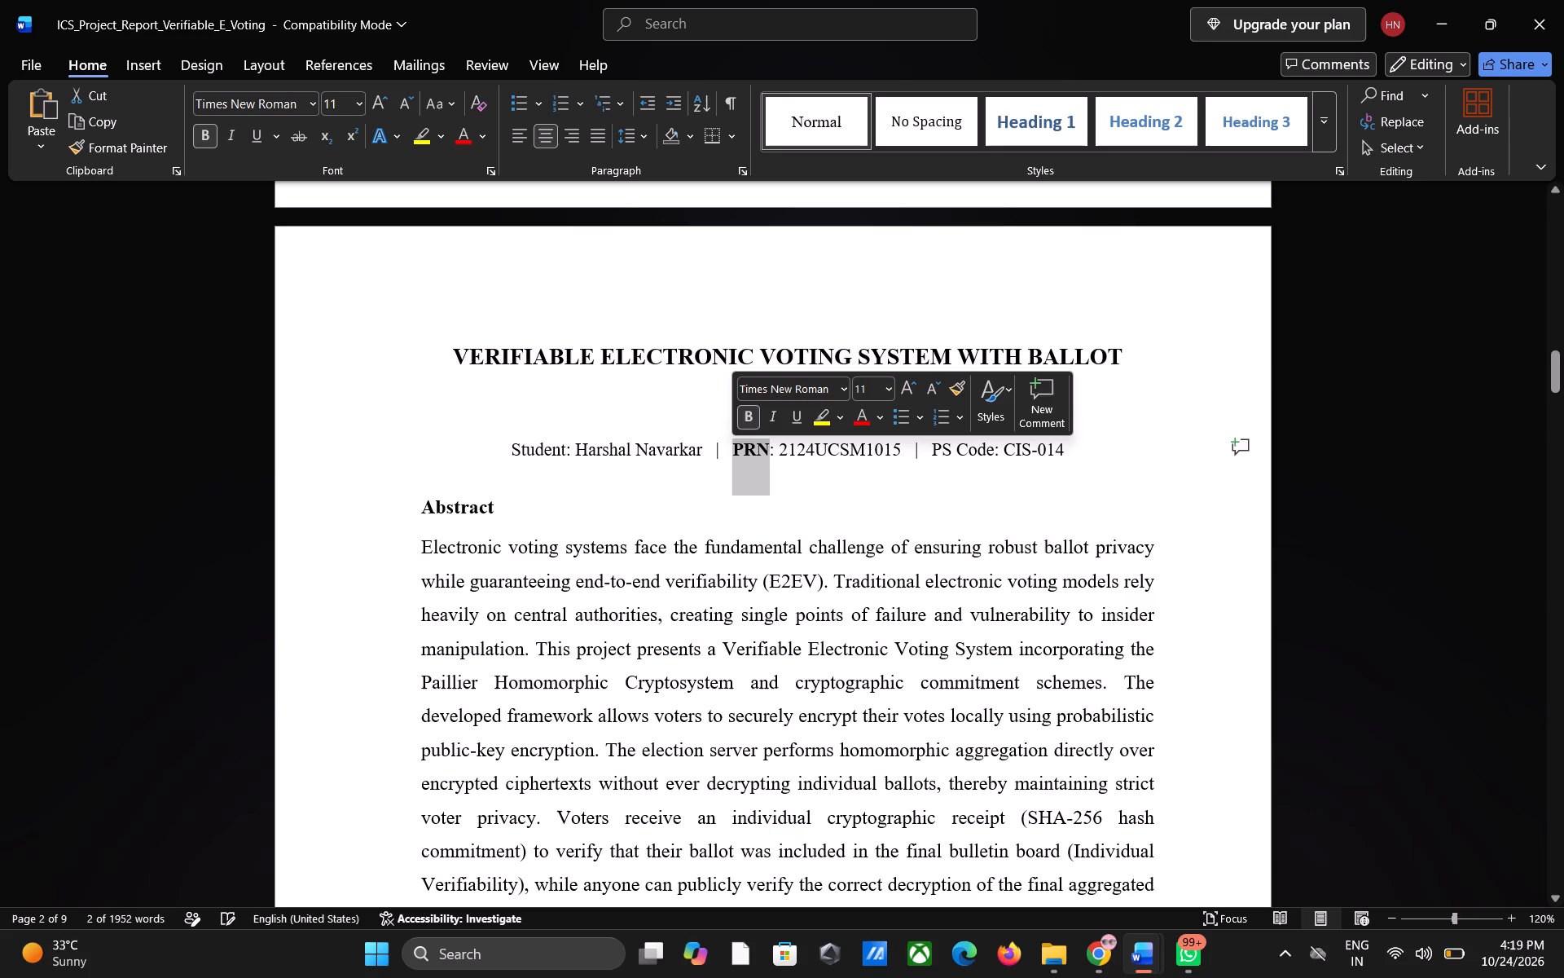
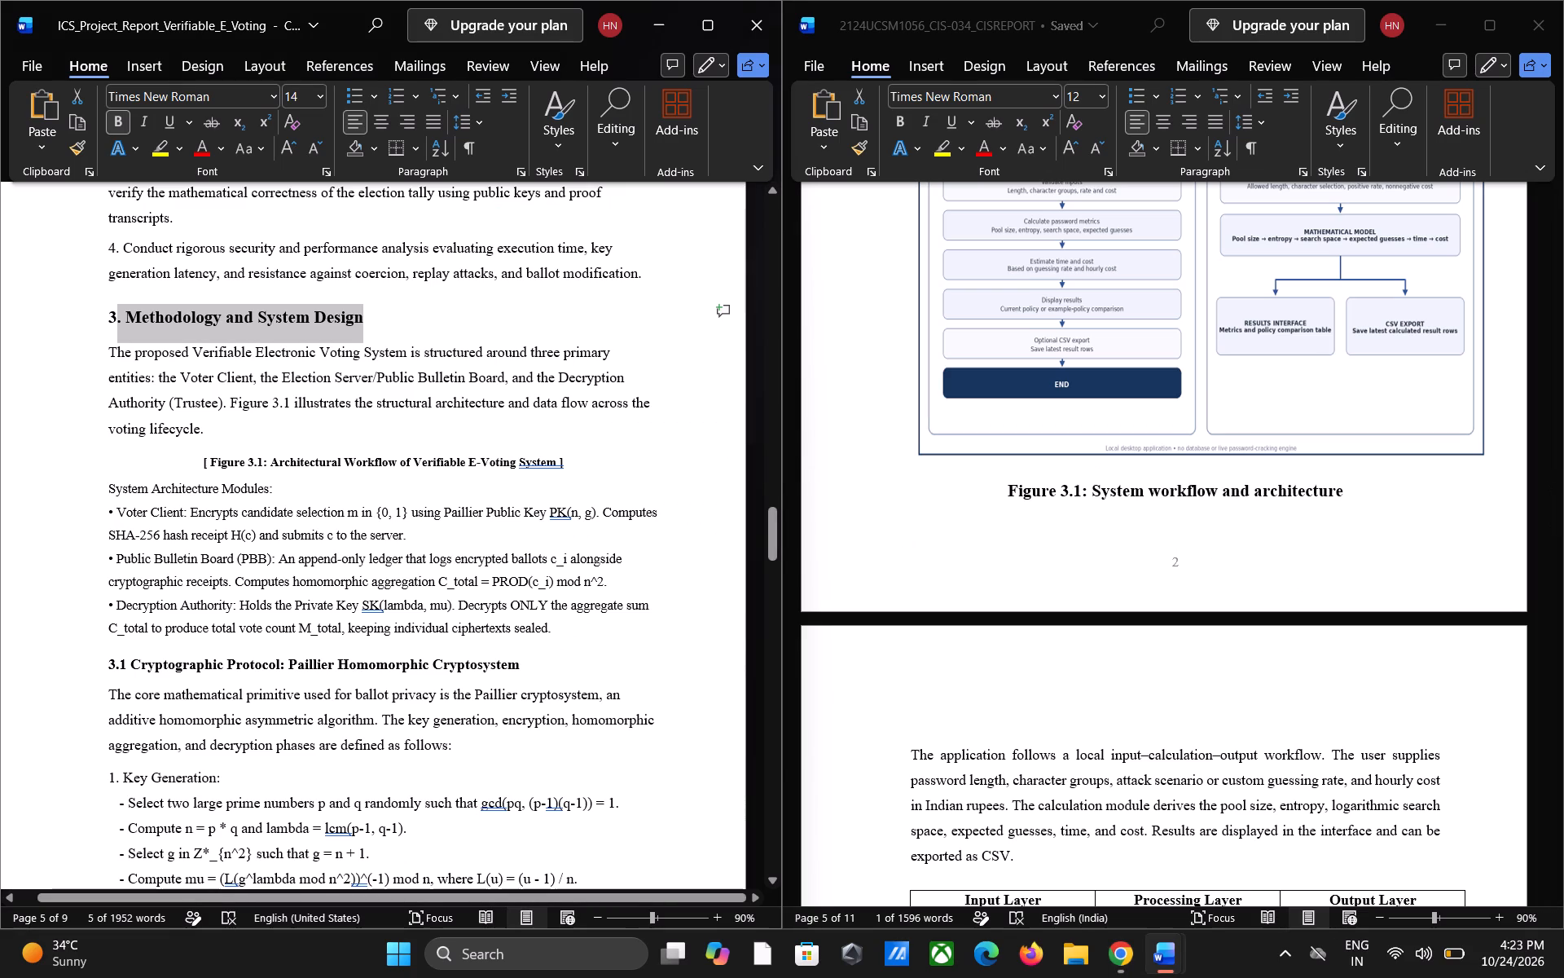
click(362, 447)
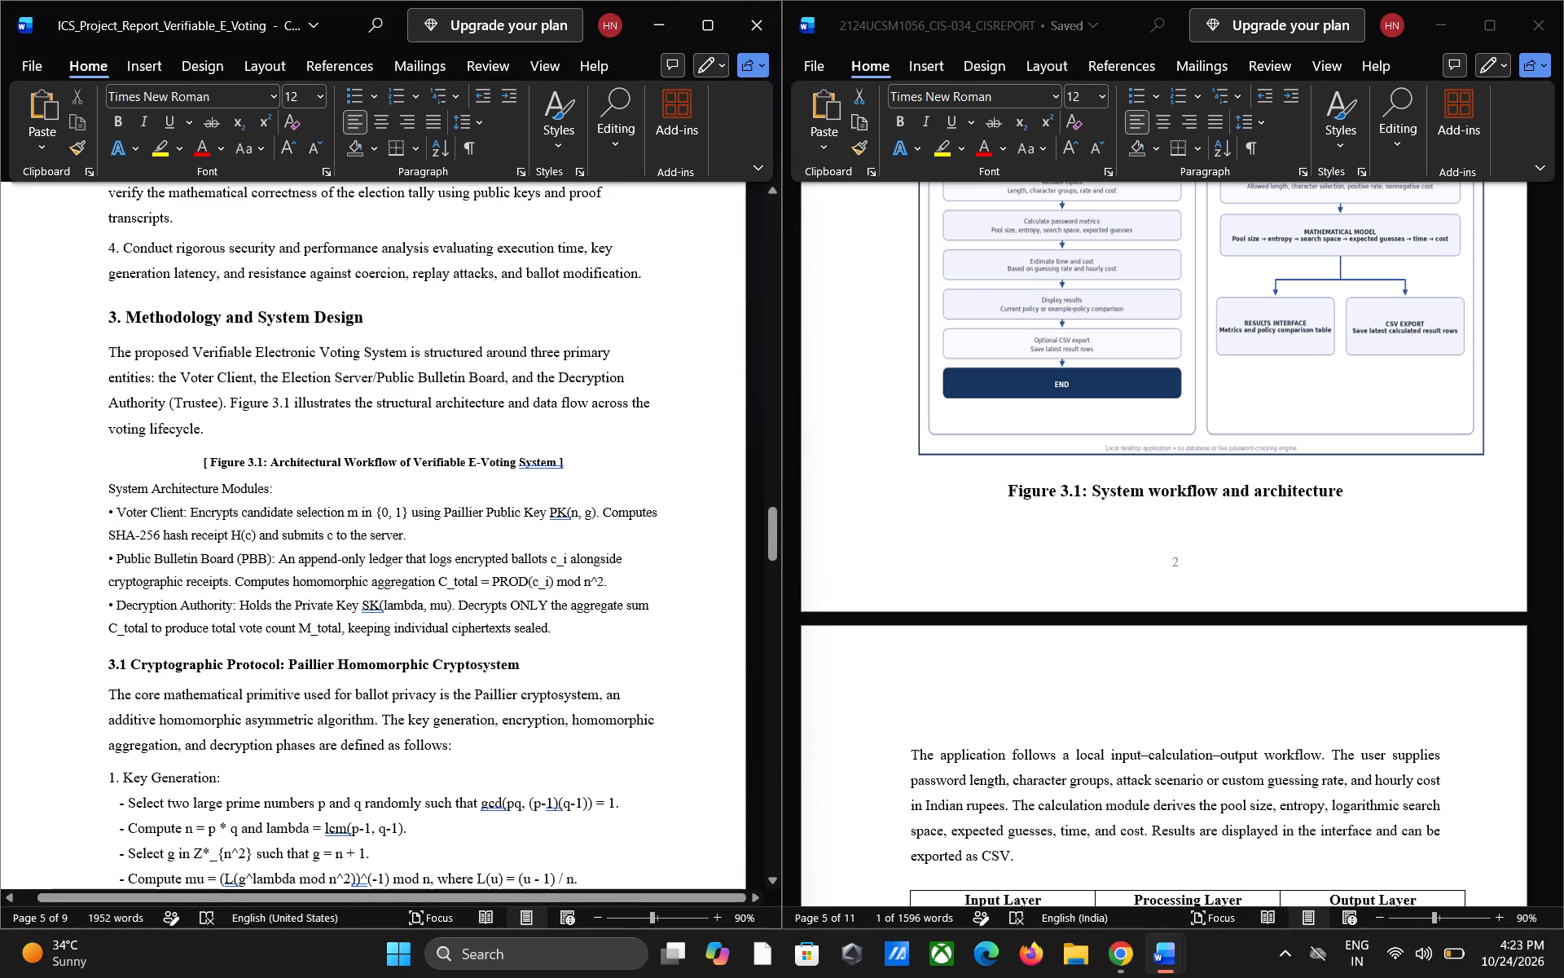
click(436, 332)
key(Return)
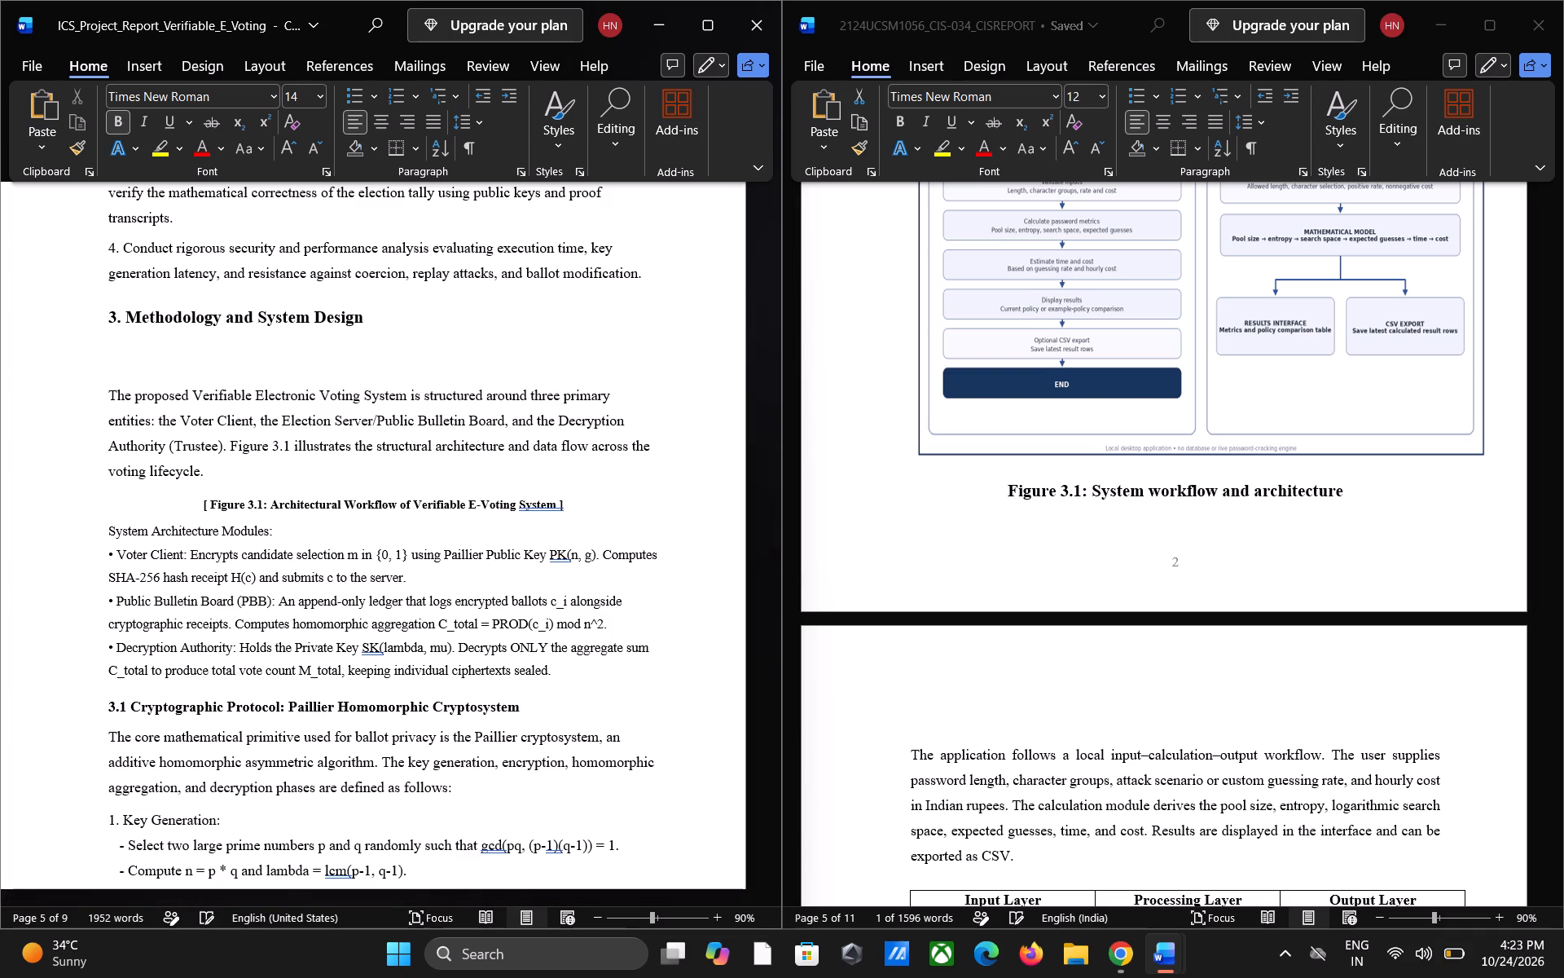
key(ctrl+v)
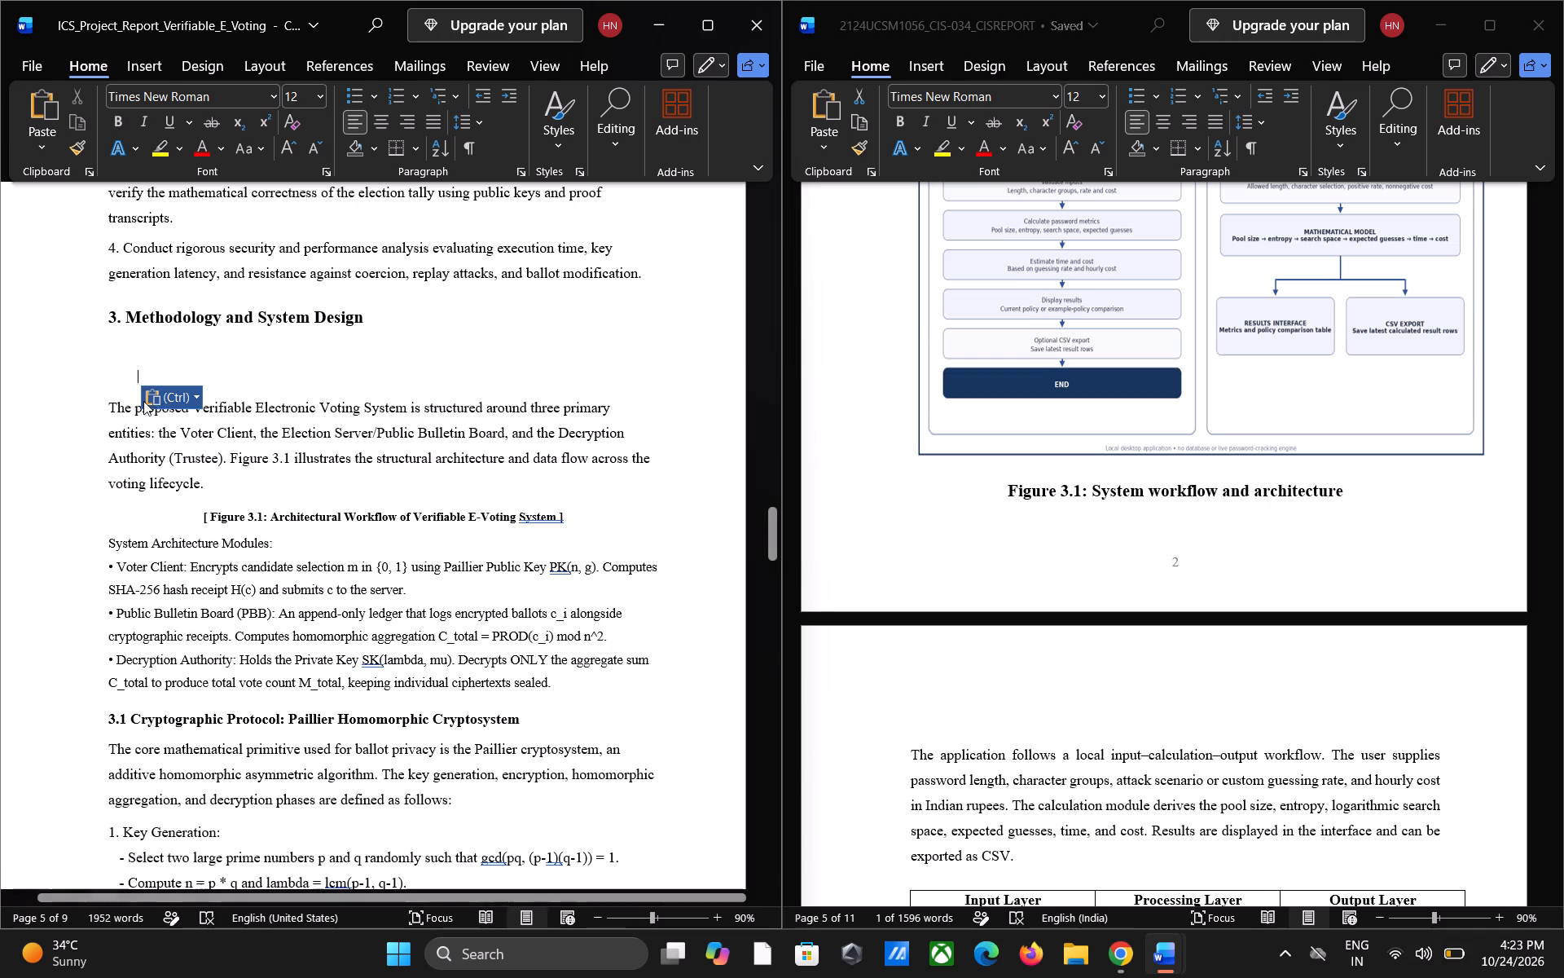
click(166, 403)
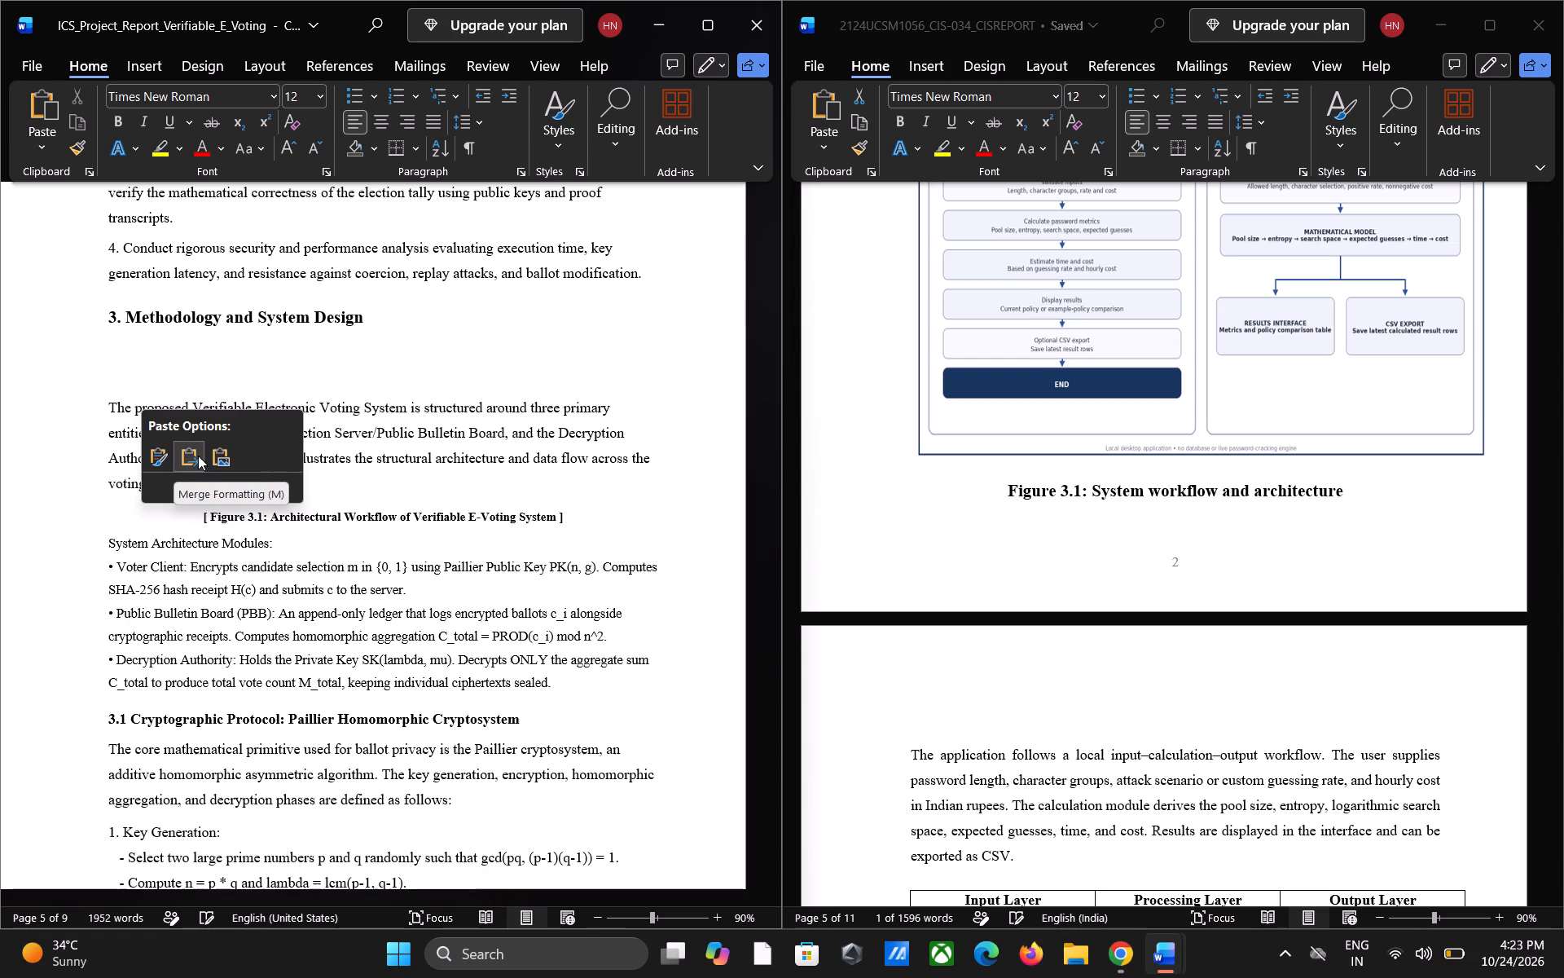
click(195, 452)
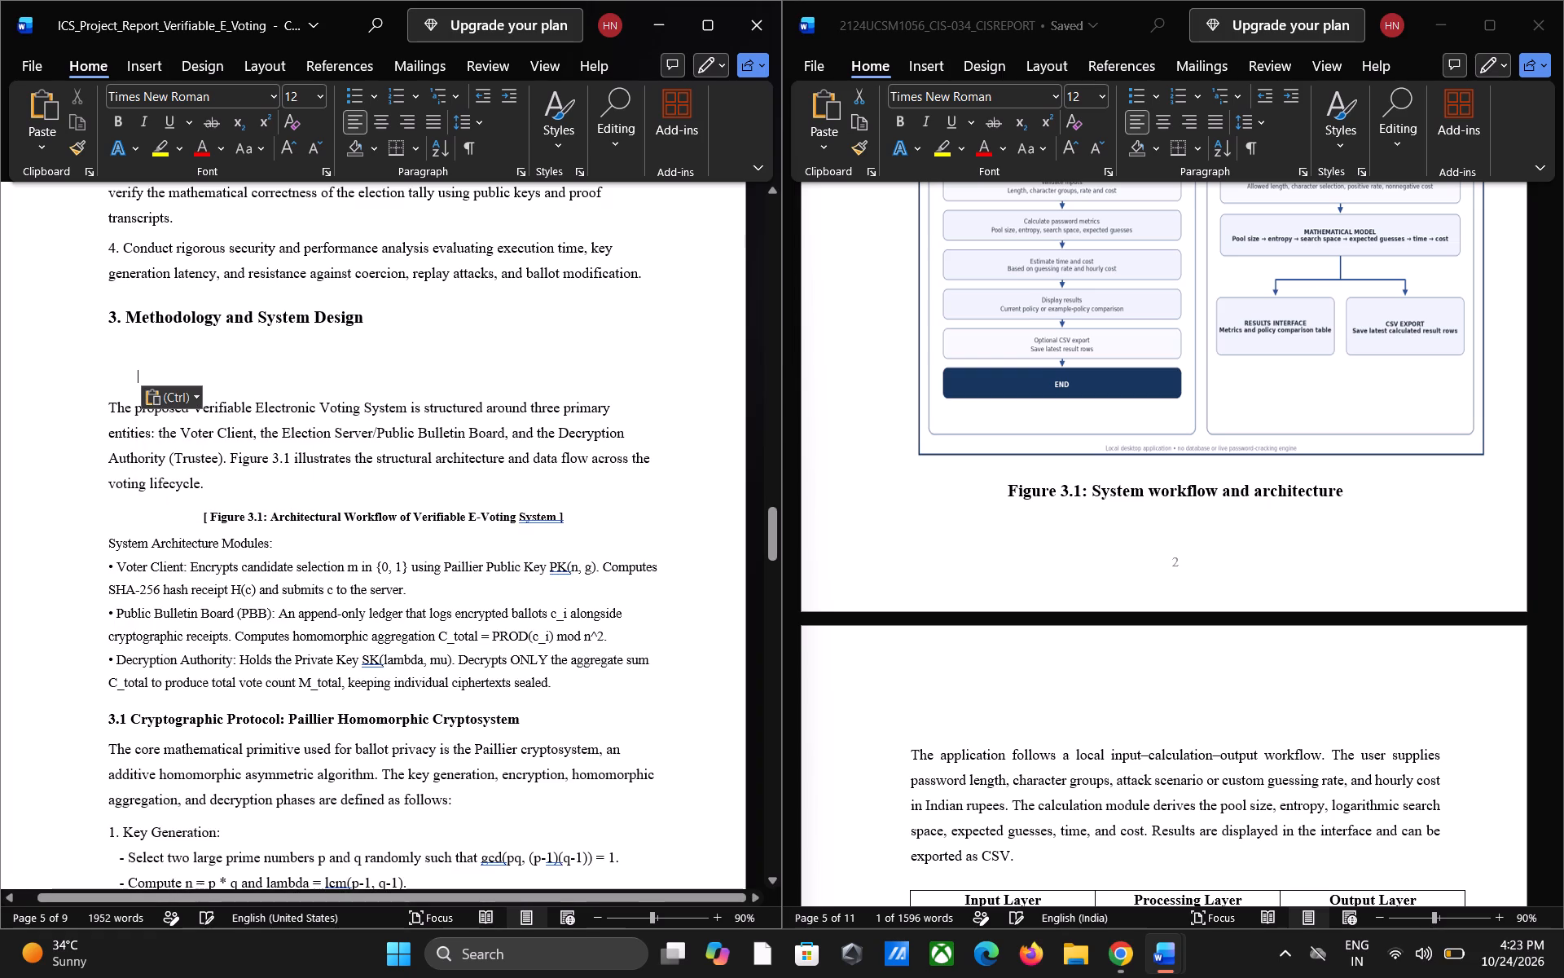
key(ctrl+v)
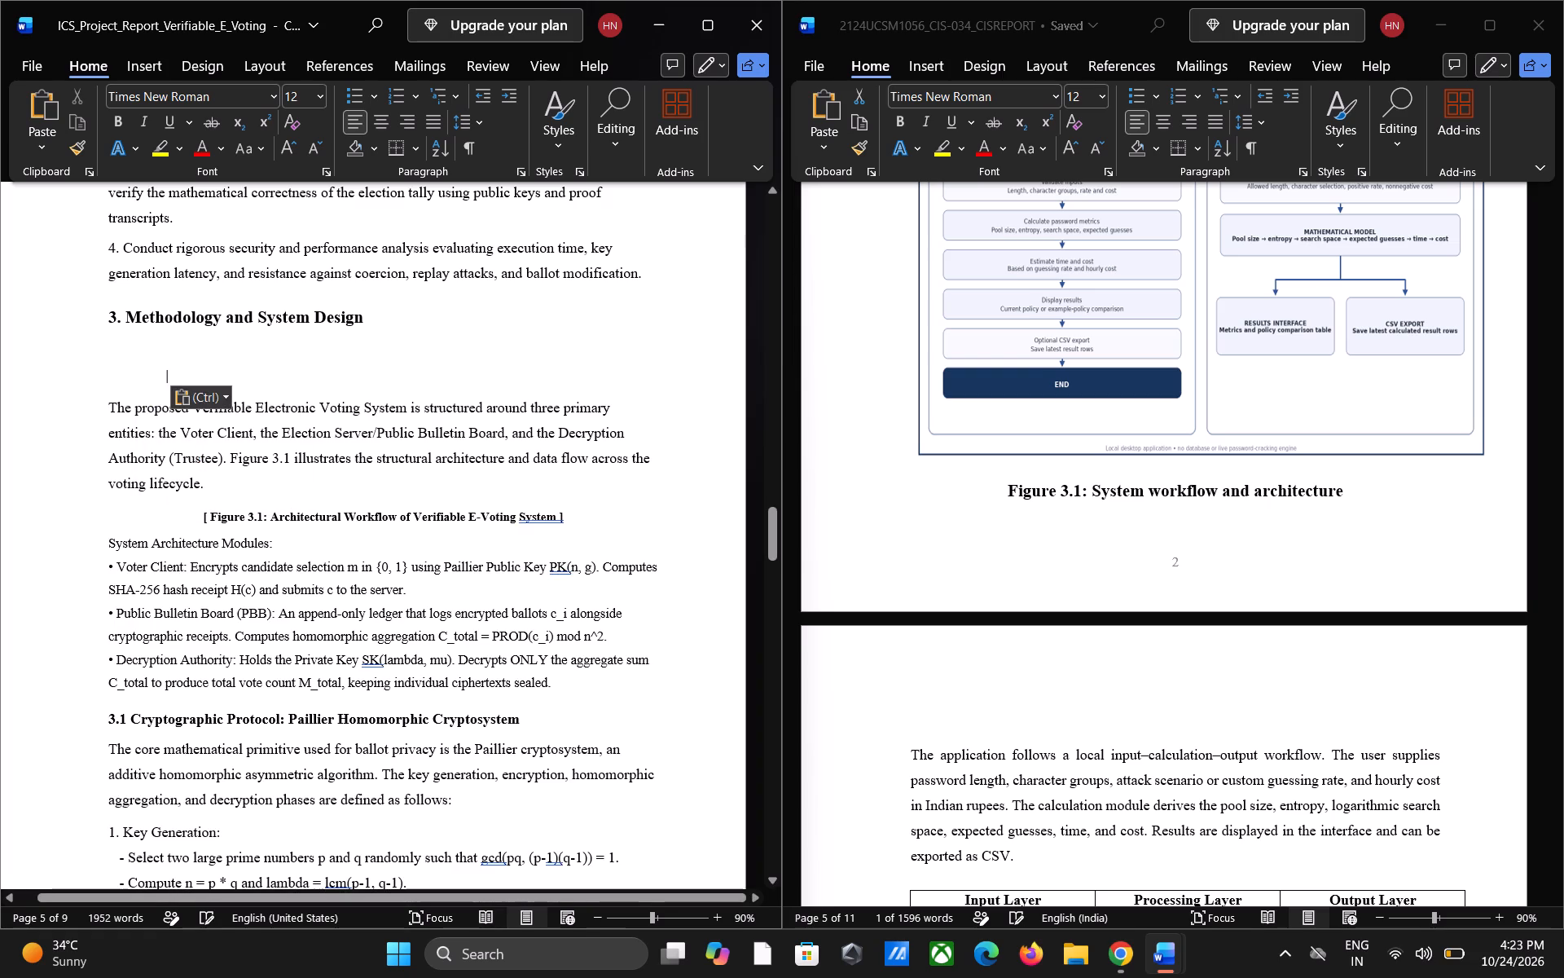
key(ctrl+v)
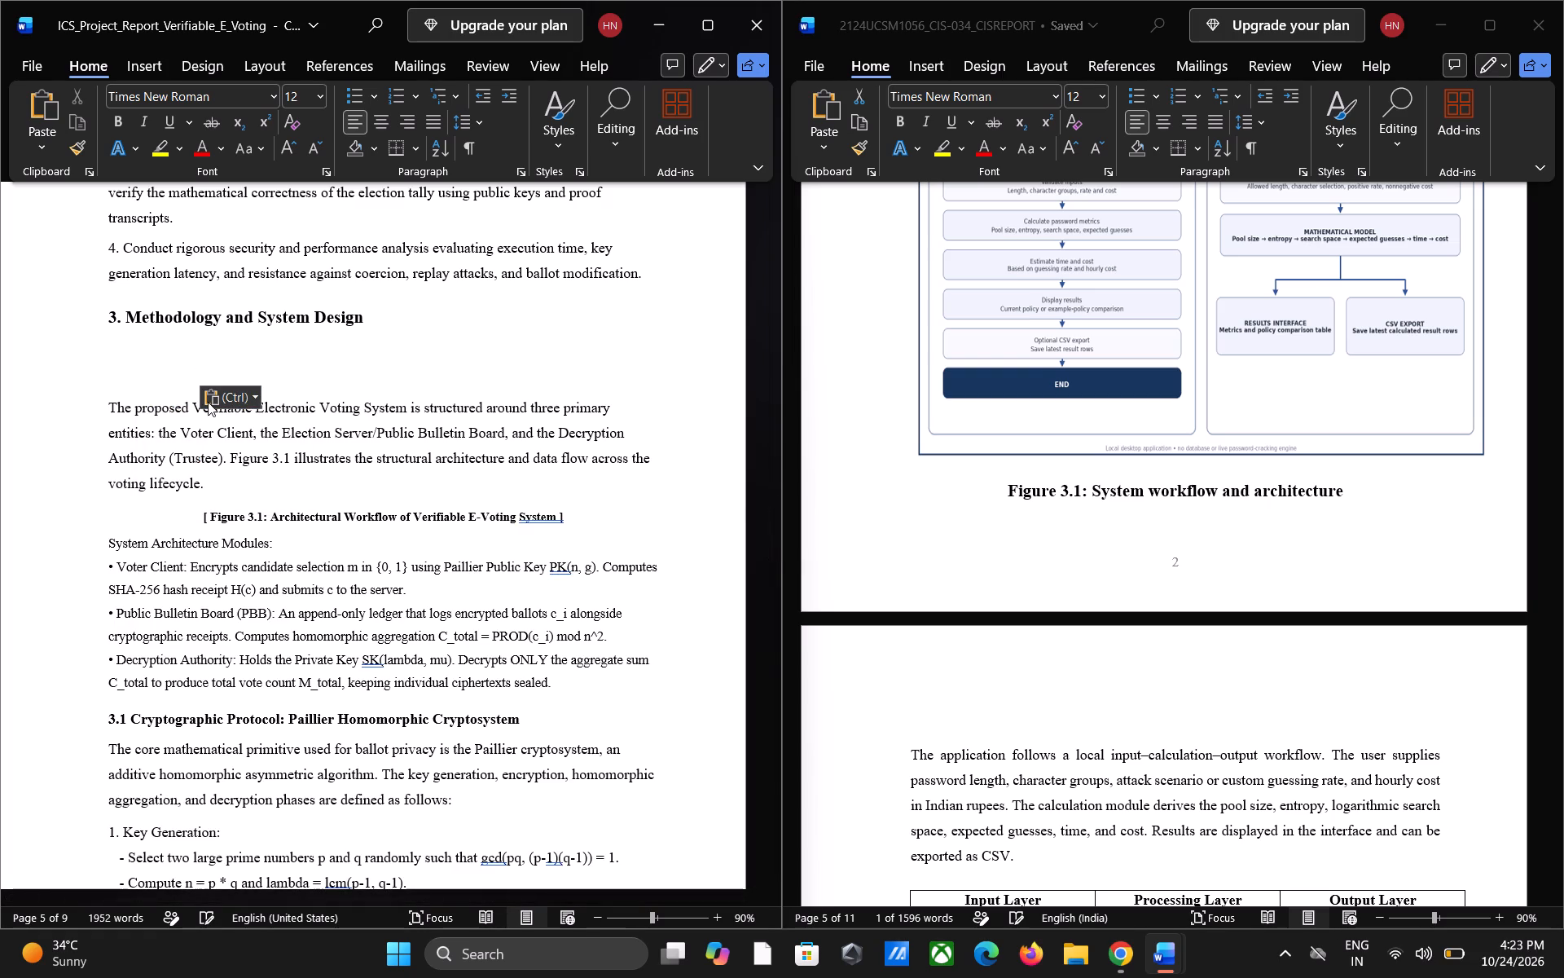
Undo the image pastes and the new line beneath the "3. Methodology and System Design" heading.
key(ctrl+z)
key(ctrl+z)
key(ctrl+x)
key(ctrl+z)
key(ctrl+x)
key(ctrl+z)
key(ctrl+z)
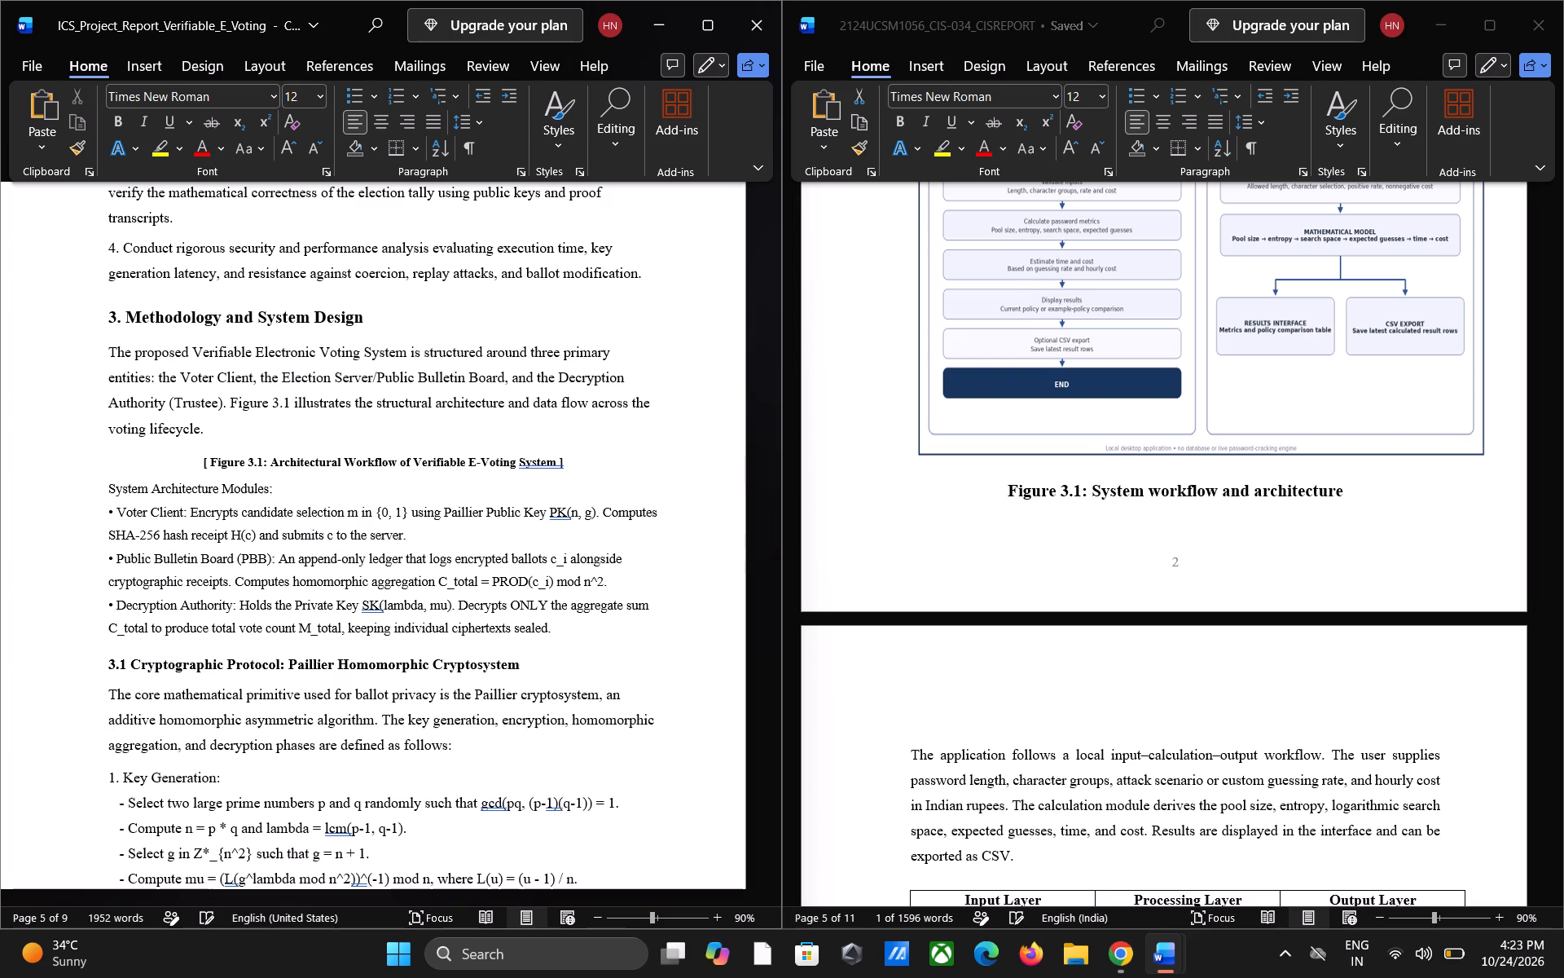
Insert a blank line directly below the "3. Methodology and System Design" heading in the e-voting report.
scroll(208, 402, down, 3)
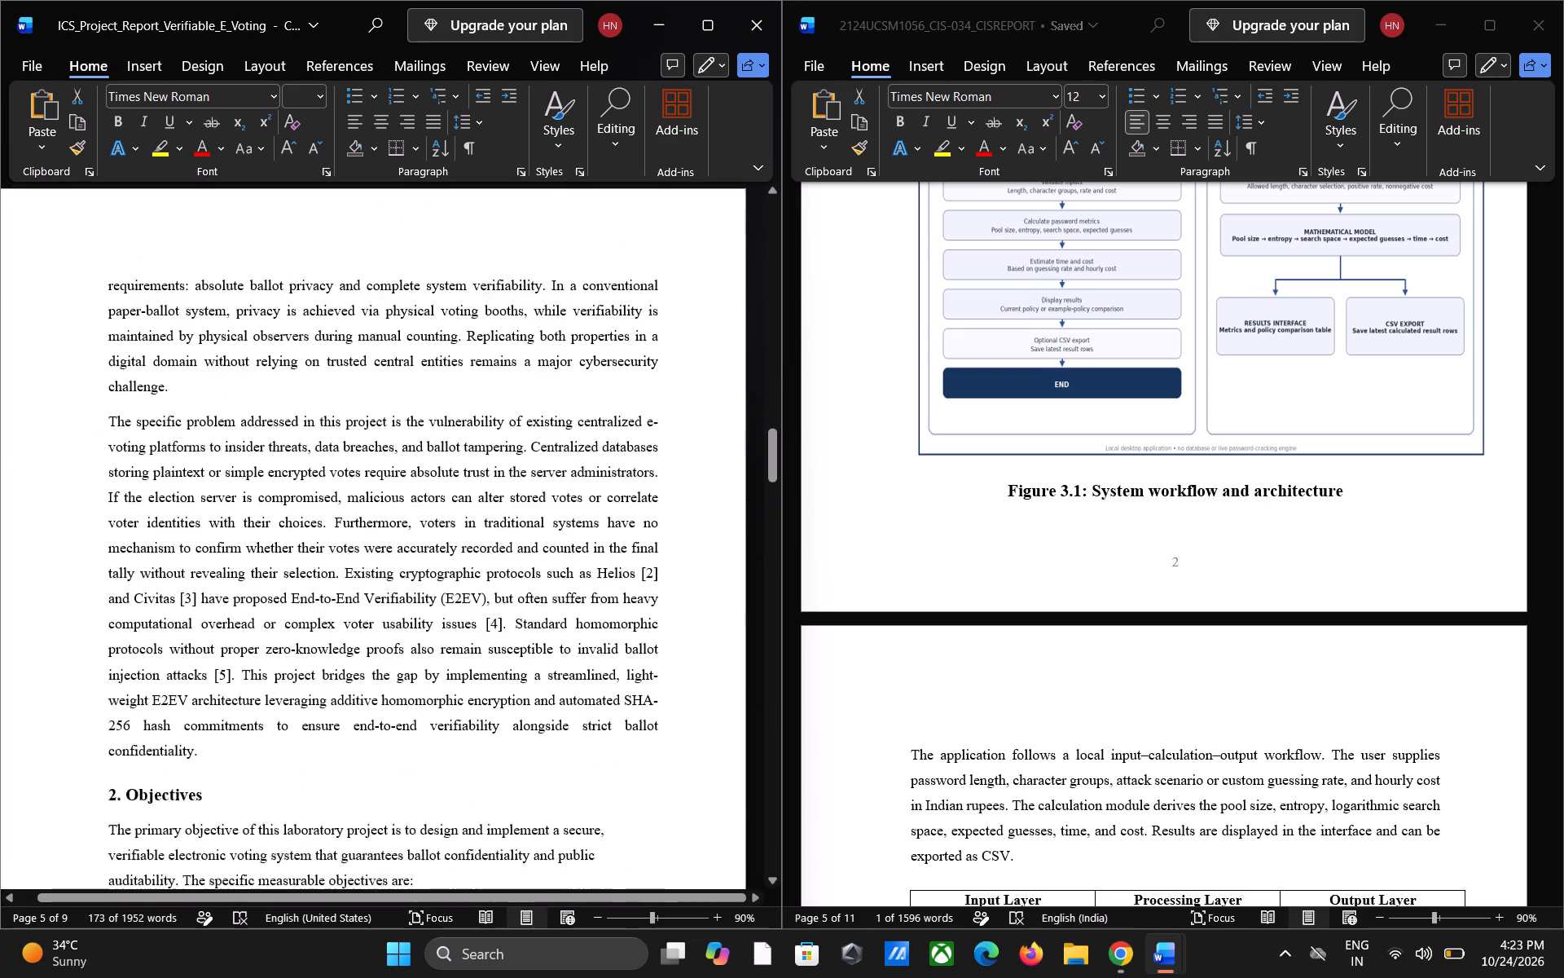
scroll(208, 402, down, 1)
click(208, 402)
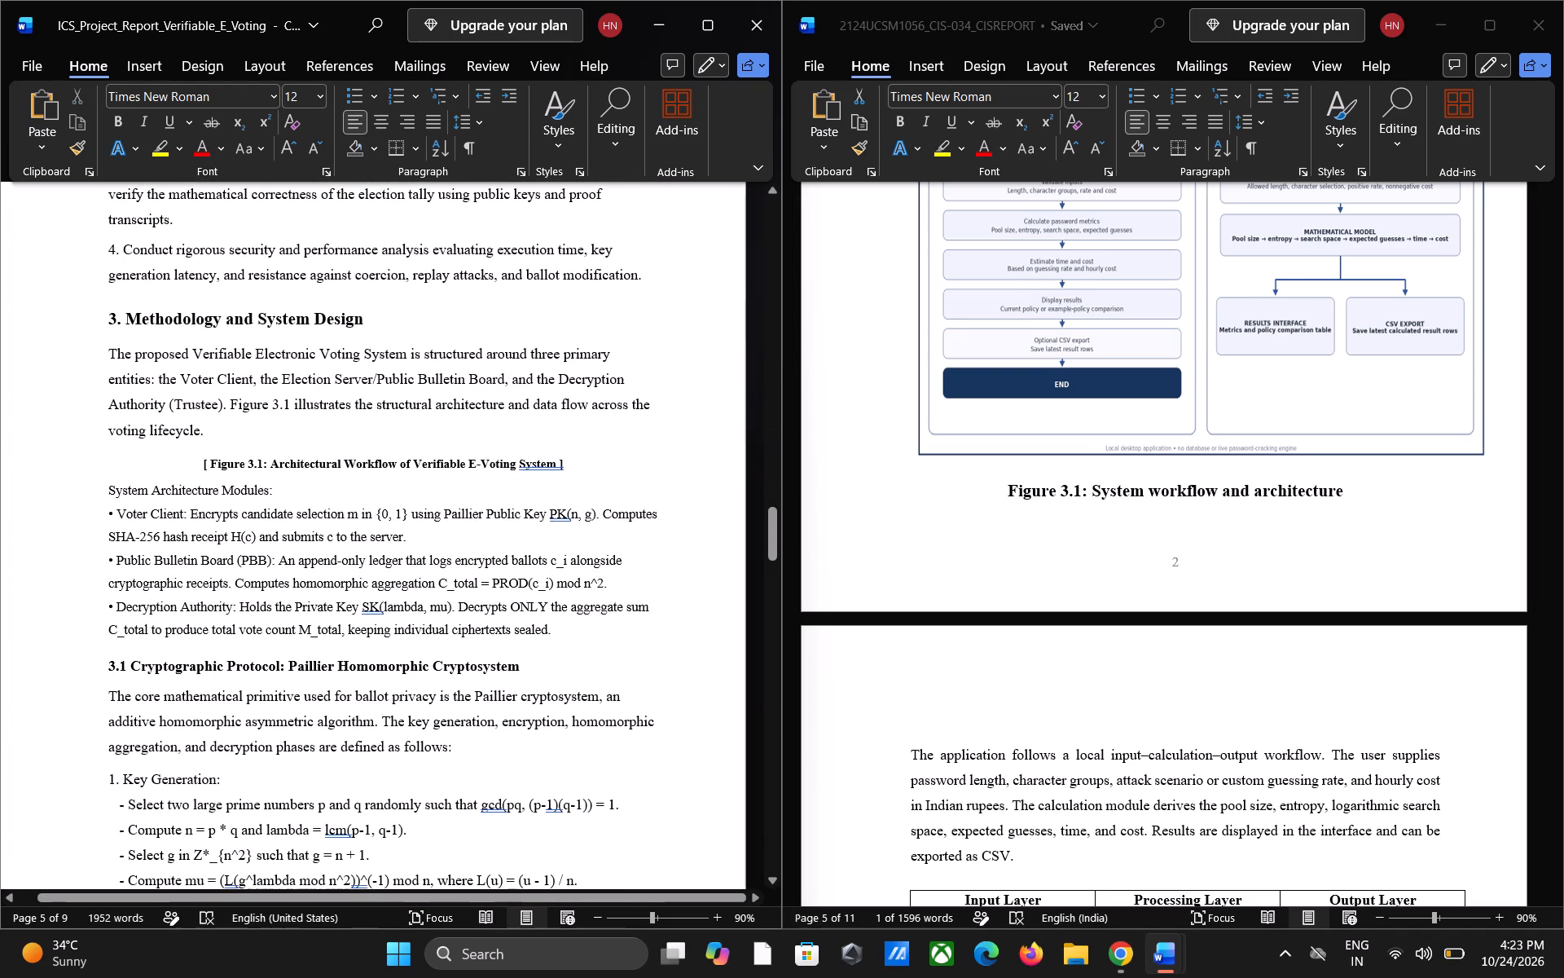
click(405, 333)
key(Return)
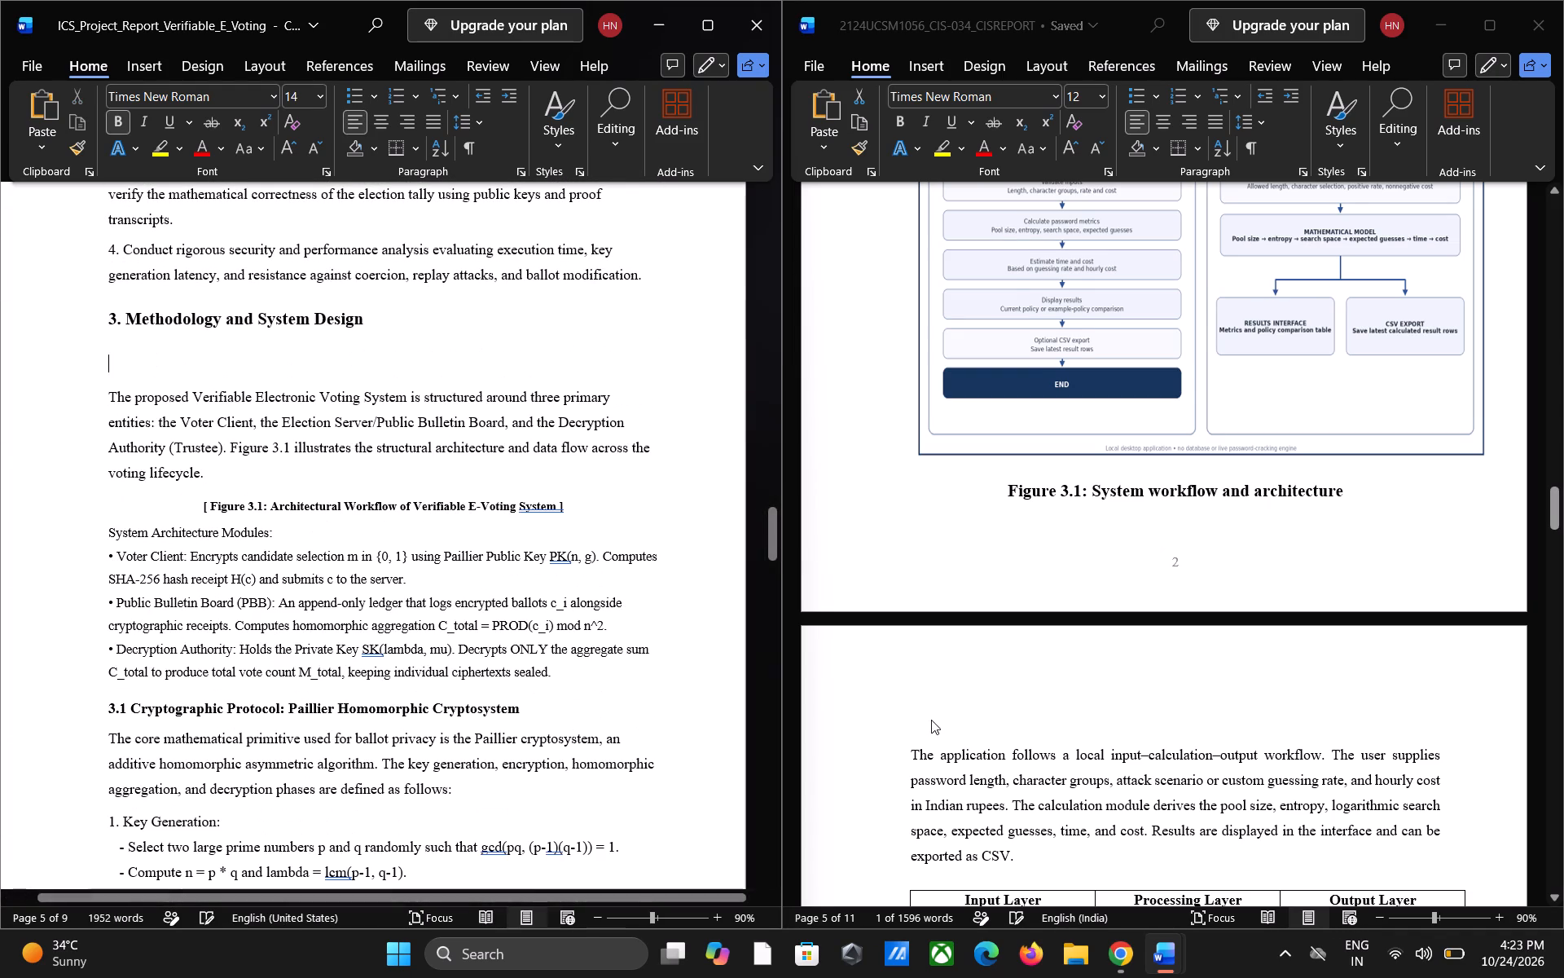
Switch to ChatGPT in Chrome and copy the Figure 3.1 workflow image from the conversation reply.
key(alt+Tab)
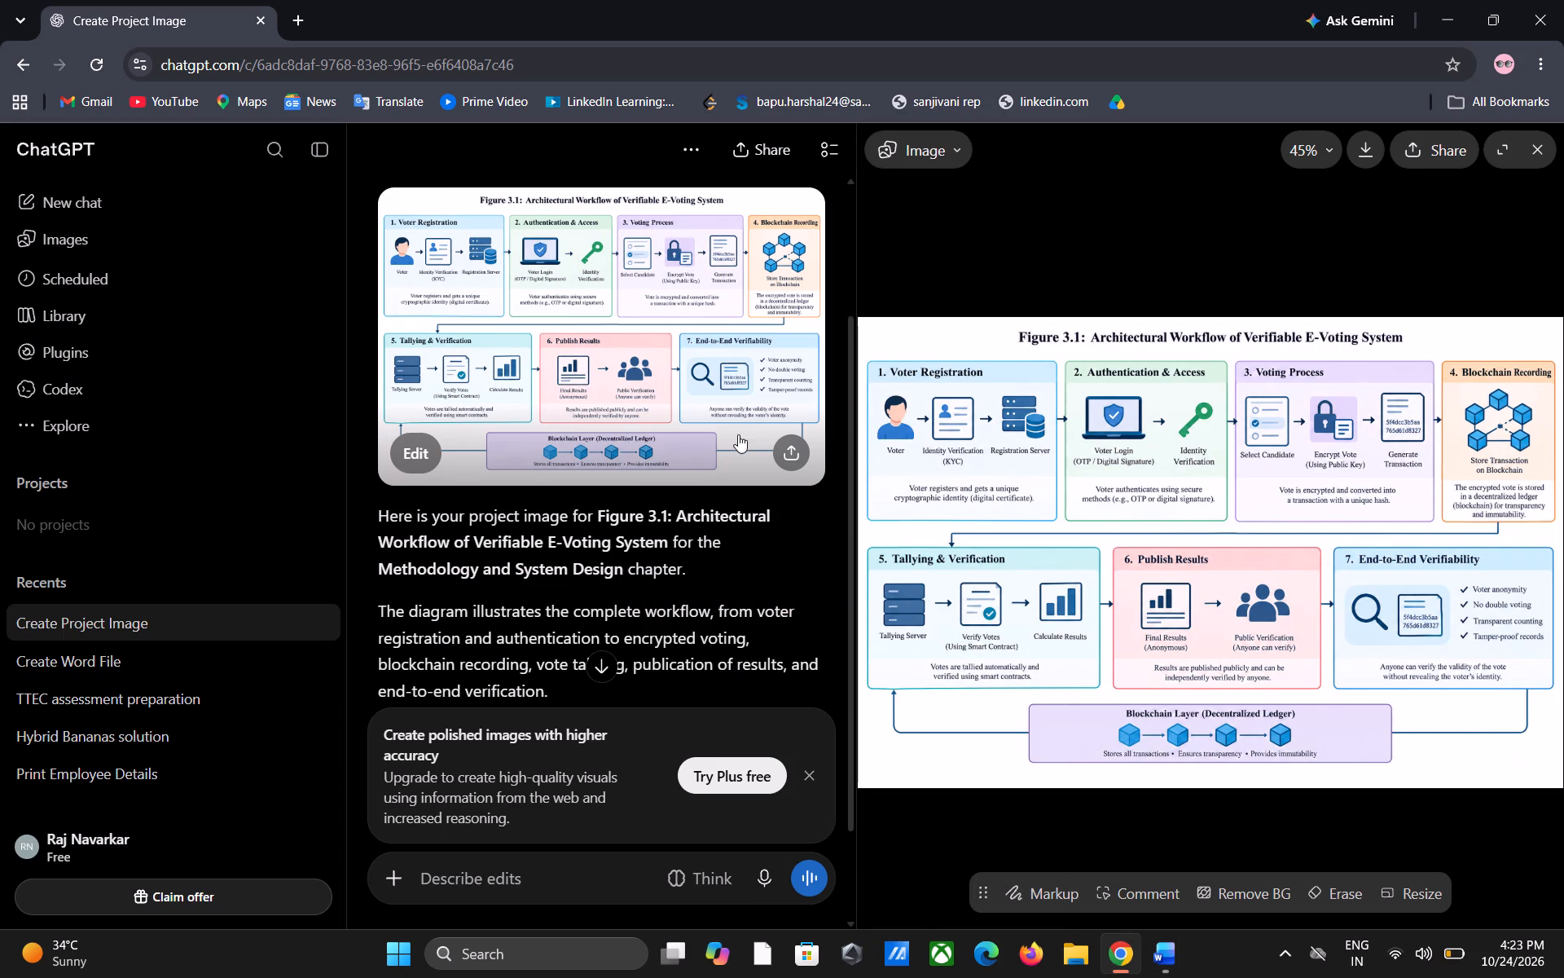
right_click(591, 378)
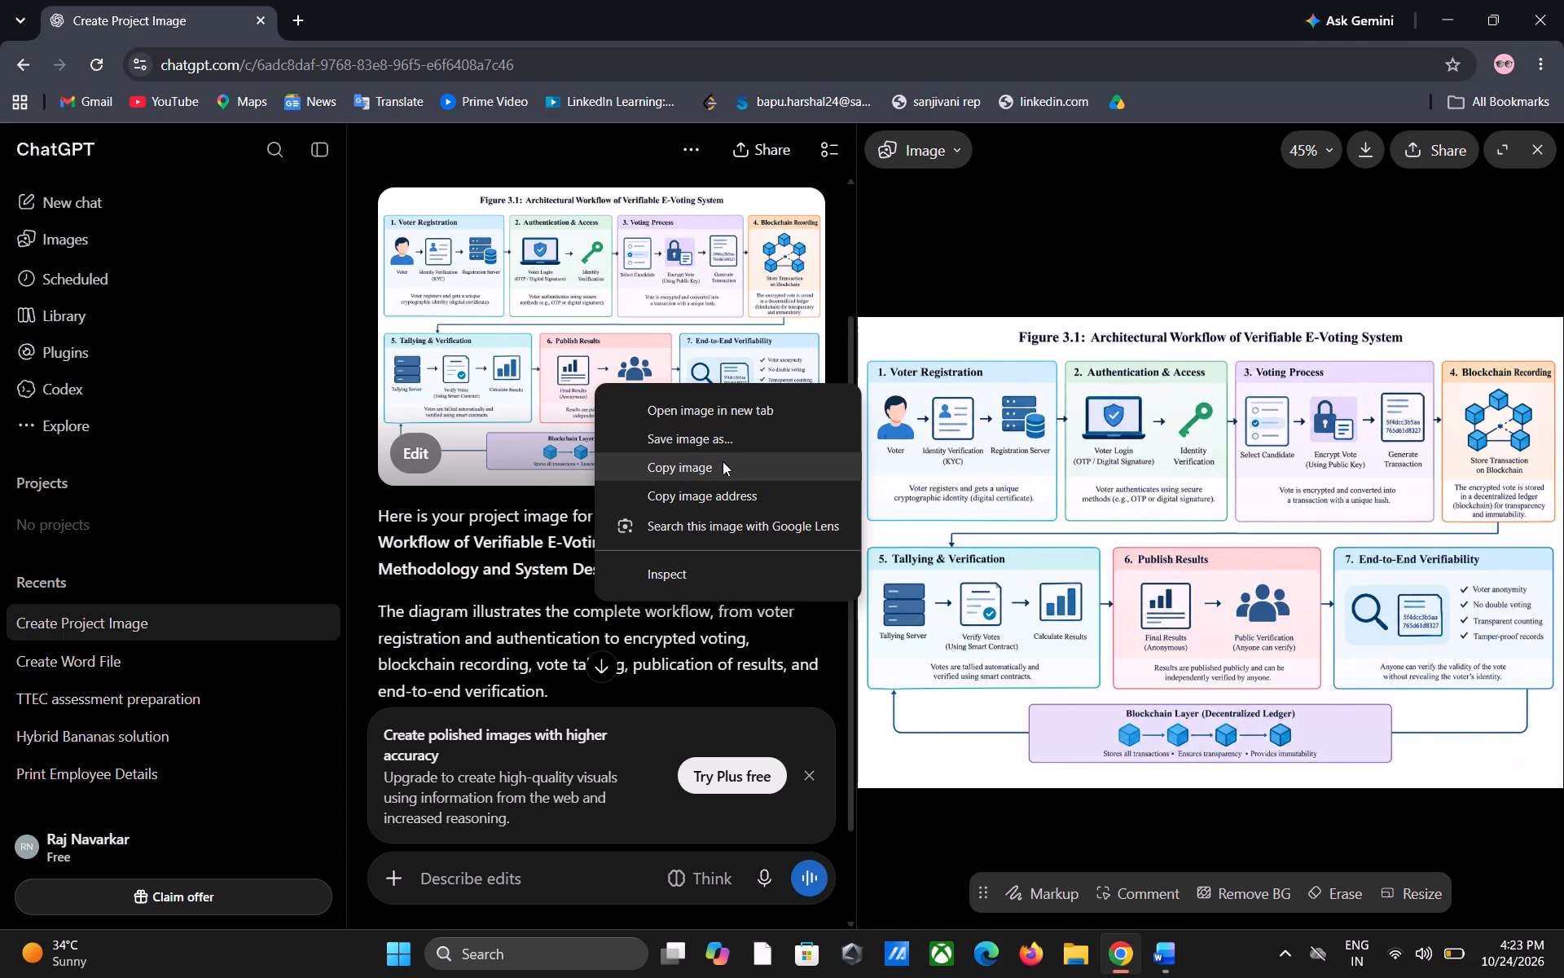
click(672, 462)
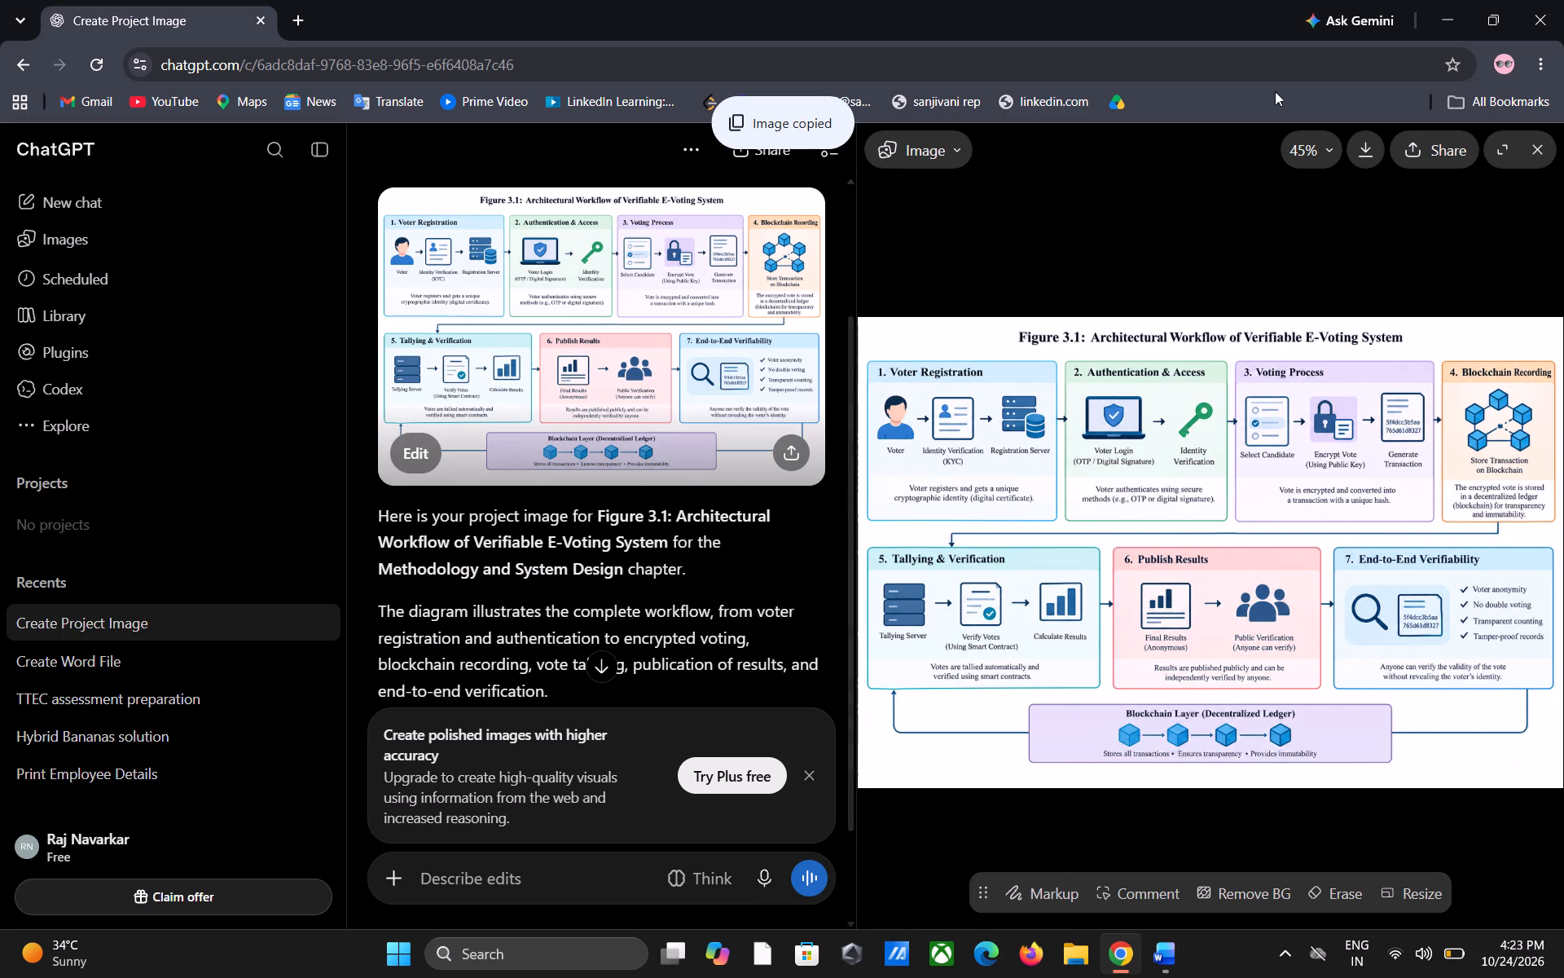
Return to the Word report and paste the workflow image on the blank line below "3. Methodology and System Design".
key(alt+Tab)
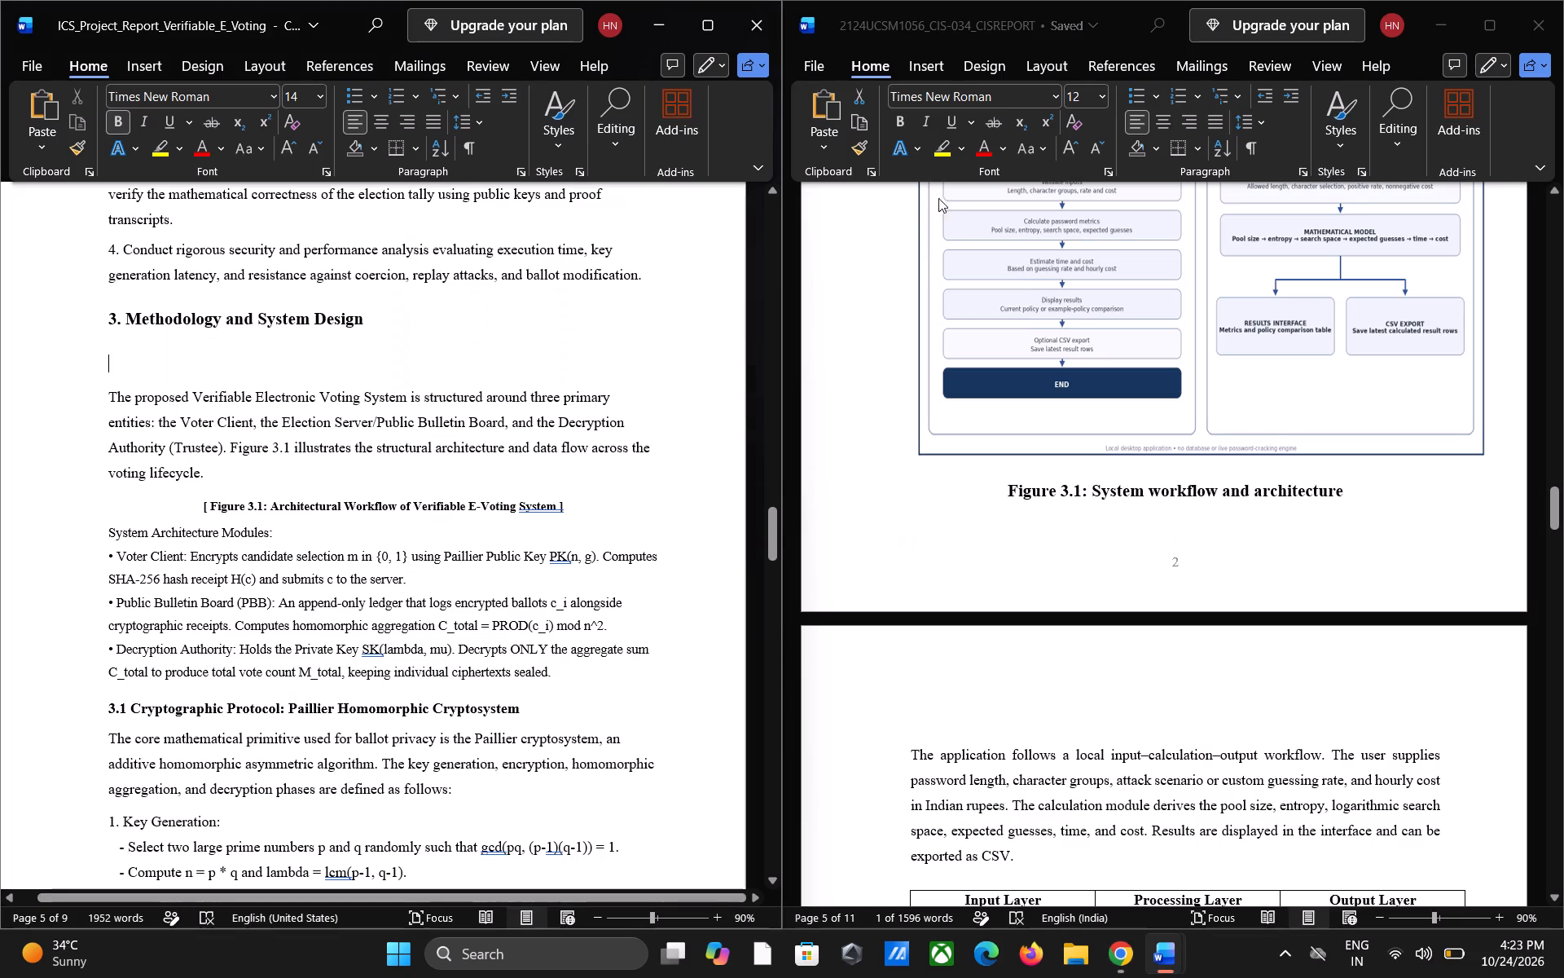
key(ctrl+v)
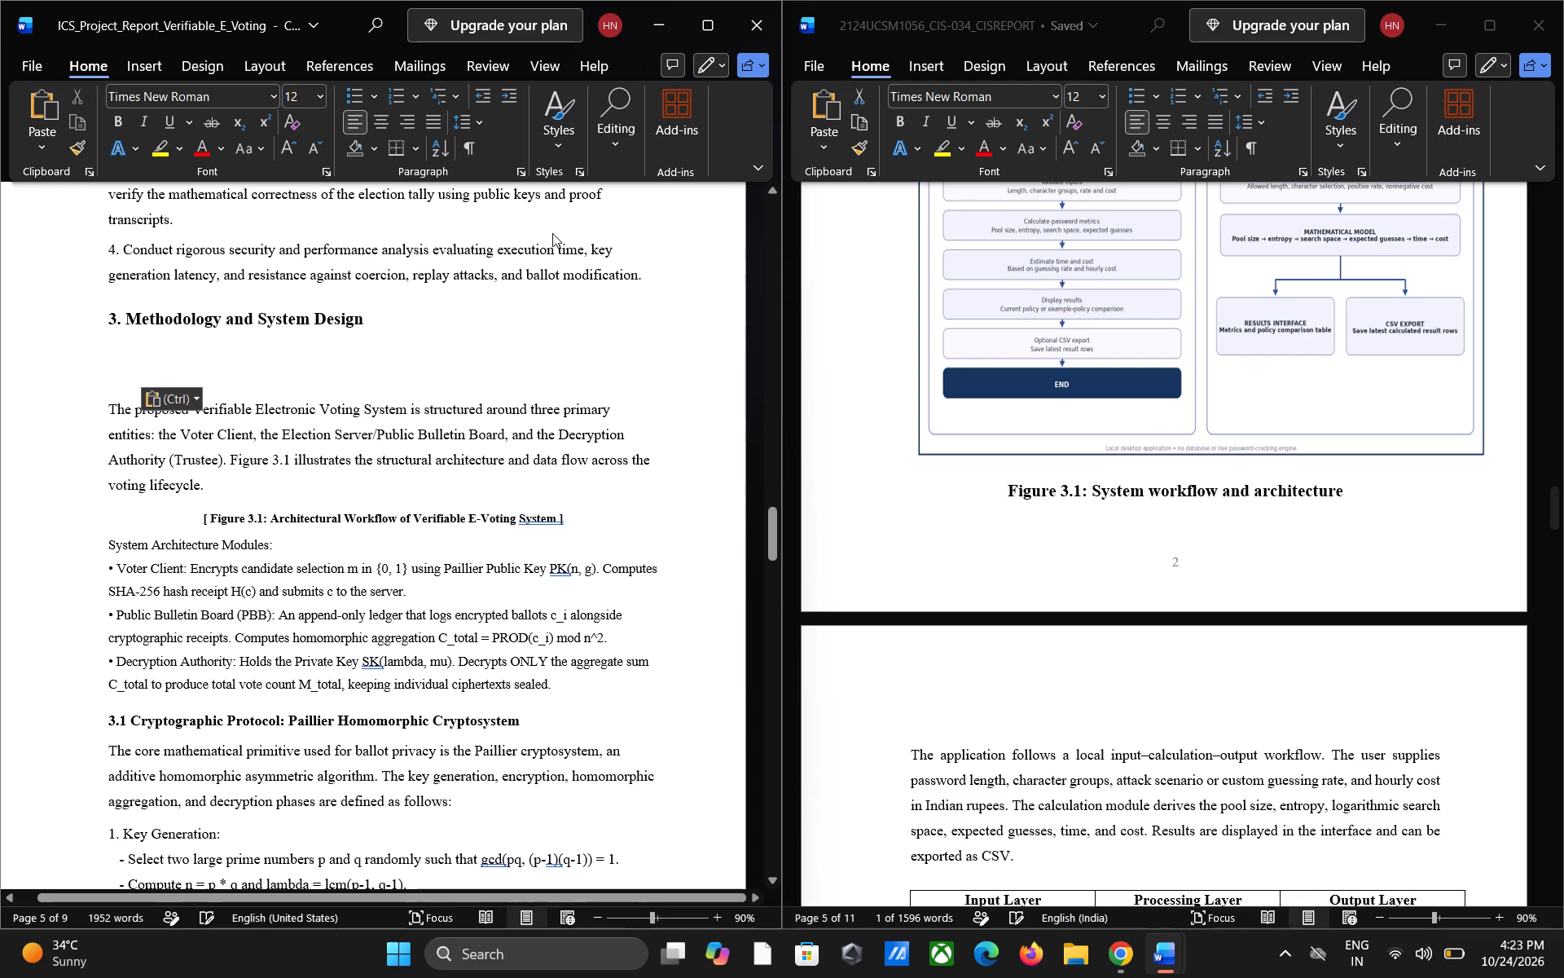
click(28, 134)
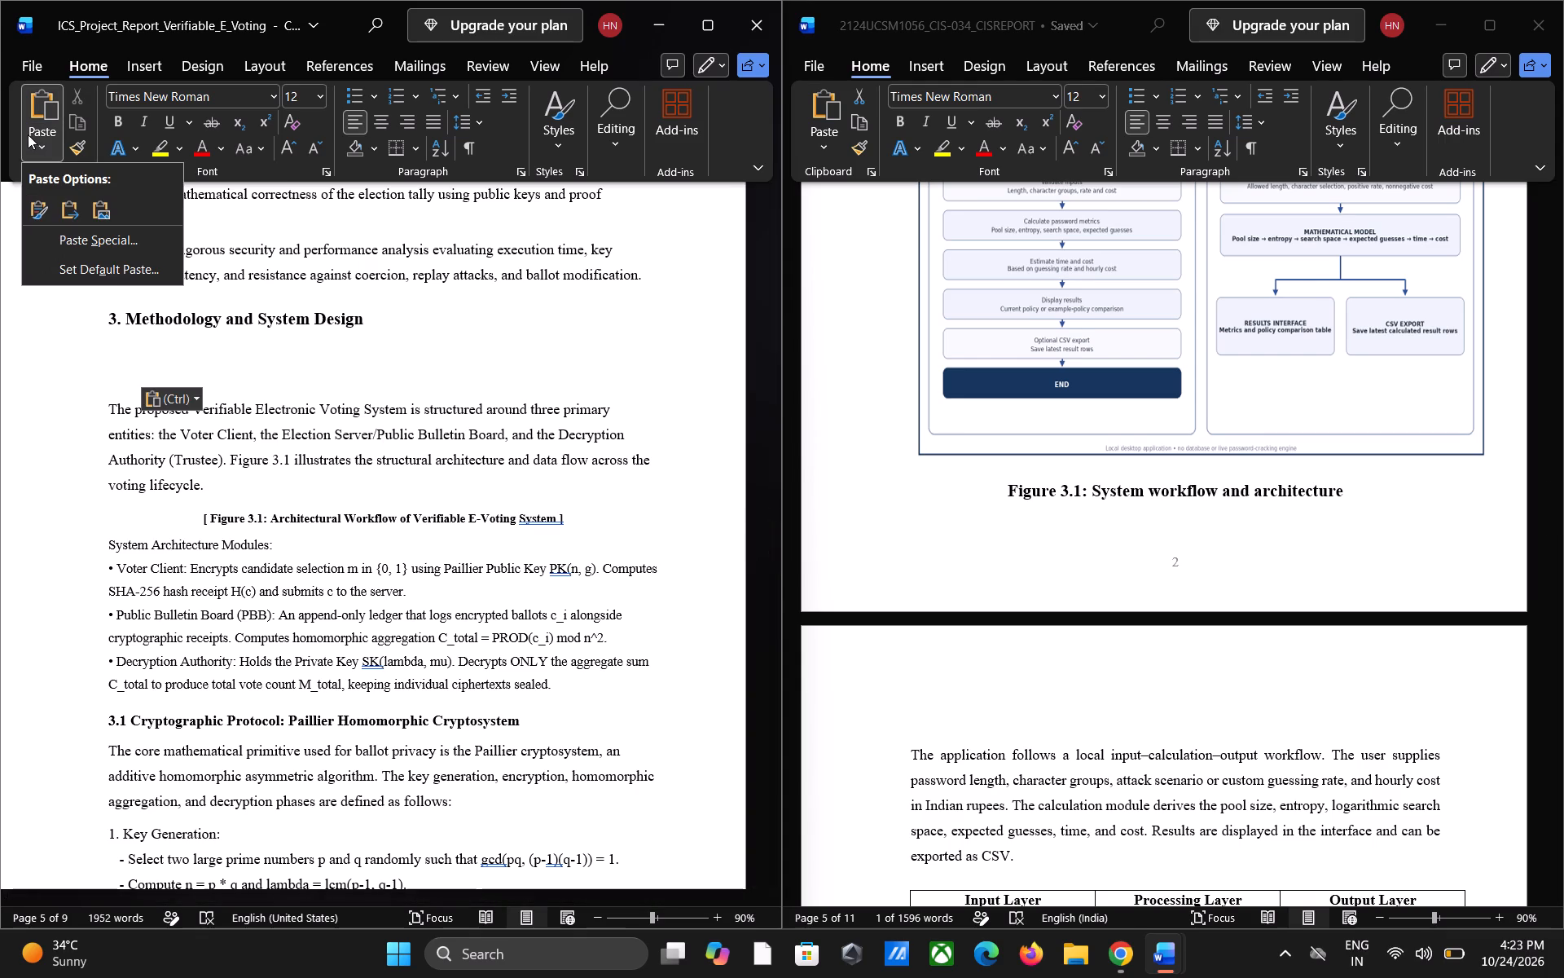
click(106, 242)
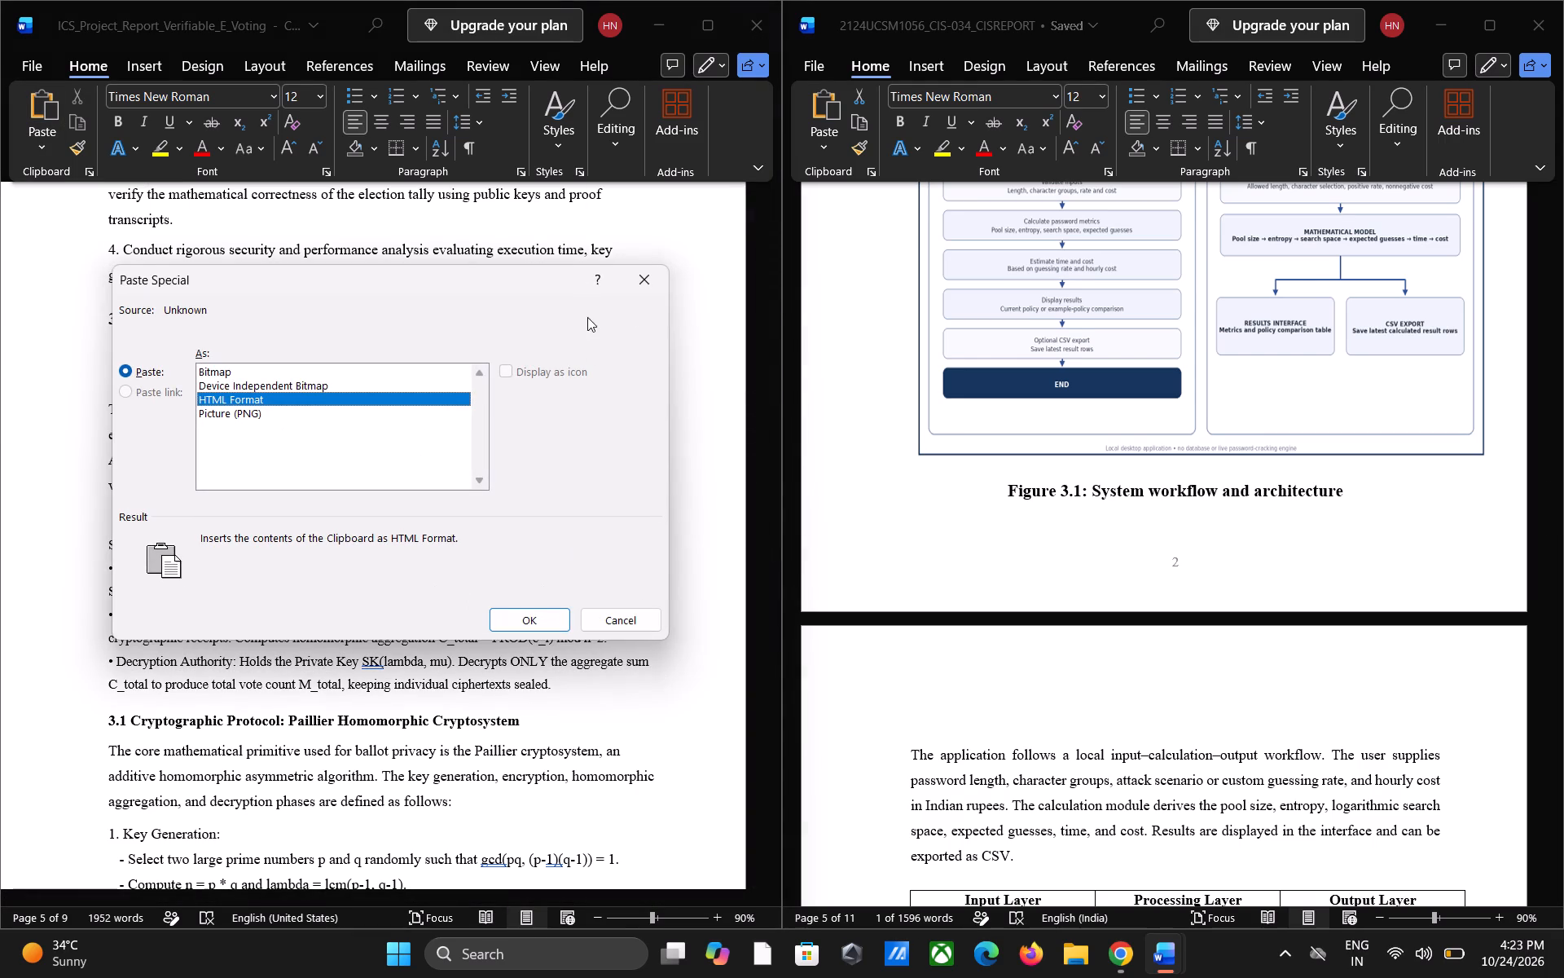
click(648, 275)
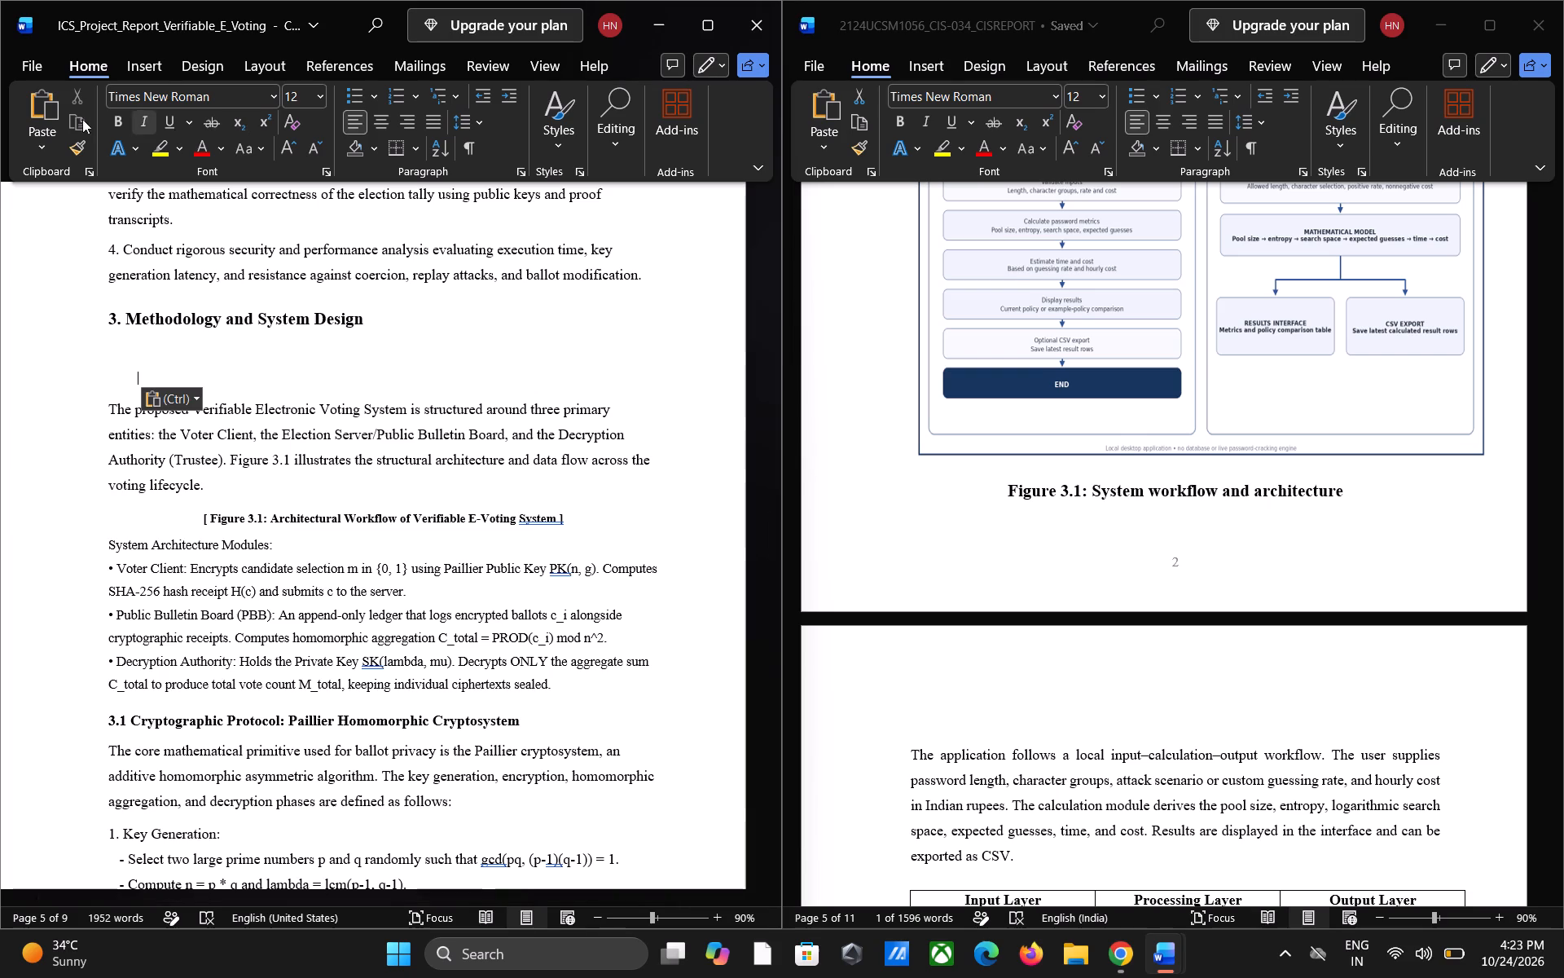
Paste the copied workflow image again at the same spot below the section heading.
click(54, 118)
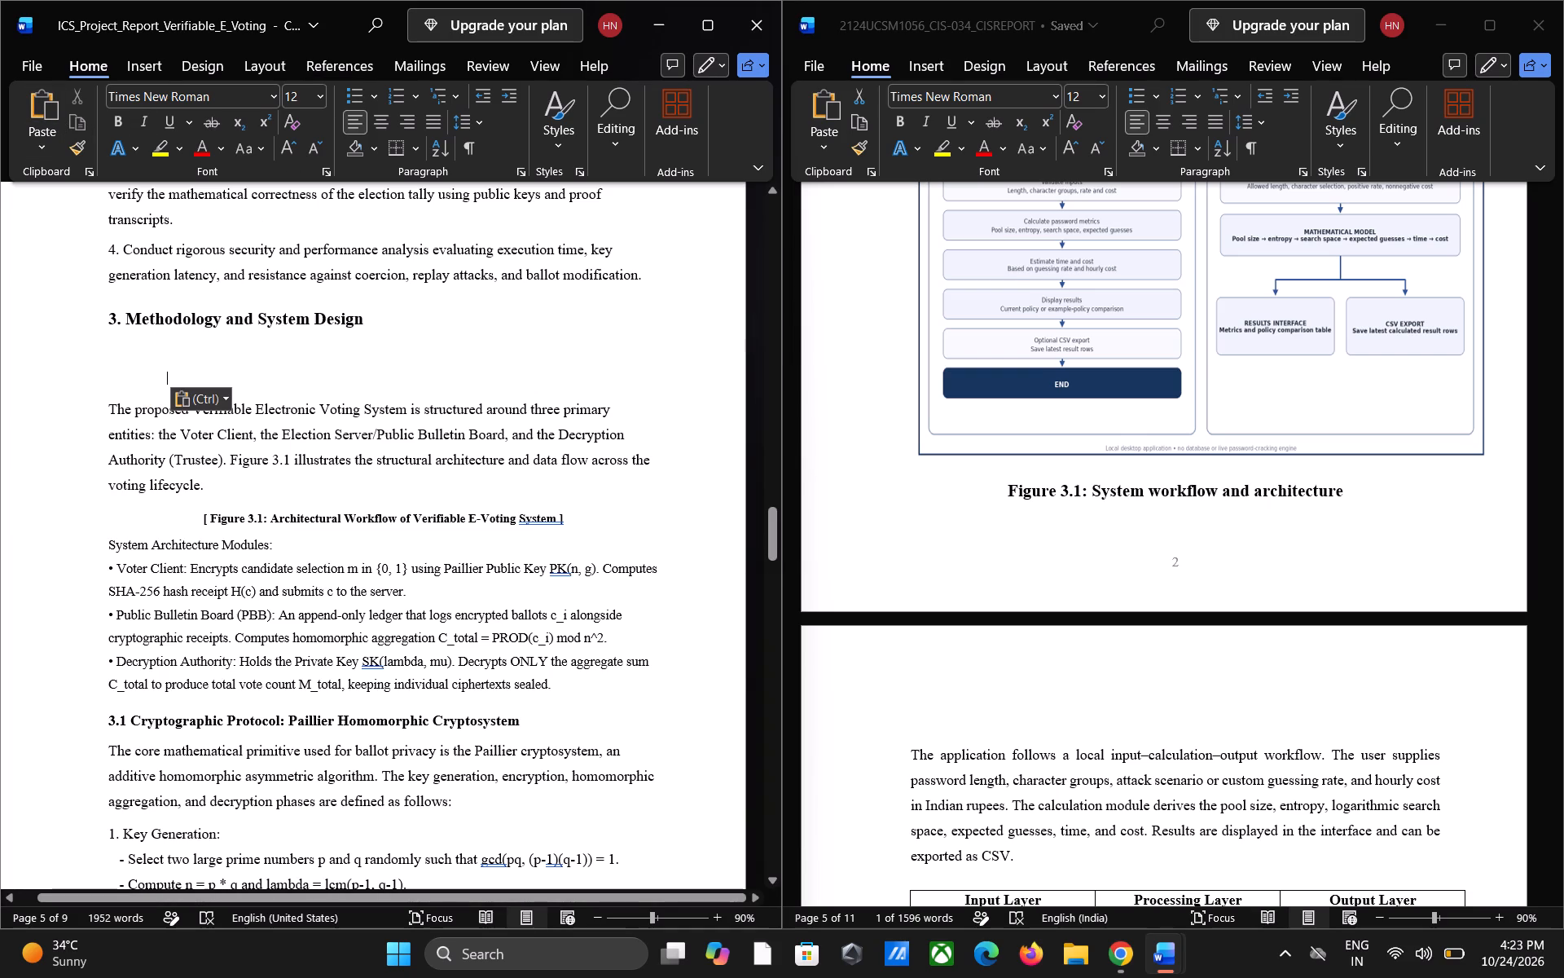
Add eleven blank lines before the section's opening paragraph to make room for the figure.
key(Return)
key(Return)
key(Return)
key(Return)
key(Return)
key(Return)
key(Return)
key(Return)
key(Return)
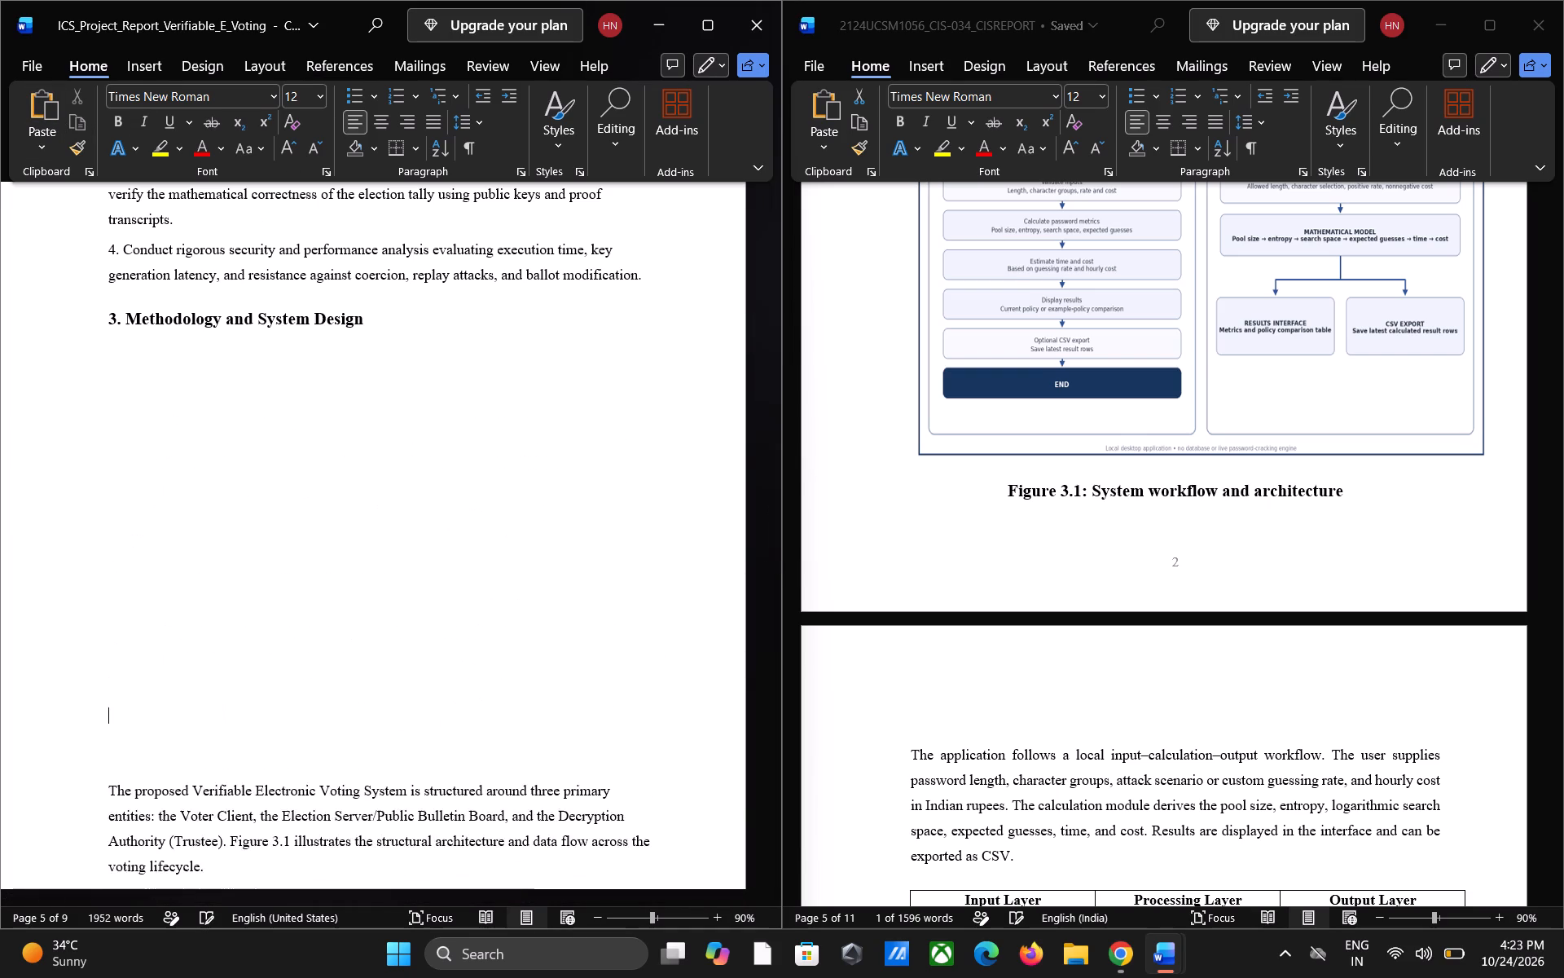
key(Return)
key(Return)
Paste the workflow image into the blank space below "3. Methodology and System Design" using the Picture paste option.
click(293, 463)
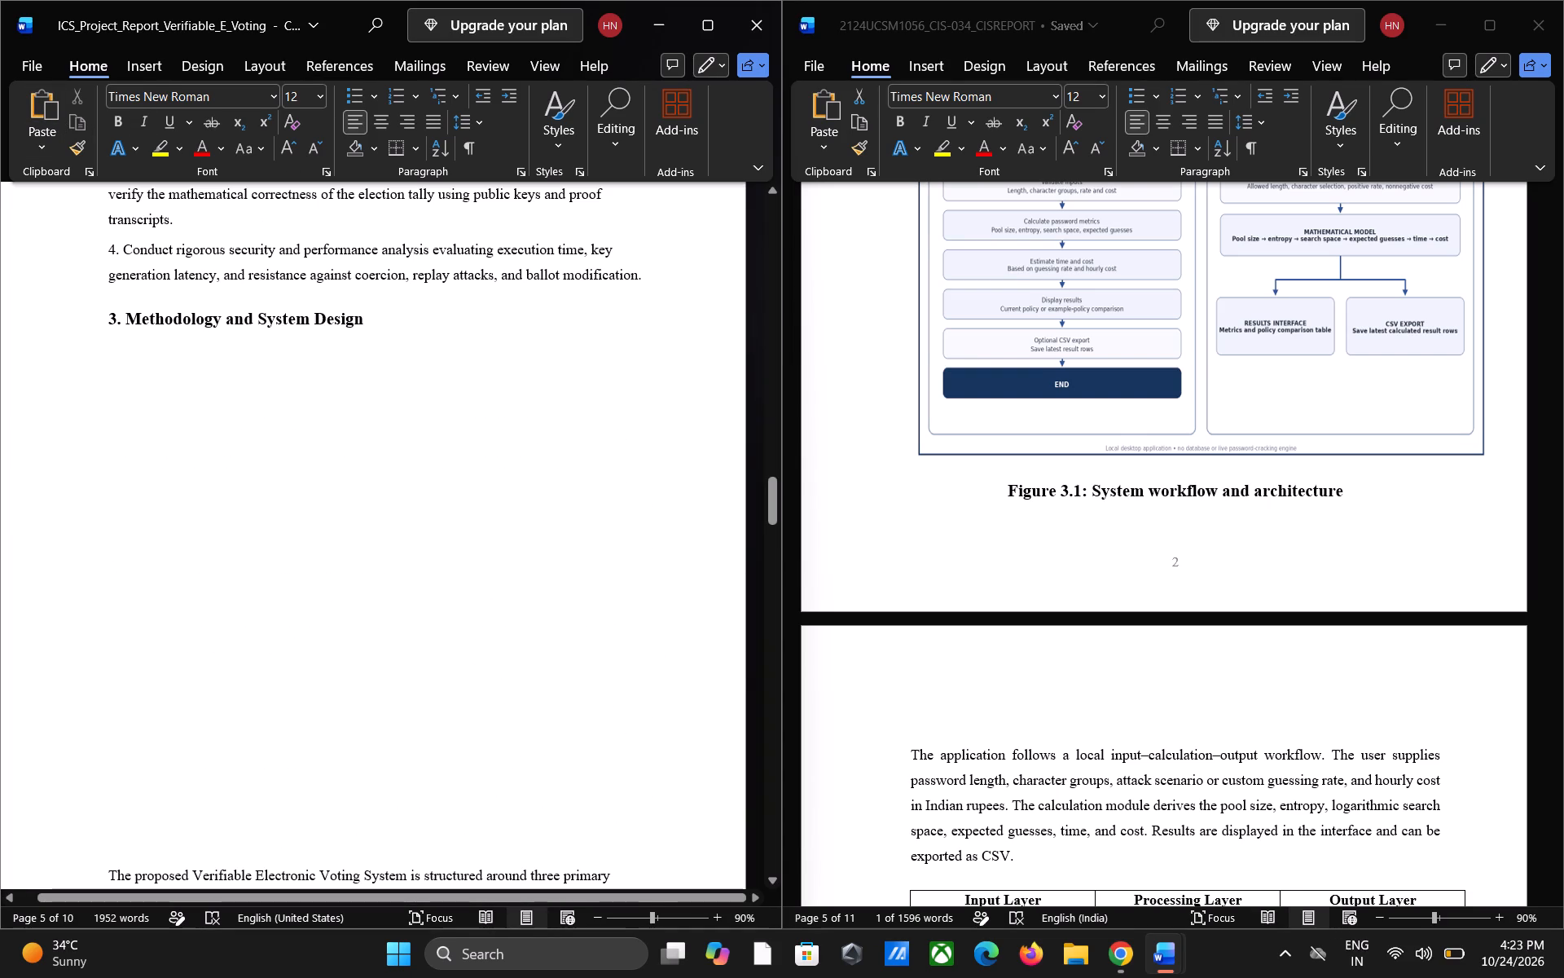
key(ctrl+v)
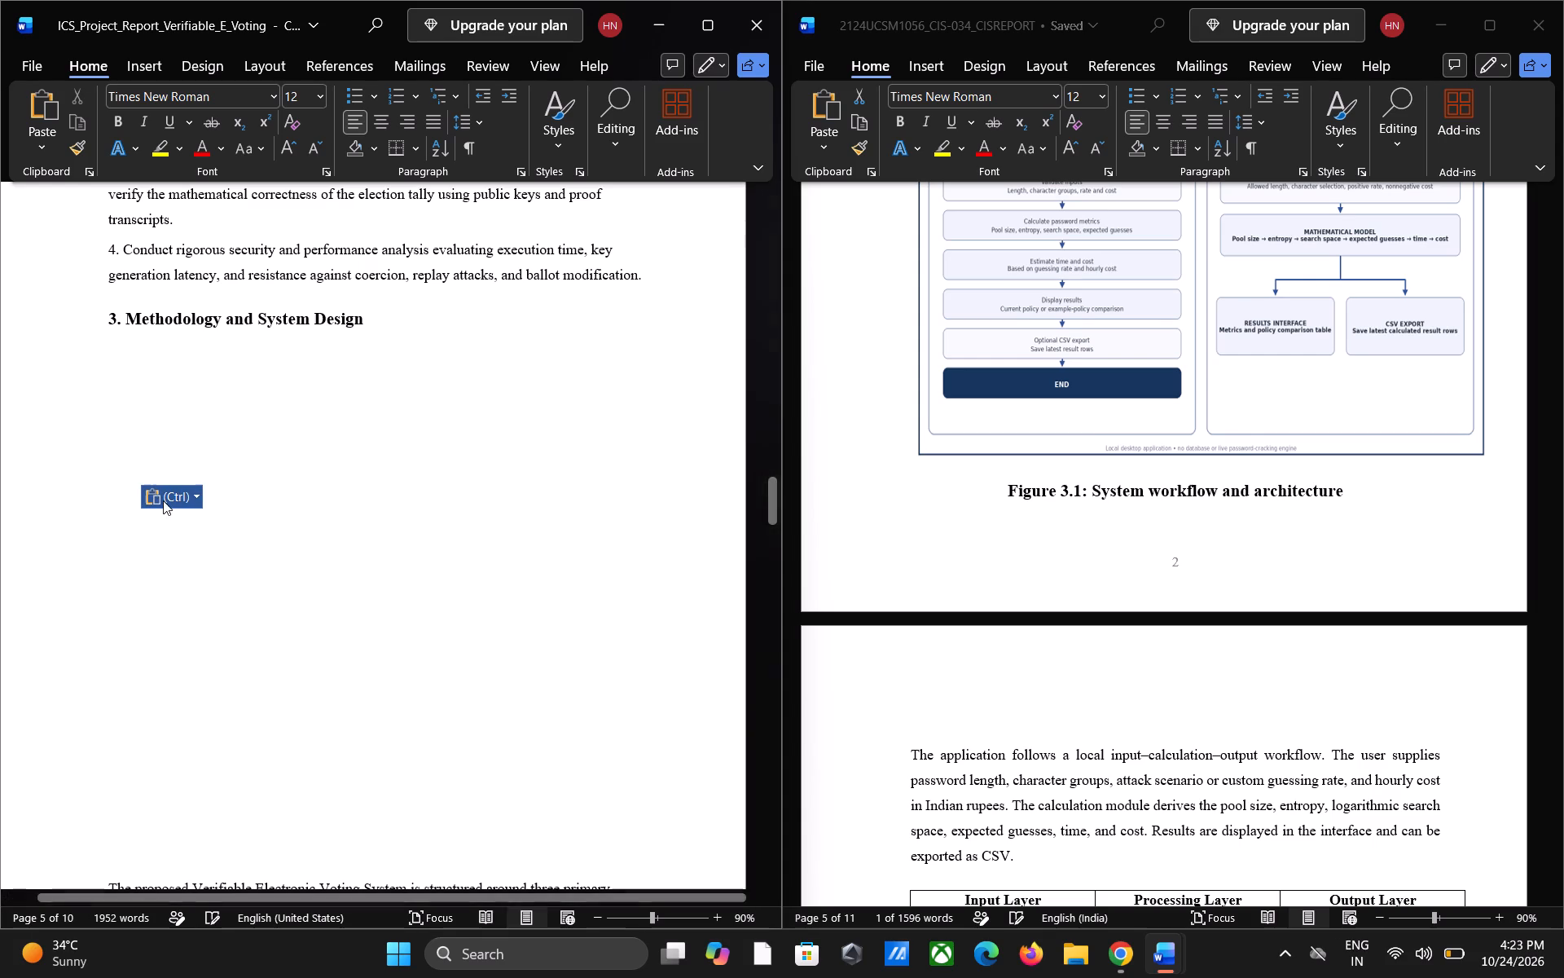
click(164, 498)
click(164, 554)
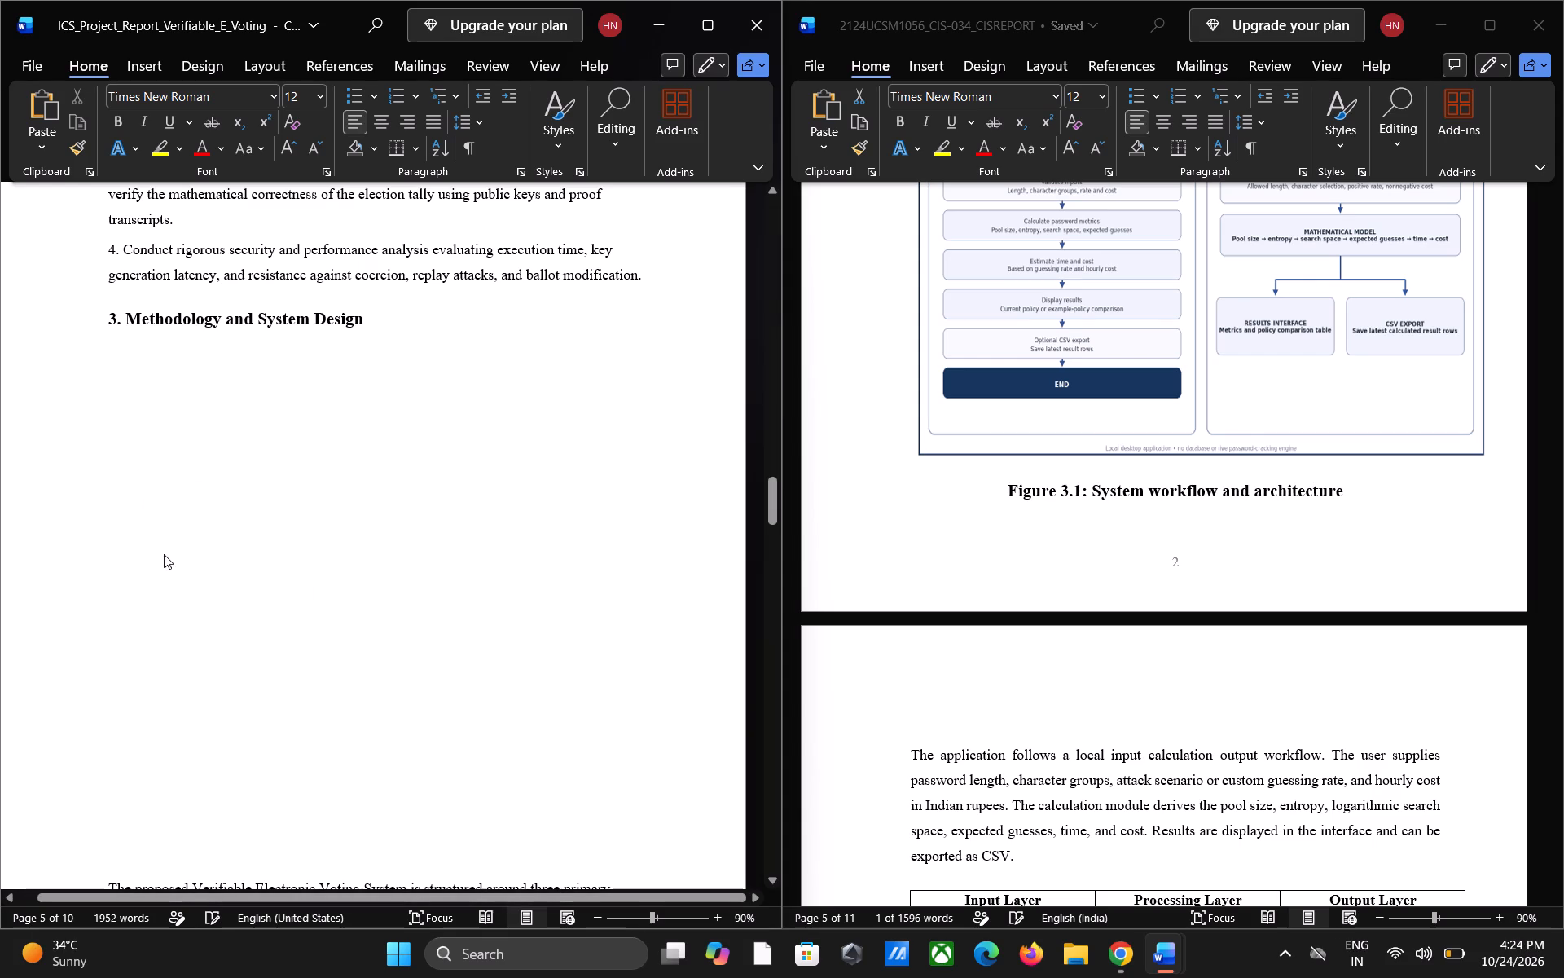
click(169, 497)
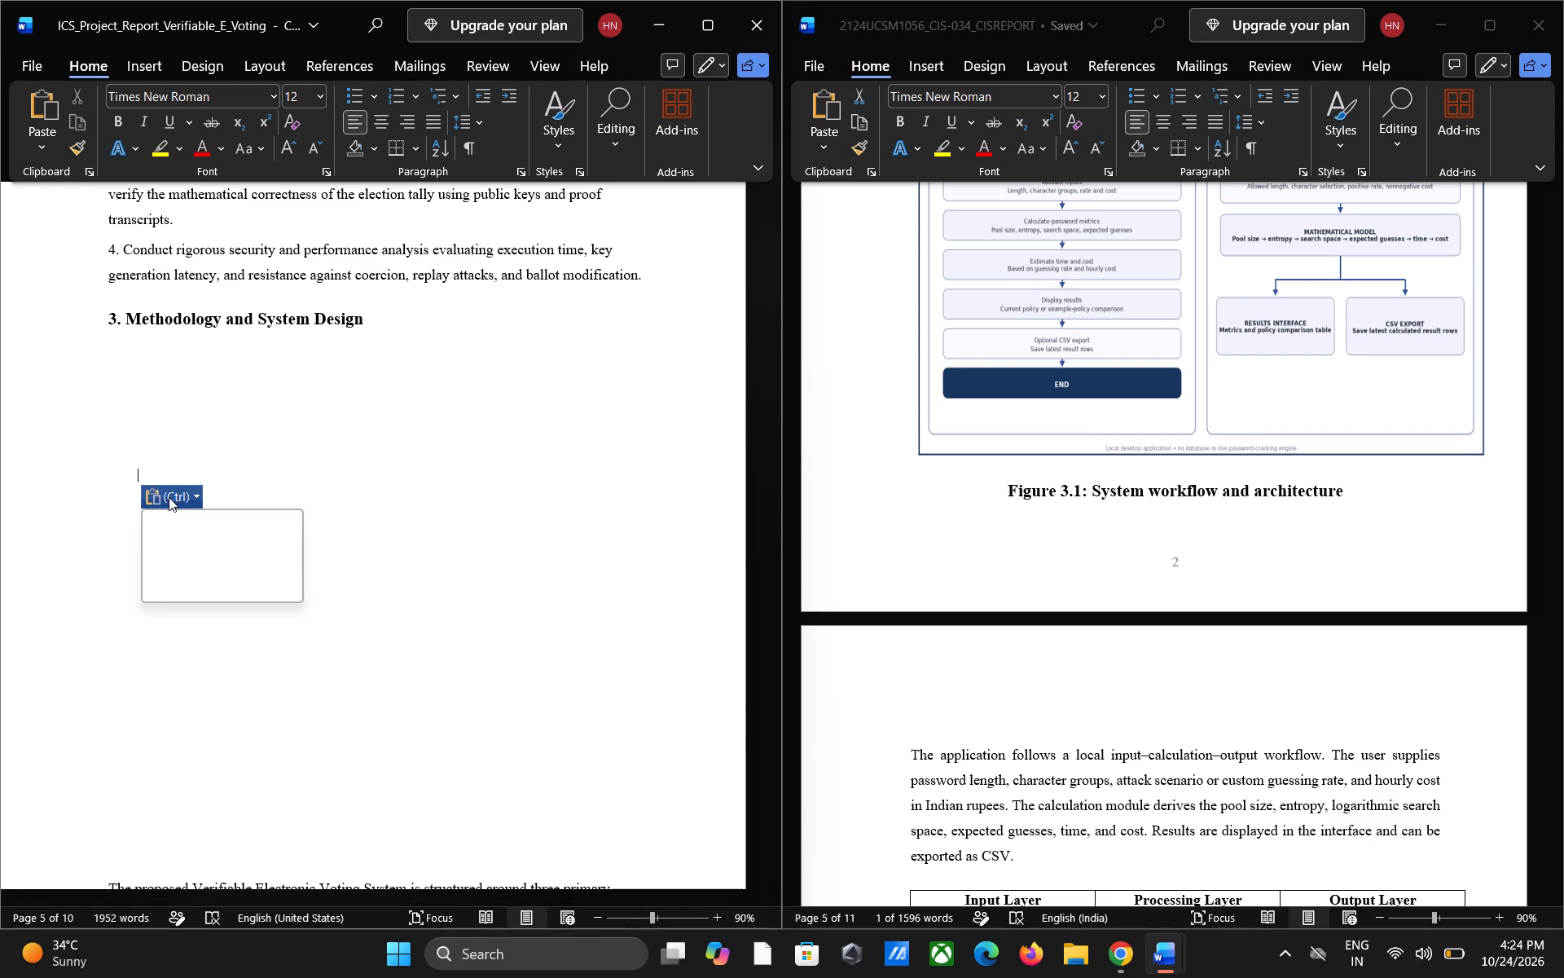
click(191, 557)
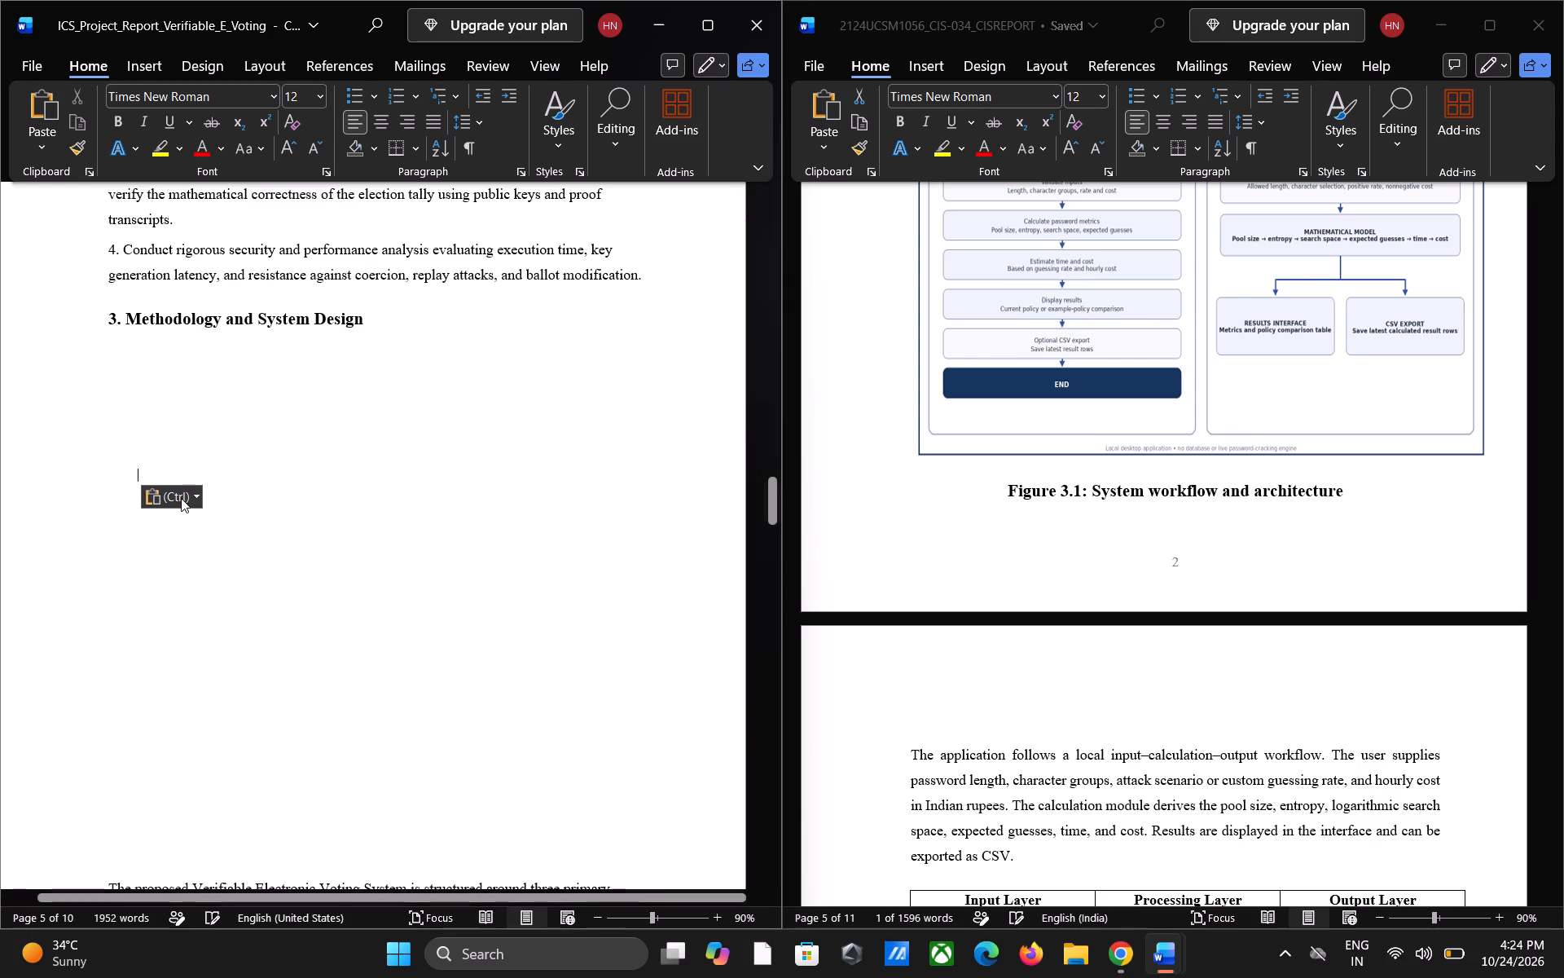
click(183, 505)
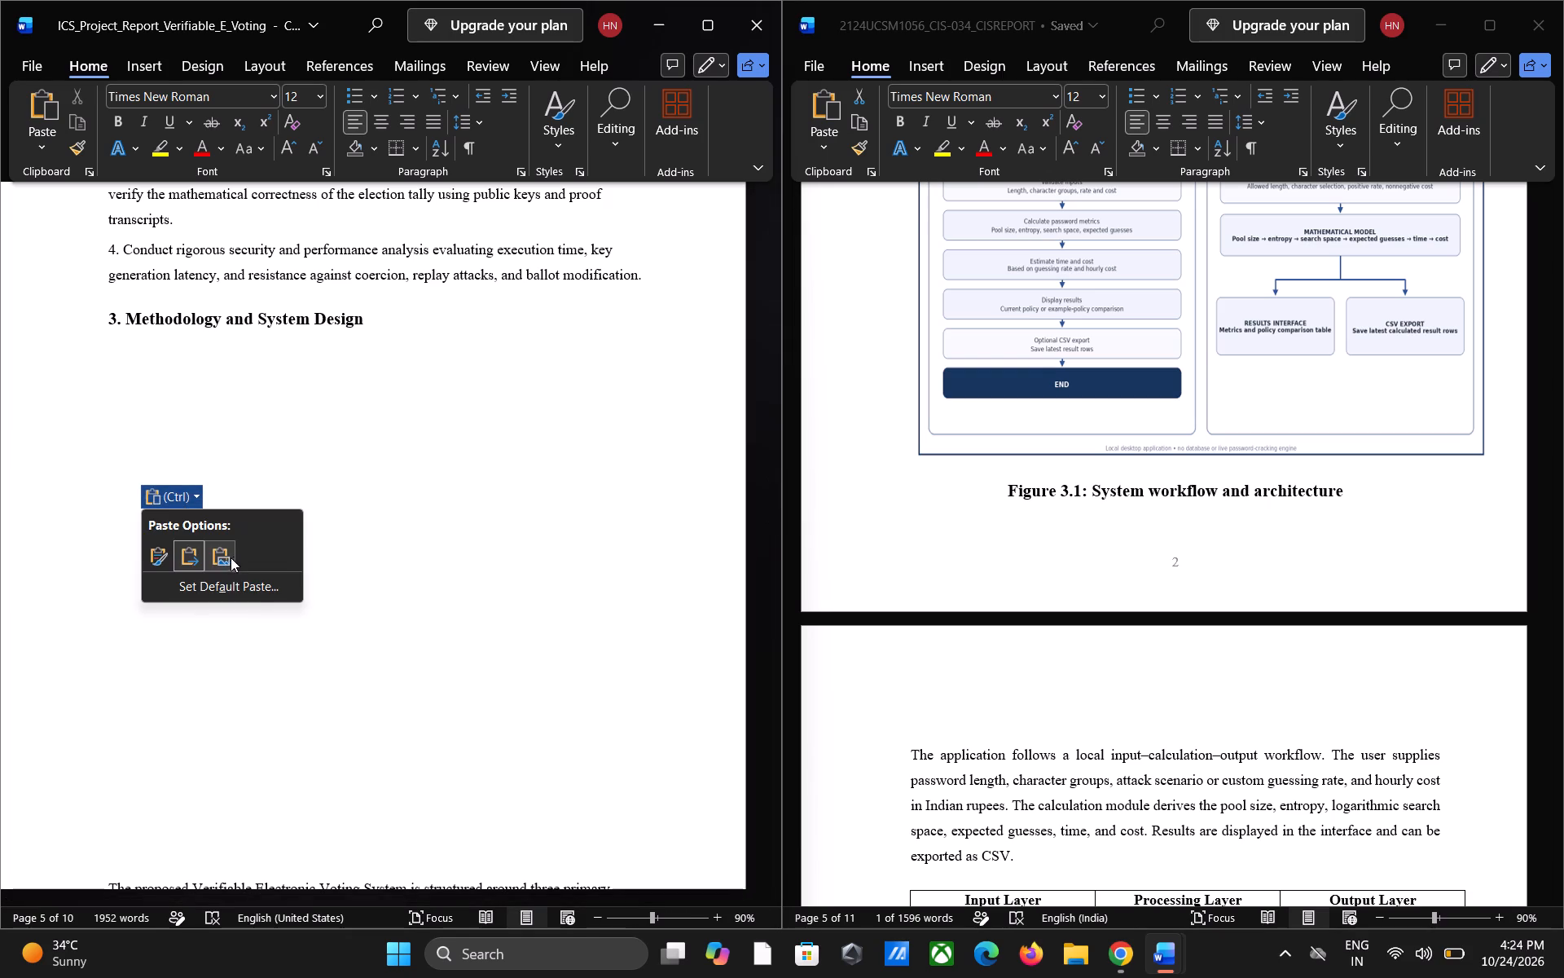
click(226, 558)
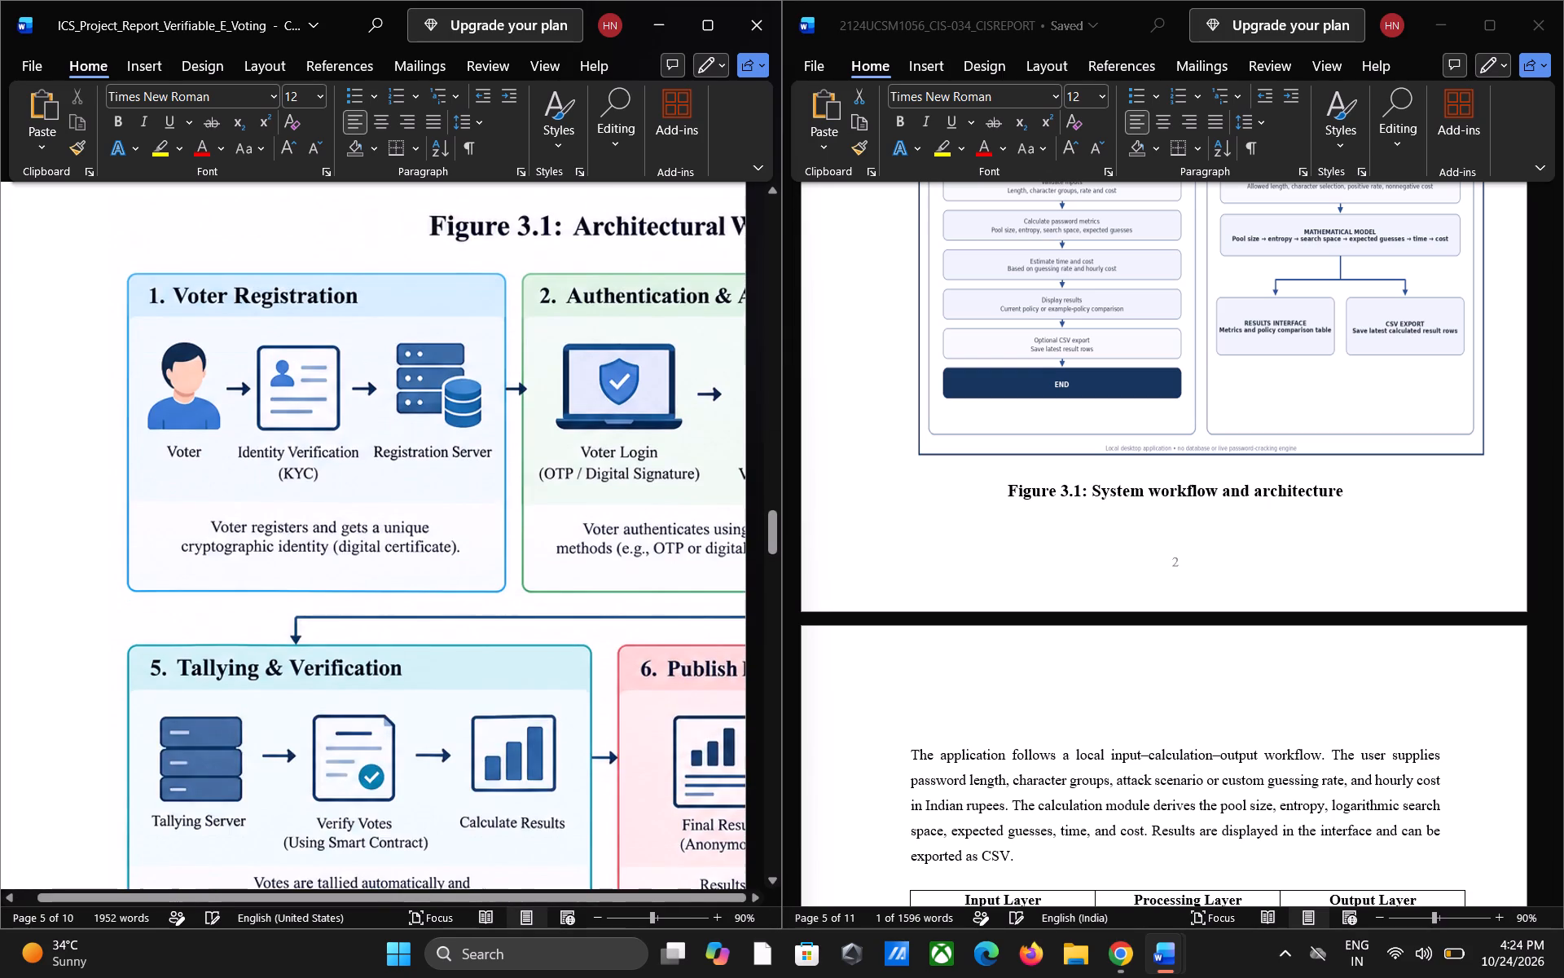
Maximize the report window and set the pasted workflow image to Tight text wrapping.
ctrl+scroll(248, 474, down, 5)
scroll(343, 487, up, 1)
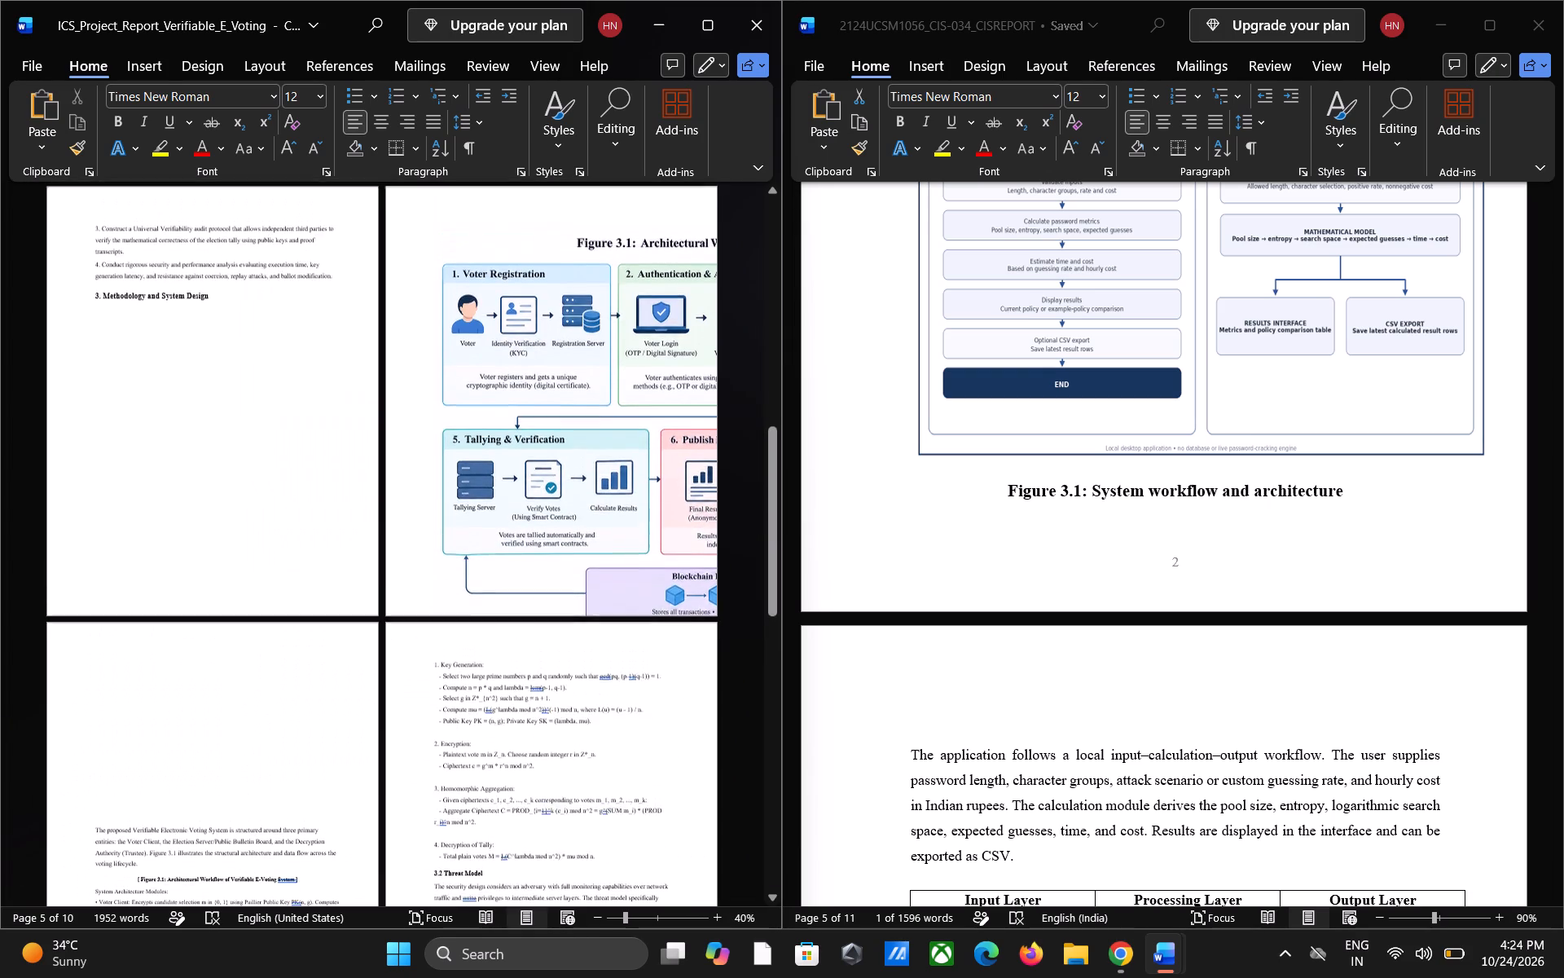
scroll(343, 487, up, 1)
ctrl+scroll(343, 487, up, 4)
click(357, 531)
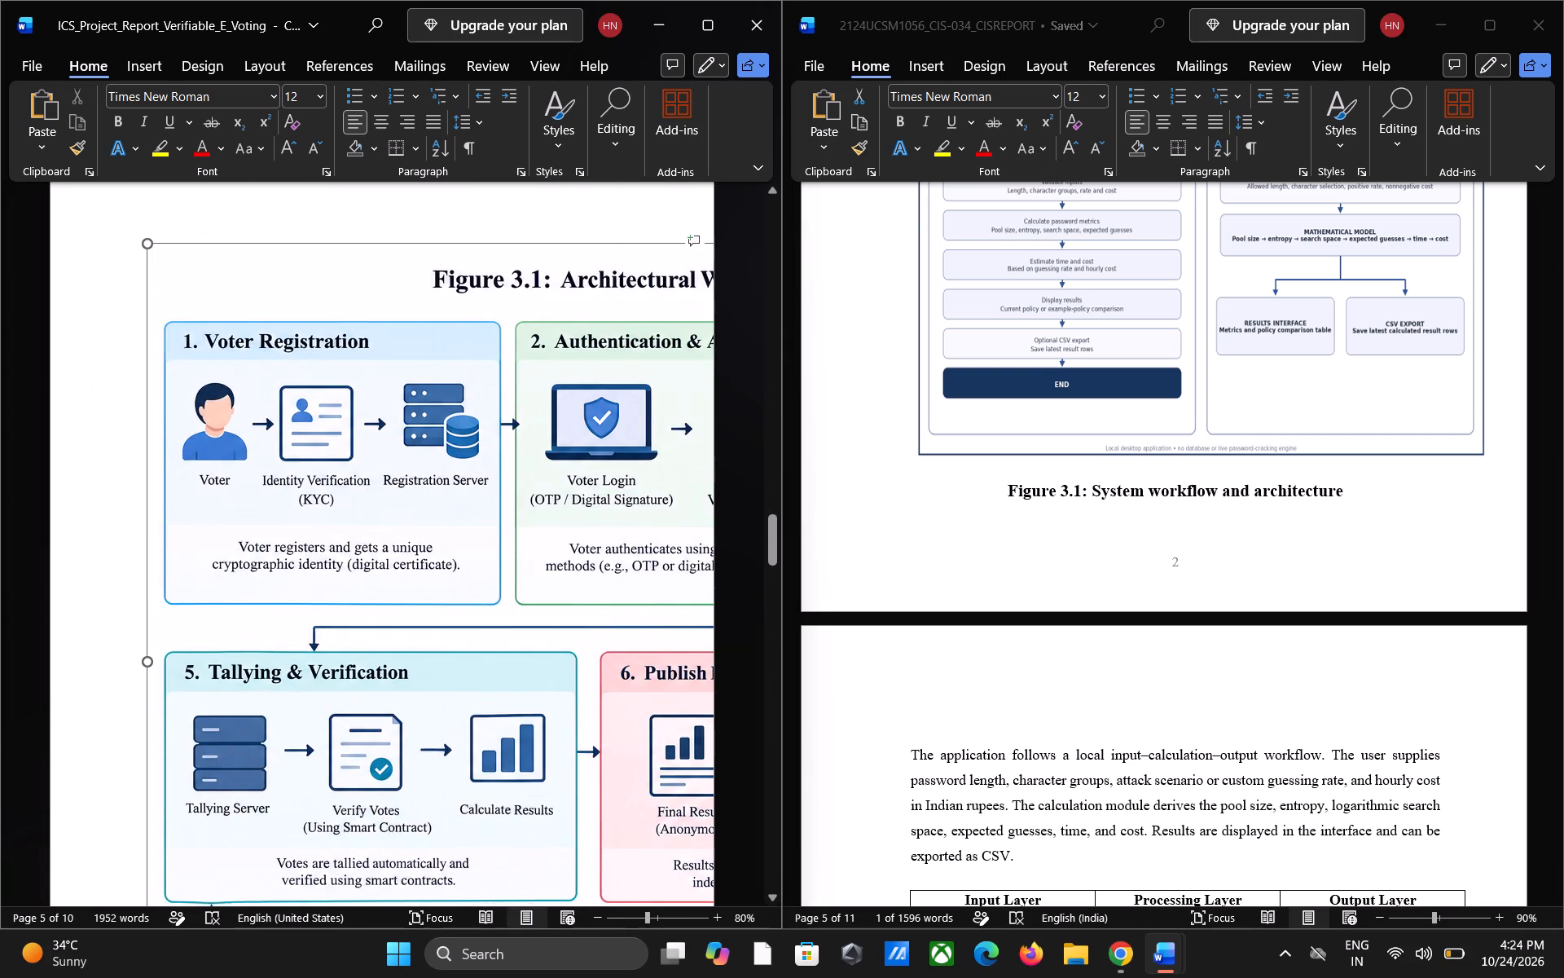
click(707, 2)
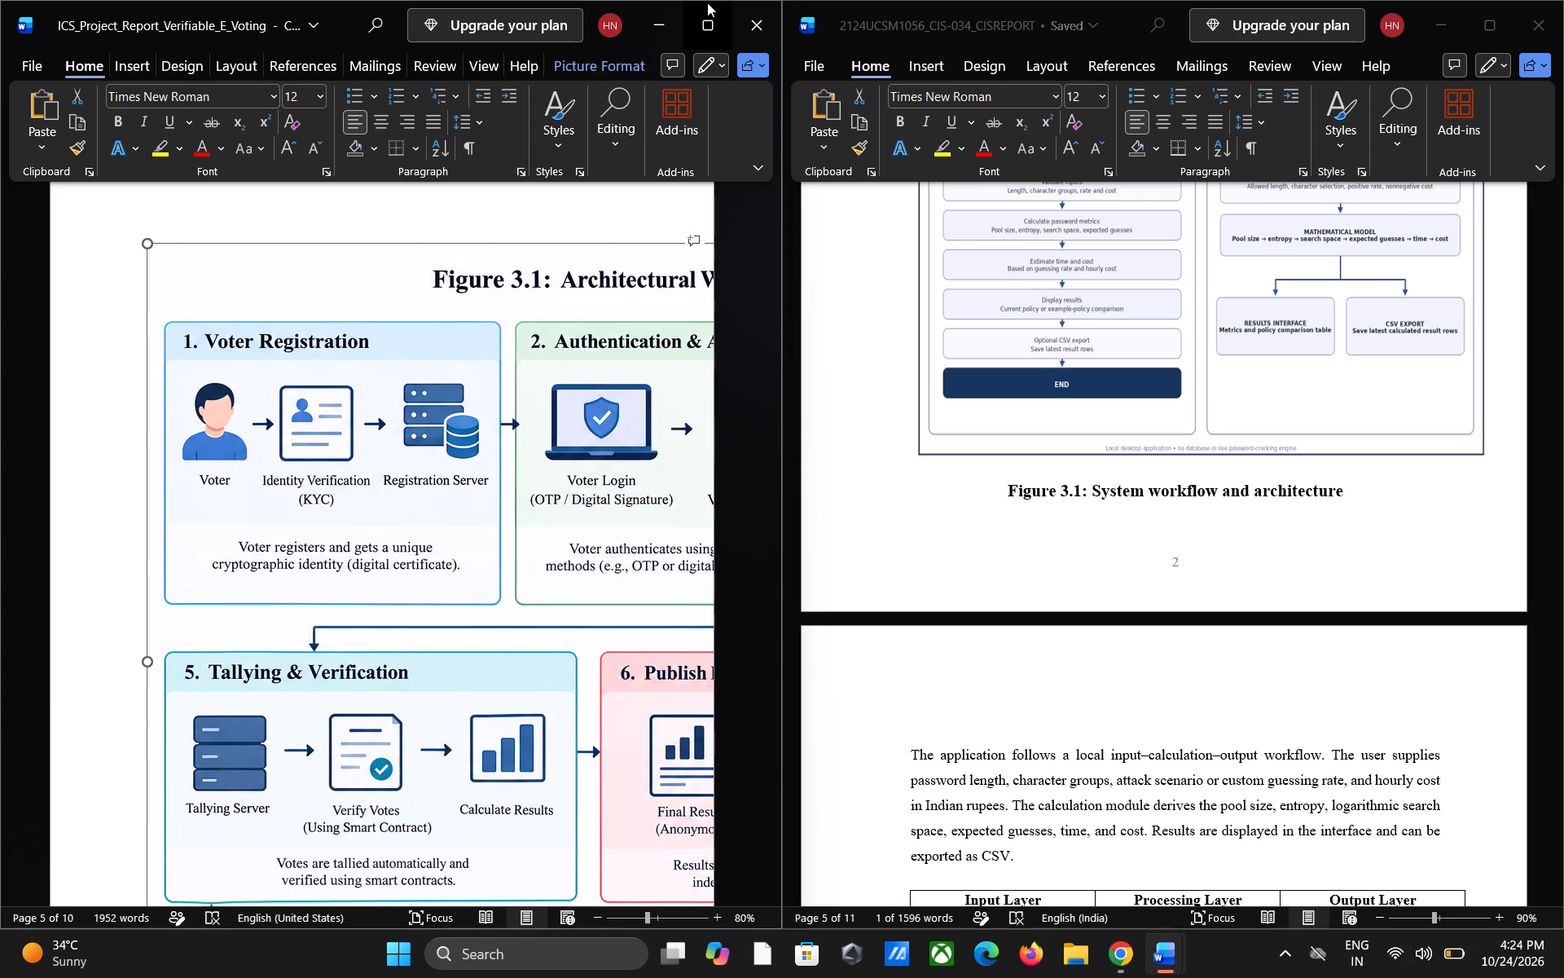
ctrl+scroll(991, 399, down, 4)
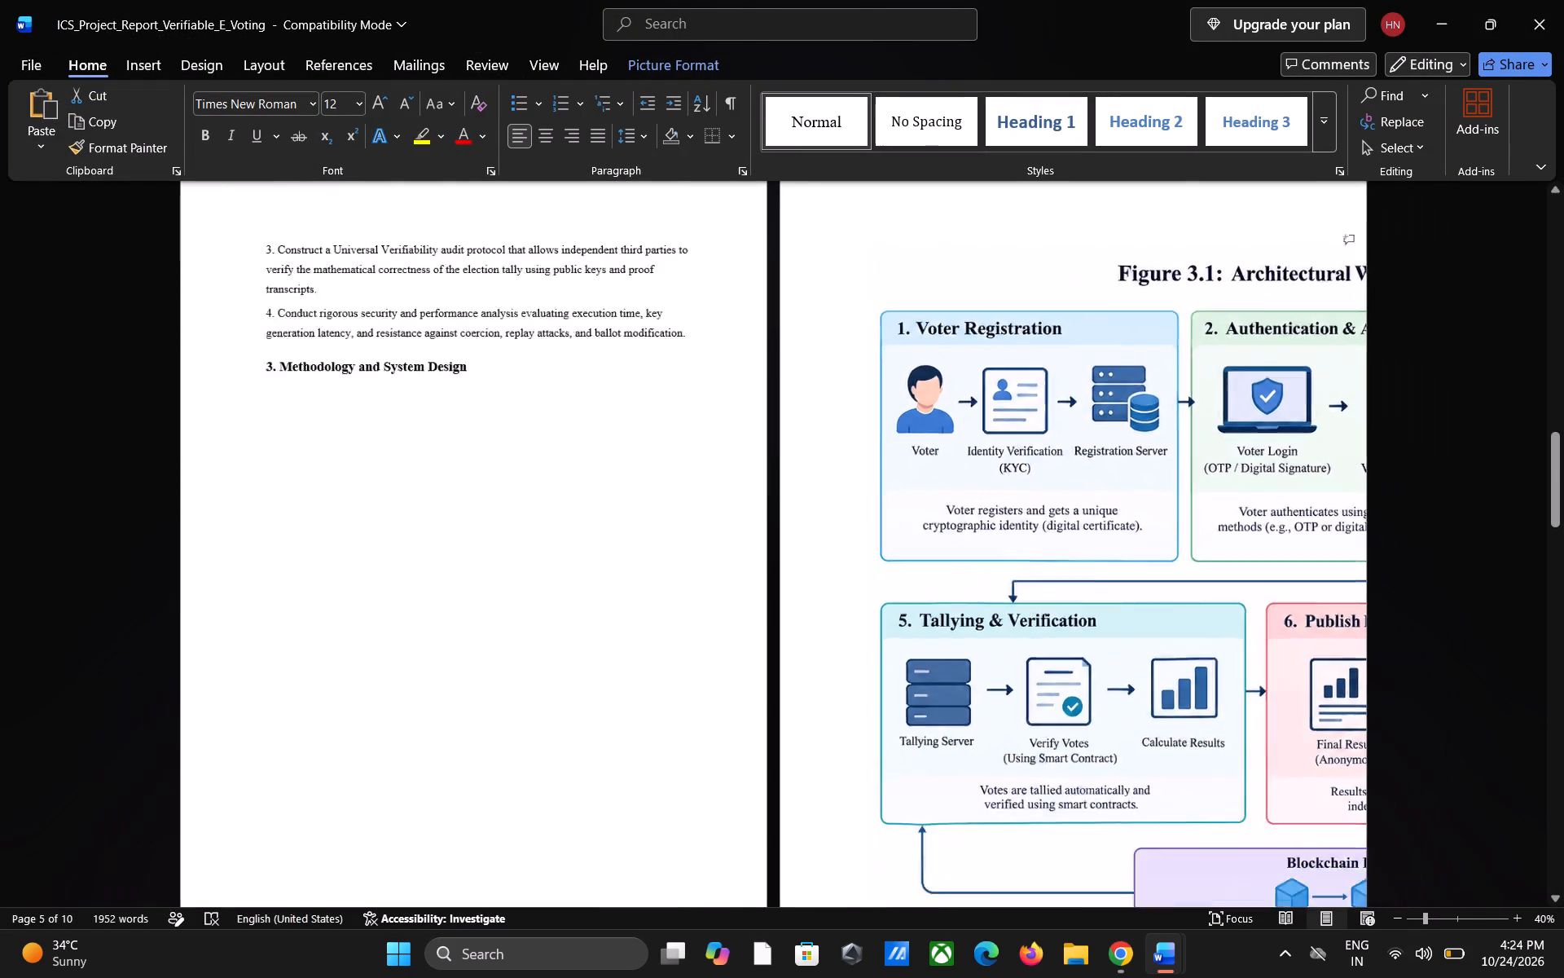
ctrl+scroll(991, 399, up, 7)
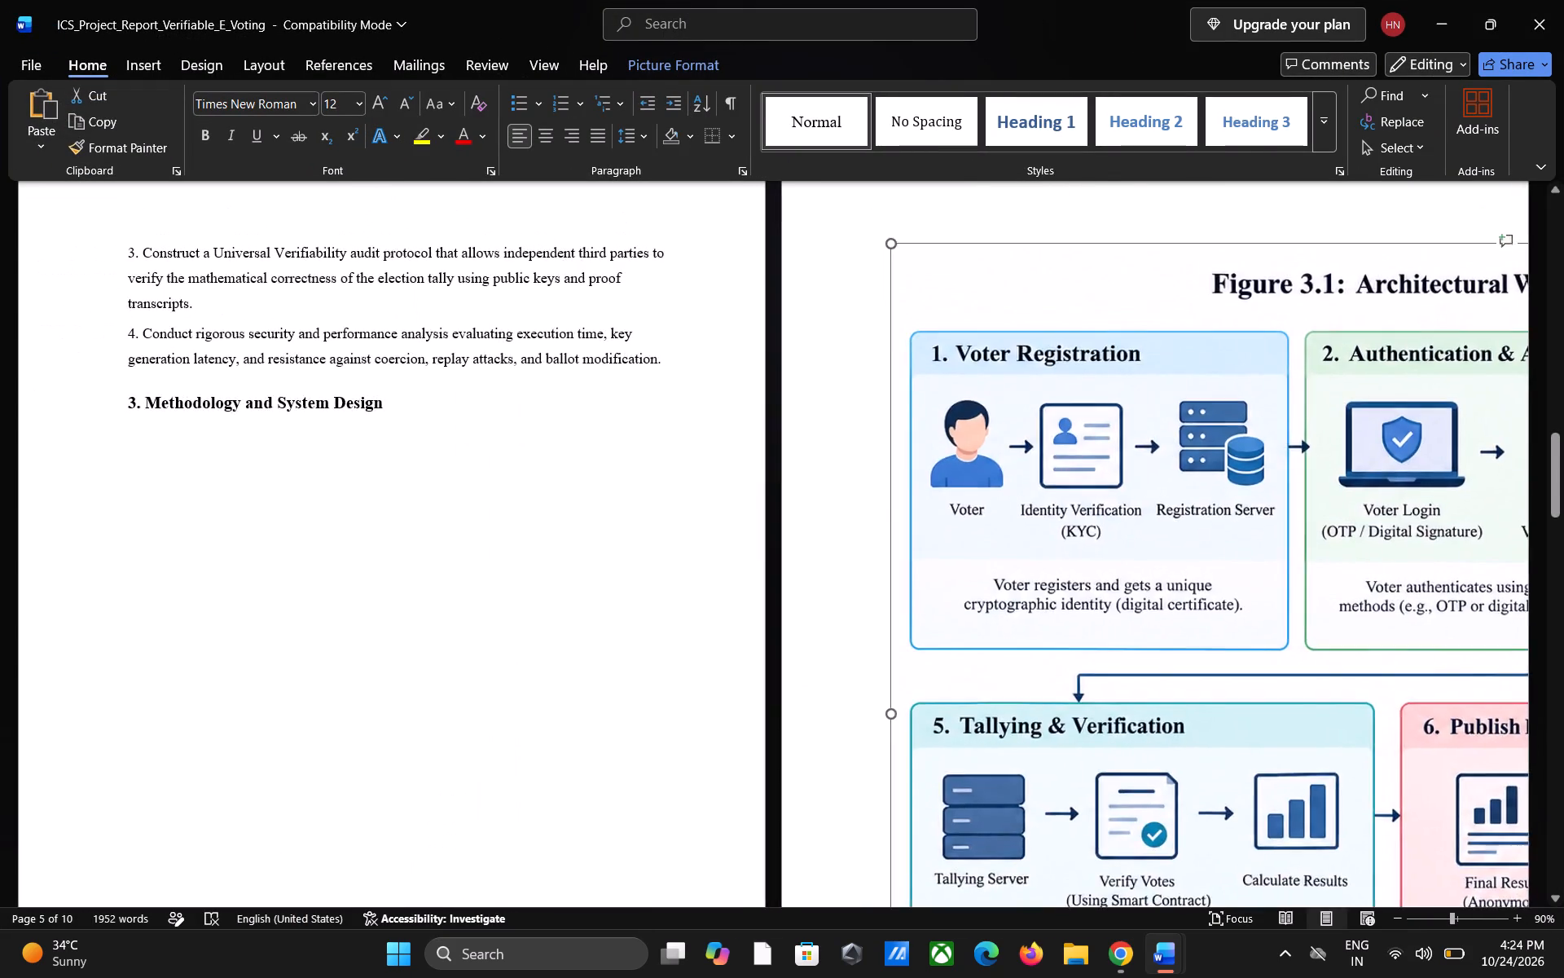
ctrl+scroll(991, 399, up, 2)
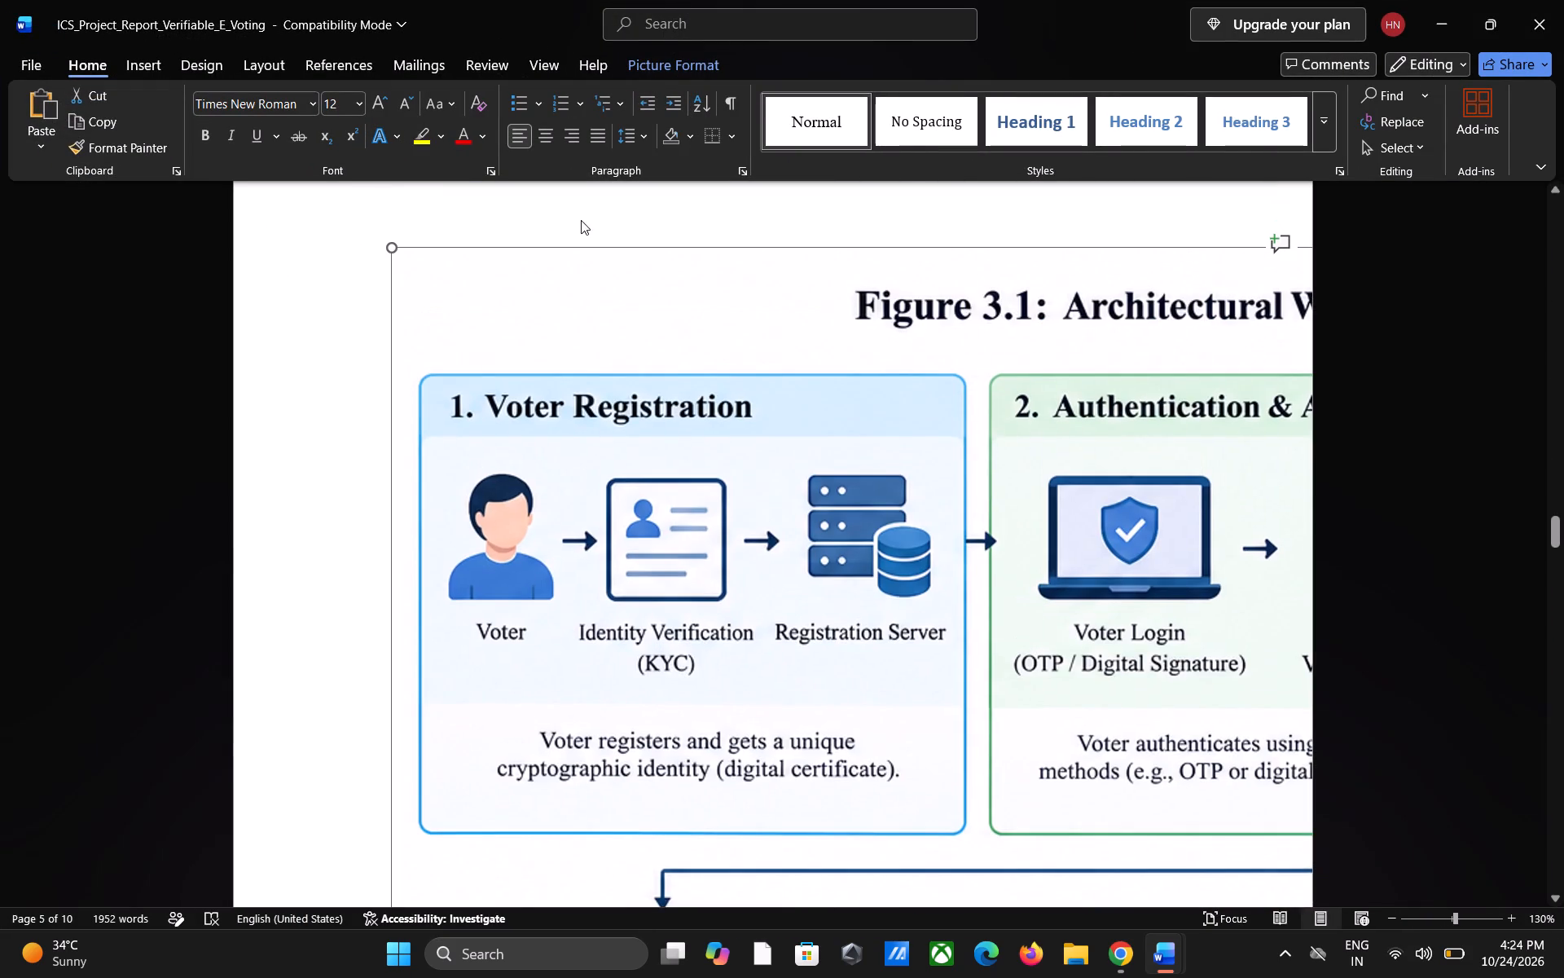
click(364, 262)
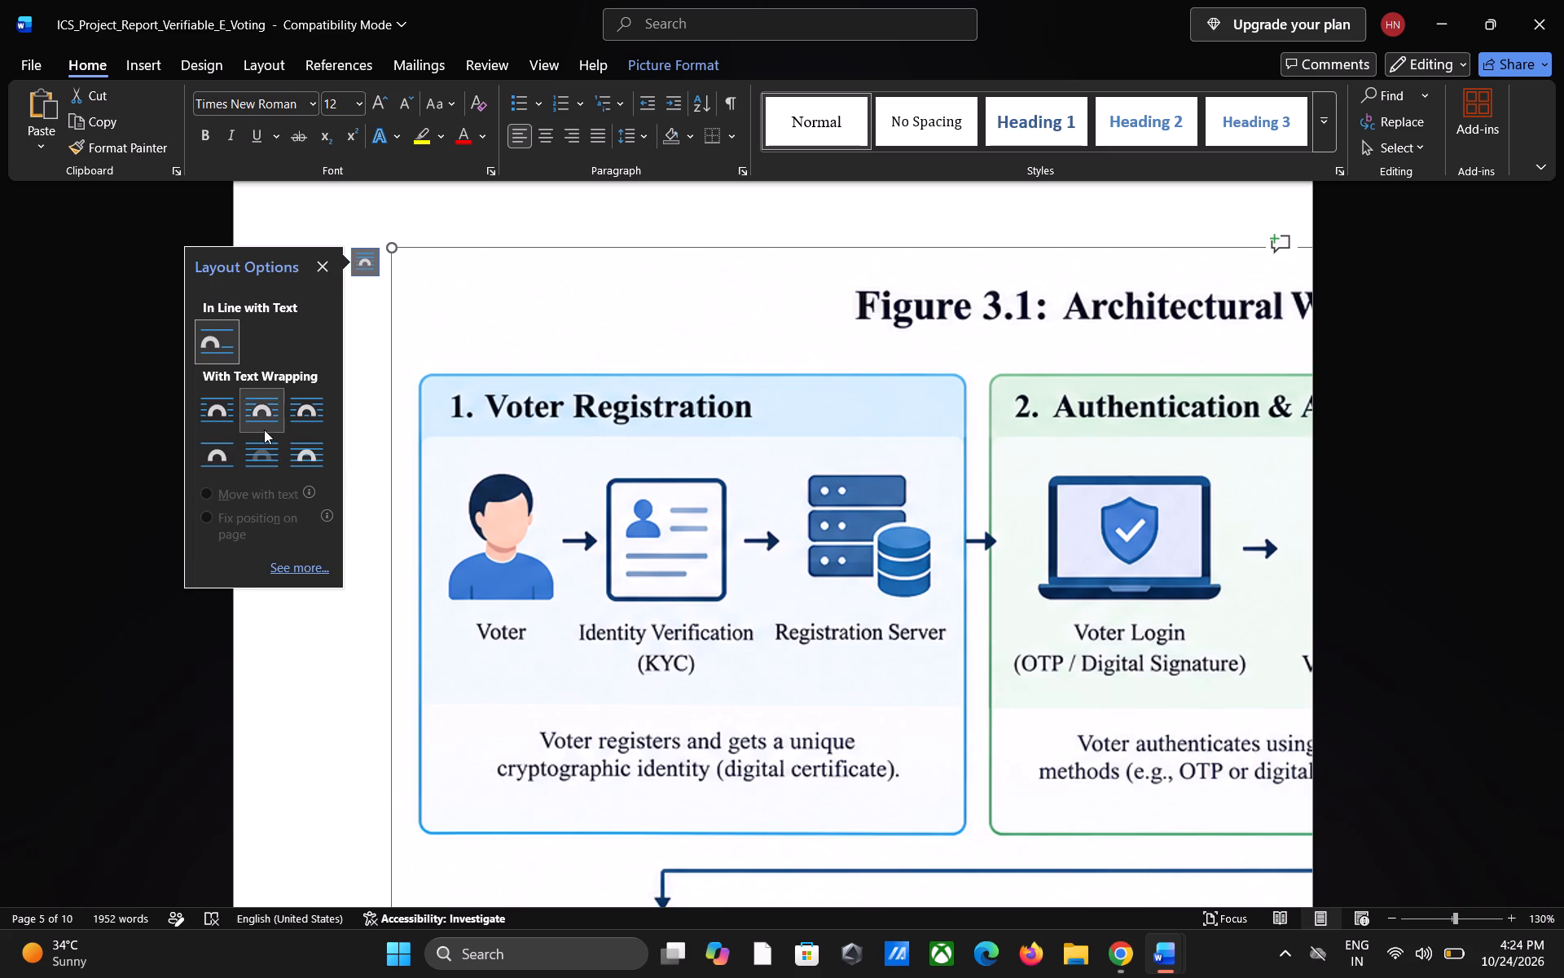
click(265, 420)
click(770, 581)
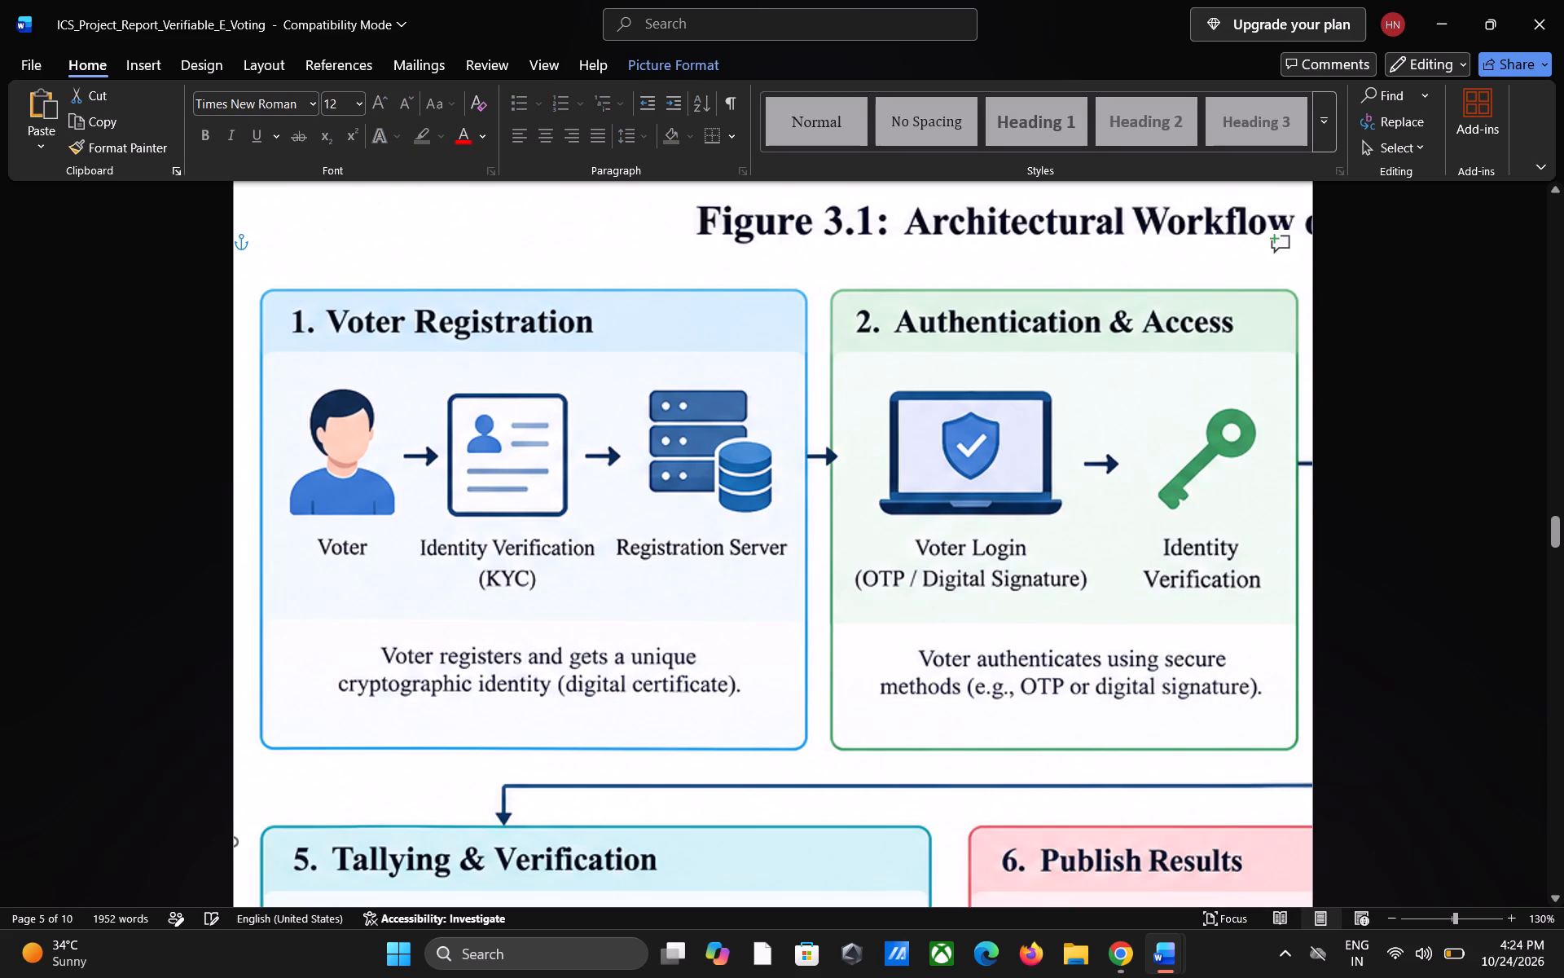
Shrink the workflow image from its top-left corner to roughly the width of the text column.
ctrl+scroll(770, 581, down, 4)
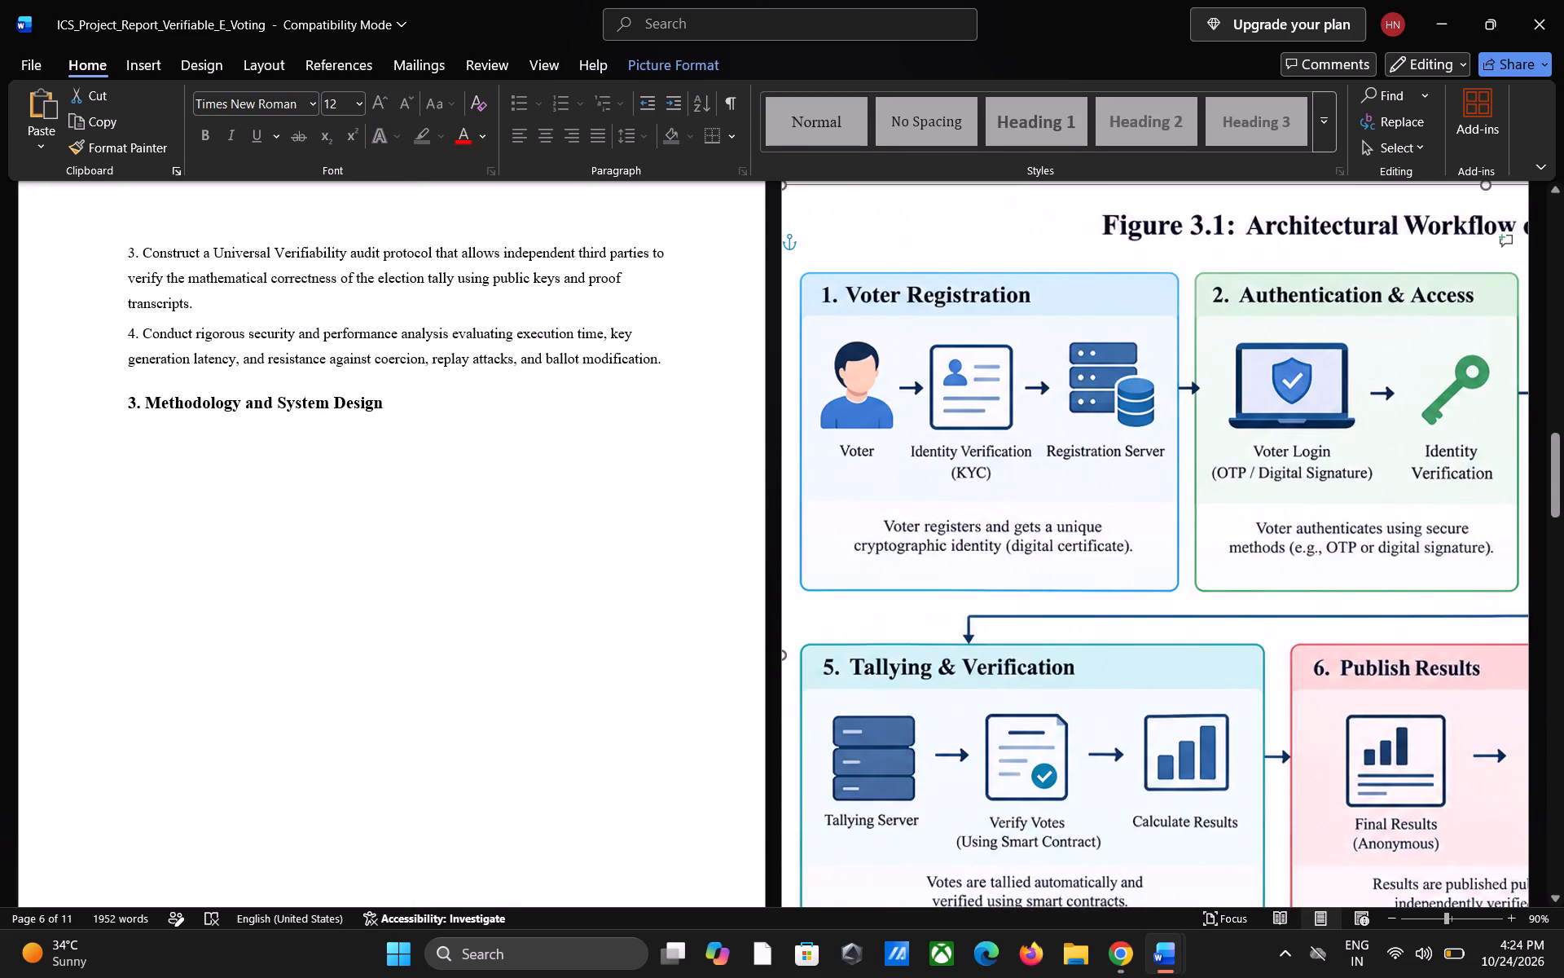
drag(780, 183, 823, 218)
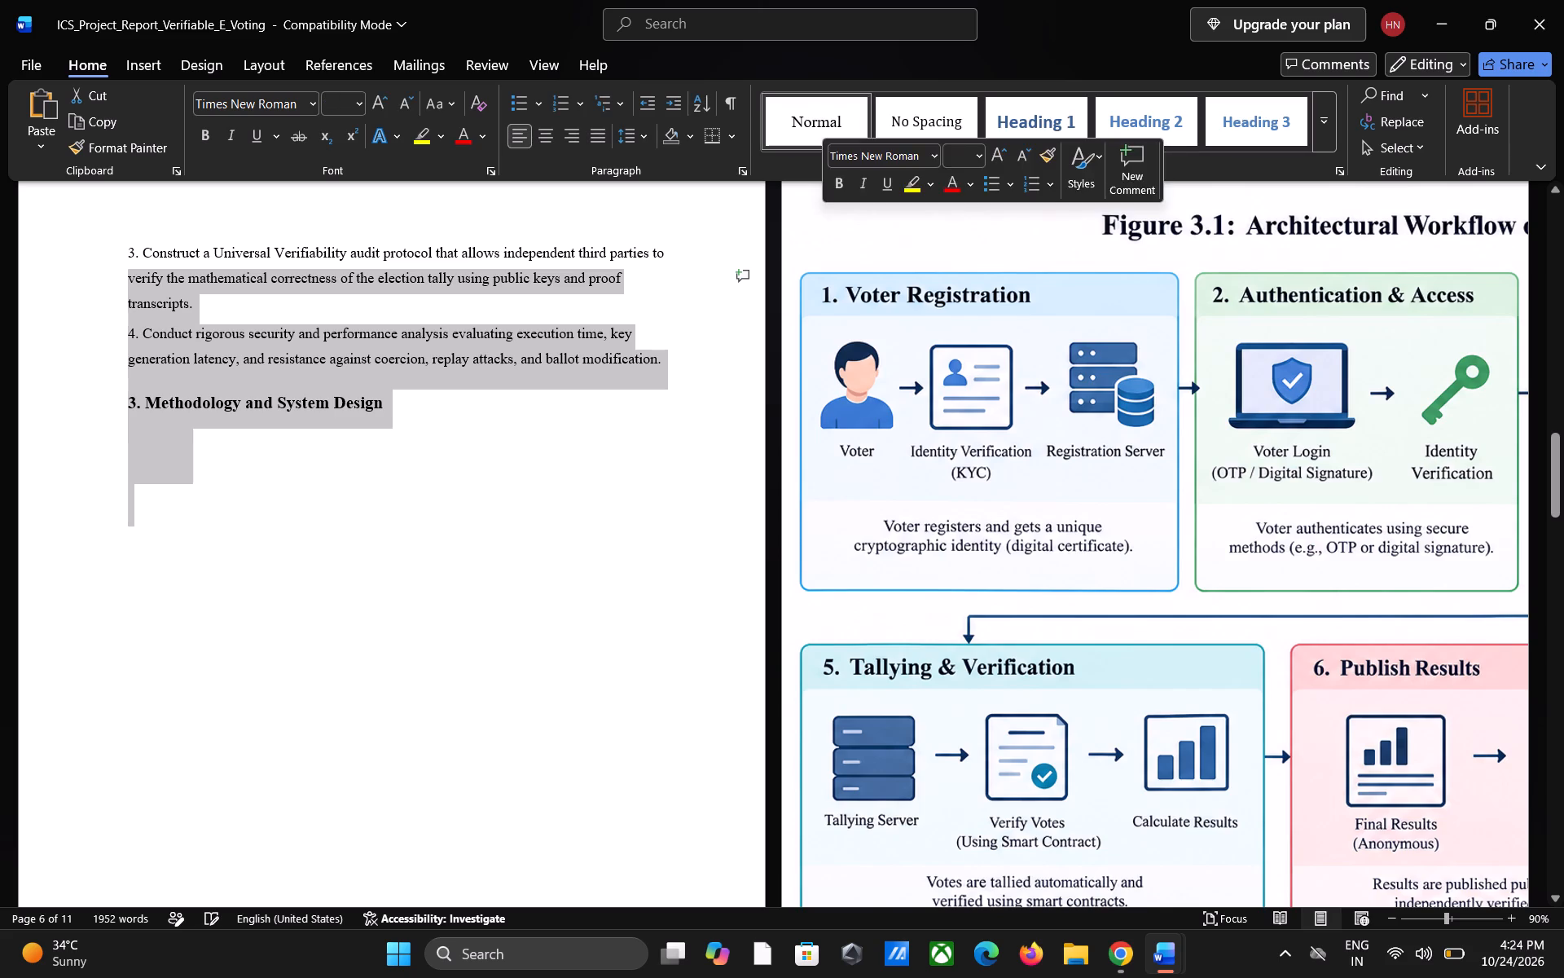
click(892, 332)
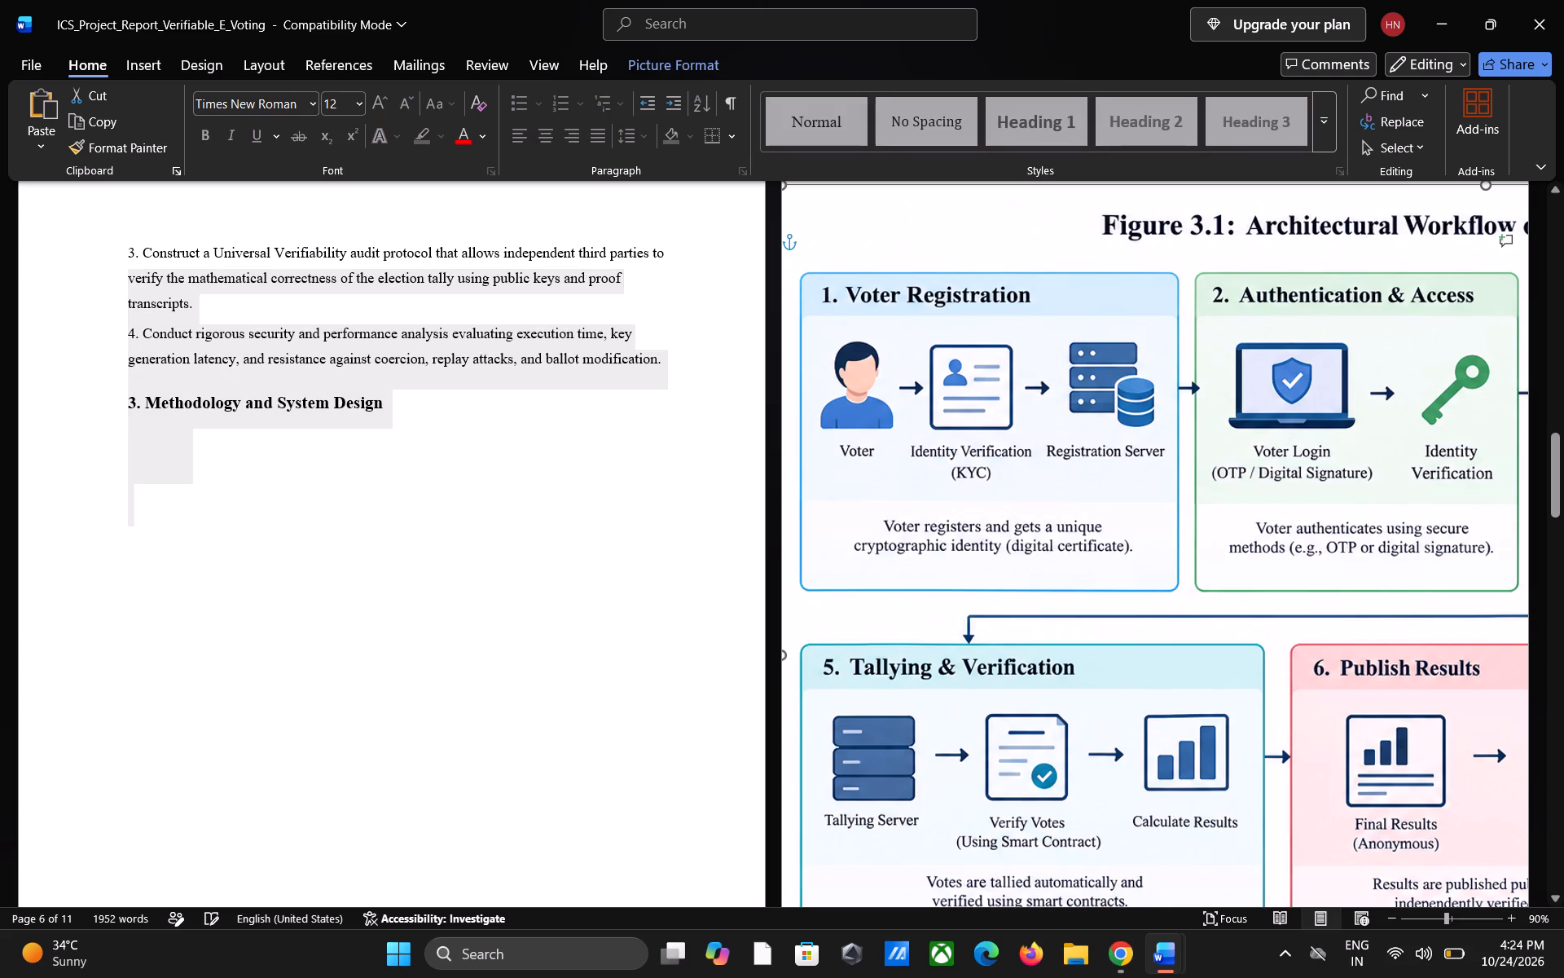
drag(782, 185, 791, 193)
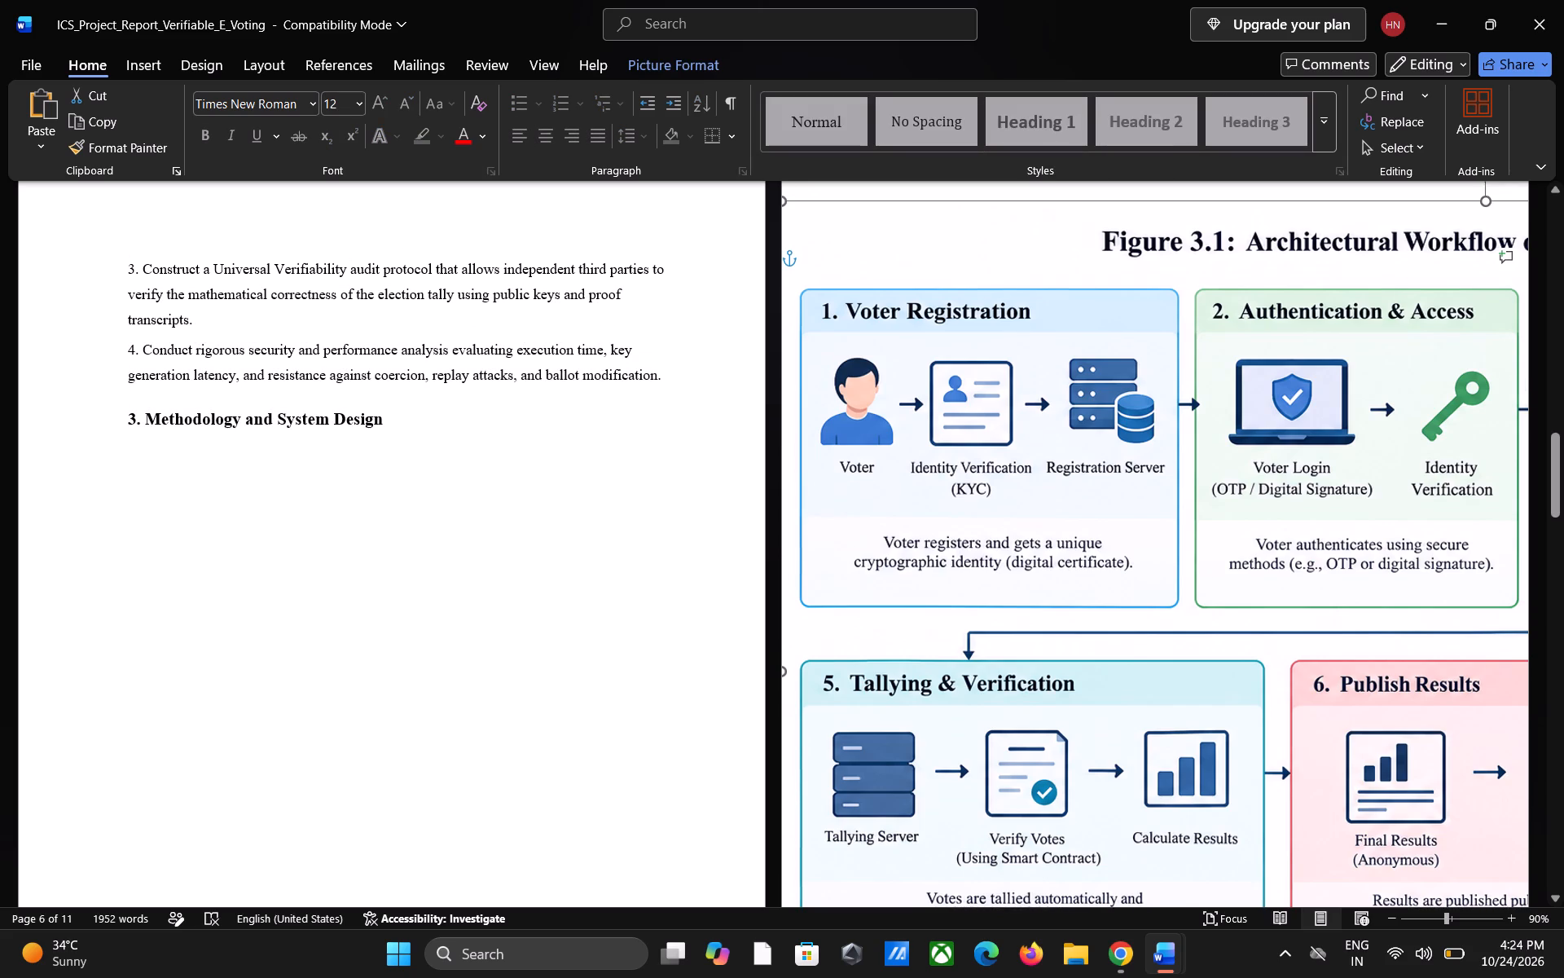
drag(791, 193, 1213, 689)
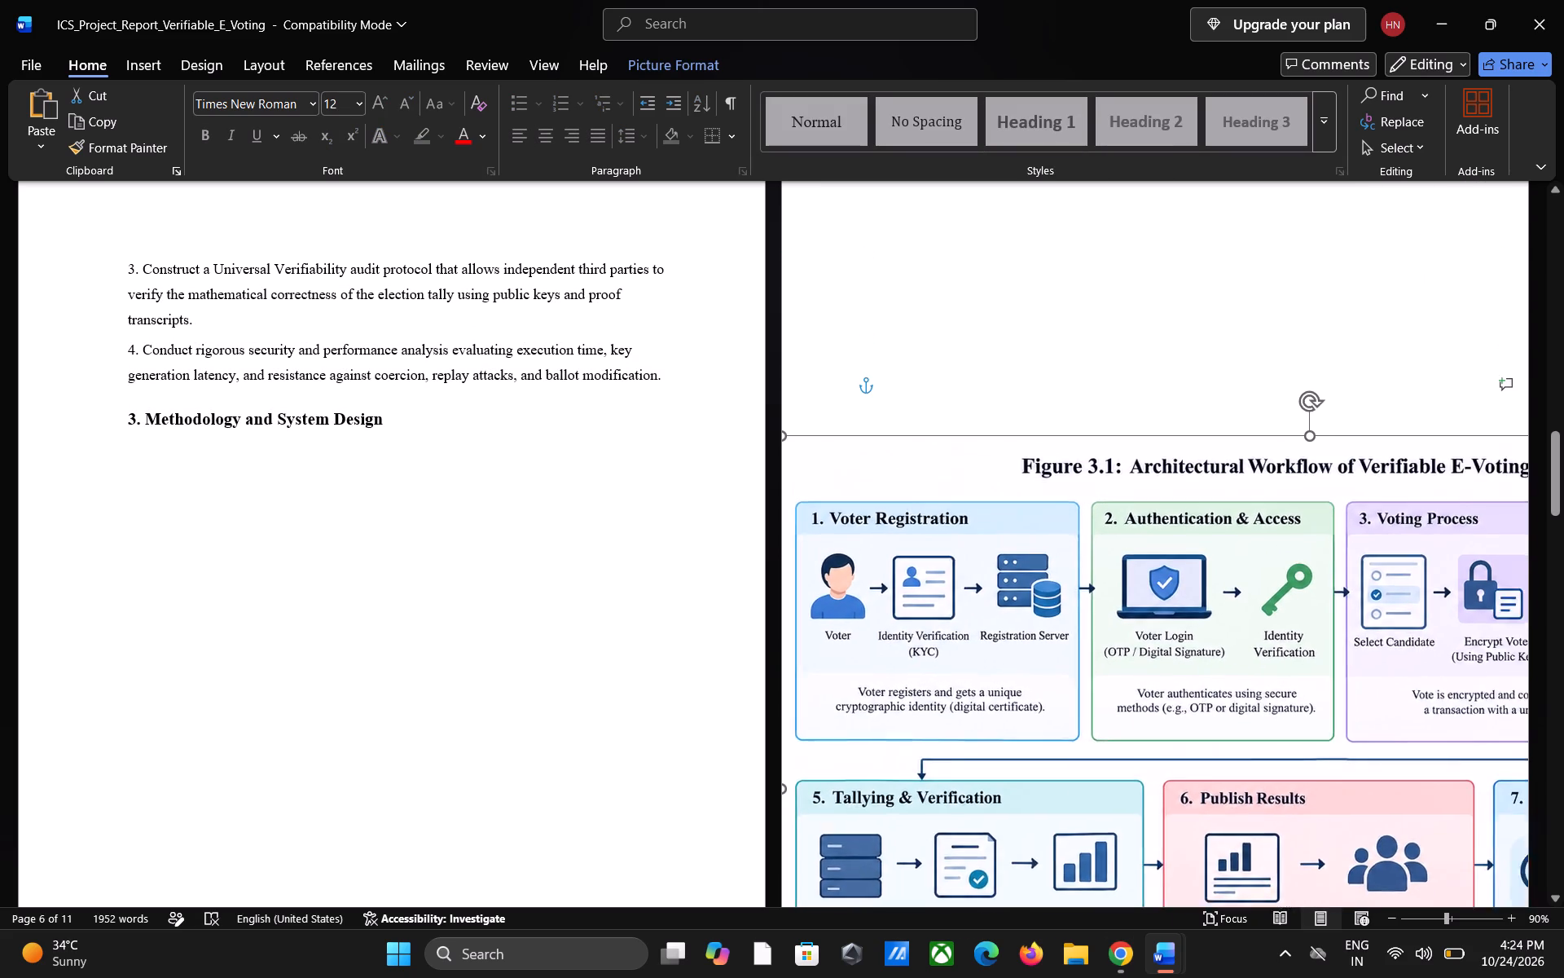
drag(1213, 689, 1289, 798)
drag(1215, 660, 1187, 556)
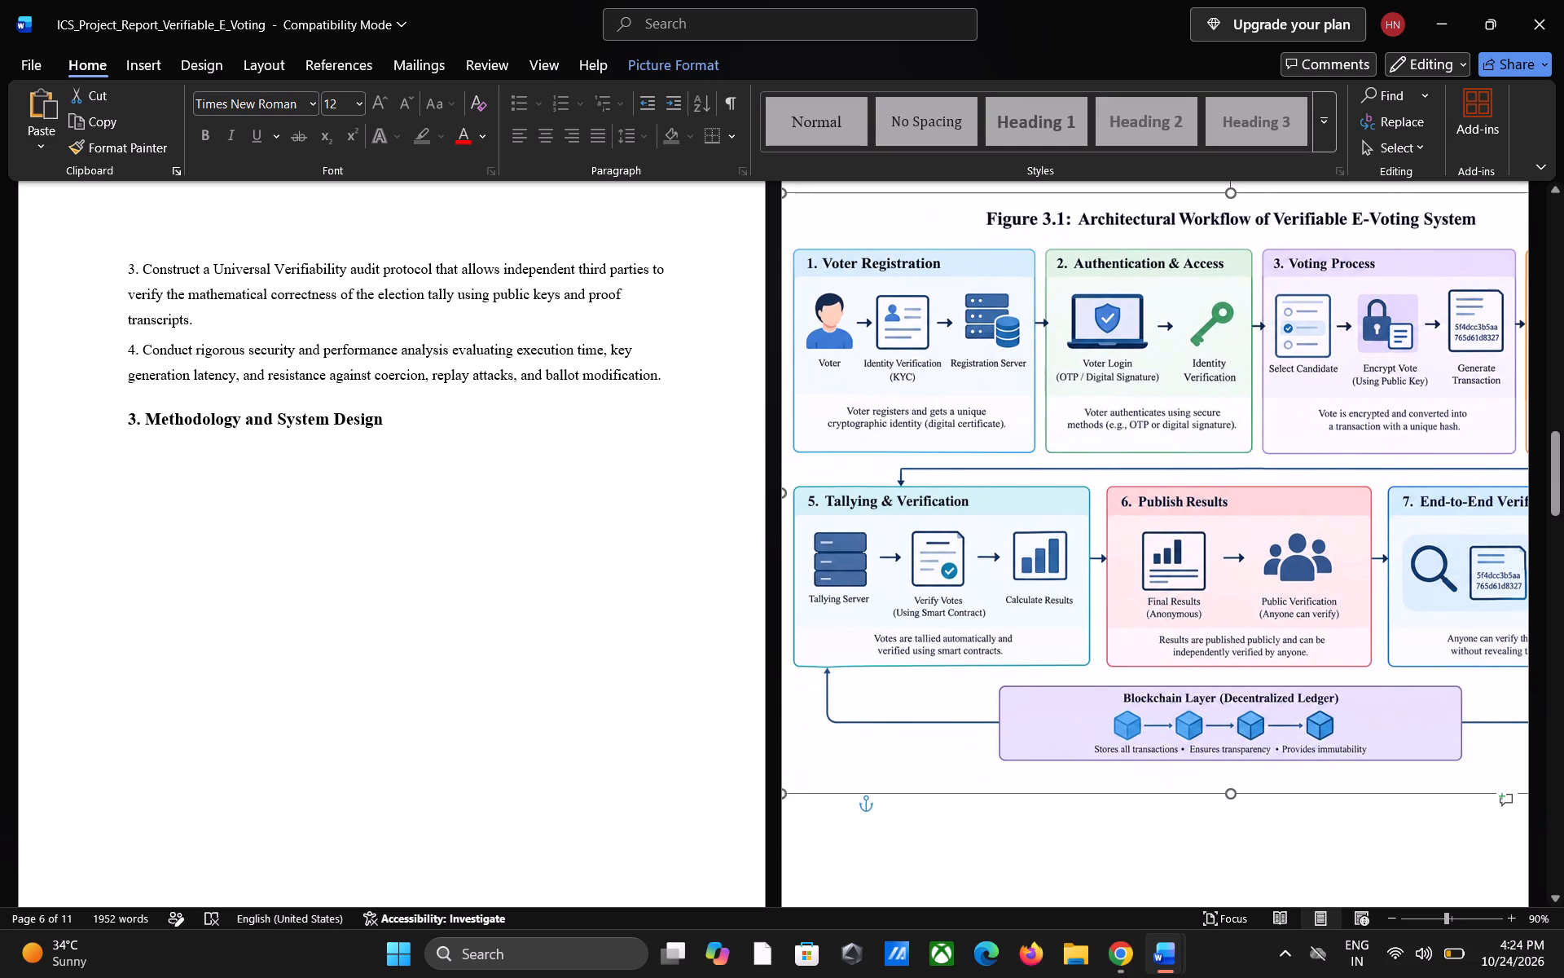
drag(1187, 556, 1180, 523)
scroll(912, 341, up, 2)
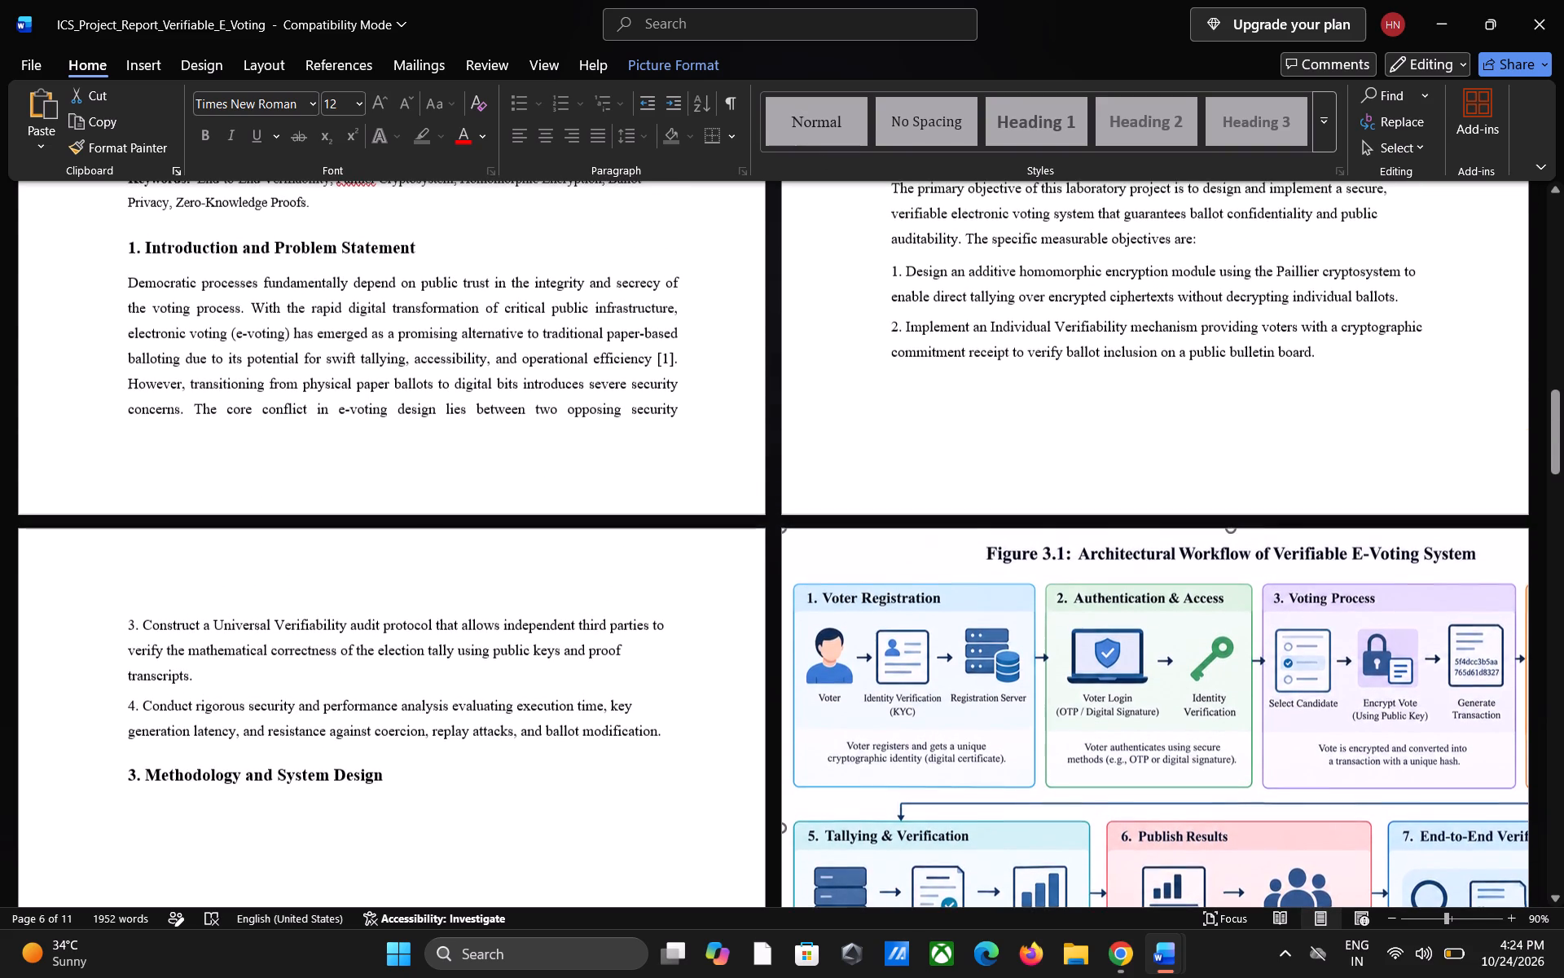
drag(781, 529, 1088, 756)
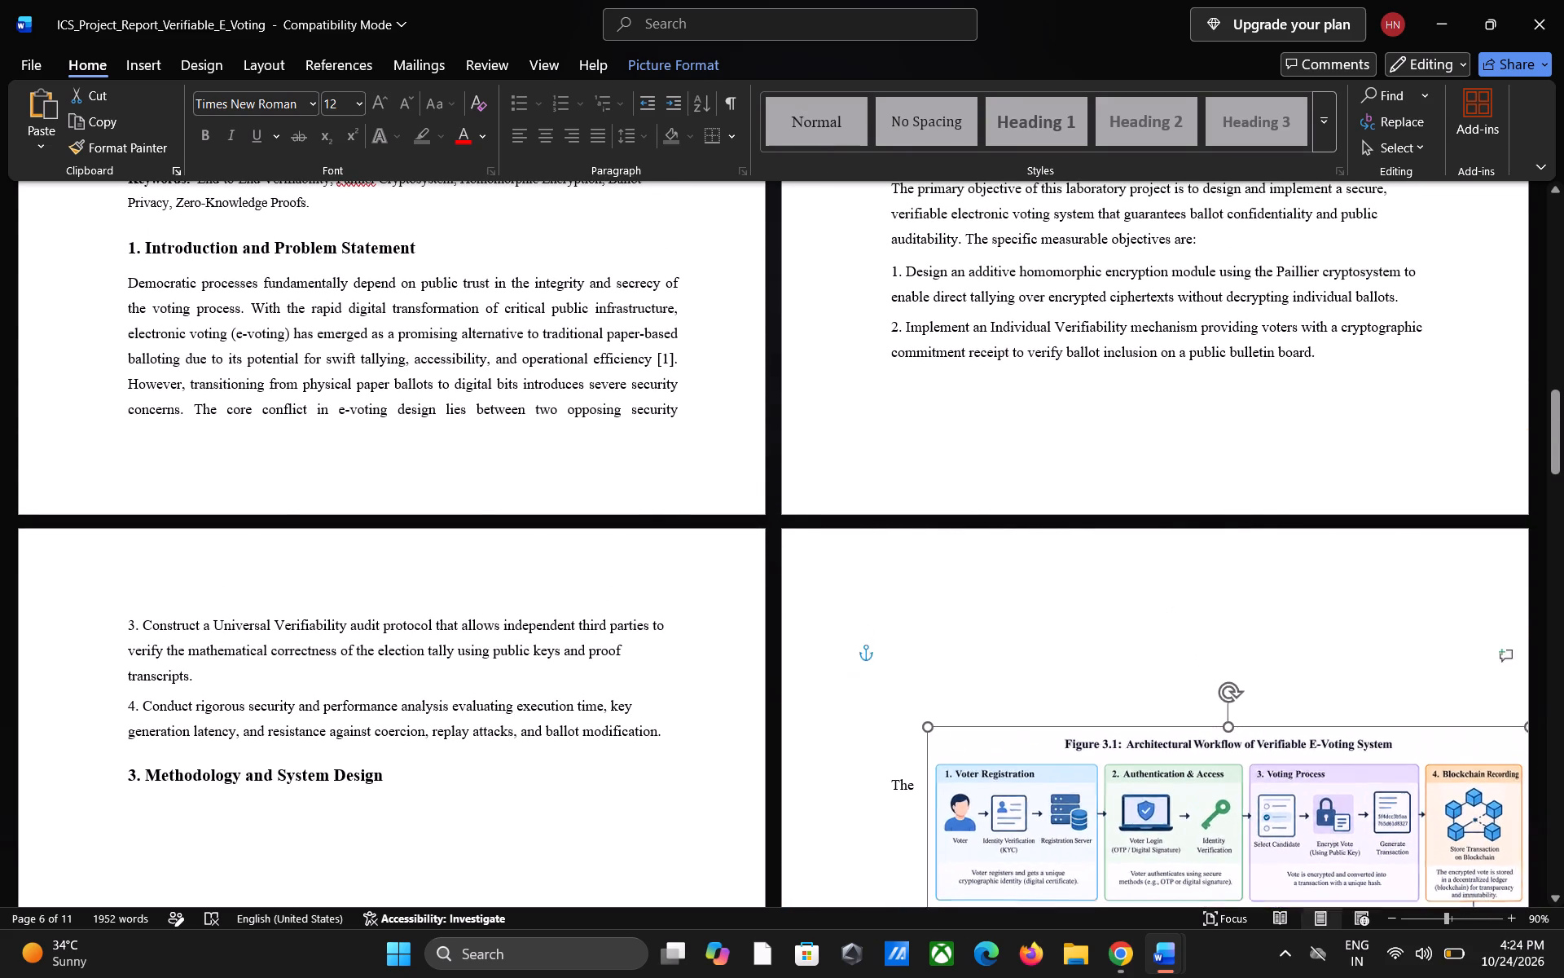
drag(1088, 756, 1178, 770)
Move the workflow image up into the blank space directly below the "3. Methodology and System Design" heading.
scroll(569, 495, up, 1)
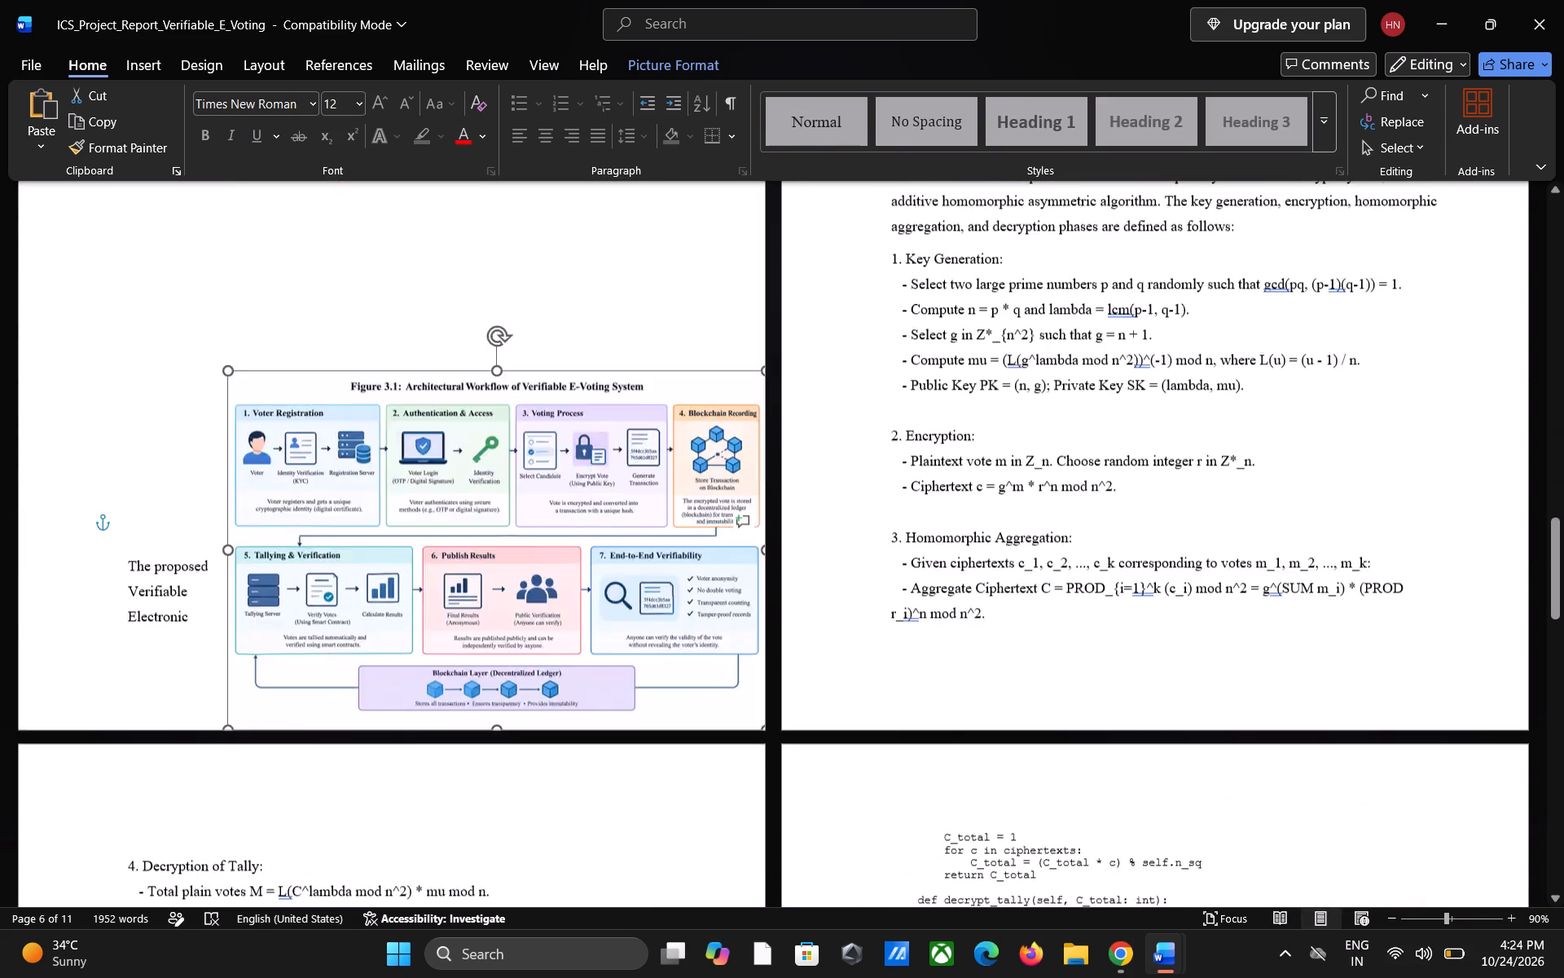
scroll(569, 495, up, 1)
scroll(446, 641, up, 1)
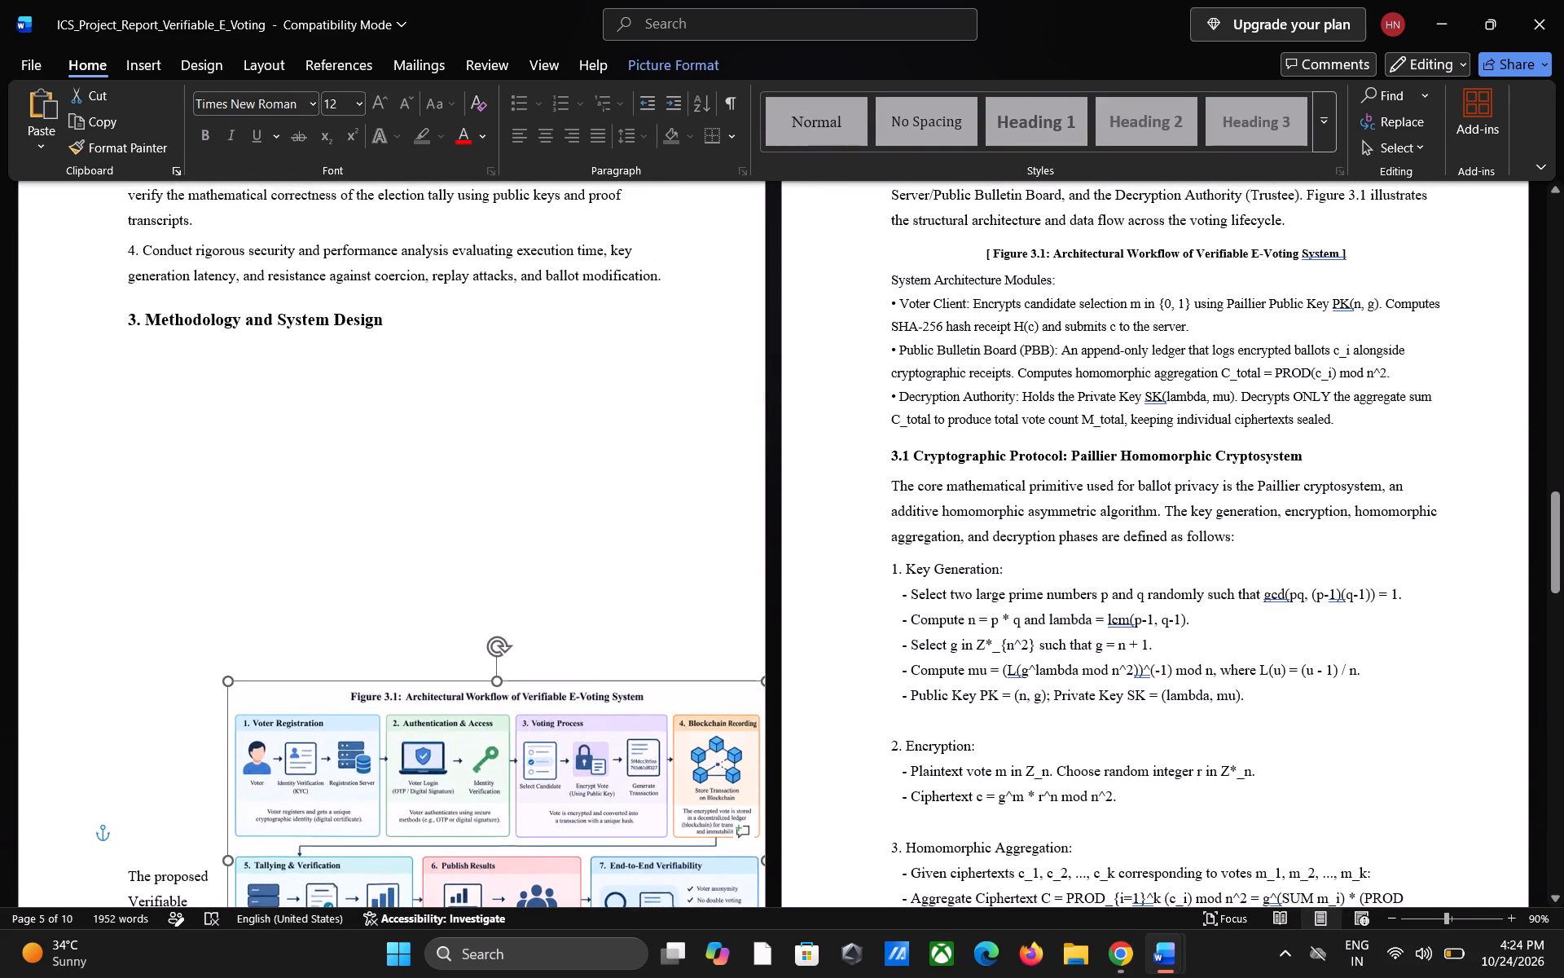
drag(472, 761, 345, 437)
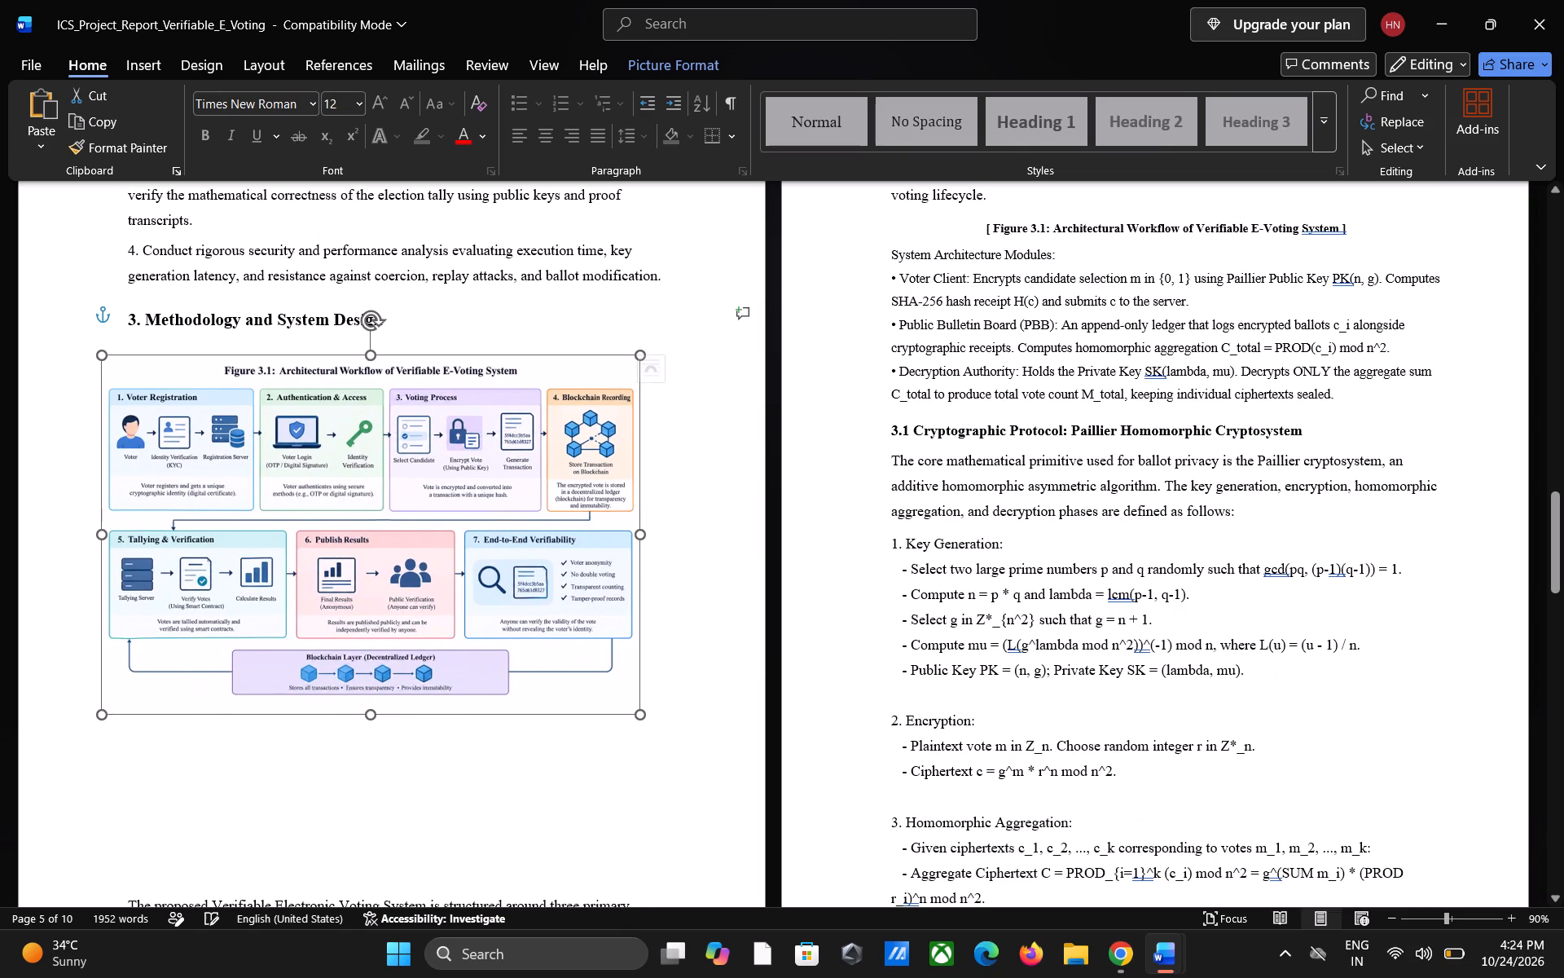
click(402, 769)
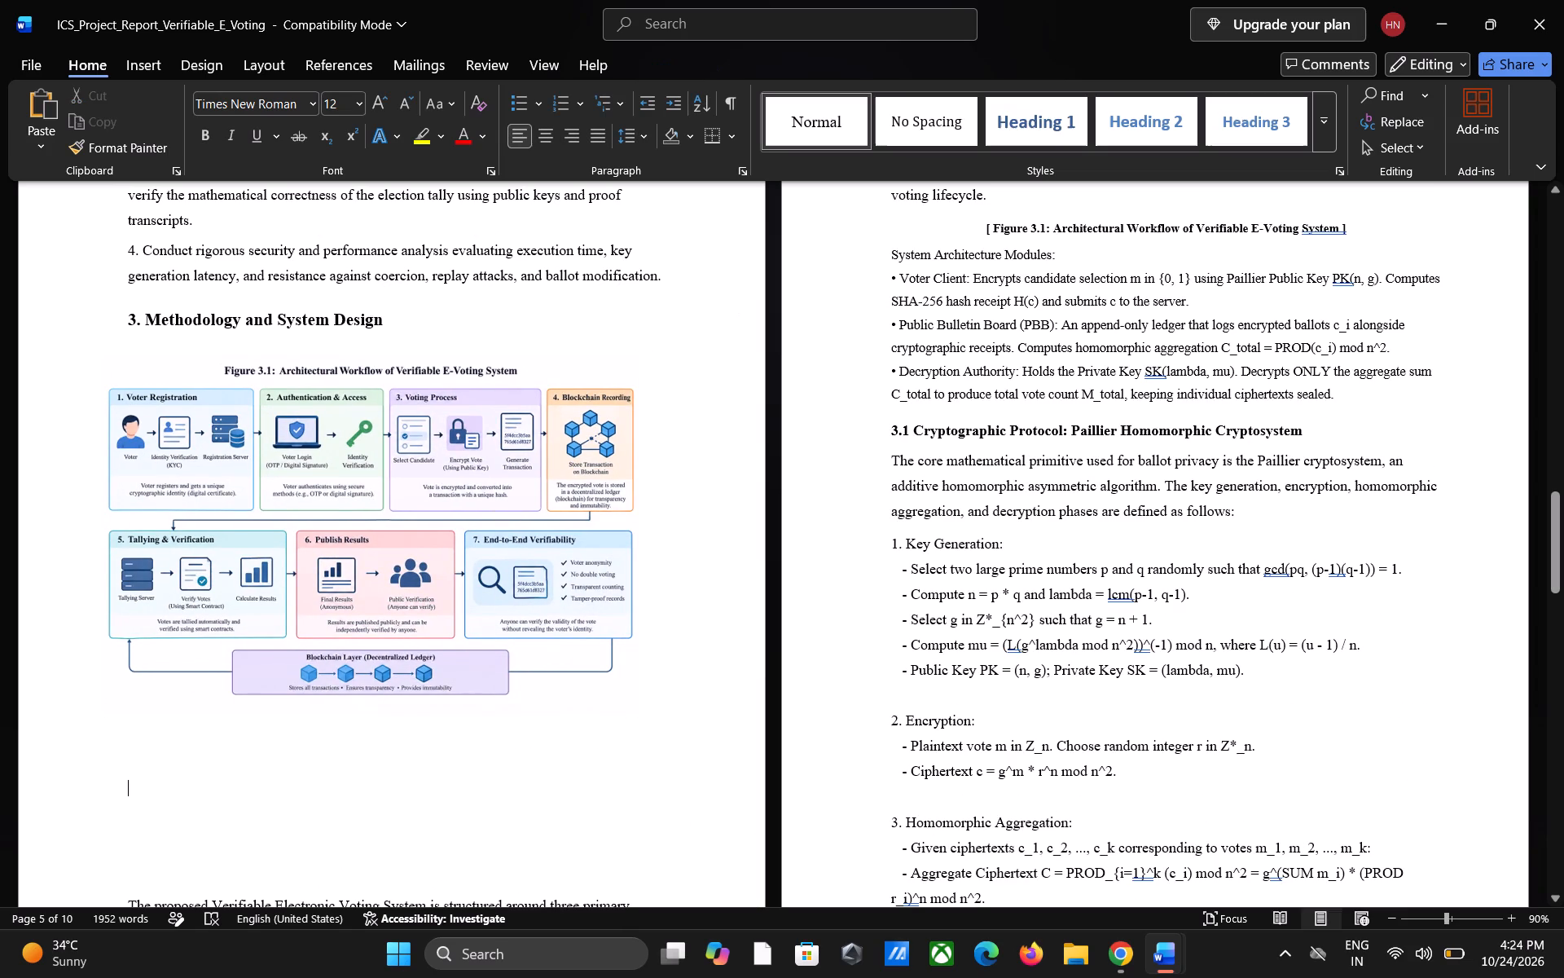
Reduce the workflow image's height slightly, widen it towards the right text margin, and nudge it up under the heading.
click(420, 601)
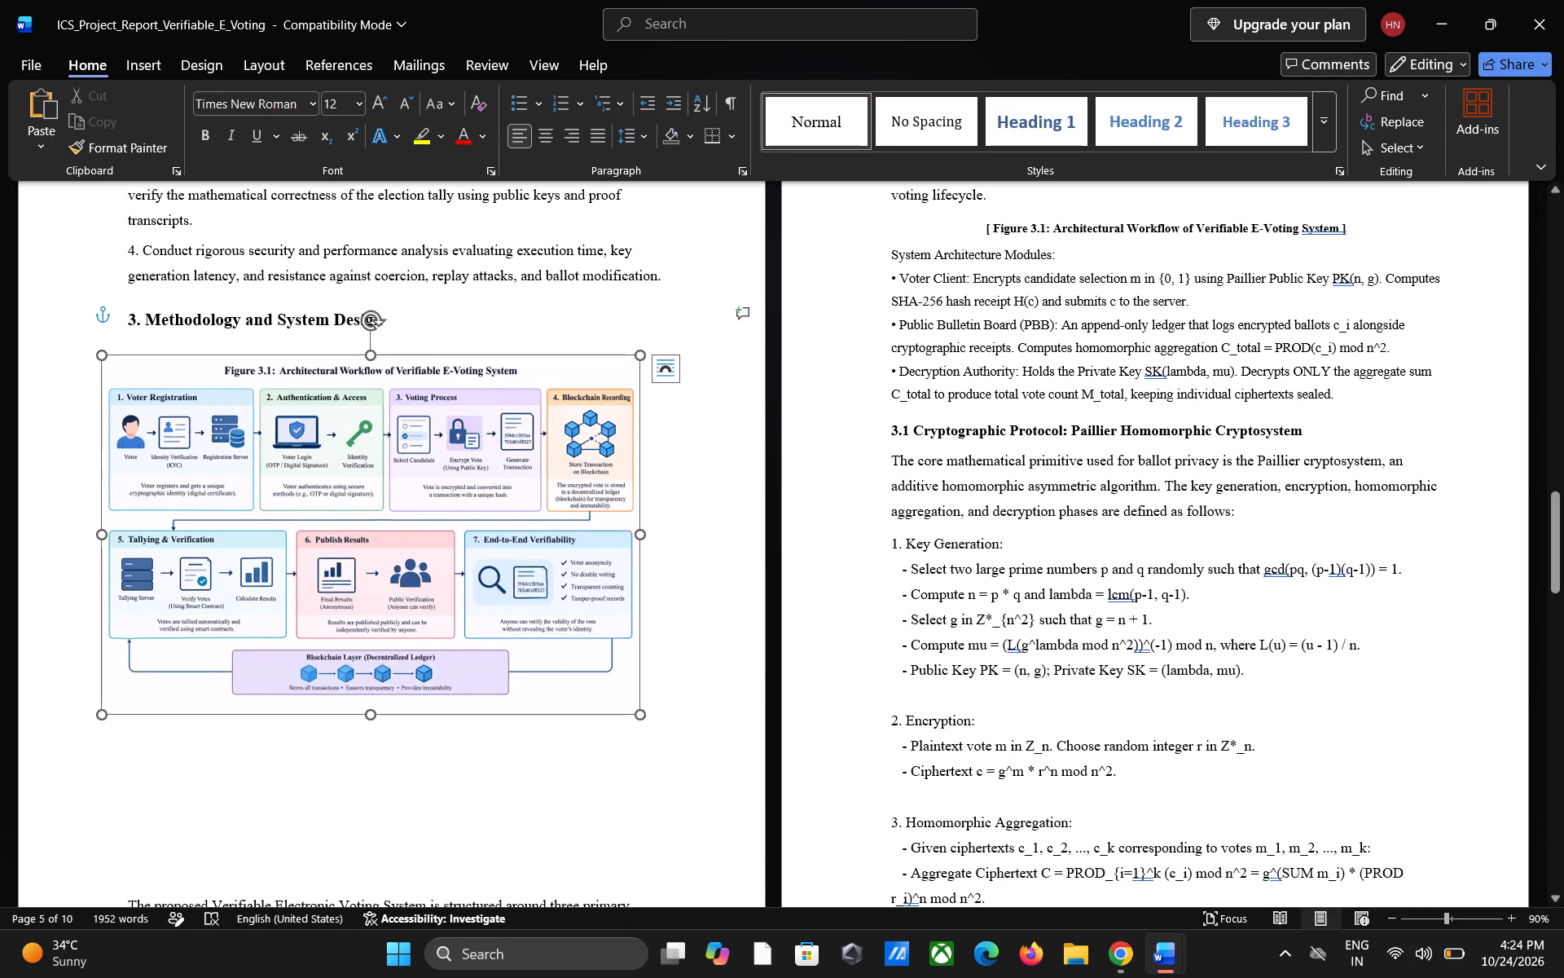
drag(369, 713, 376, 672)
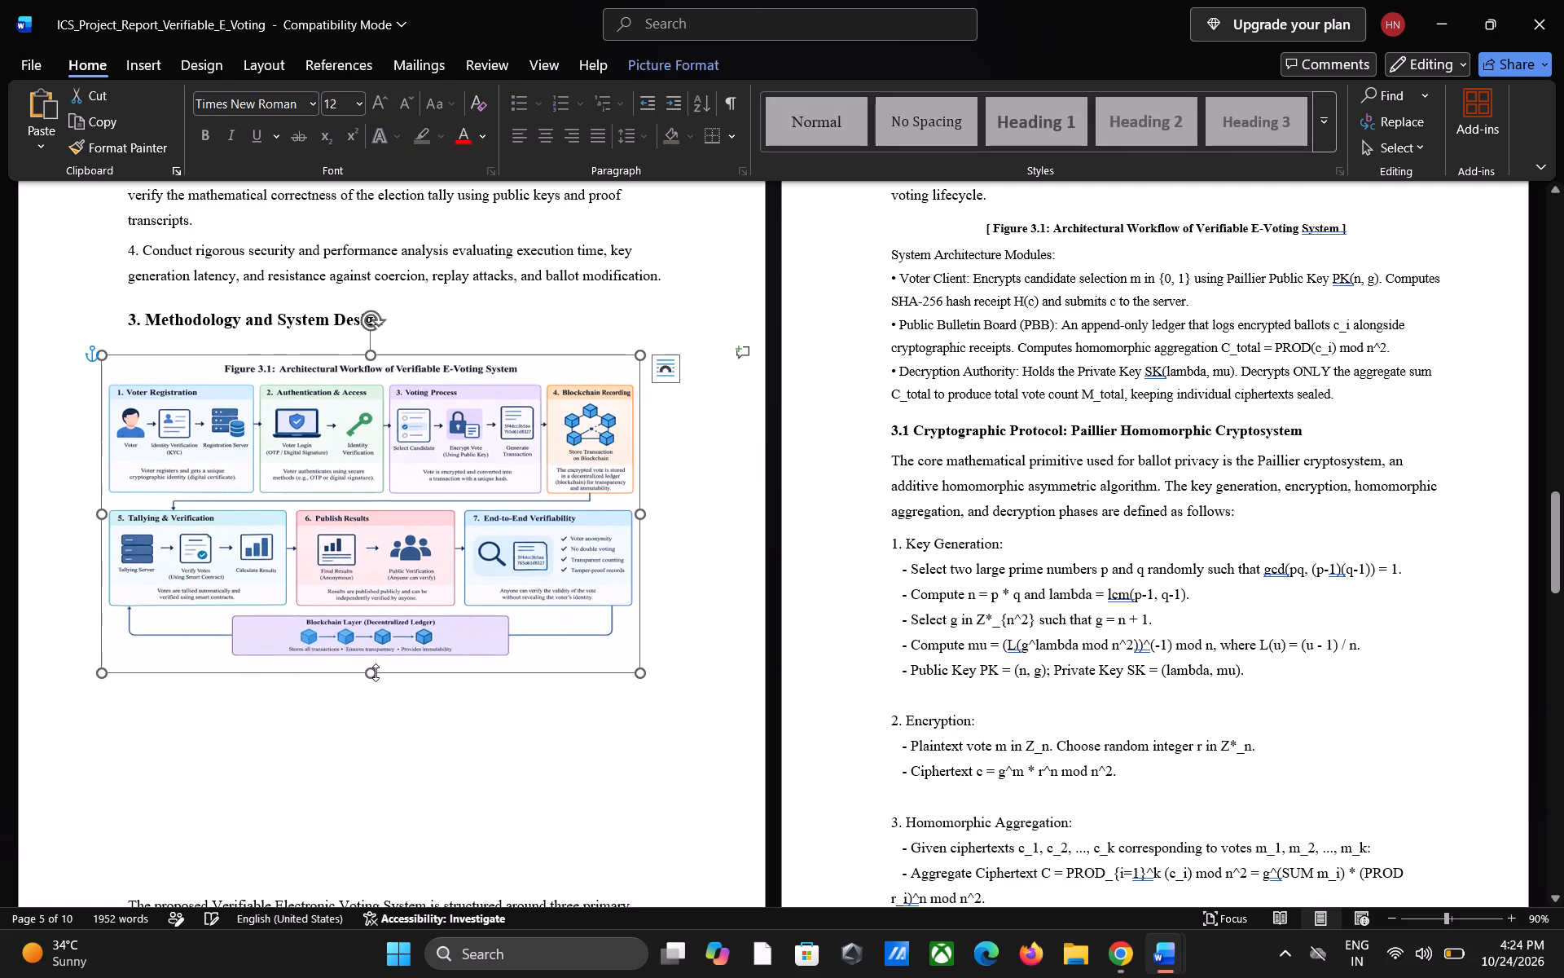
scroll(613, 617, up, 1)
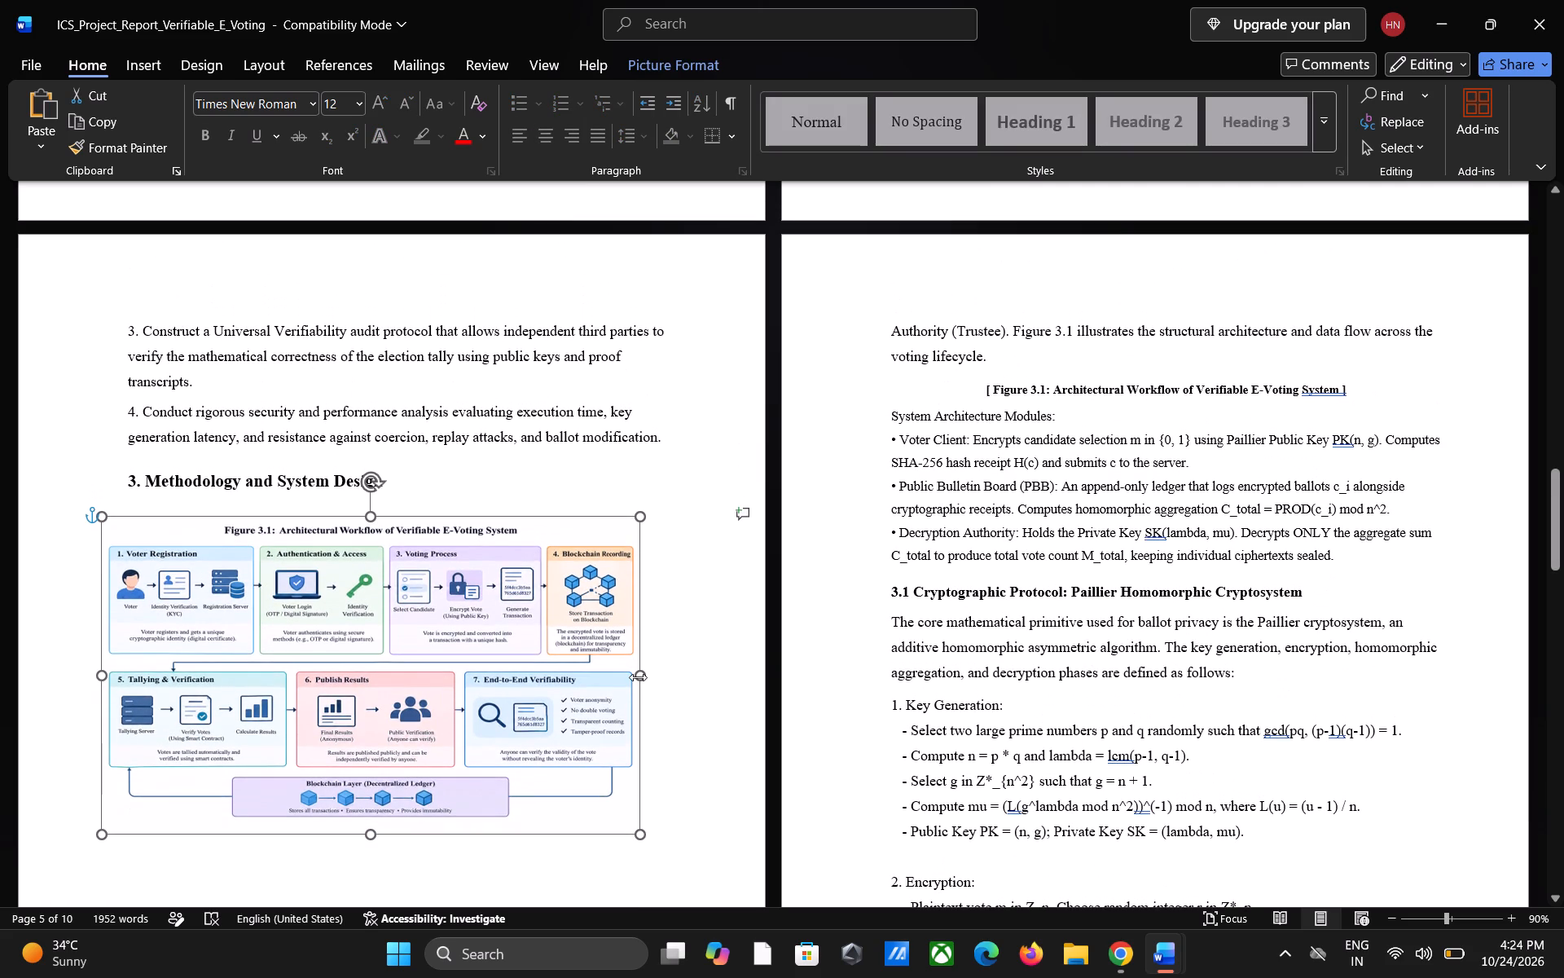
drag(638, 677, 665, 689)
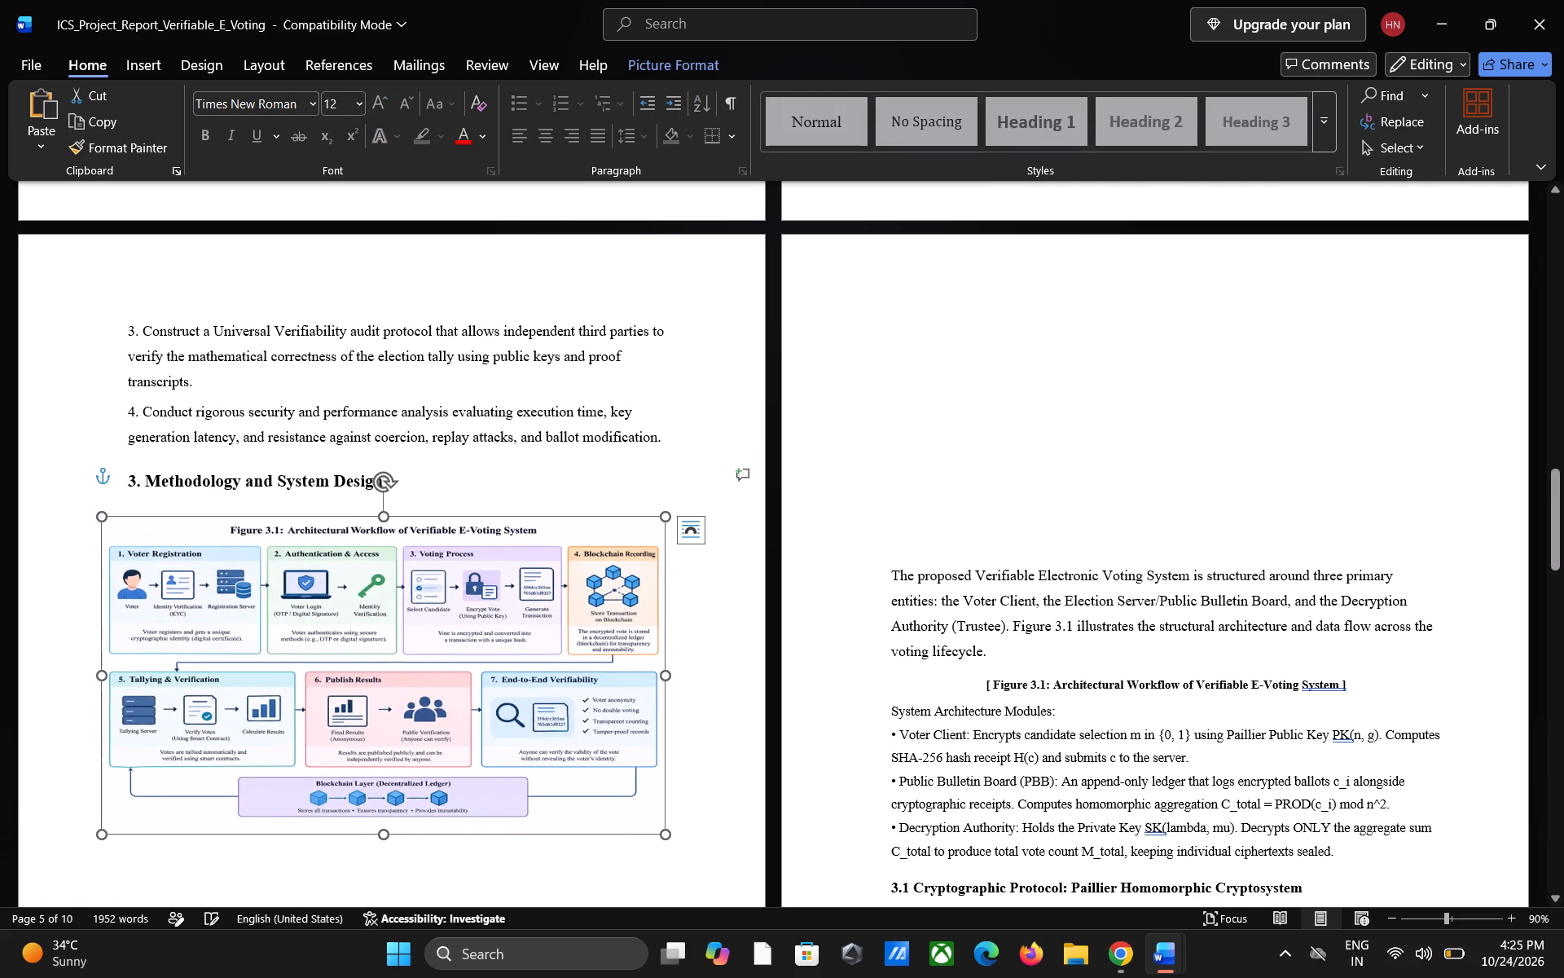
click(443, 623)
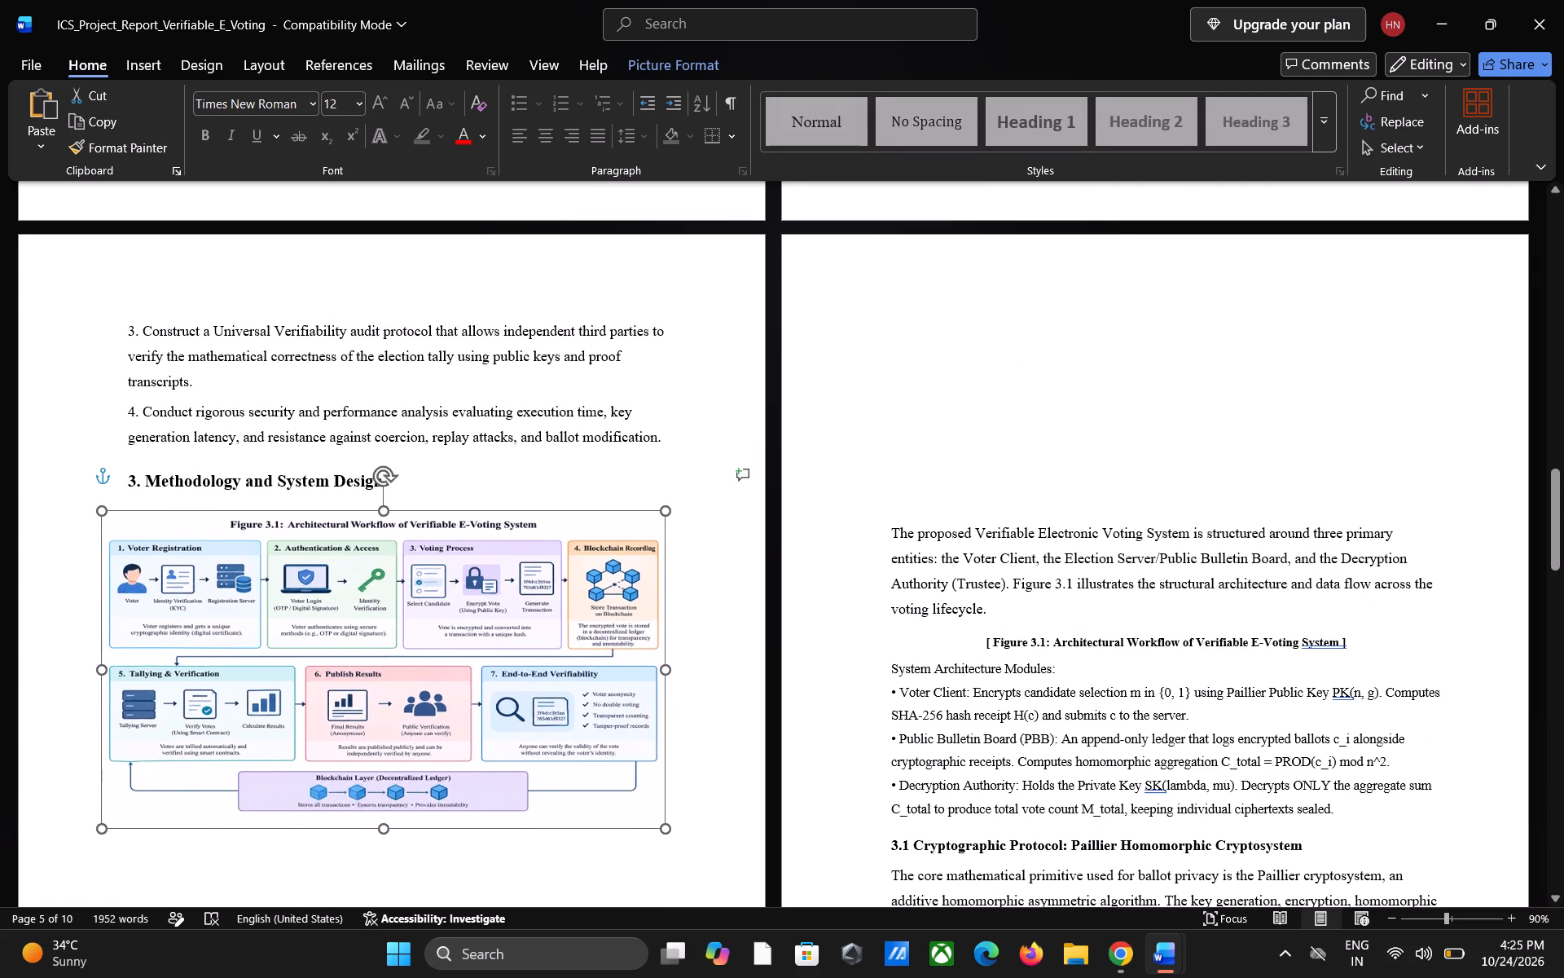
Delete one of the blank lines below the workflow image.
scroll(443, 618, down, 2)
click(424, 641)
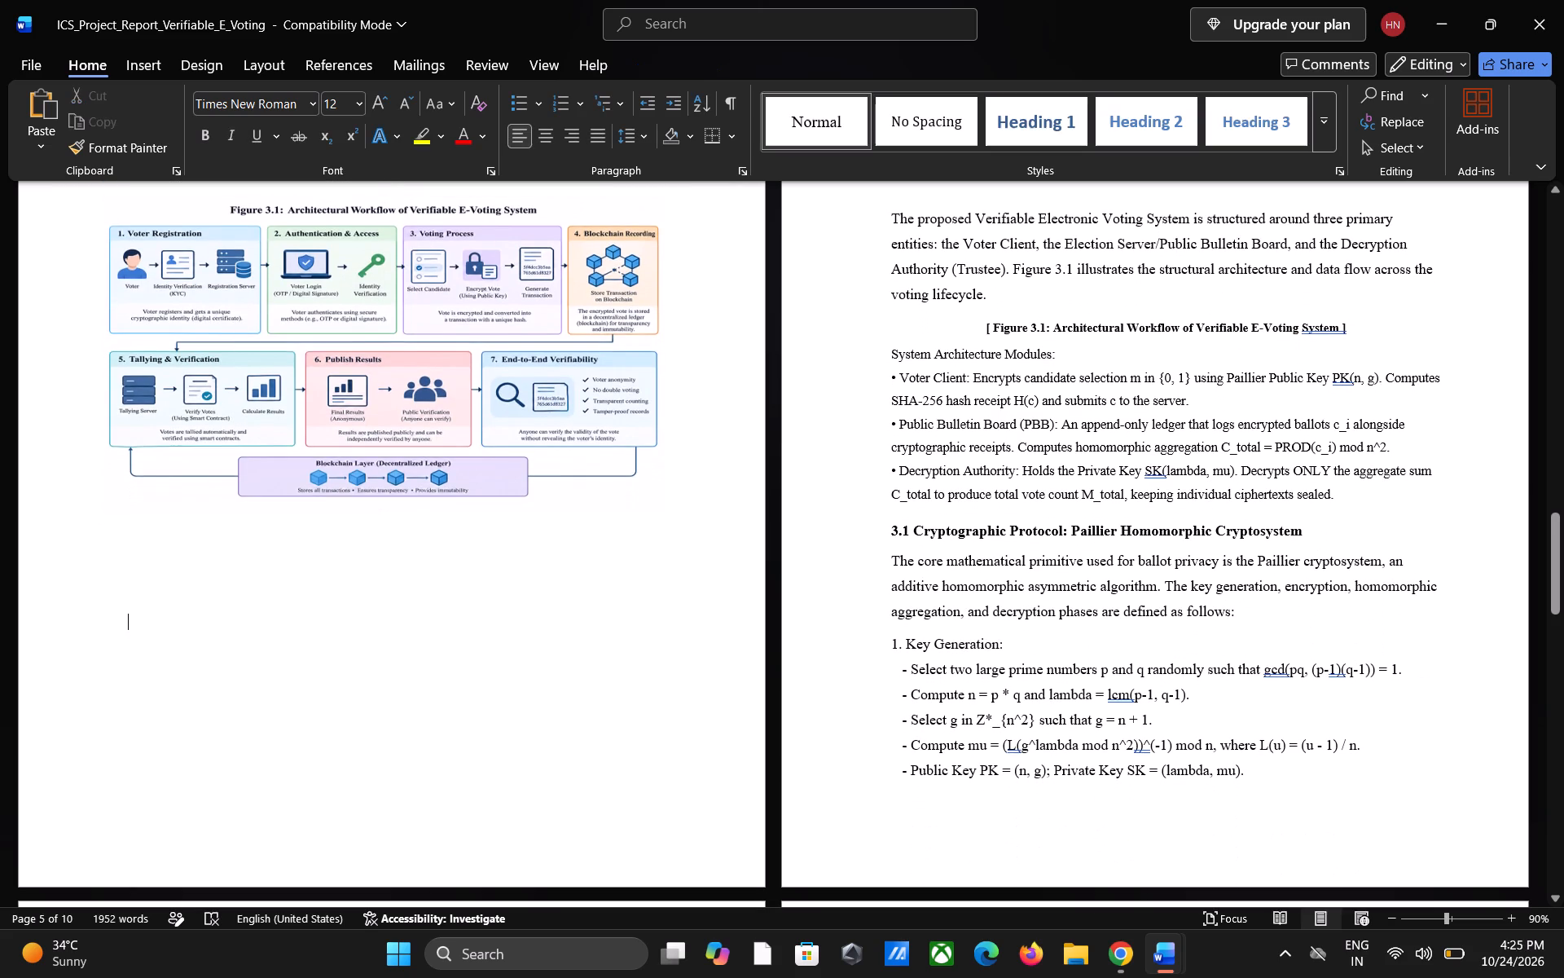
key(BackSpace)
Look through the pages after the figure, from the cryptographic protocol text to section 3.2 Threat Model.
key(Down)
key(Down)
key(Down)
key(Down)
key(Down)
key(Down)
key(Down)
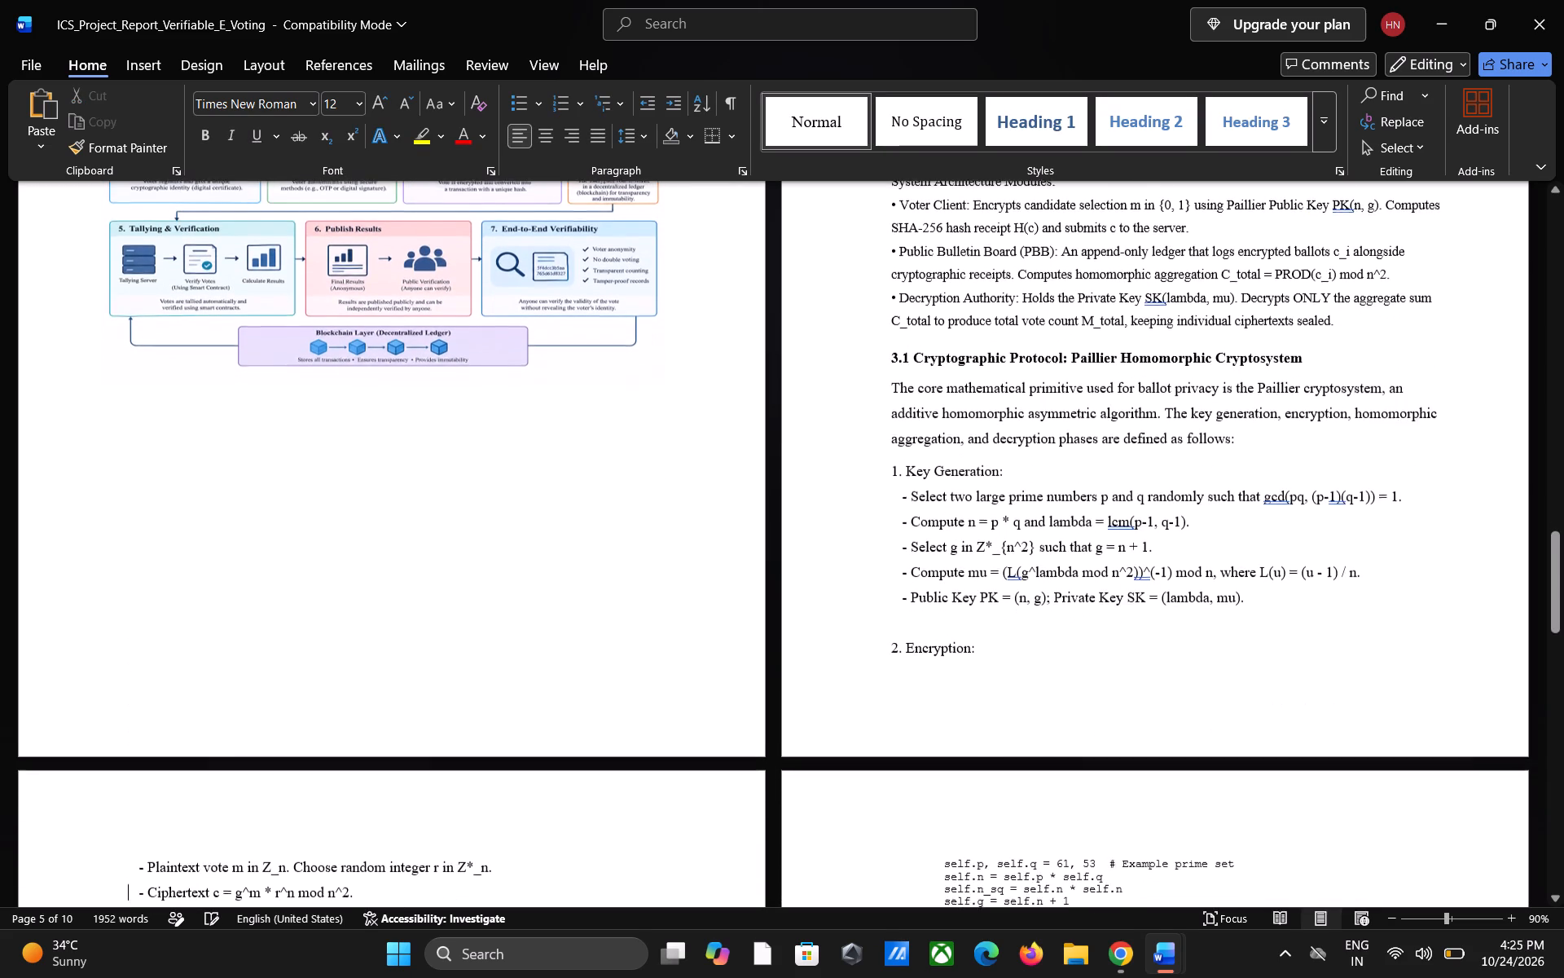
key(Up)
scroll(424, 641, down, 2)
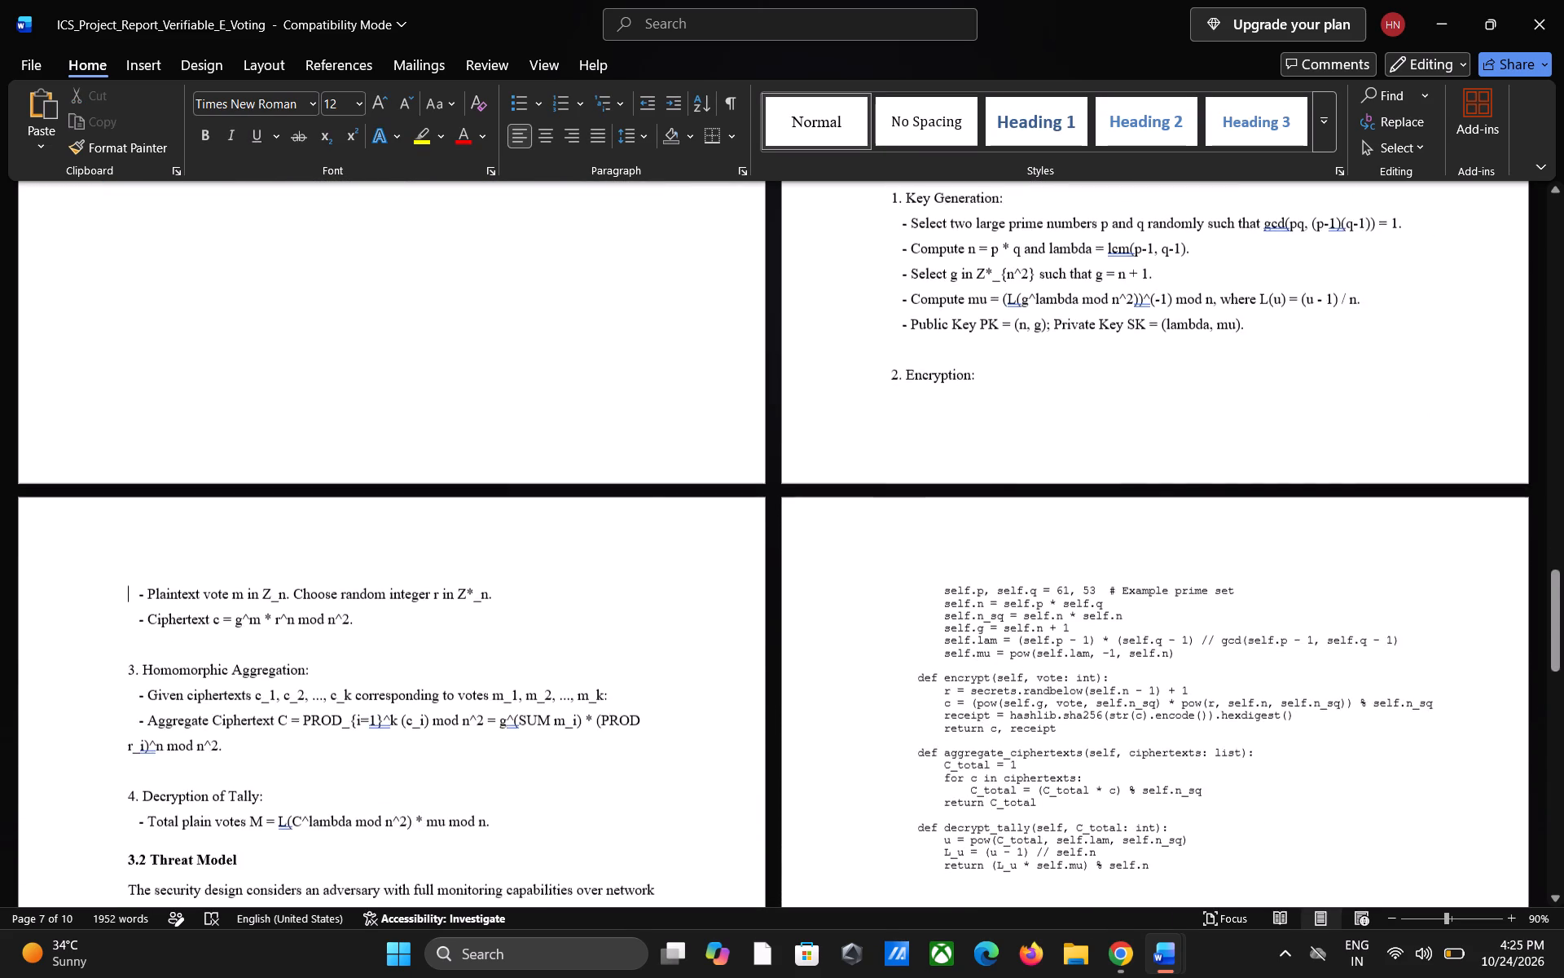
Undo the last few edits made around the workflow image in the Methodology and System Design section.
scroll(424, 641, down, 1)
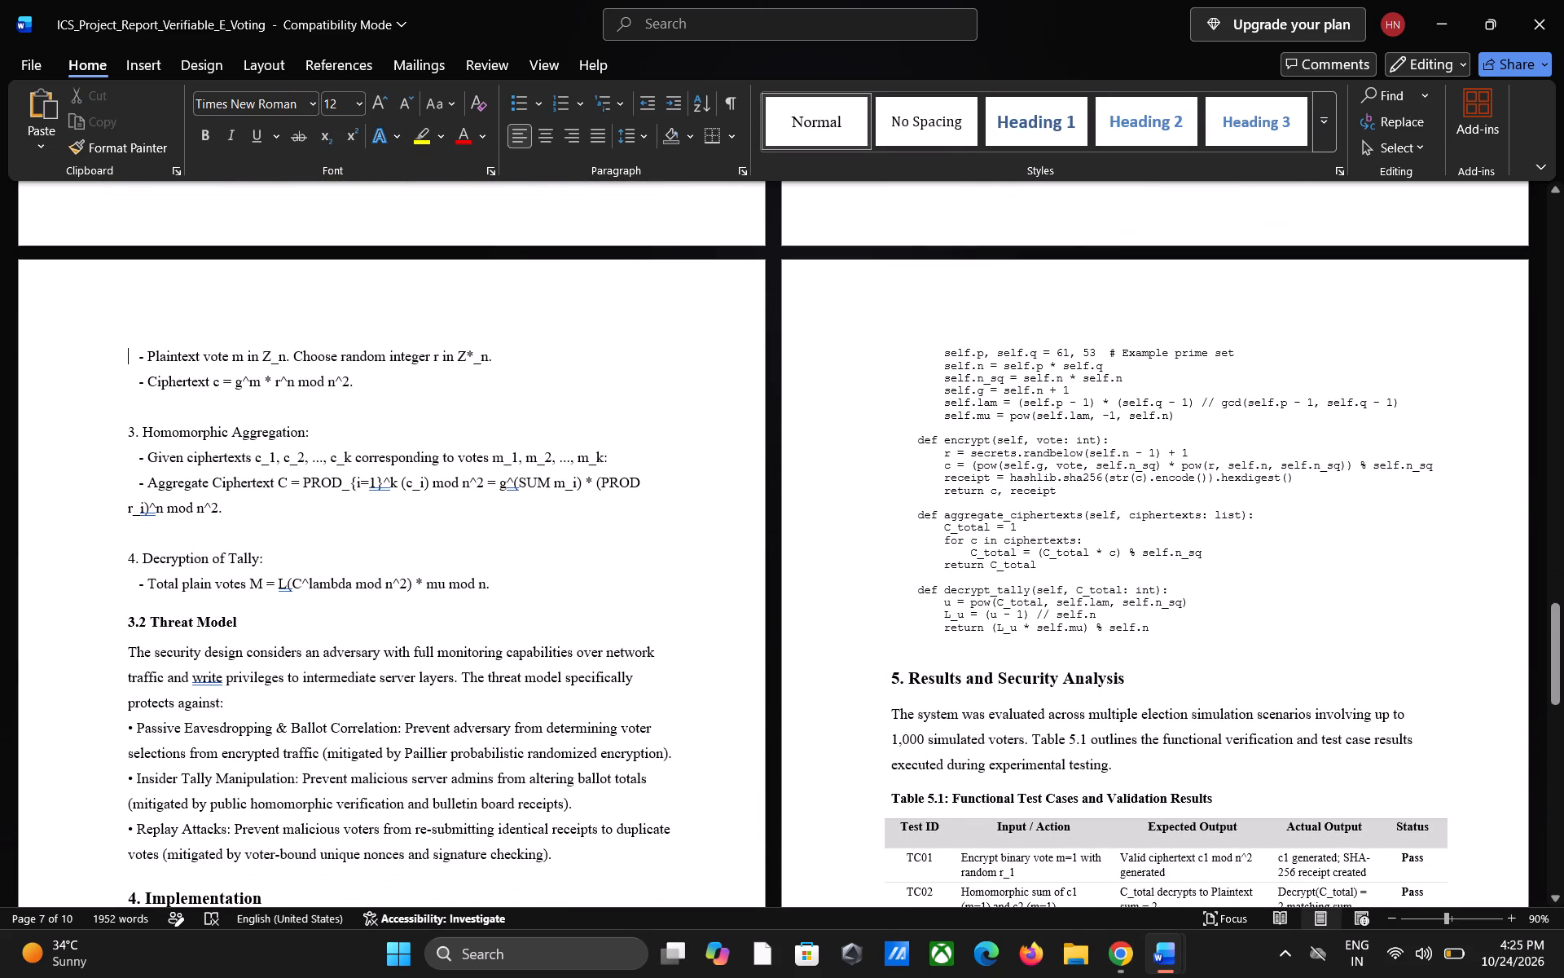
key(ctrl+z)
ctrl+scroll(424, 641, up, 6)
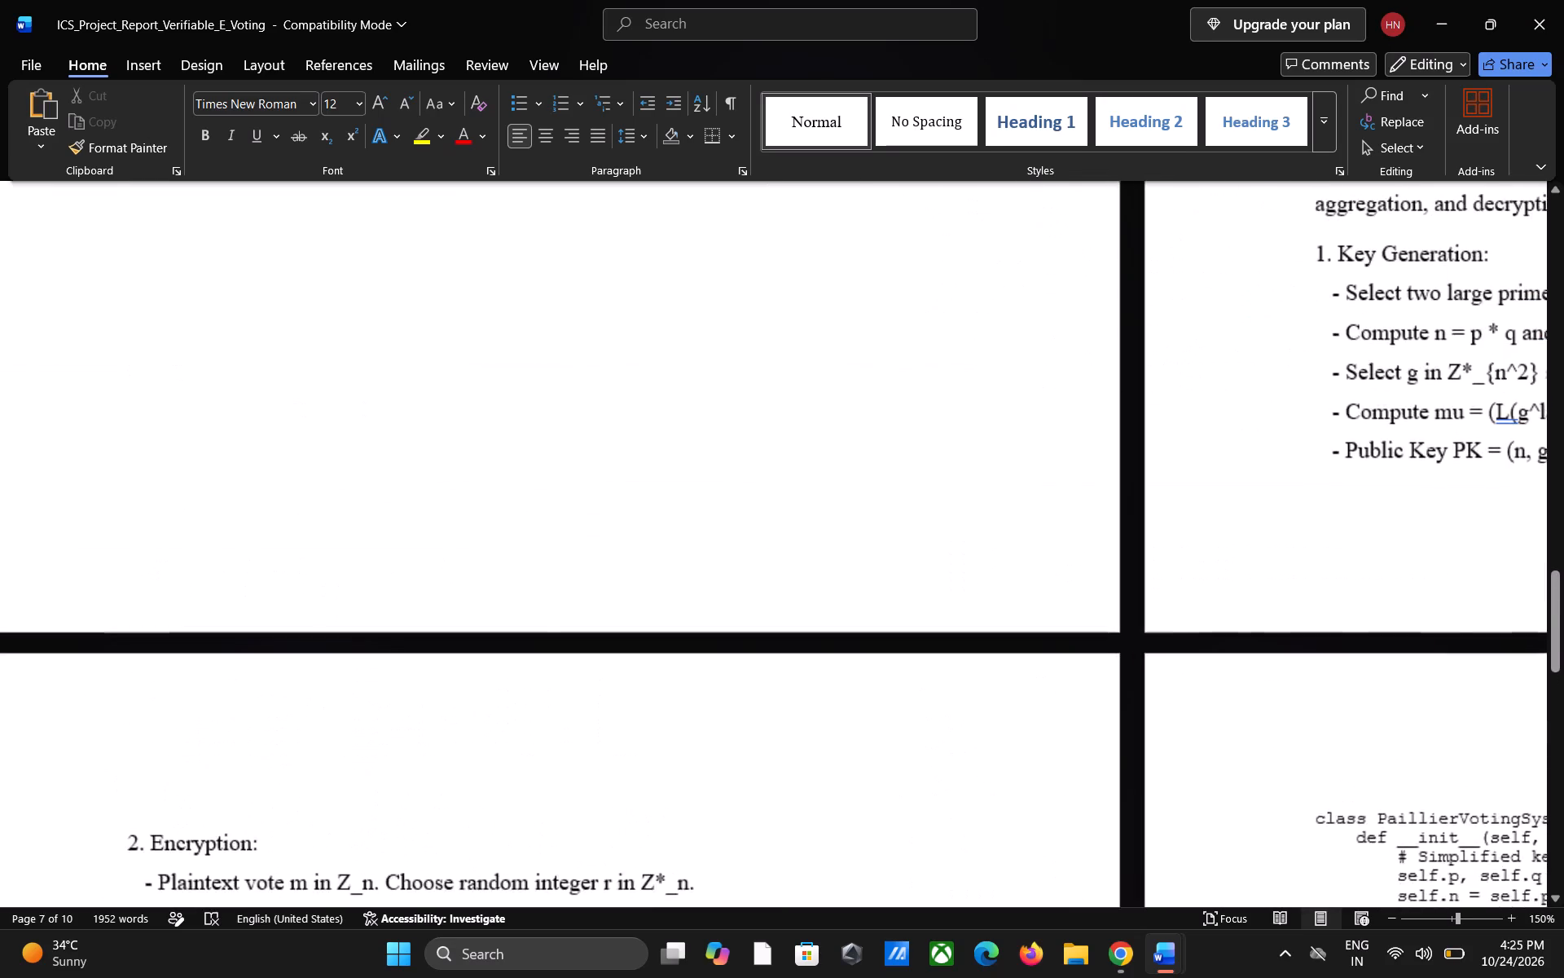
scroll(424, 641, up, 2)
scroll(424, 641, down, 4)
key(ctrl+z)
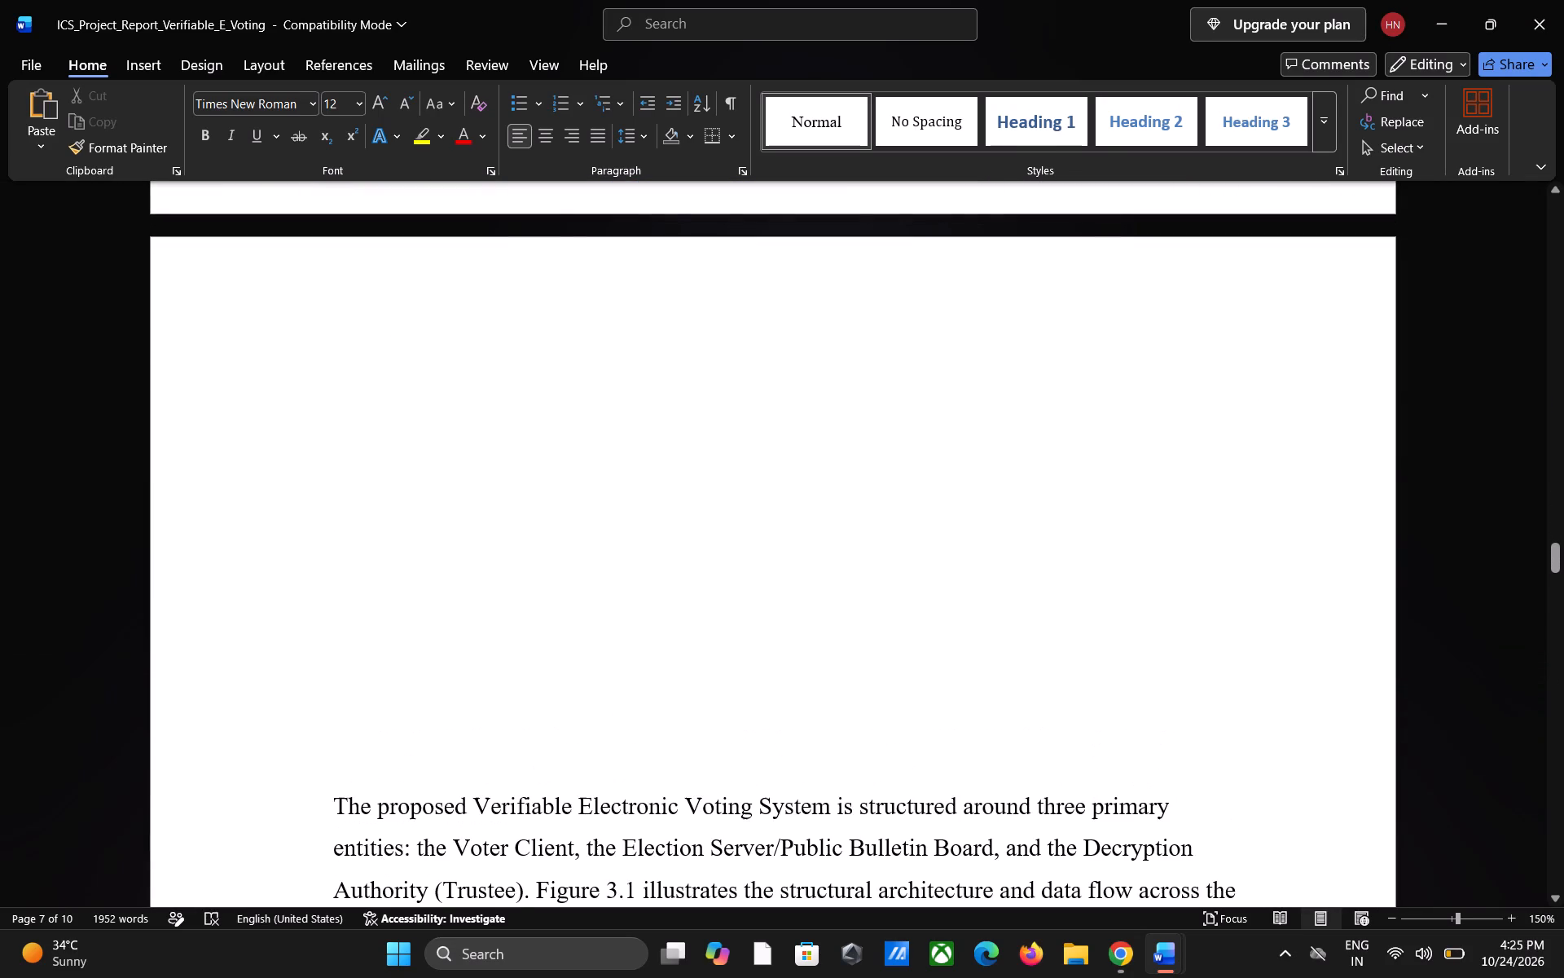
key(ctrl+z)
scroll(424, 641, down, 2)
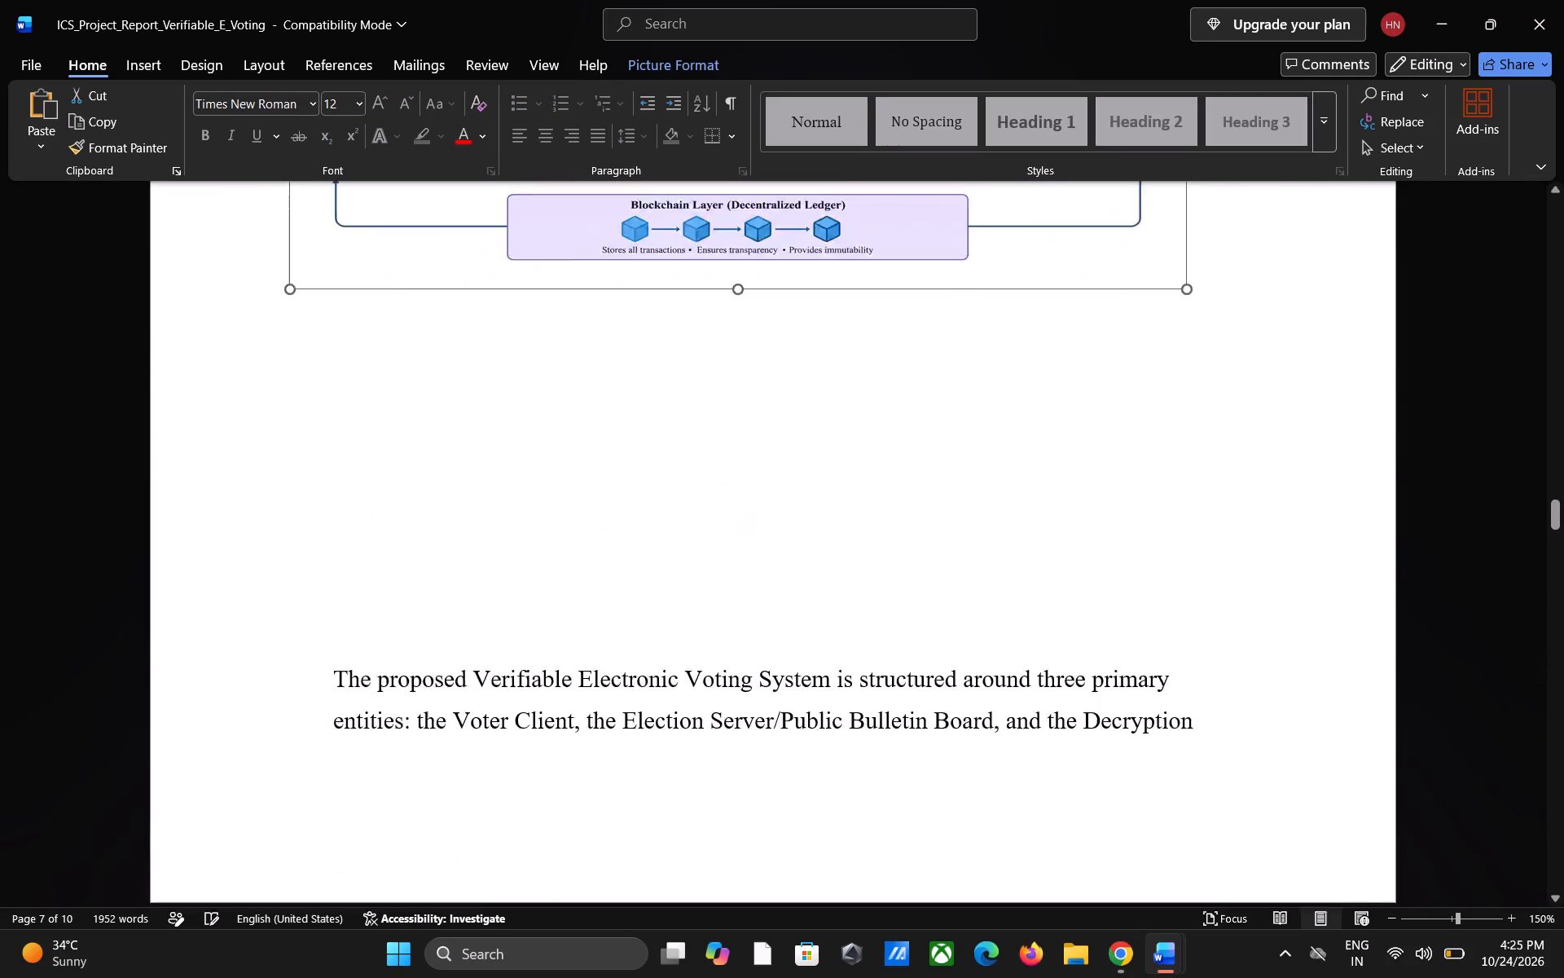
scroll(398, 700, down, 1)
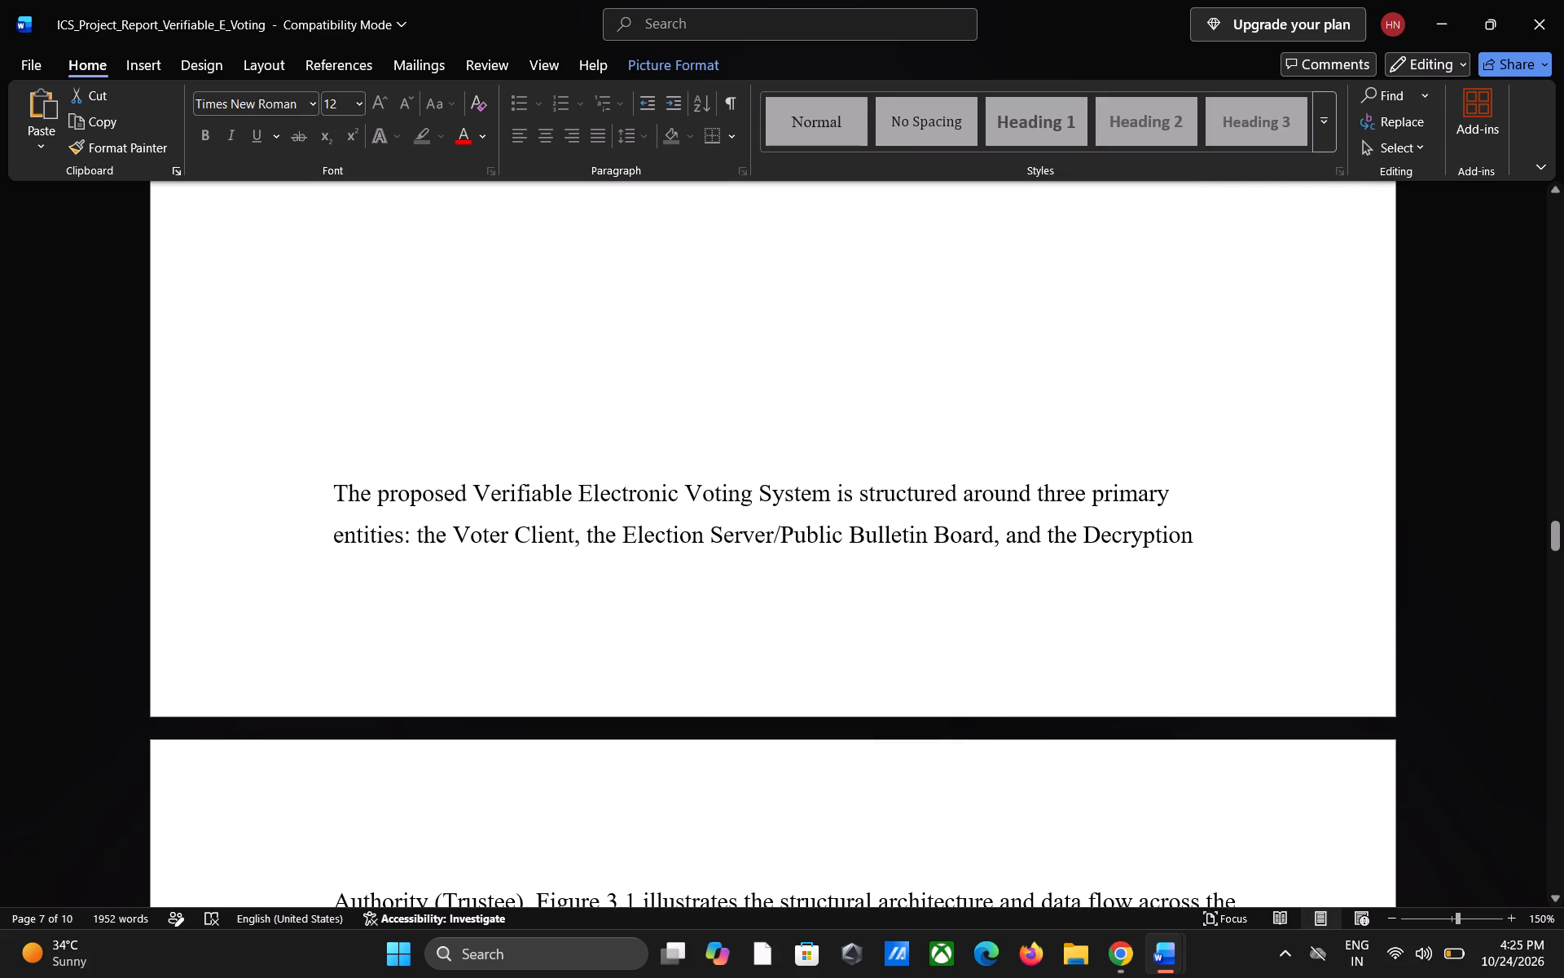
Delete the blank lines between the workflow image and the paragraph beginning "The proposed Verifiable Electronic Voting System".
click(369, 446)
key(BackSpace)
key(BackSpace)
key(BackSpace)
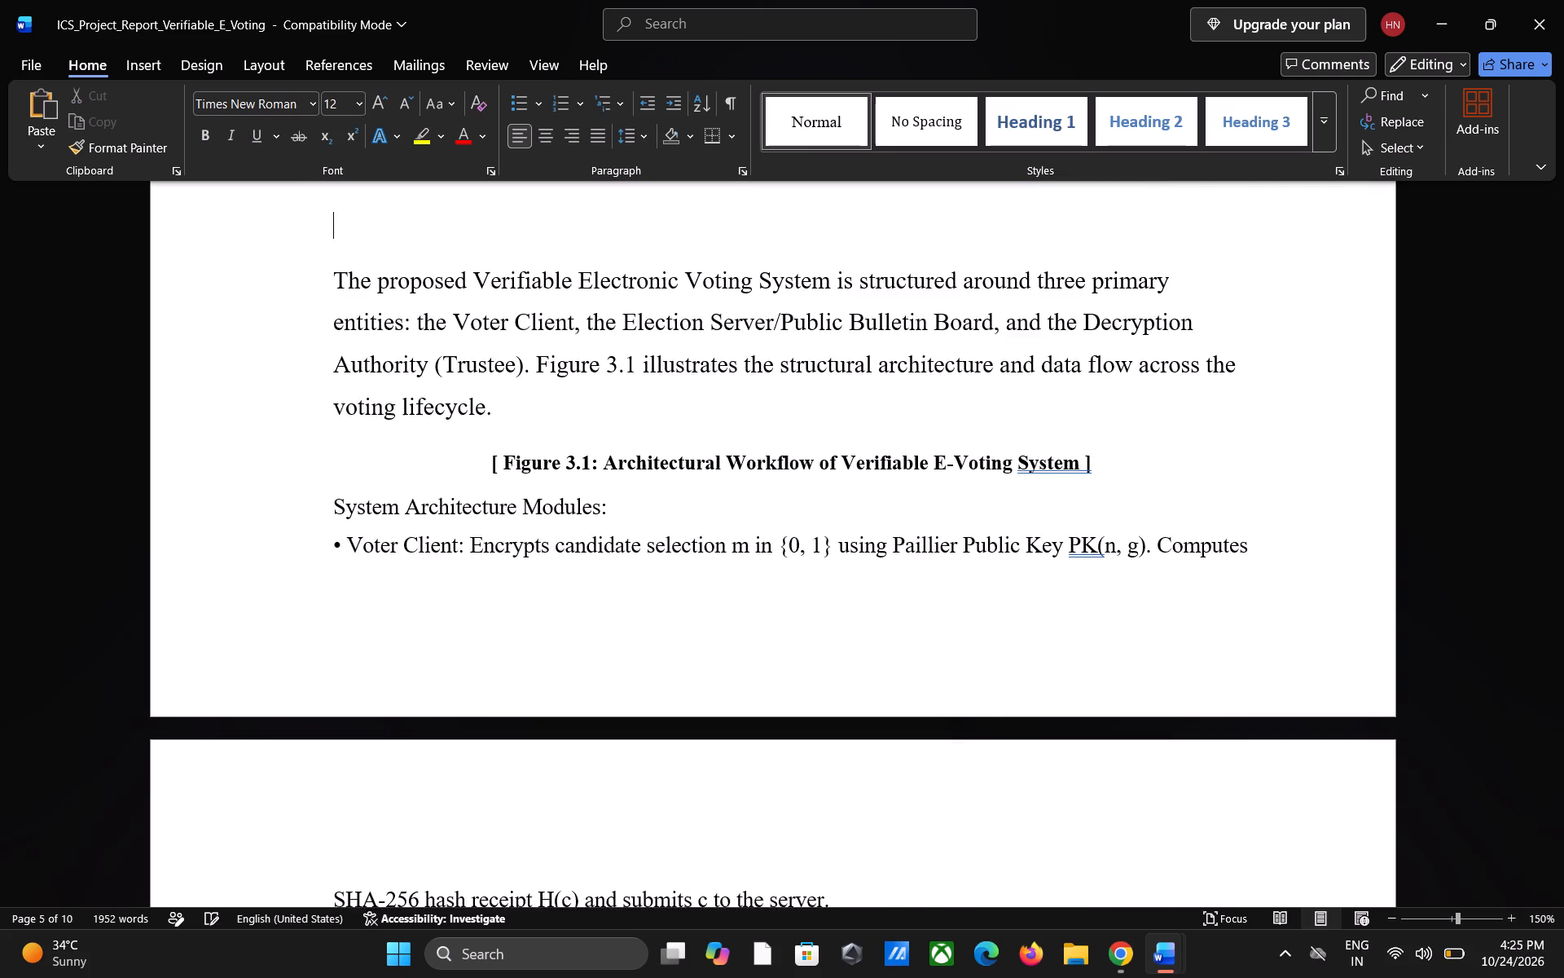
key(BackSpace)
key(BackSpace)
Delete the placeholder caption "[ Figure 3.1: Architectural Workflow of Verifiable E-Voting System ]" above System Architecture Modules.
scroll(369, 446, up, 1)
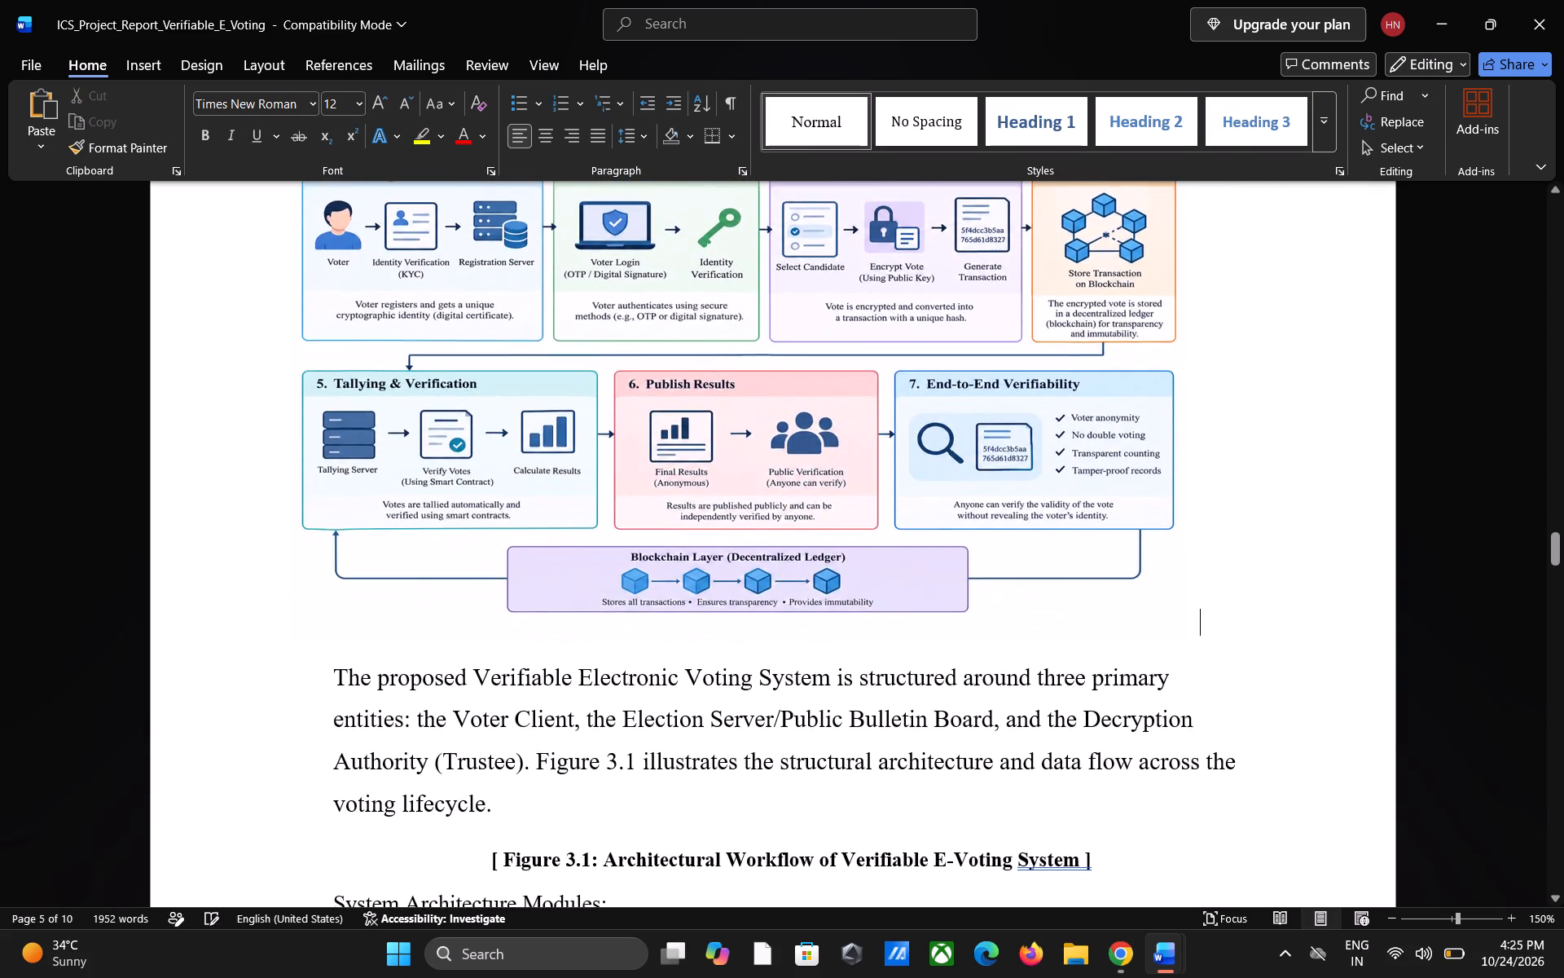
scroll(369, 446, down, 1)
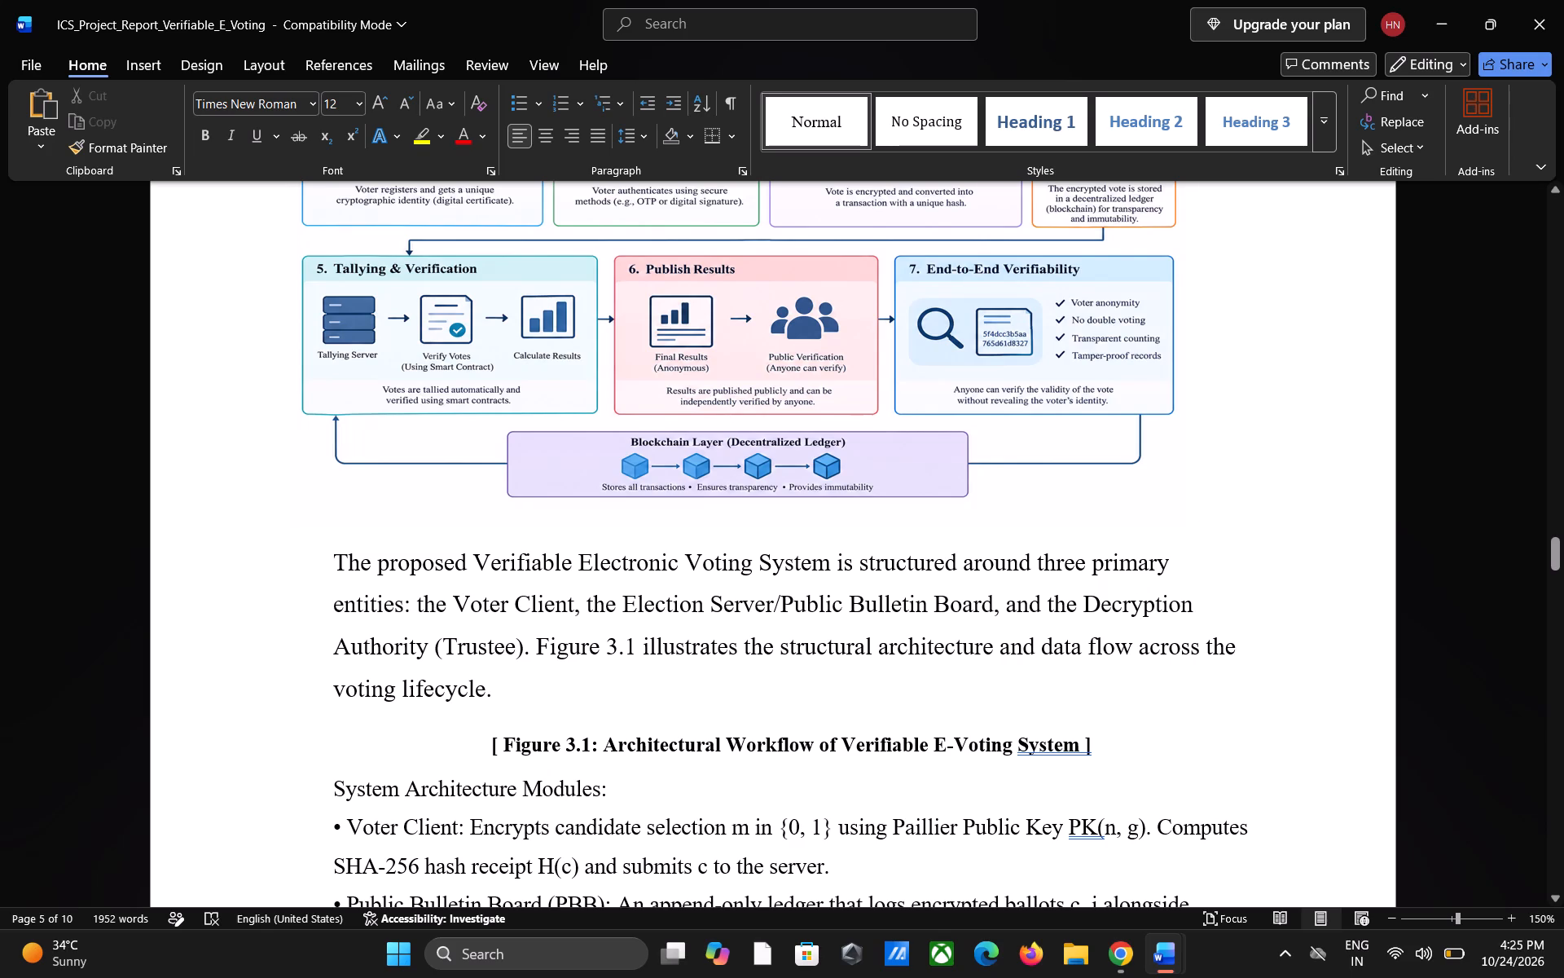
drag(1104, 746, 487, 747)
key(BackSpace)
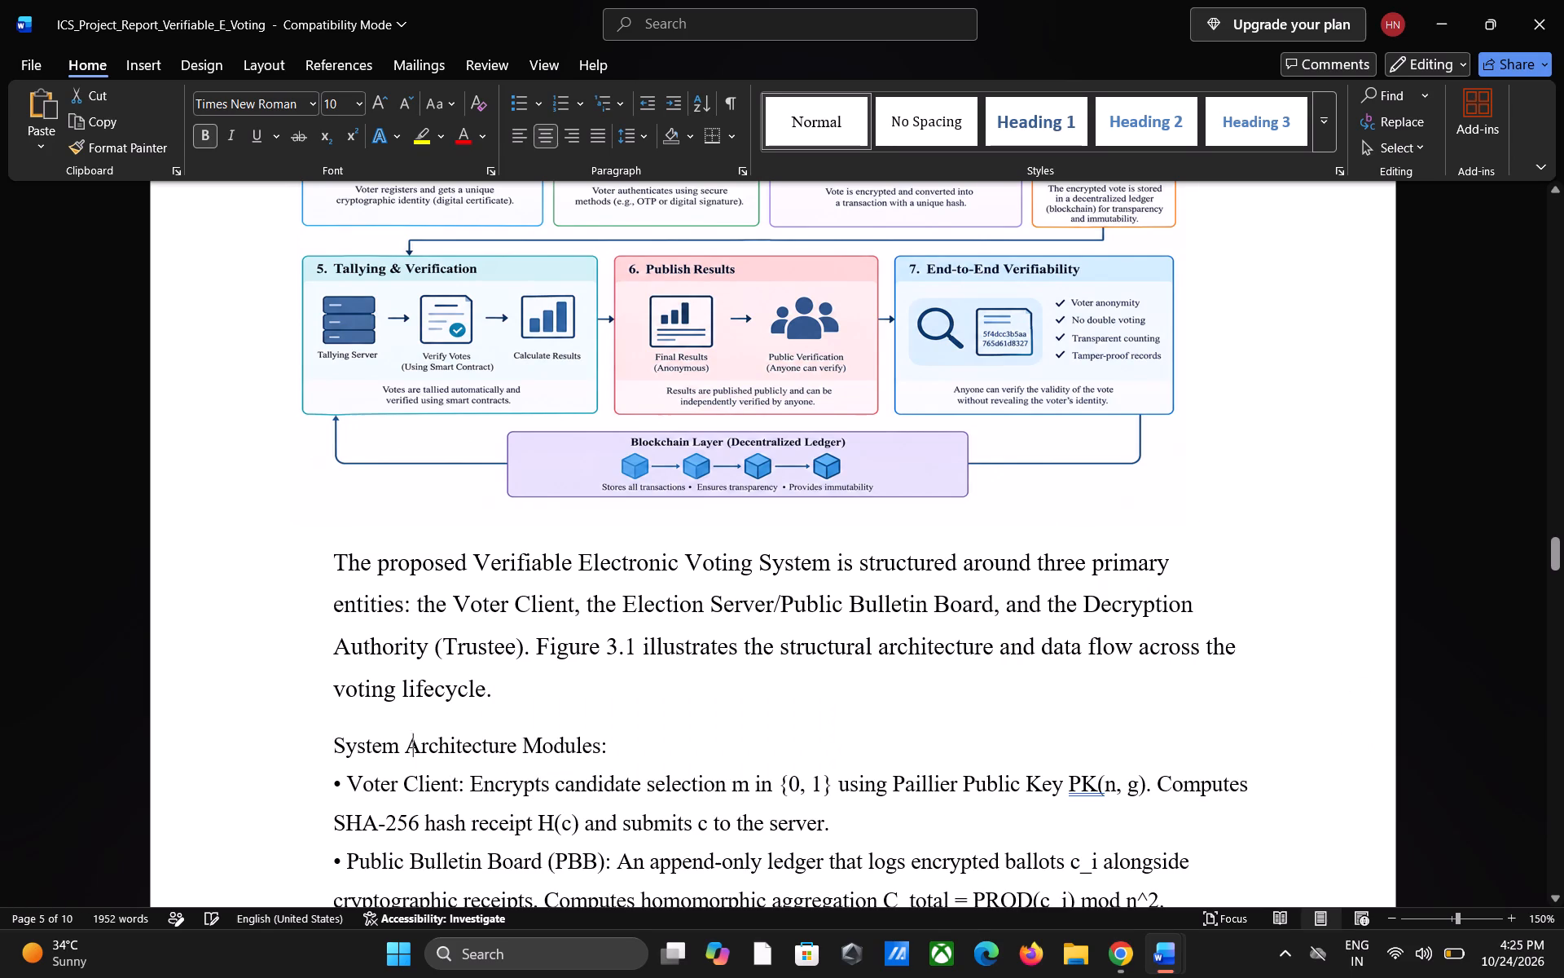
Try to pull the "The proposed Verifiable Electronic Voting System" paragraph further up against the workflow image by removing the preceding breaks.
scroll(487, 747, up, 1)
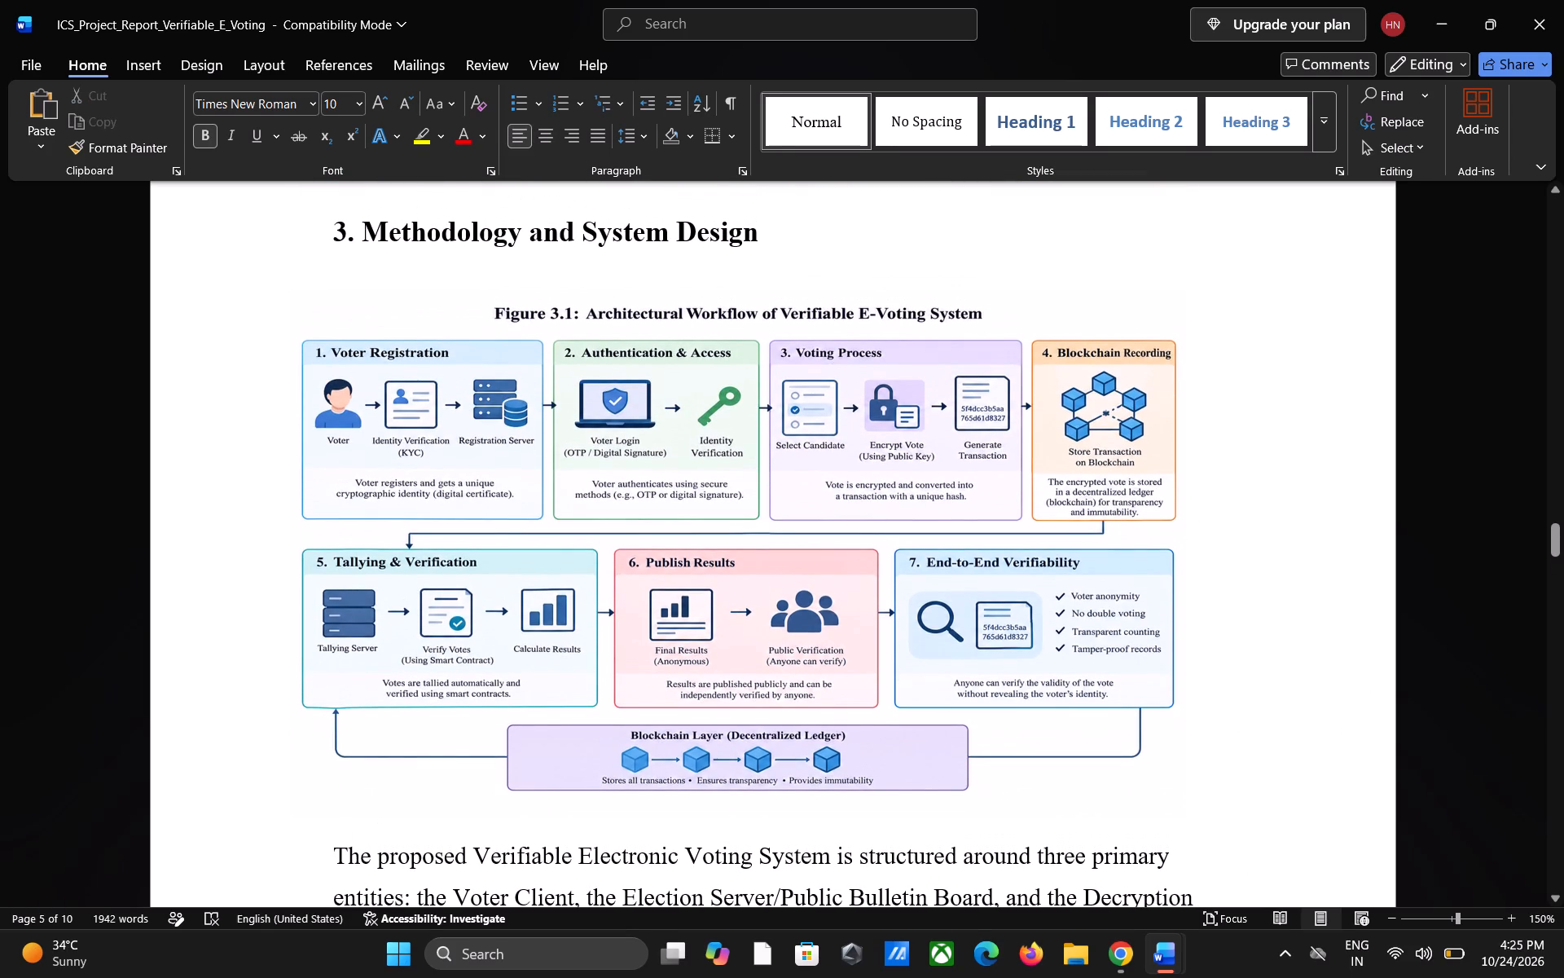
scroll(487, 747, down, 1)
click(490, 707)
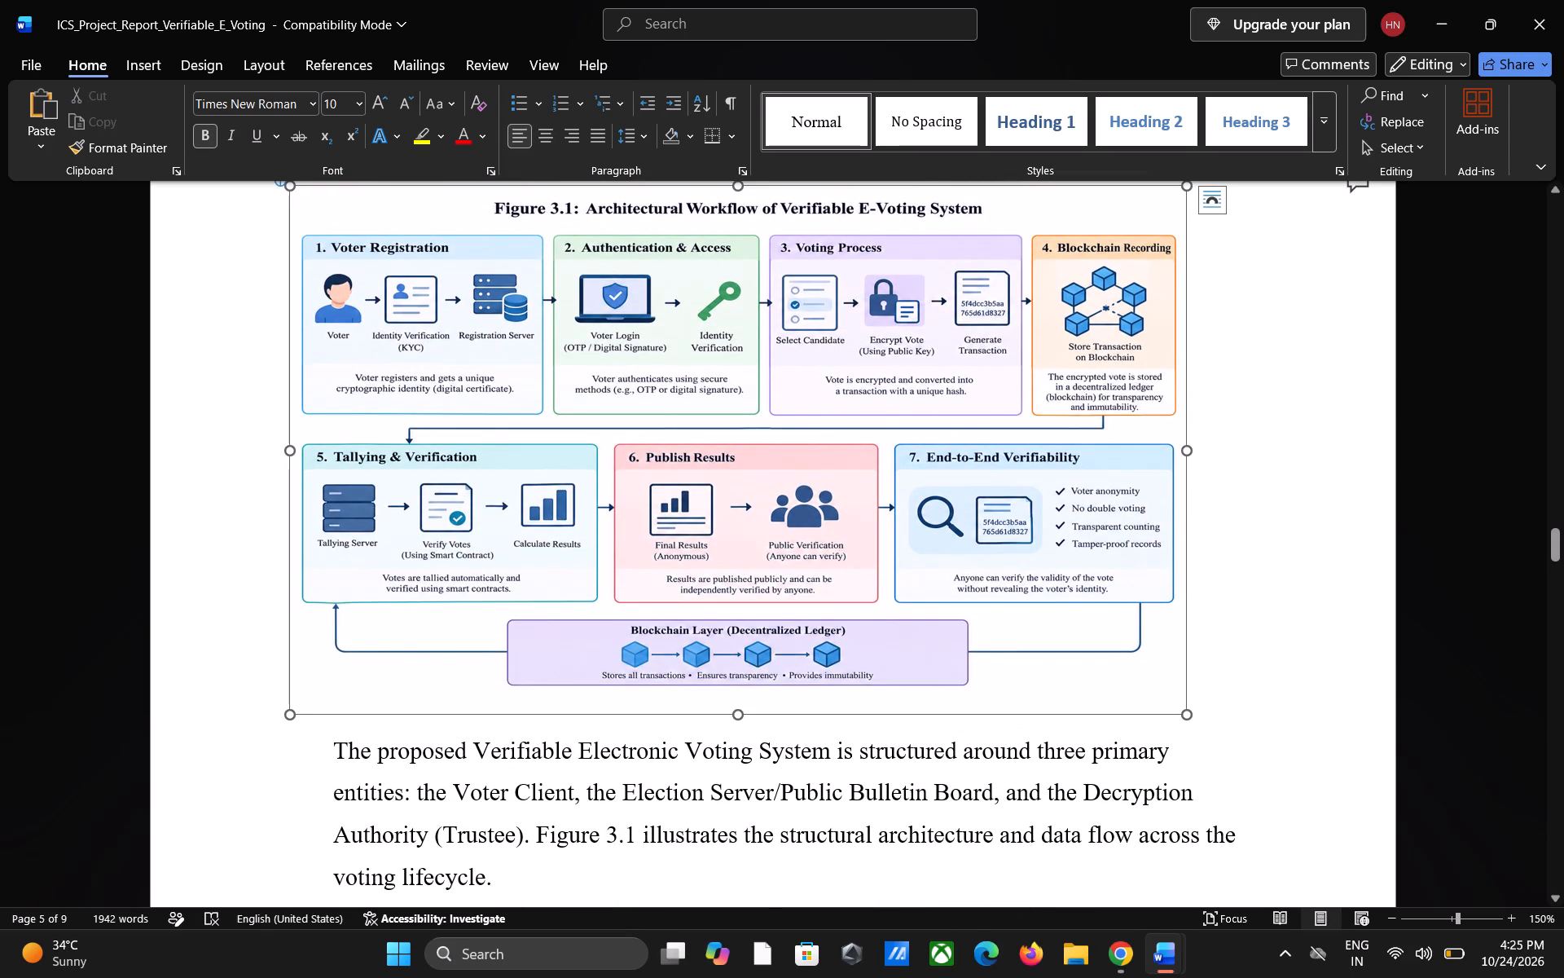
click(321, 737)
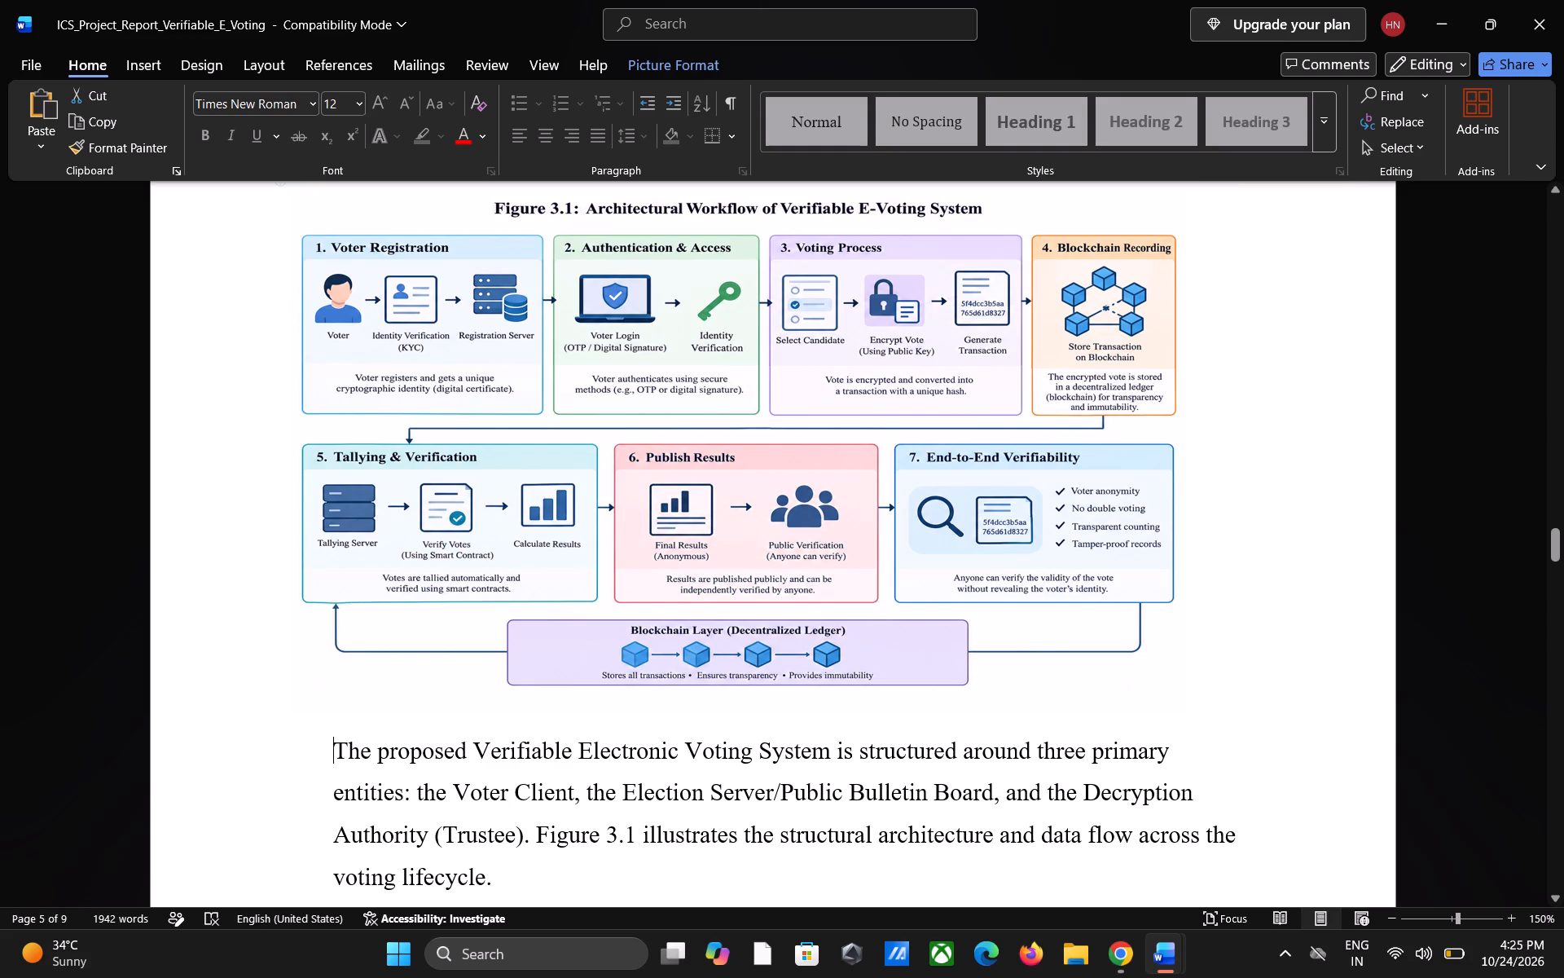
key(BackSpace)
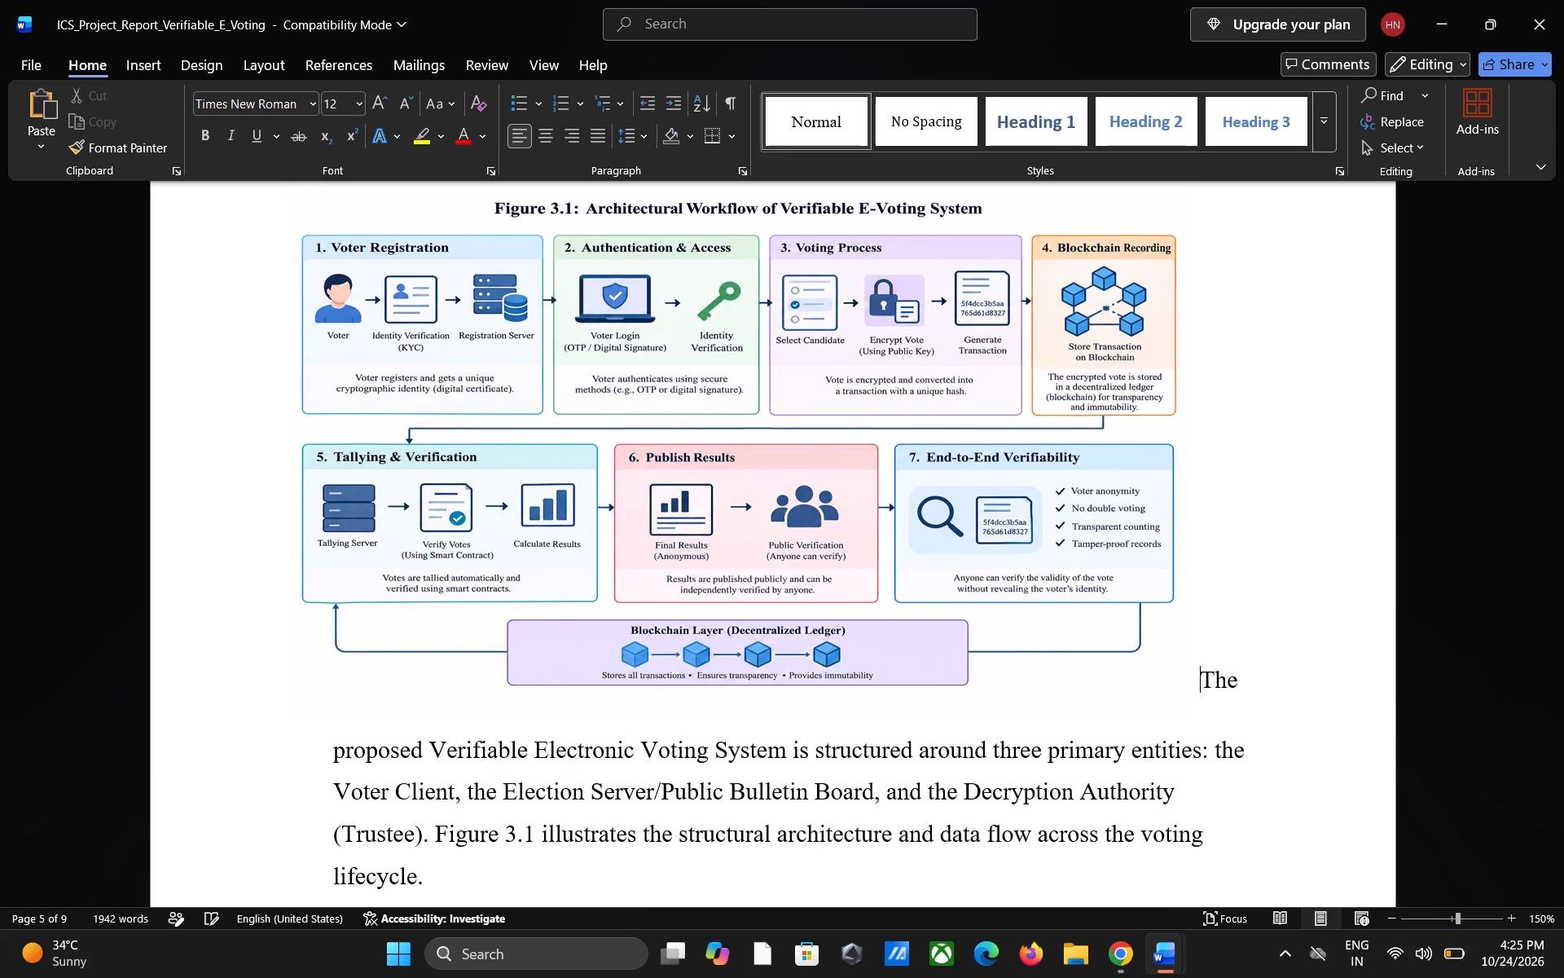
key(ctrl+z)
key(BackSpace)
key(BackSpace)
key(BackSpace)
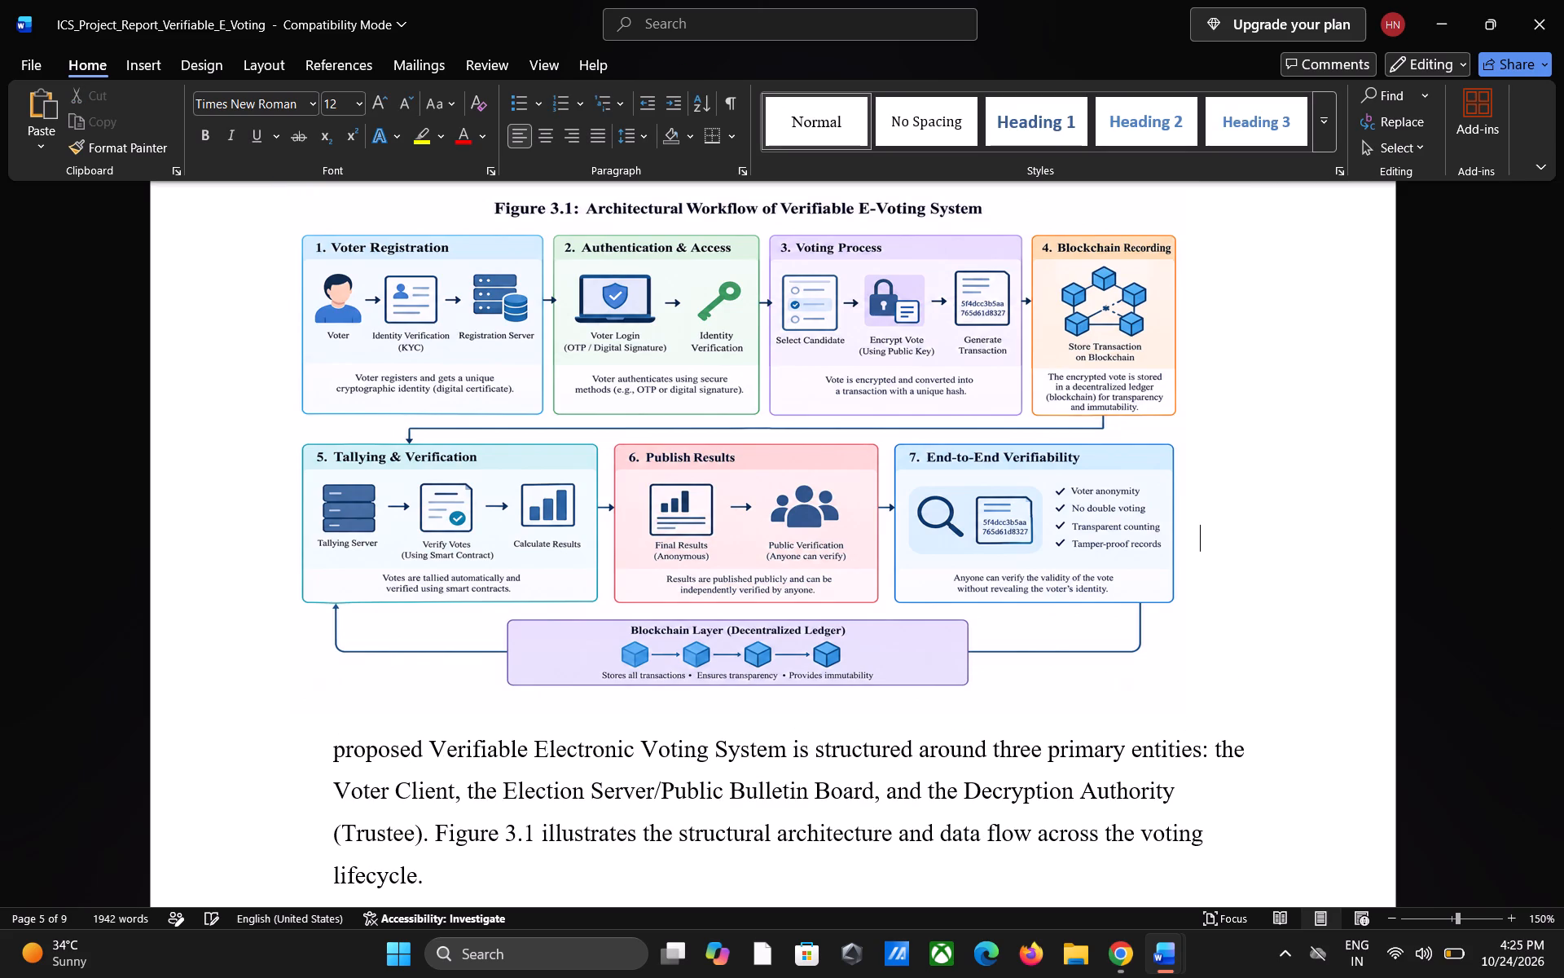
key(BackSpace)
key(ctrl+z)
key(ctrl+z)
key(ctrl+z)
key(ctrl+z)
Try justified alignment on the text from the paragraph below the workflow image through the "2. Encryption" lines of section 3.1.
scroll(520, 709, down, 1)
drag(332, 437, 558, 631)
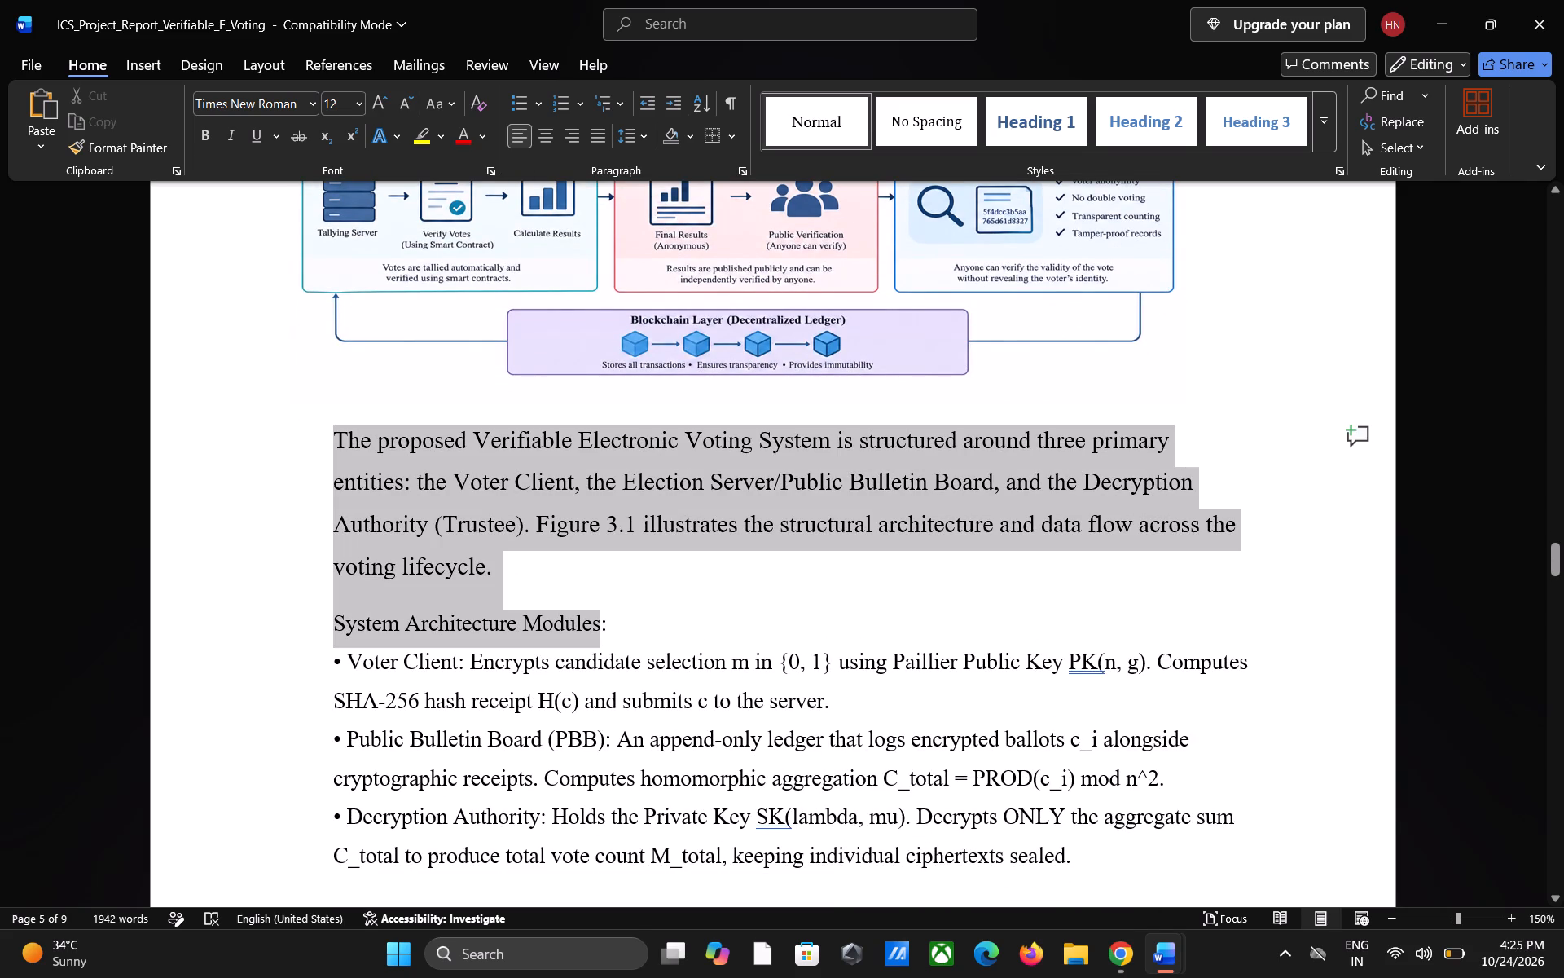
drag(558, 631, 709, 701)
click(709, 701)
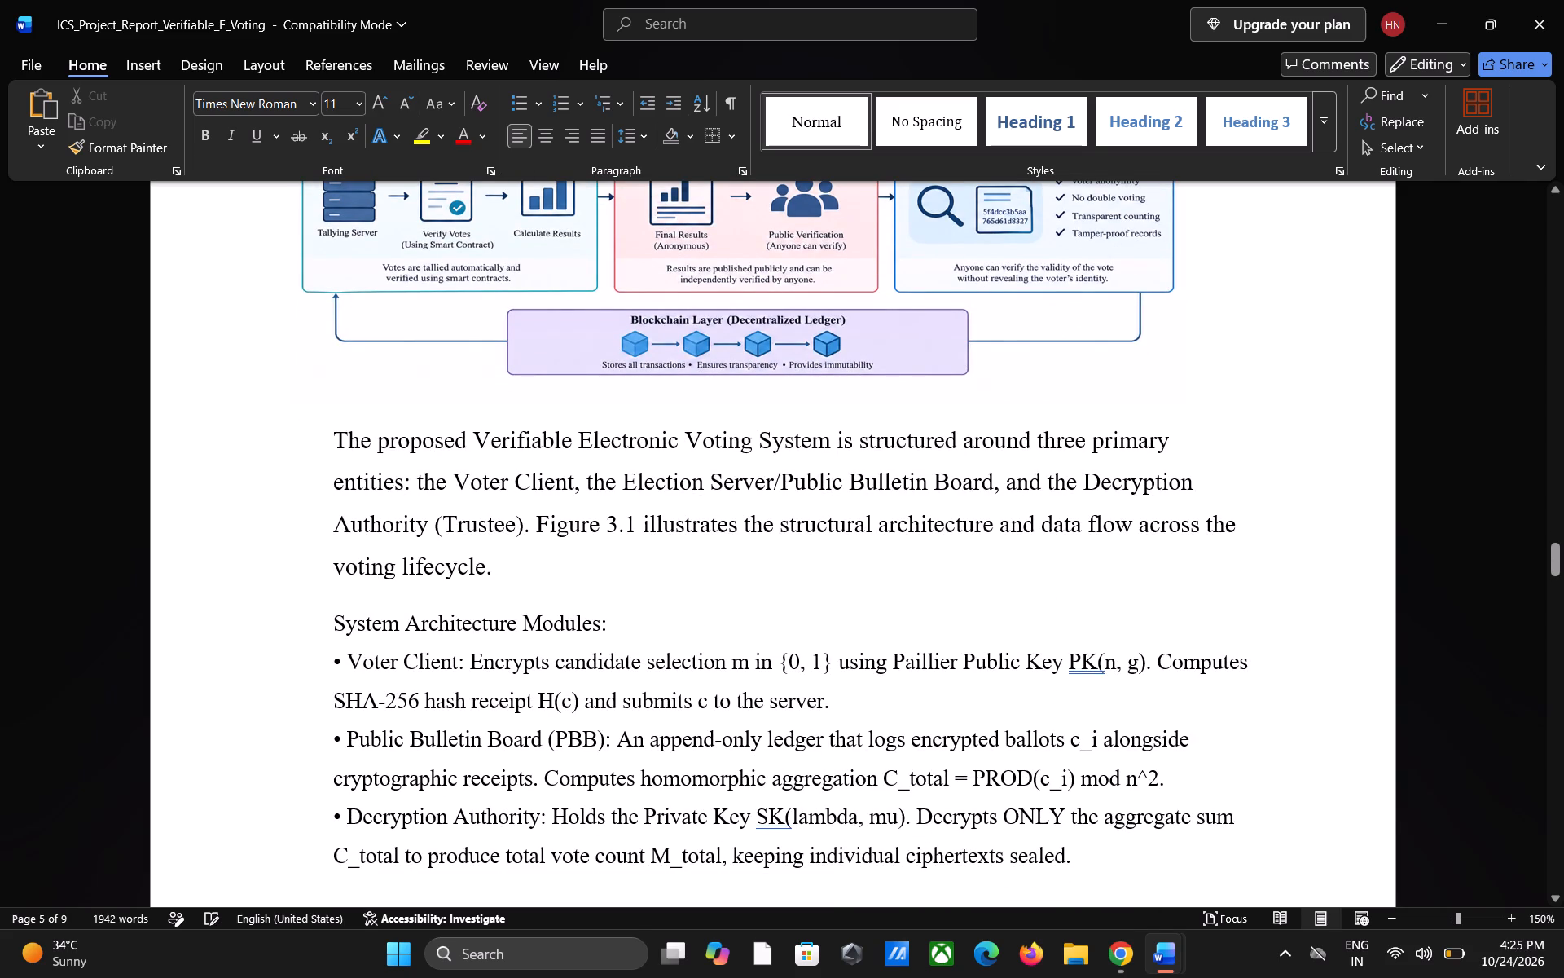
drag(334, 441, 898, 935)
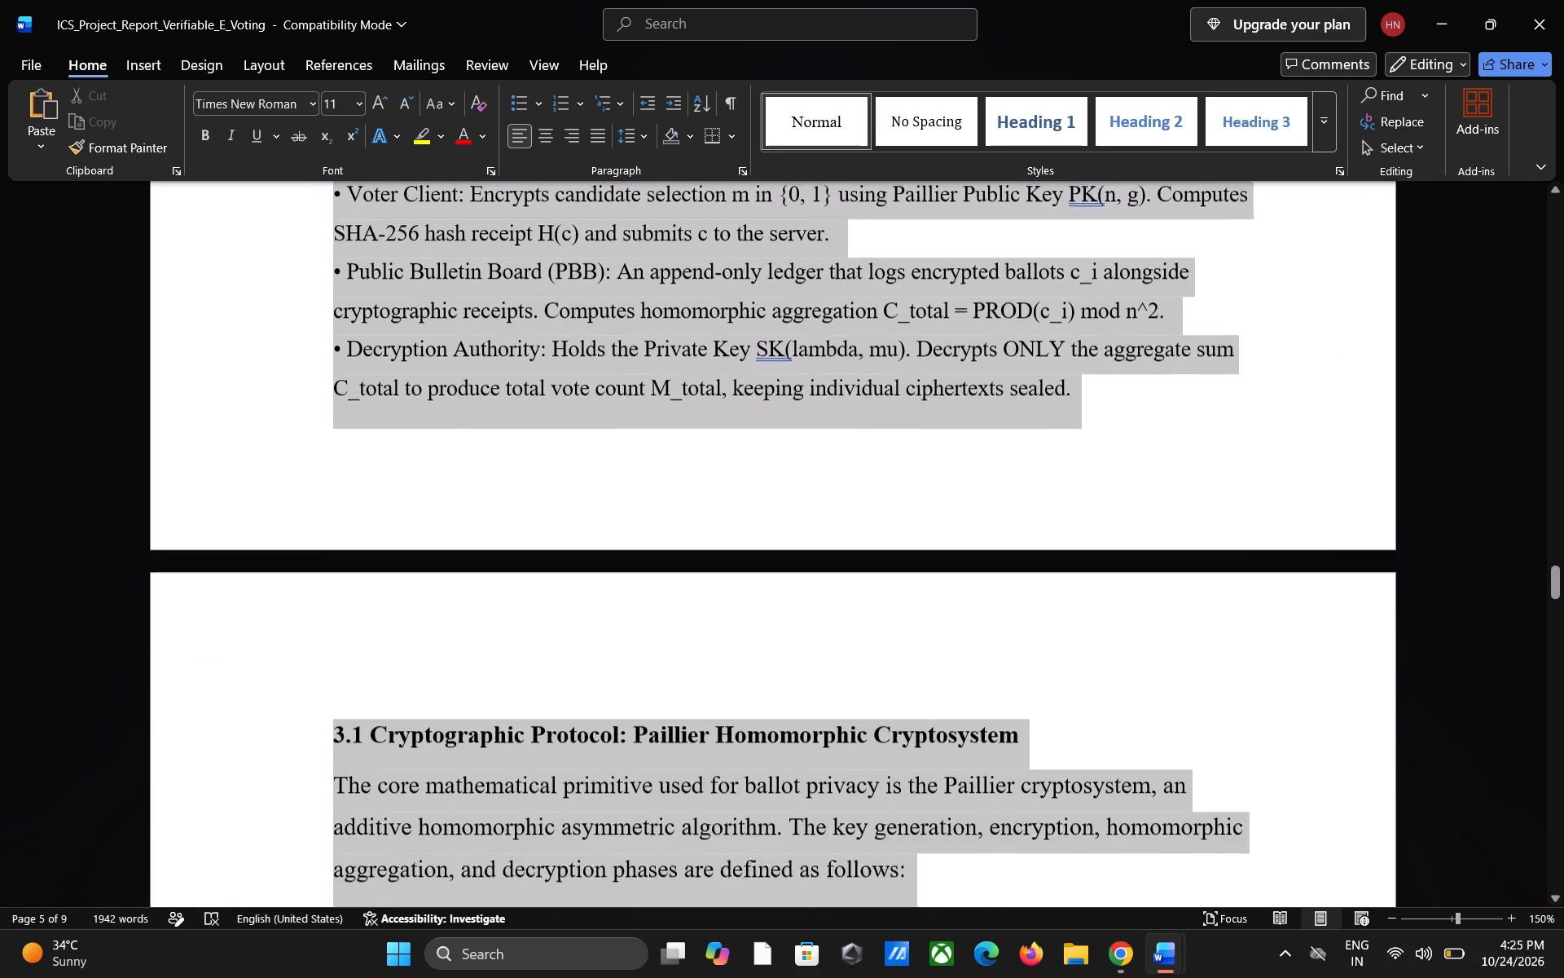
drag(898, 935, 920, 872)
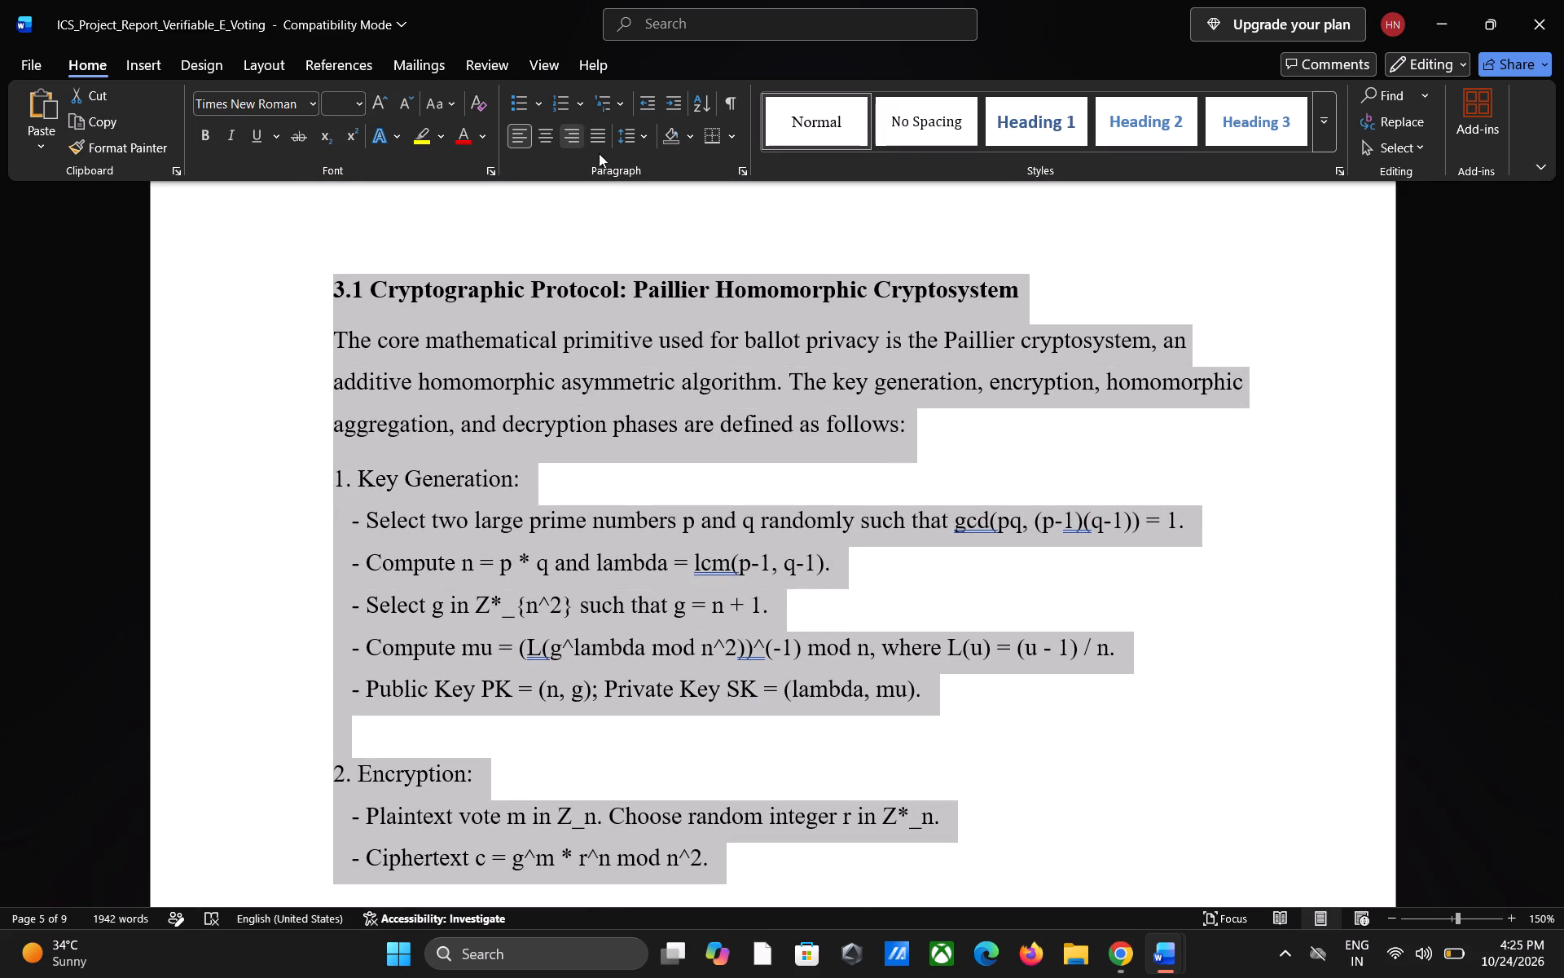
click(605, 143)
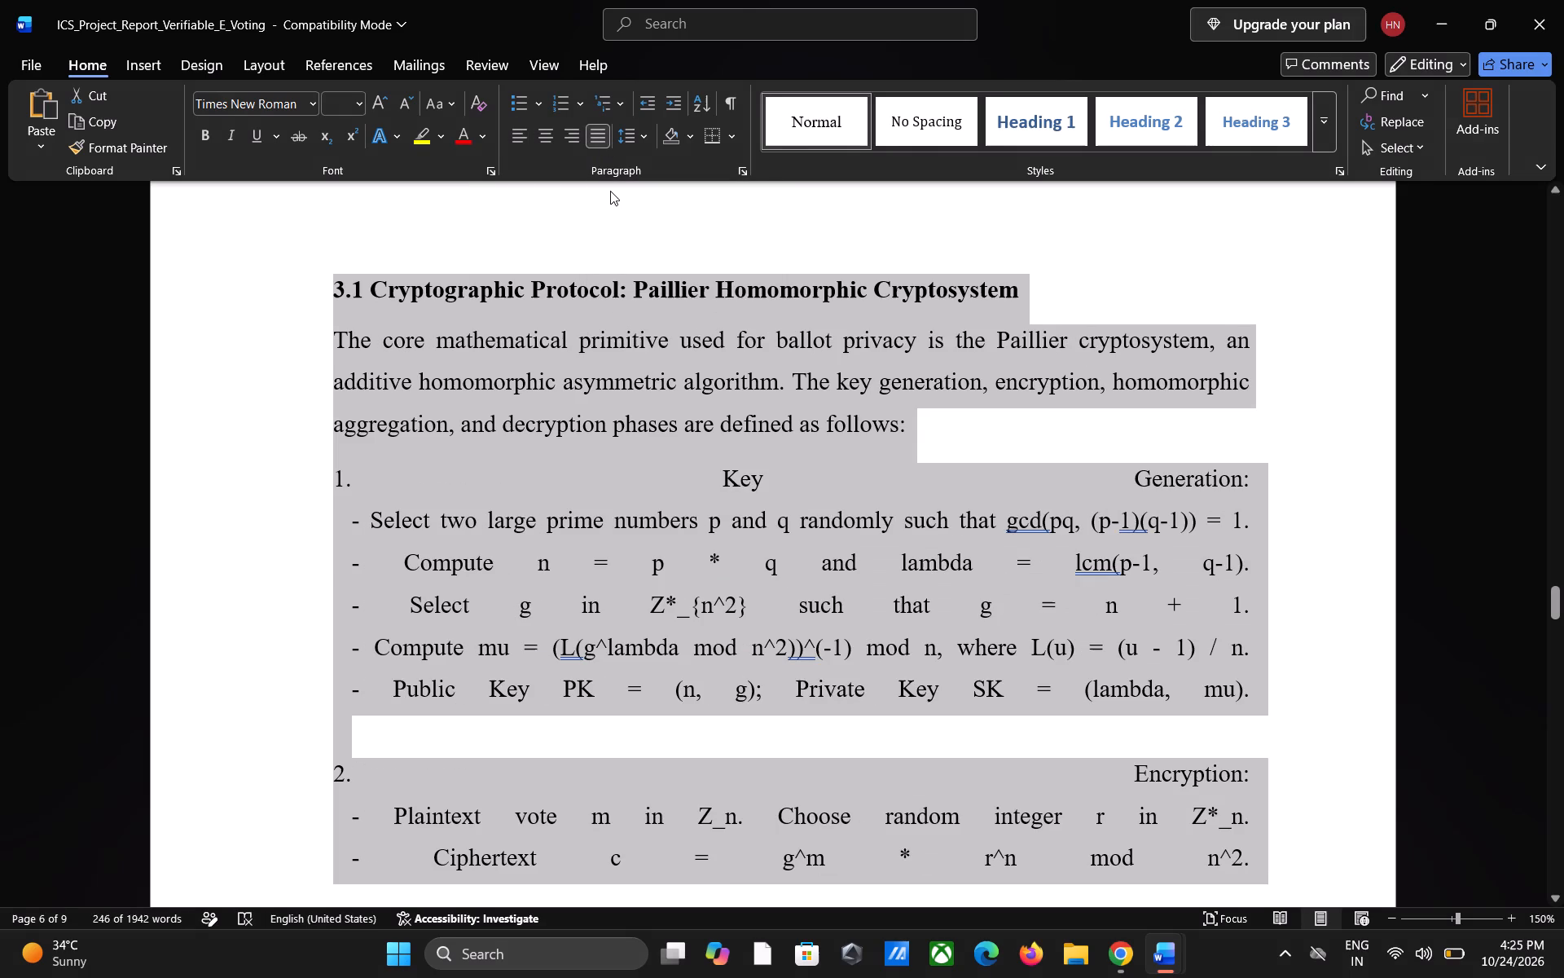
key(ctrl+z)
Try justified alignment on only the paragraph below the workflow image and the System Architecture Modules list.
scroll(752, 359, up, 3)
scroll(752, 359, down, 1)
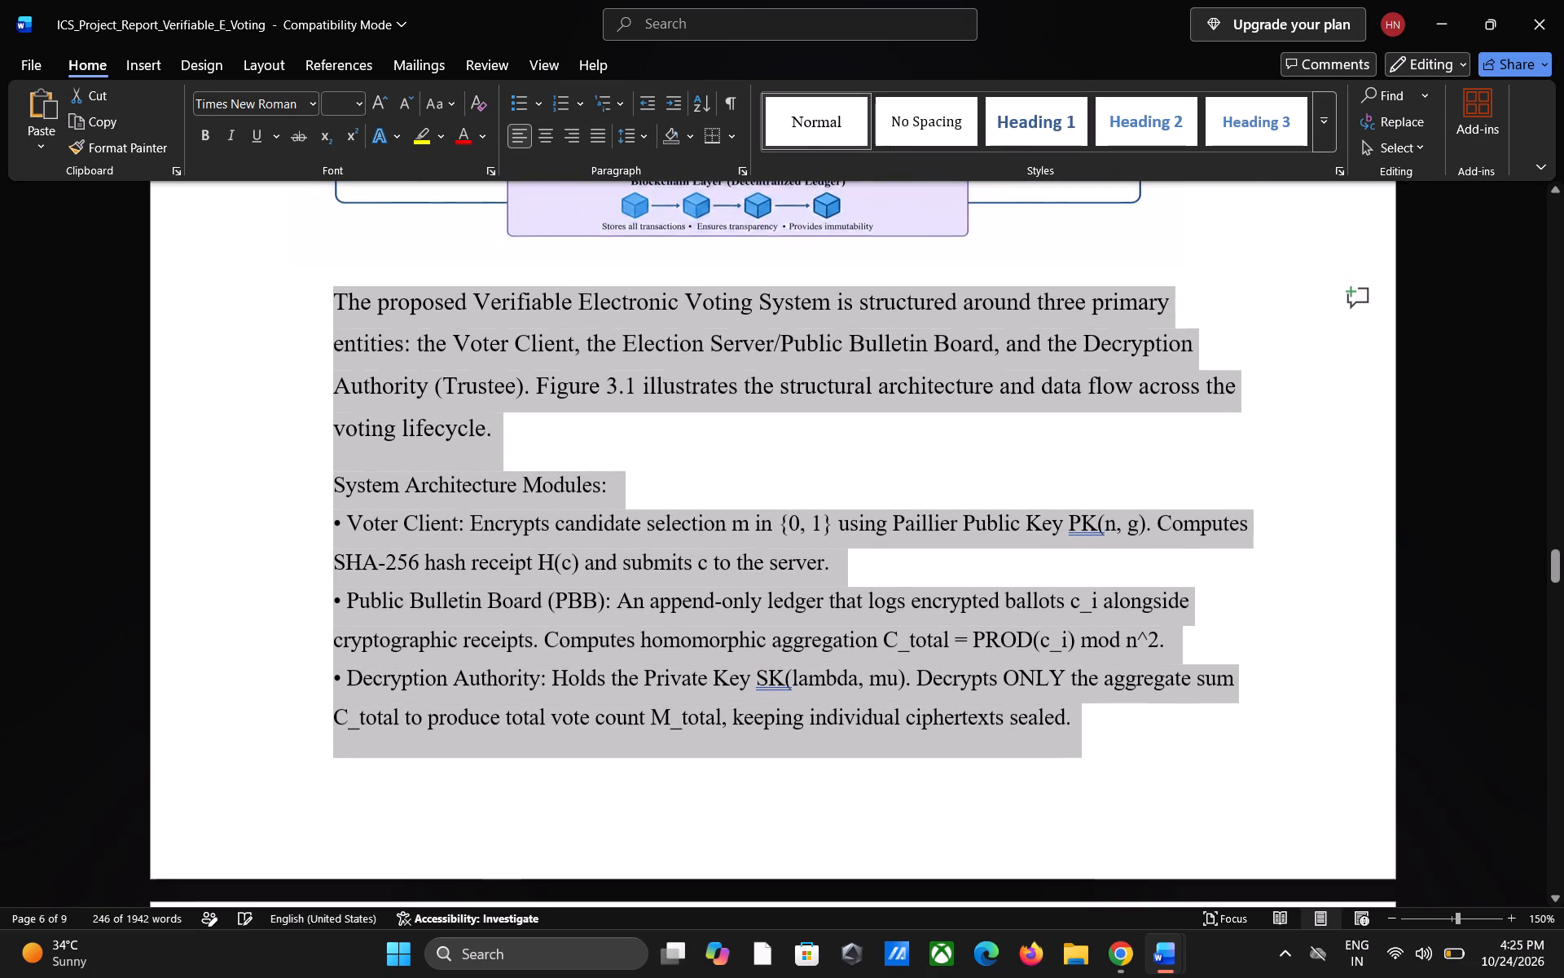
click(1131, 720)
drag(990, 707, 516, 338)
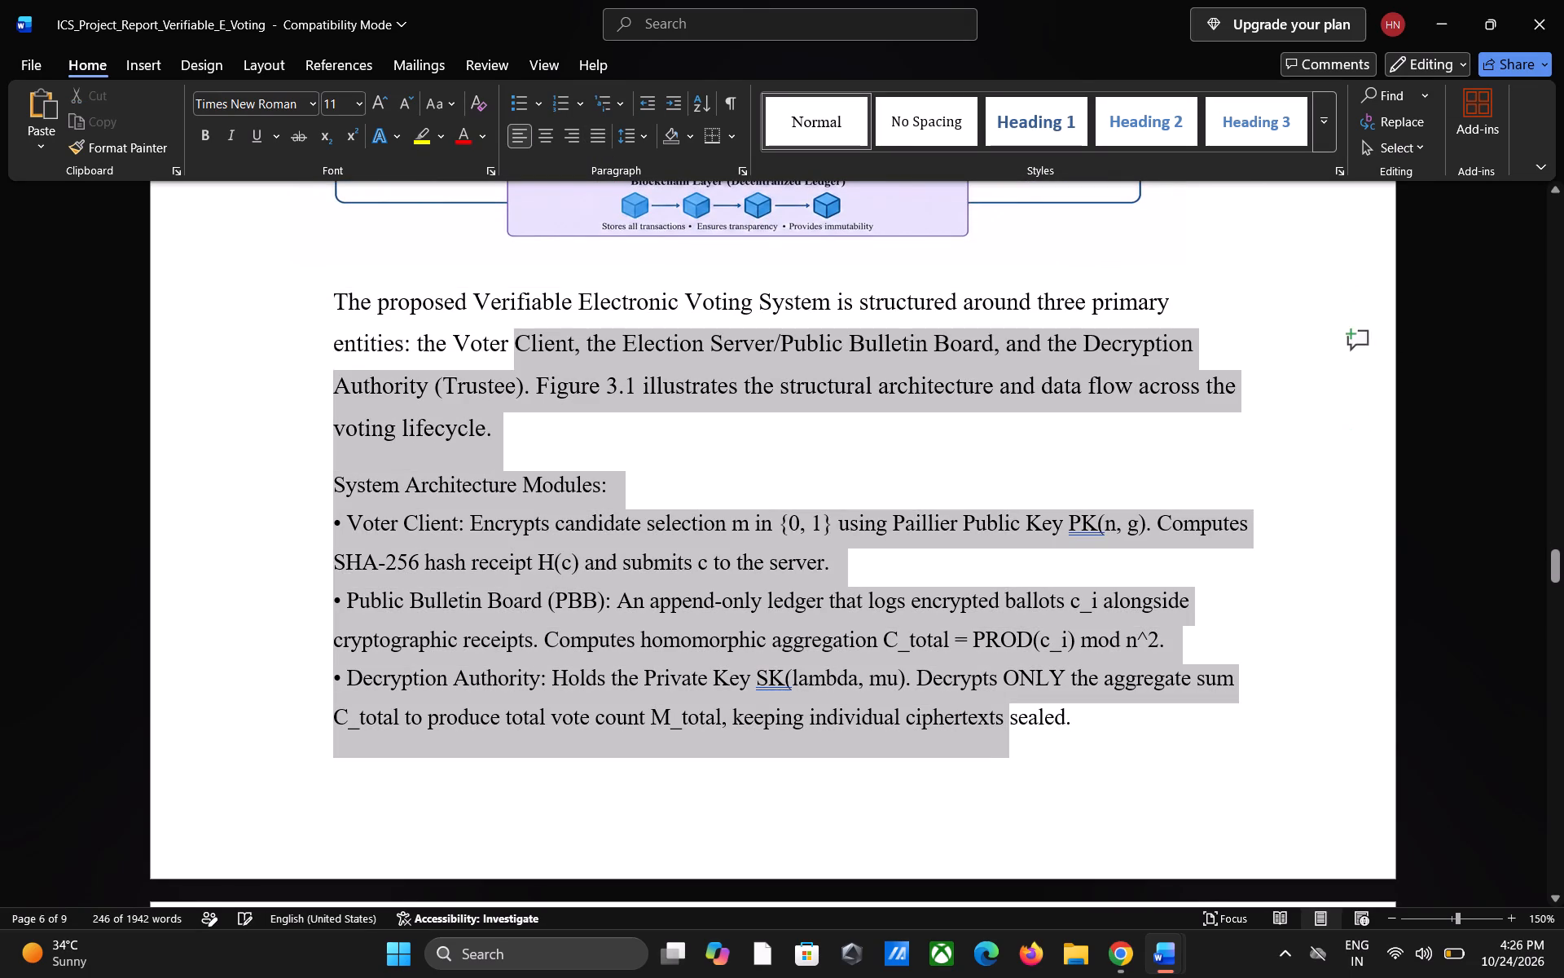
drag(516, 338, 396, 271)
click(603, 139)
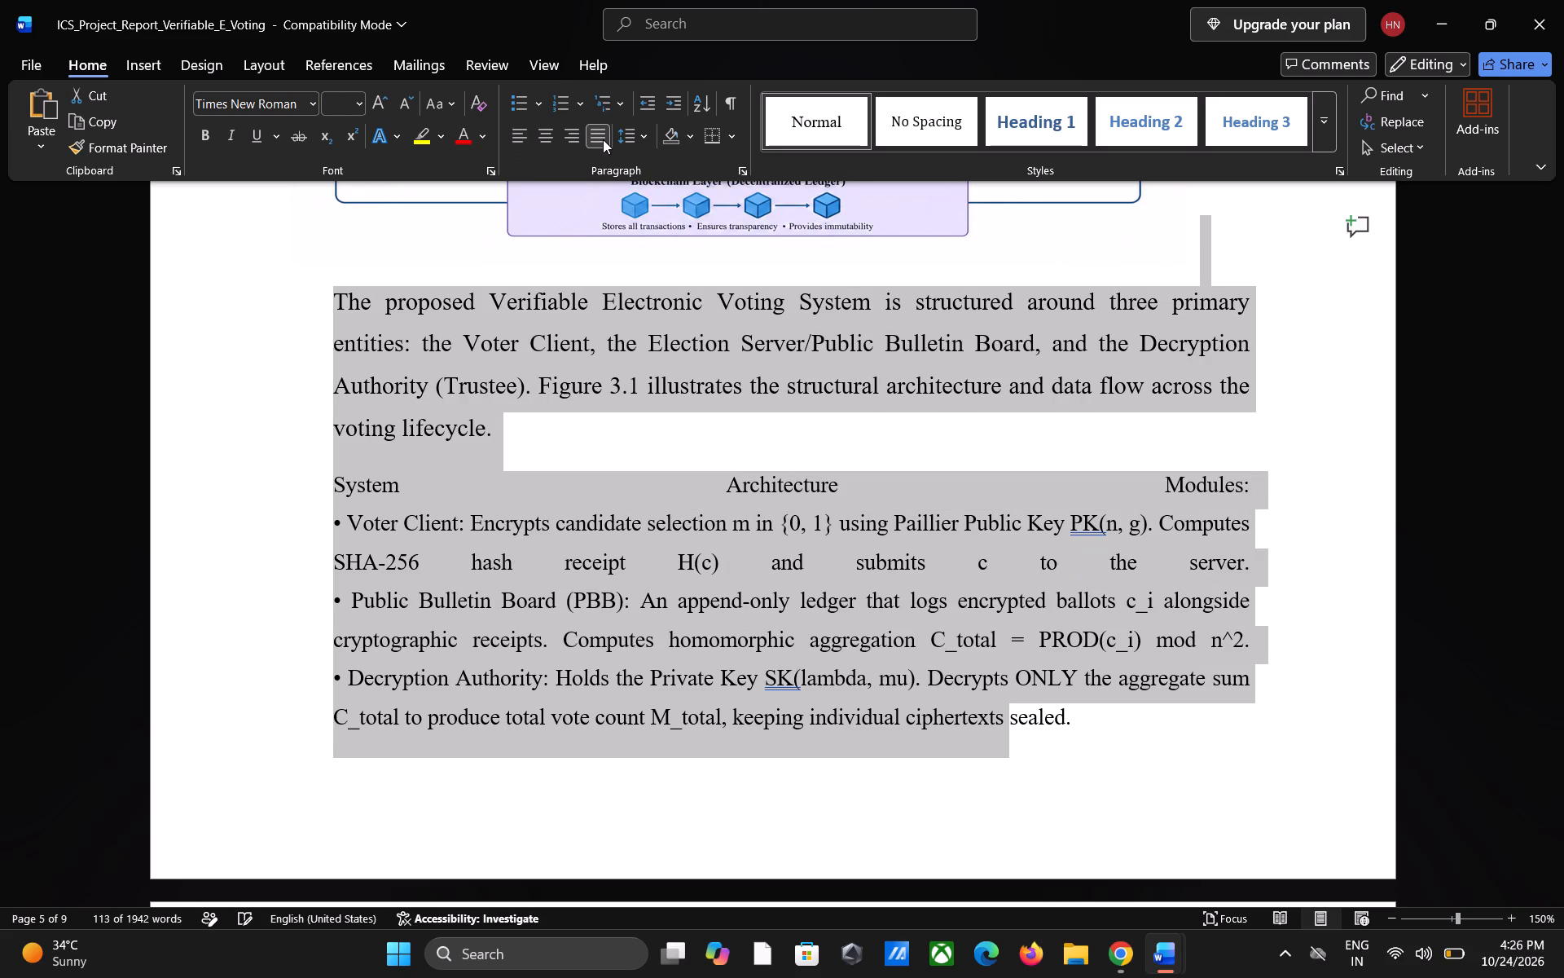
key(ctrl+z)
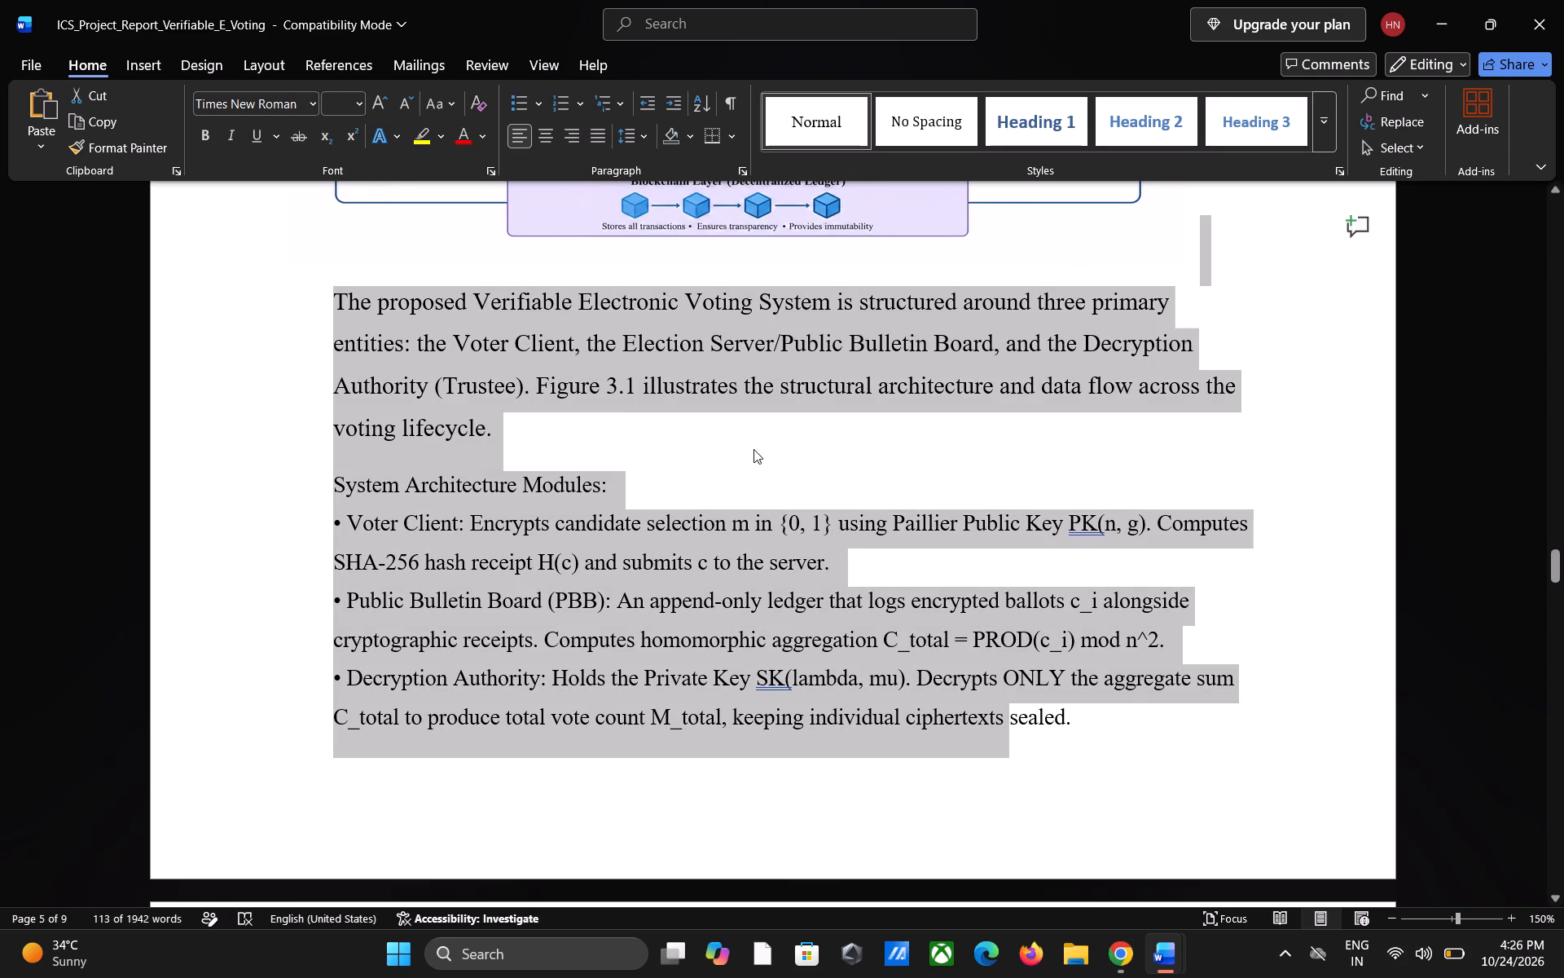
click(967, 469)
Place the E-Voting report side by side with the CIS-034 report and zoom the E-Voting report out to 100%.
scroll(967, 469, down, 1)
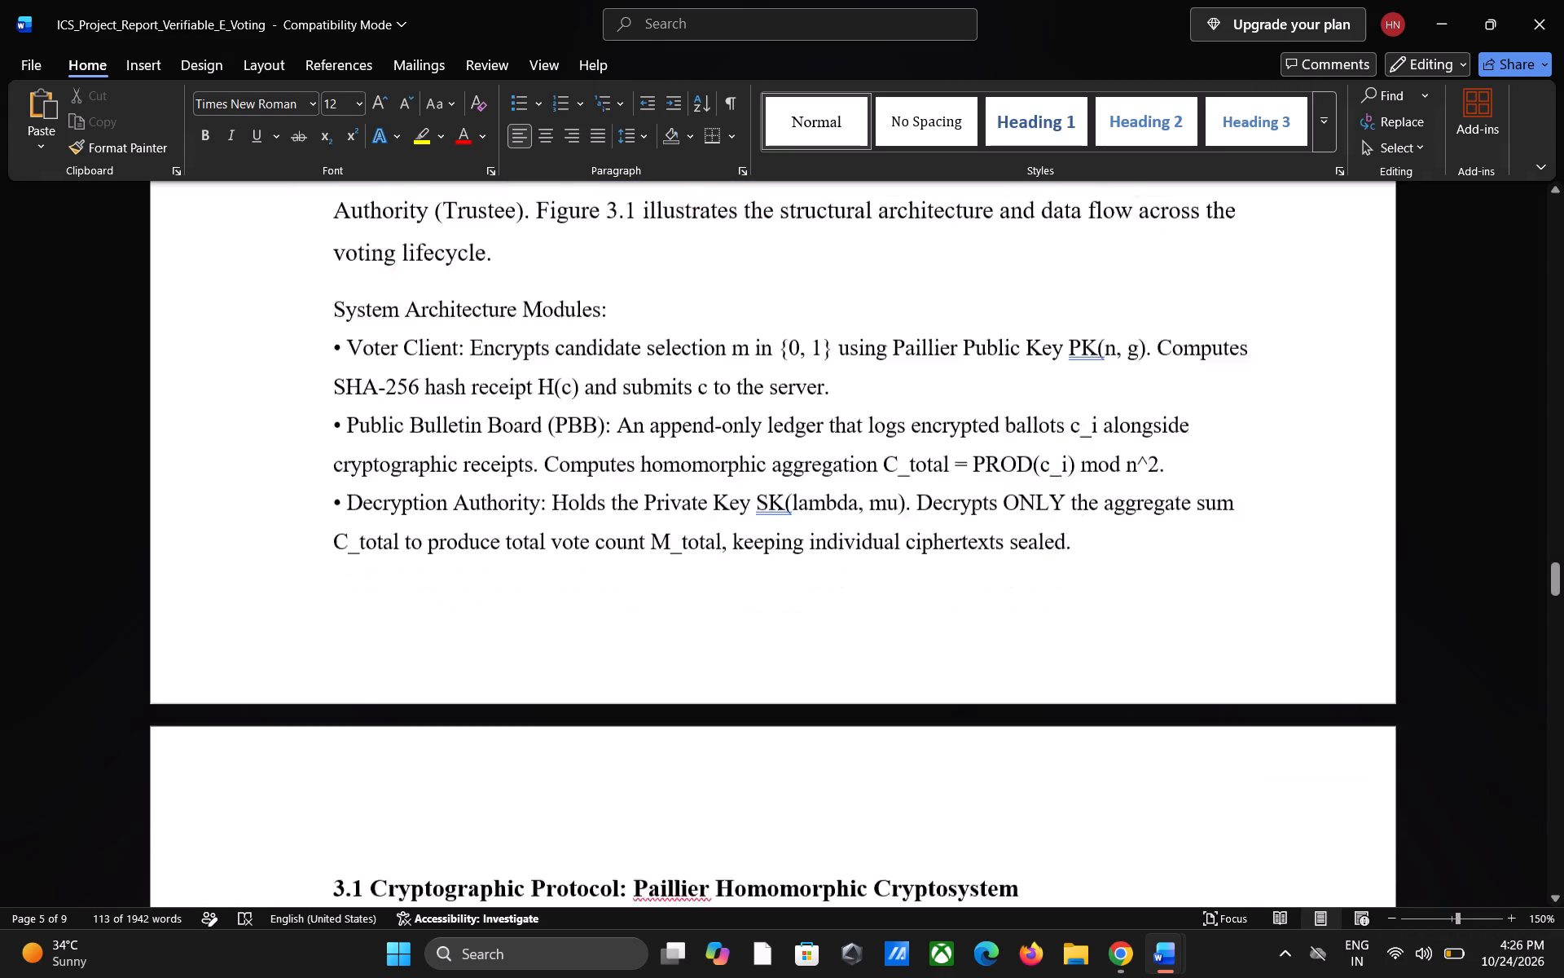
scroll(967, 469, down, 2)
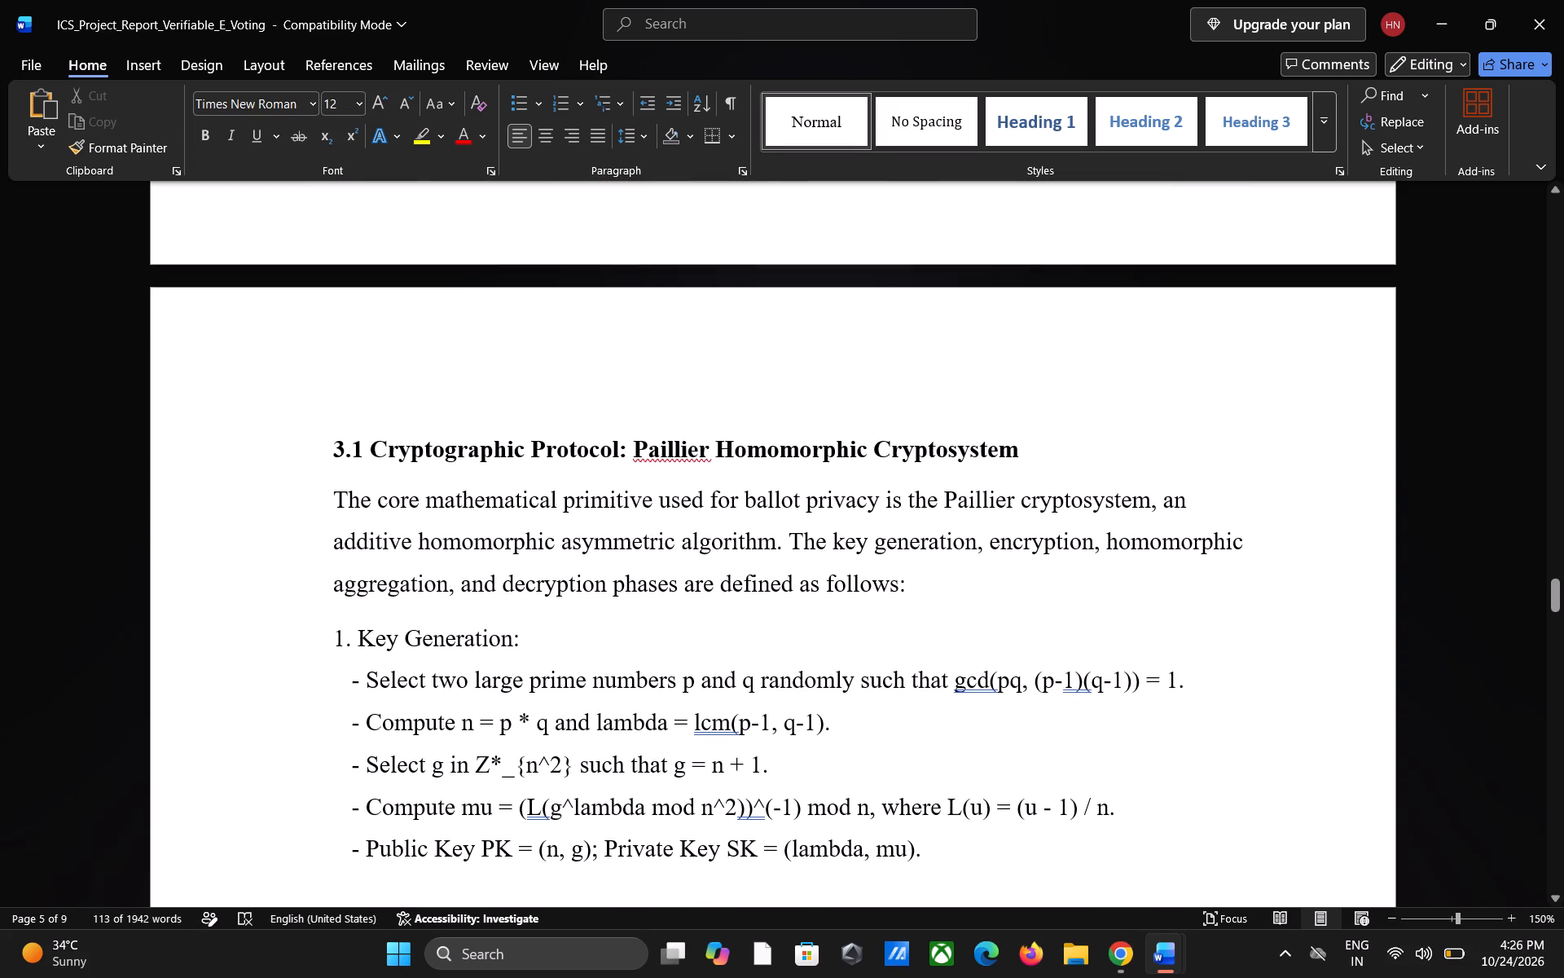
click(1472, 2)
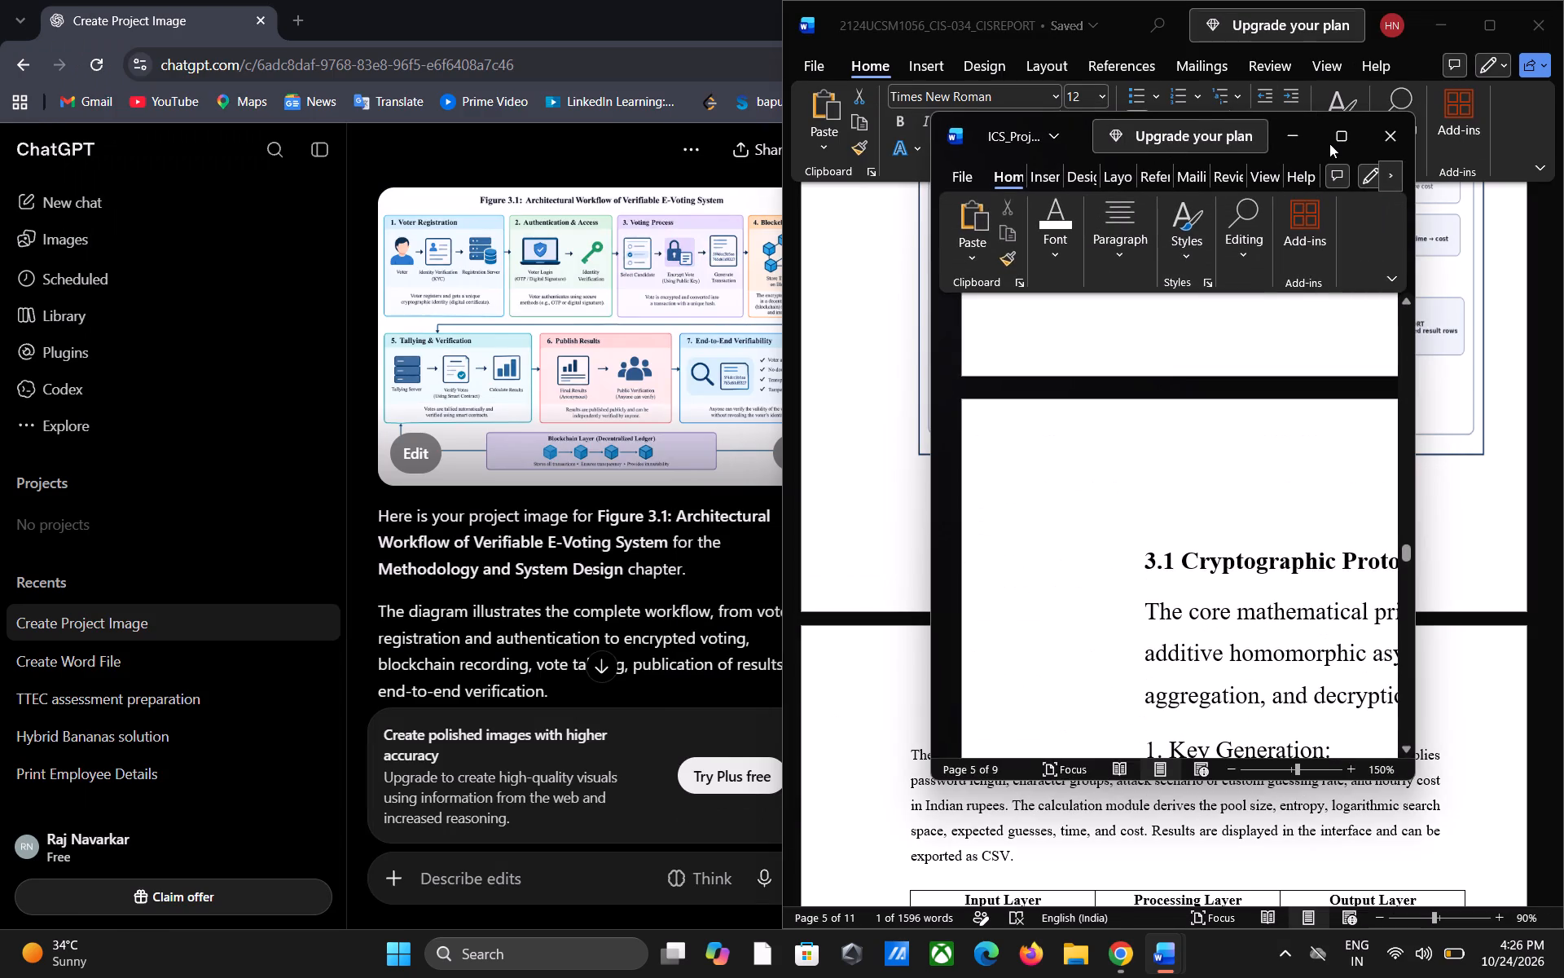
click(1329, 143)
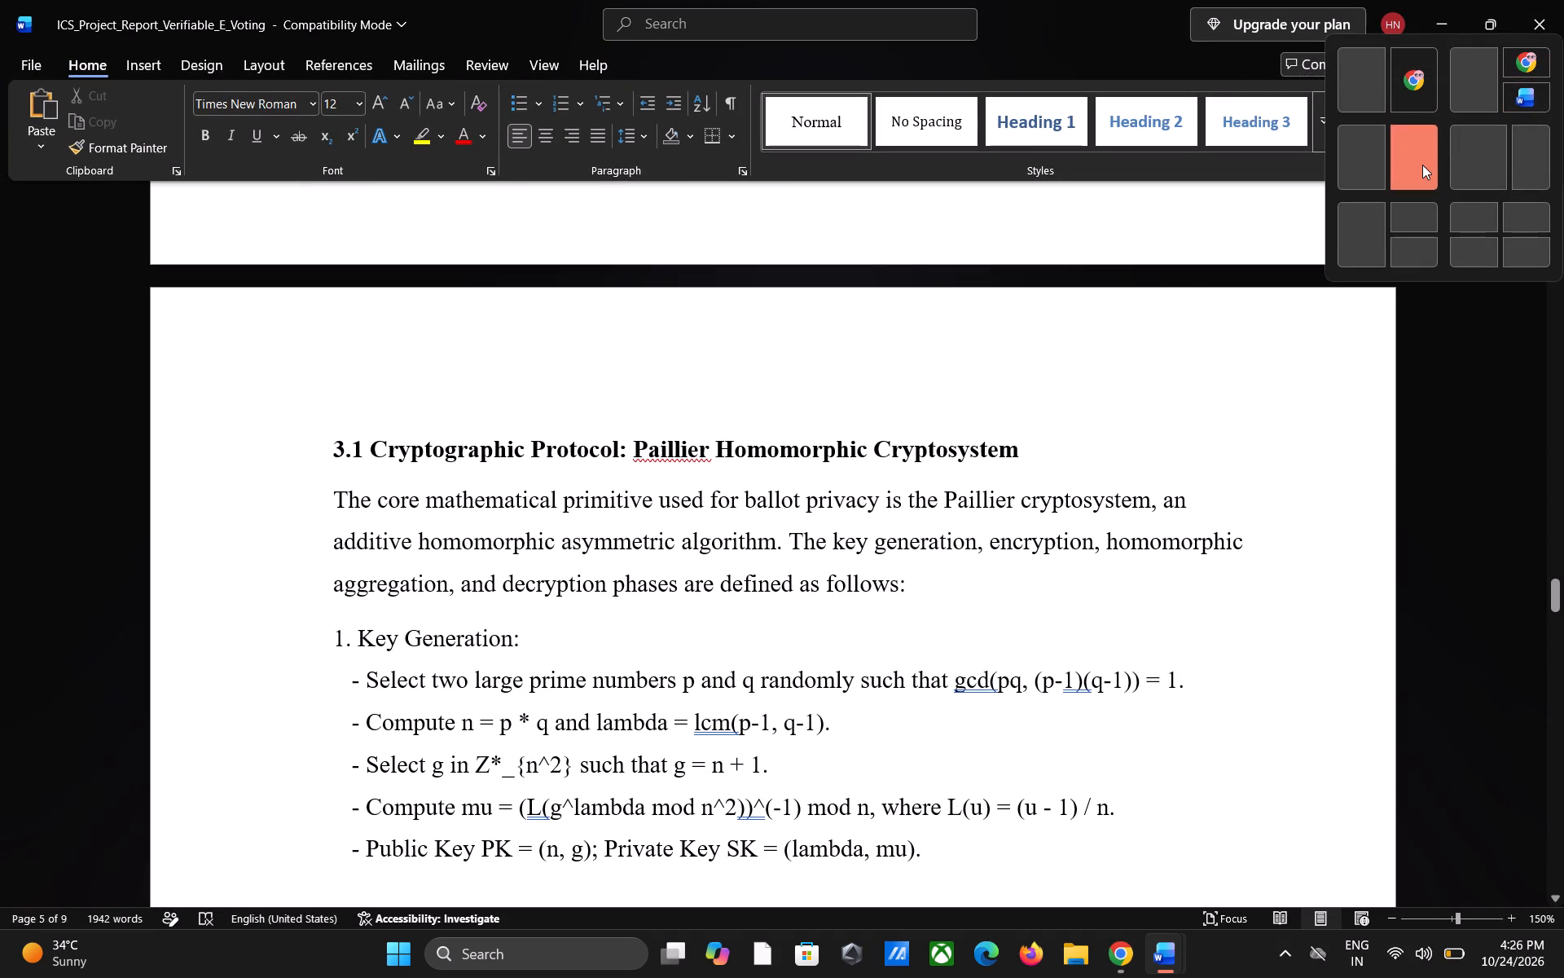
click(1382, 164)
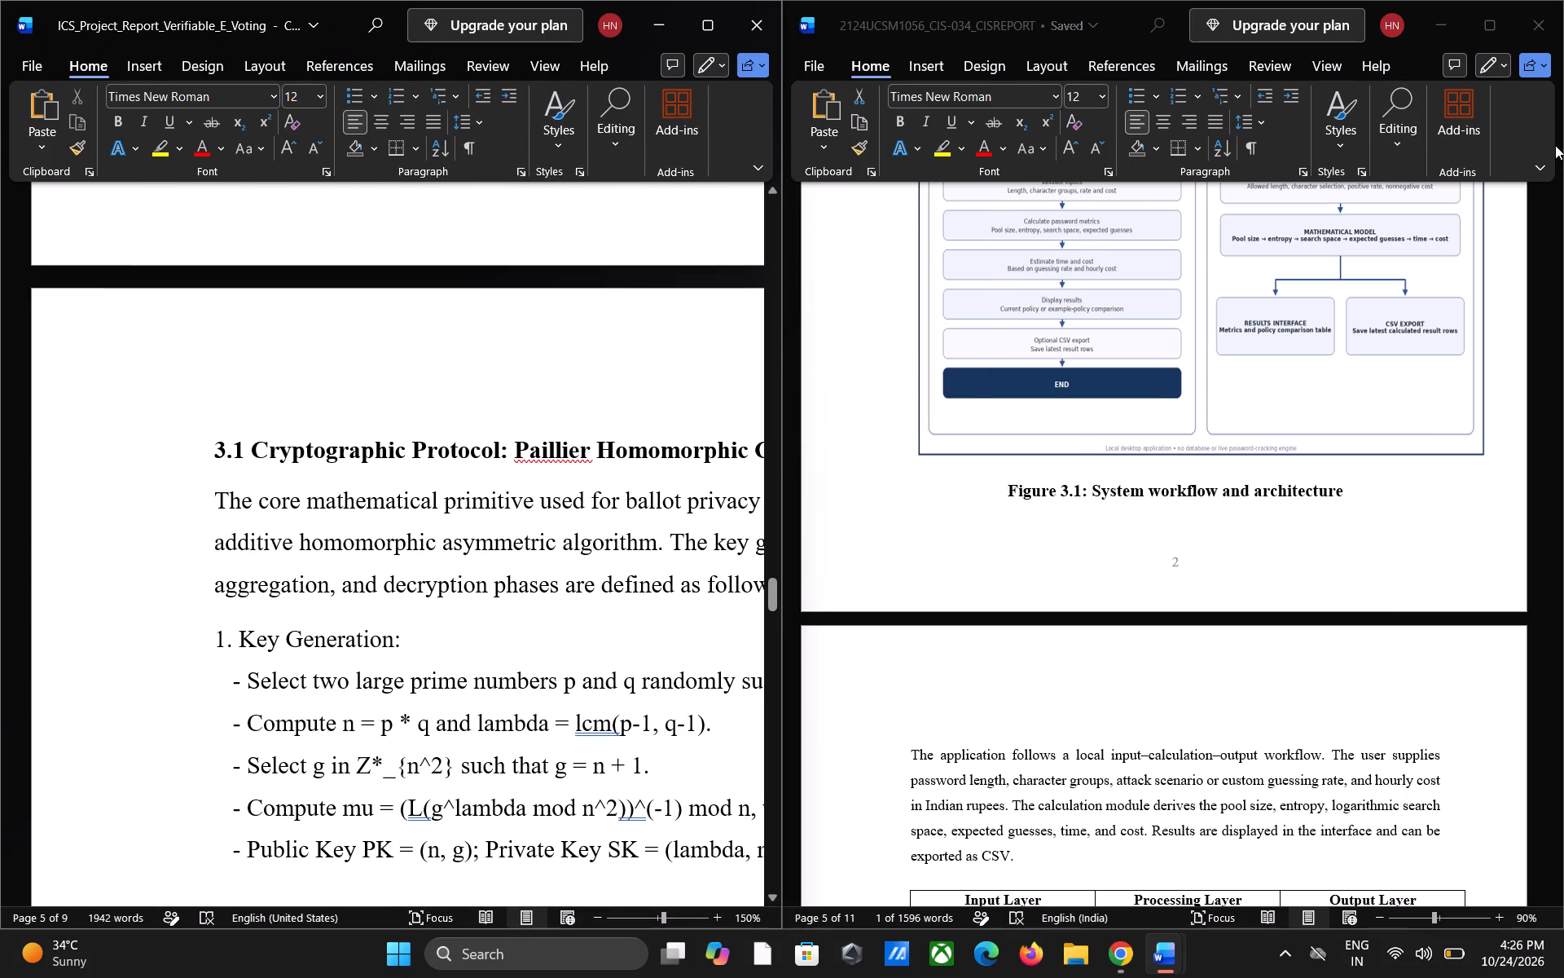
ctrl+scroll(514, 469, down, 5)
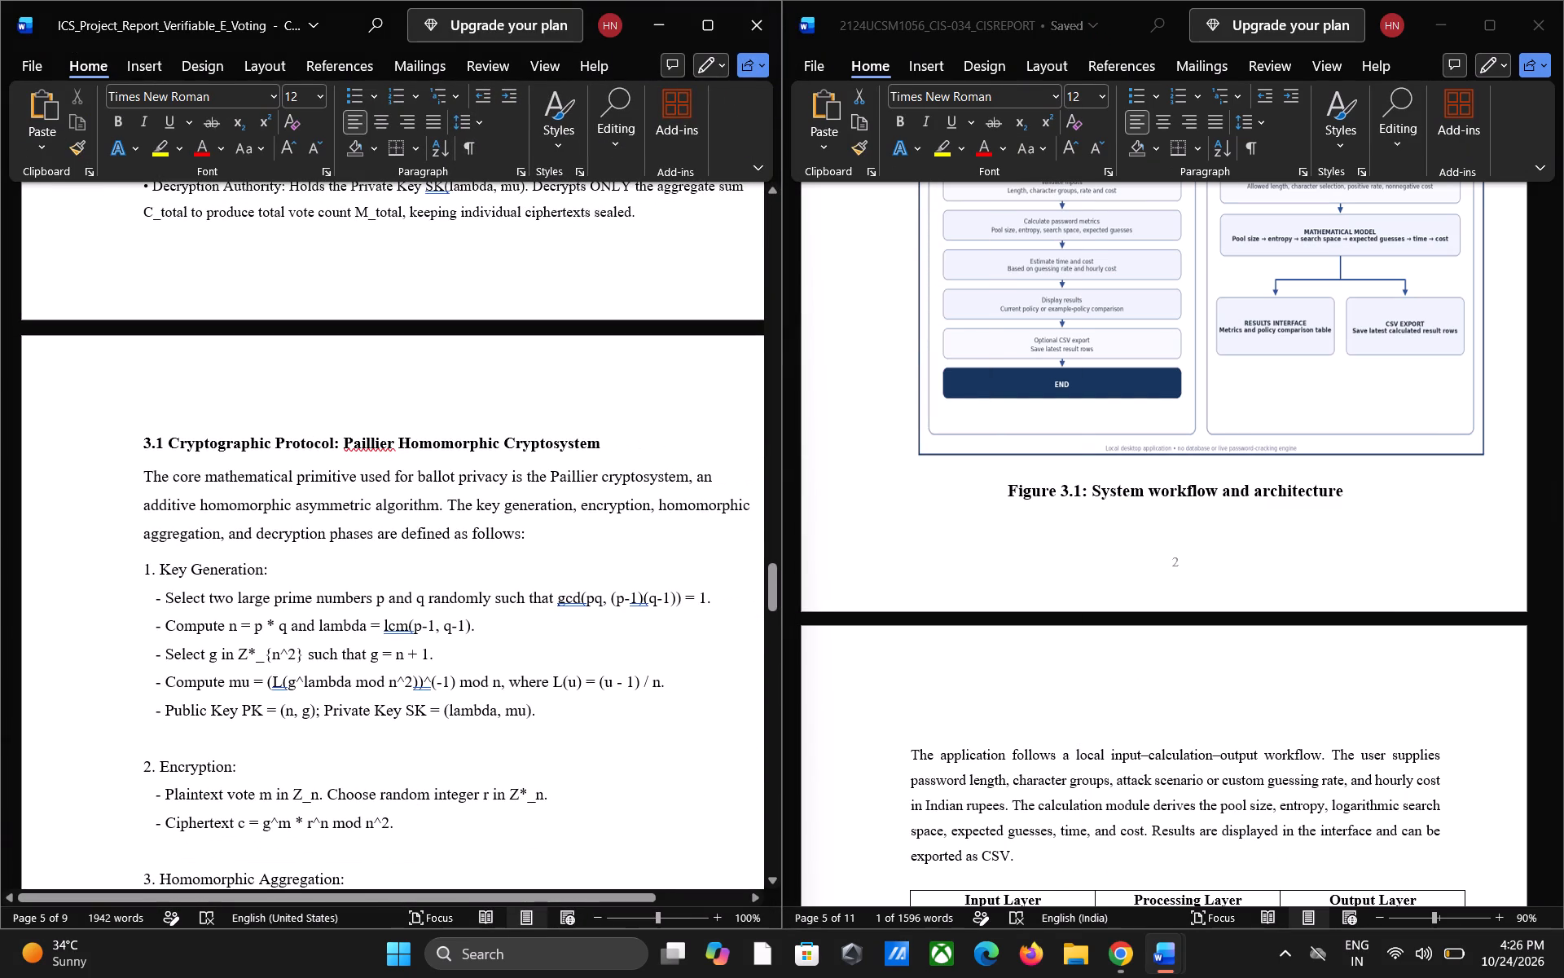
Compare the E-Voting report's section 3 layout with the CIS-034 report's pages from Figure 3.1 to 4. Implementation.
scroll(596, 481, up, 1)
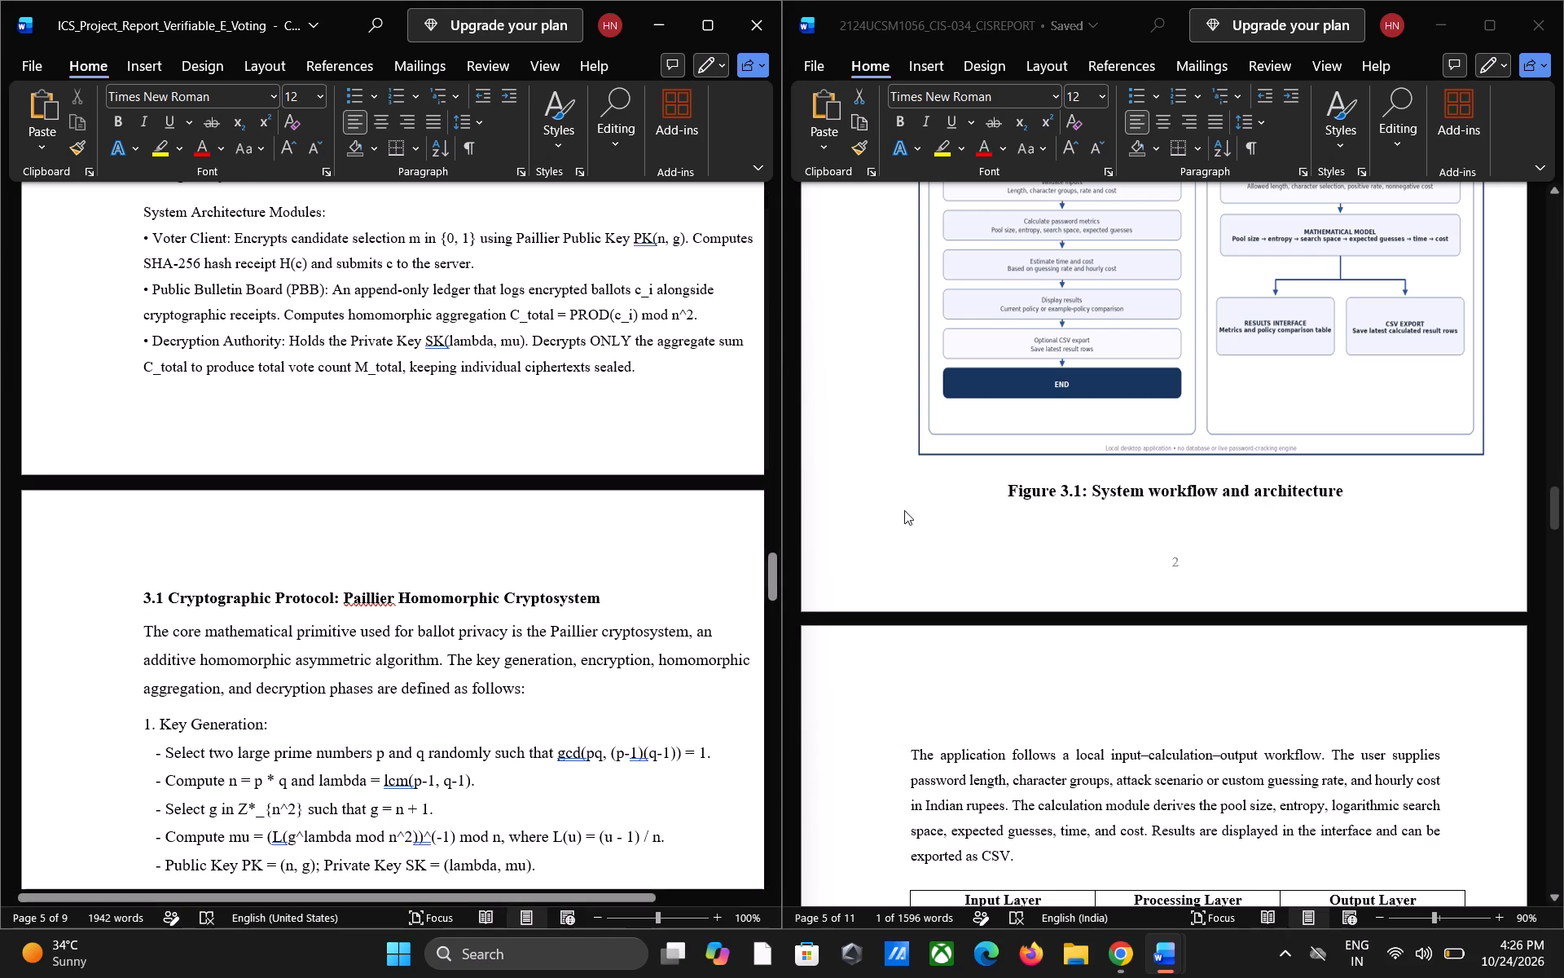
scroll(911, 510, down, 5)
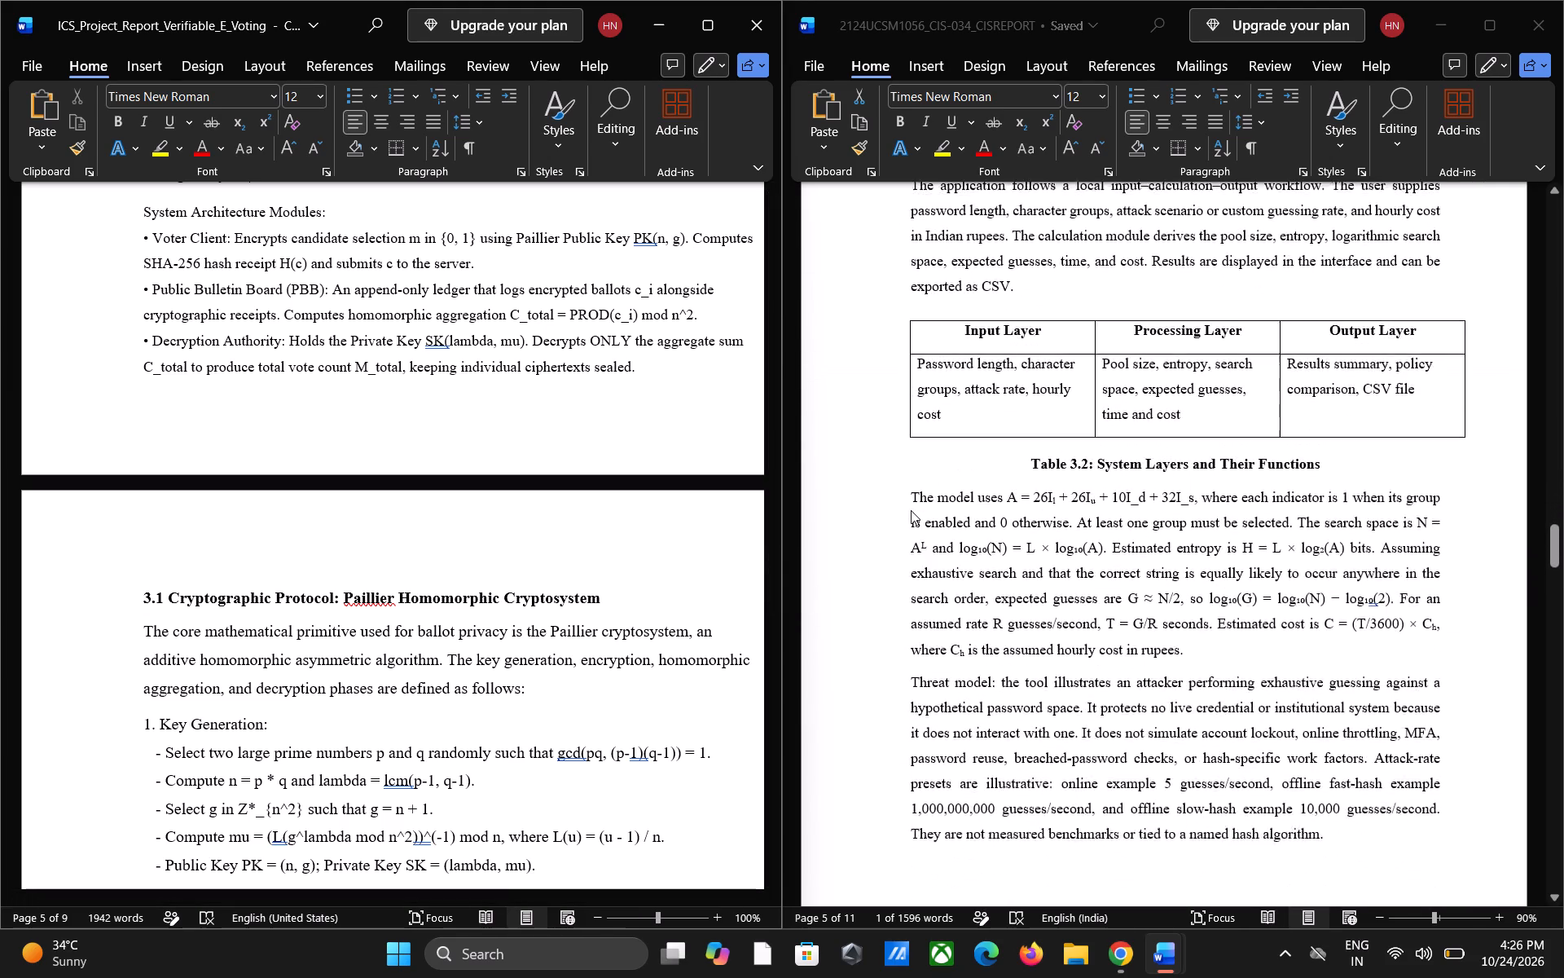
scroll(911, 510, down, 3)
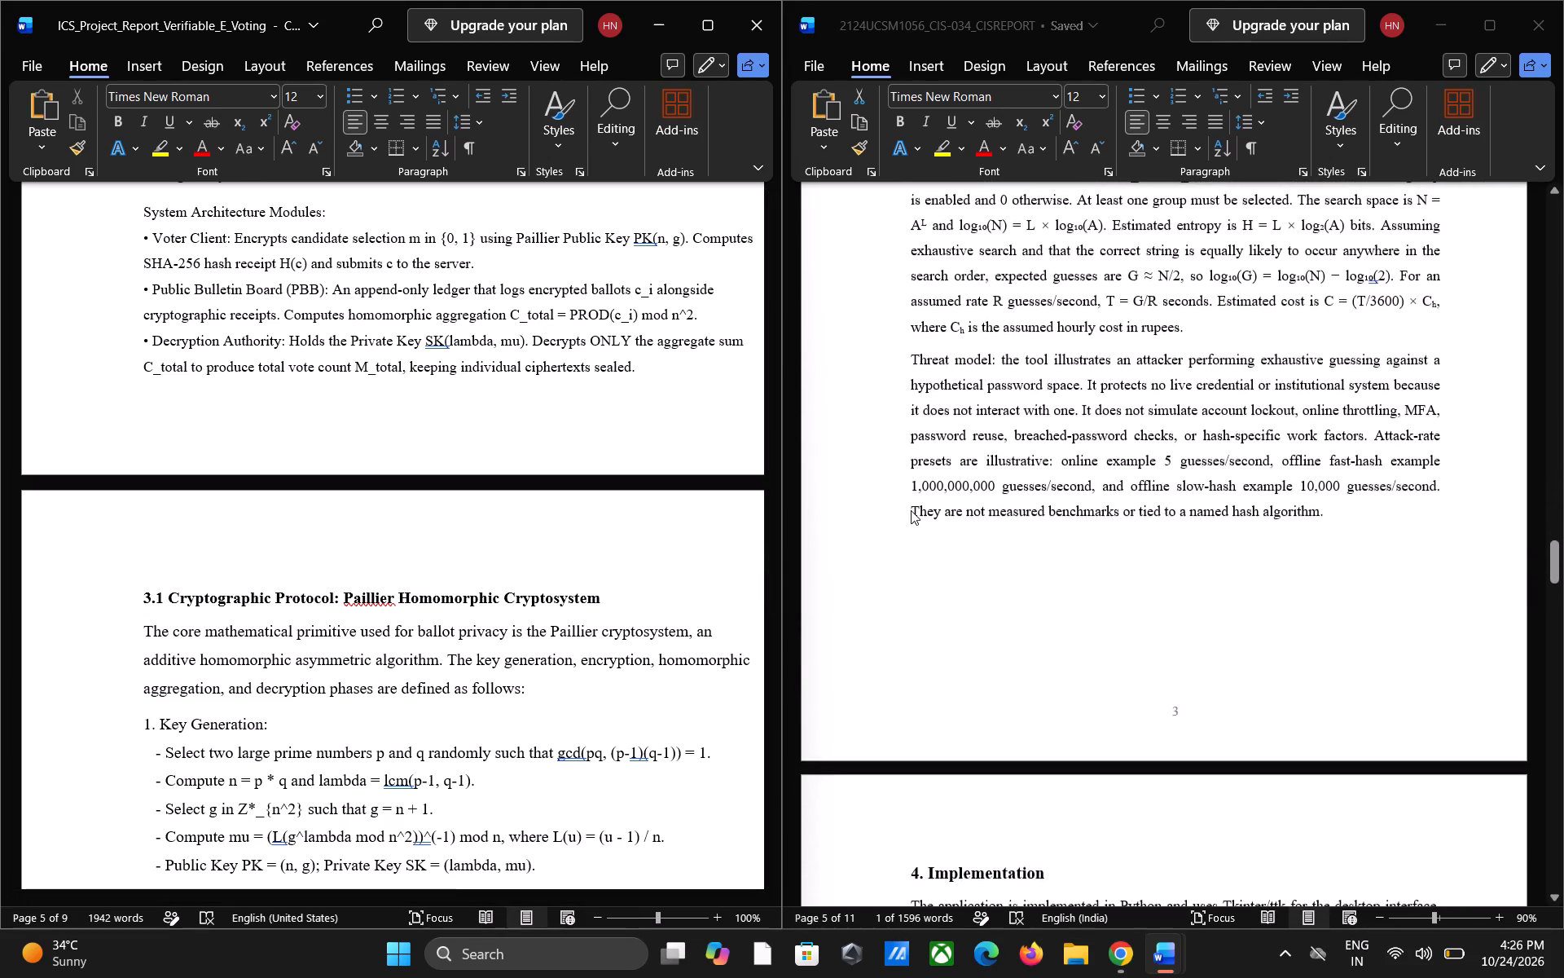
scroll(911, 510, down, 2)
scroll(589, 496, down, 1)
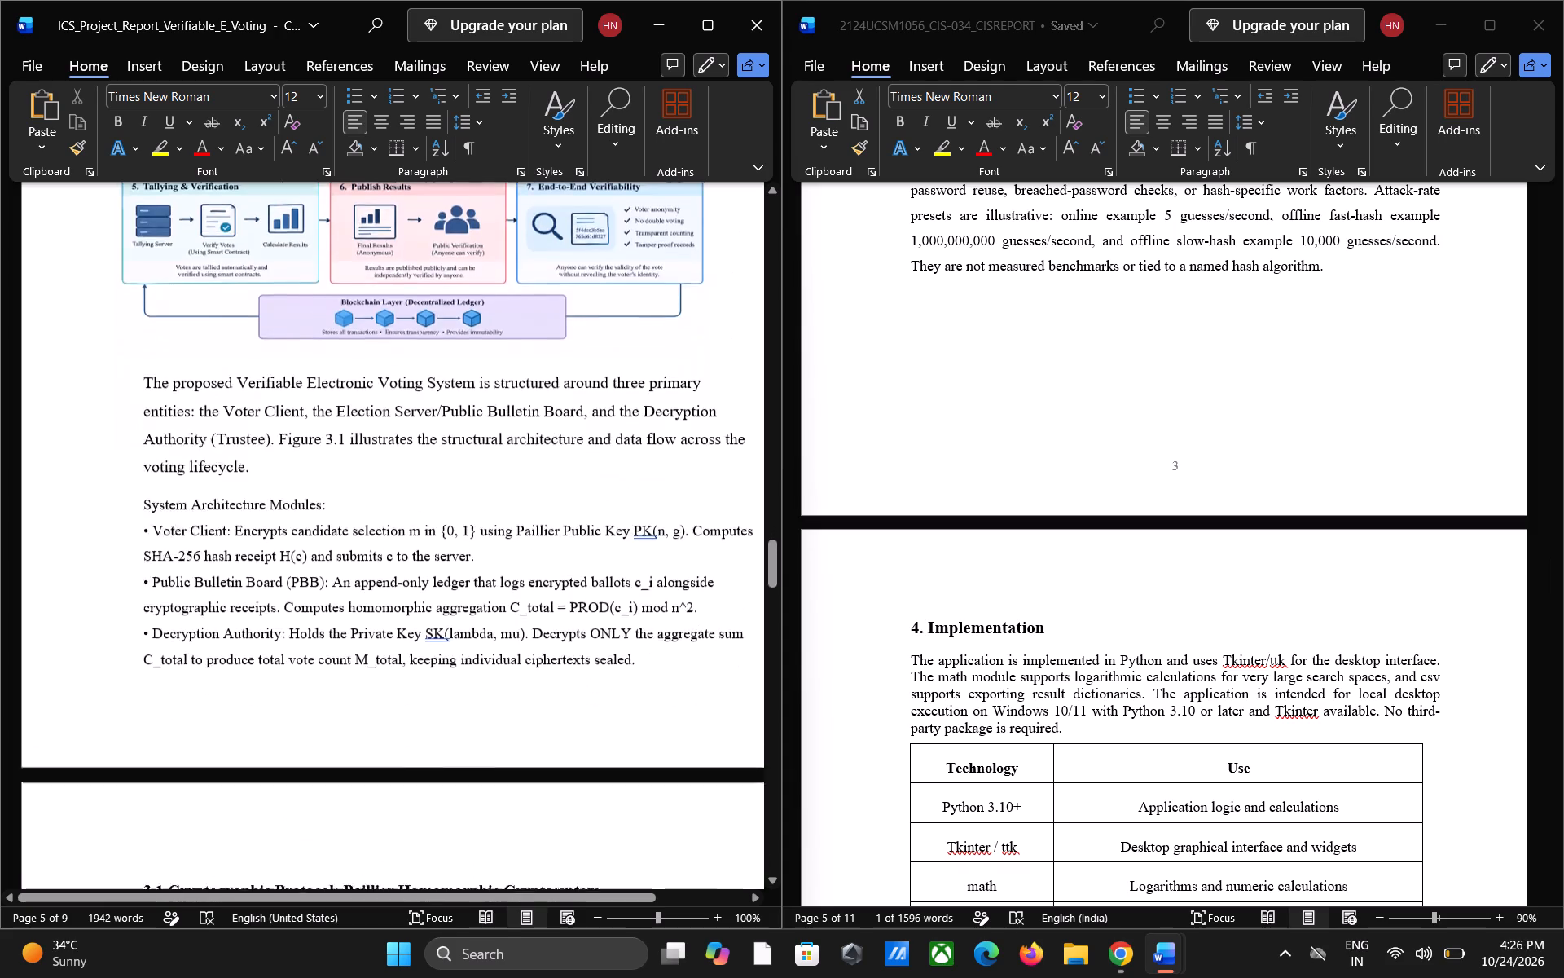
Compare the E-Voting report's pages from section 3 through 6. Conclusion and Future Scope with the CIS-034 report's pages from 4. Implementation onward.
scroll(589, 496, down, 3)
scroll(569, 493, up, 4)
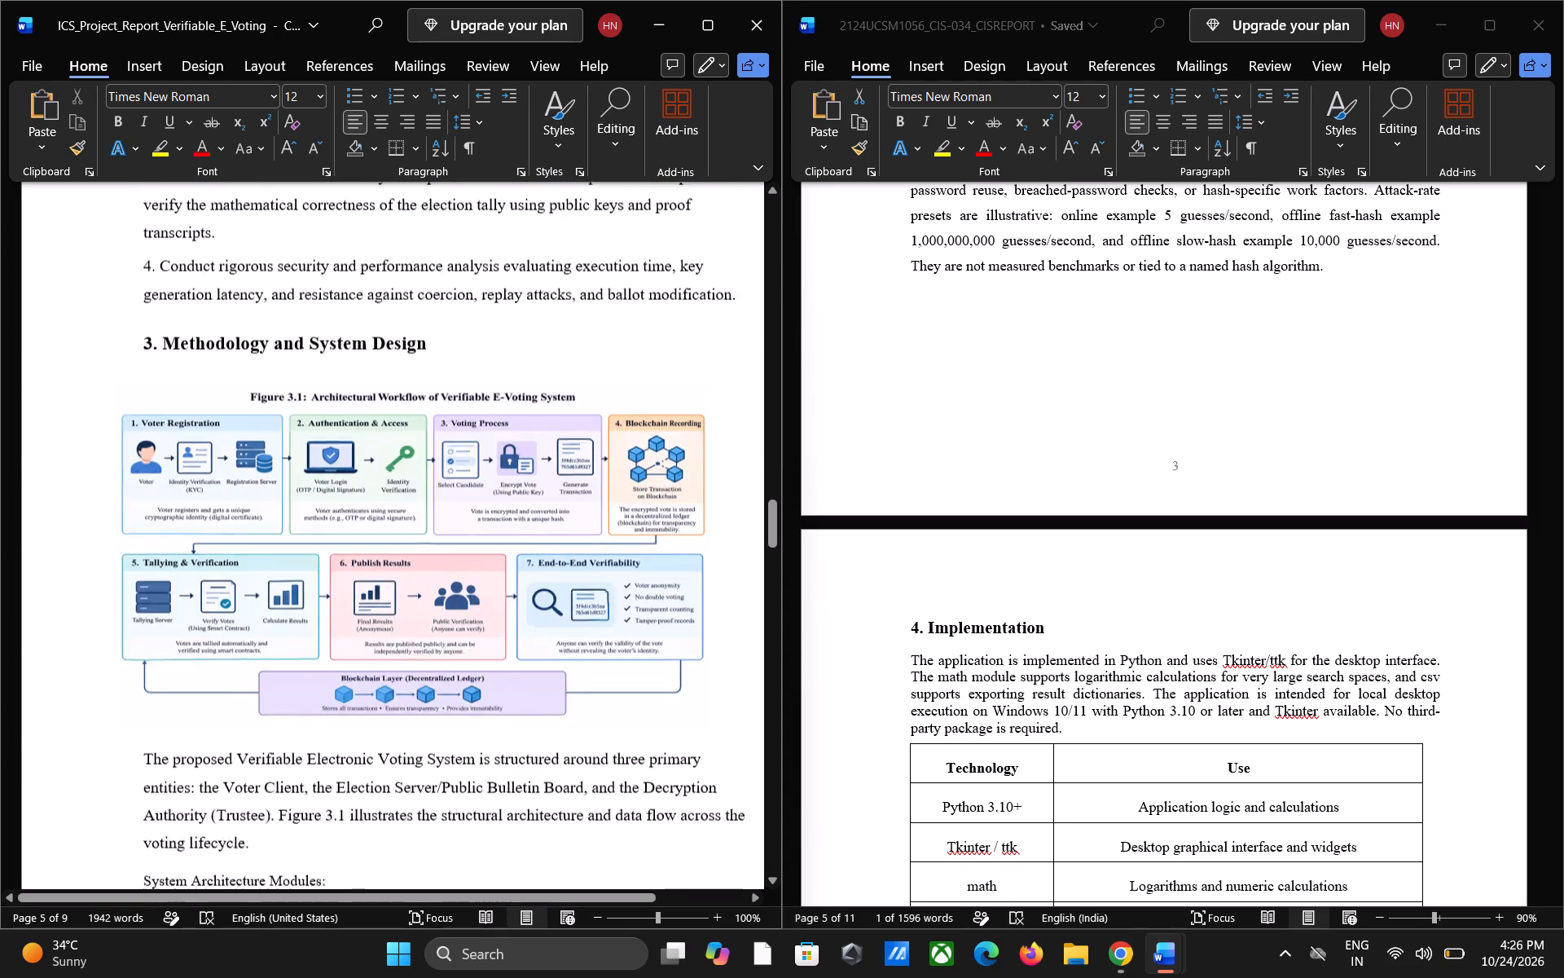
scroll(569, 493, down, 5)
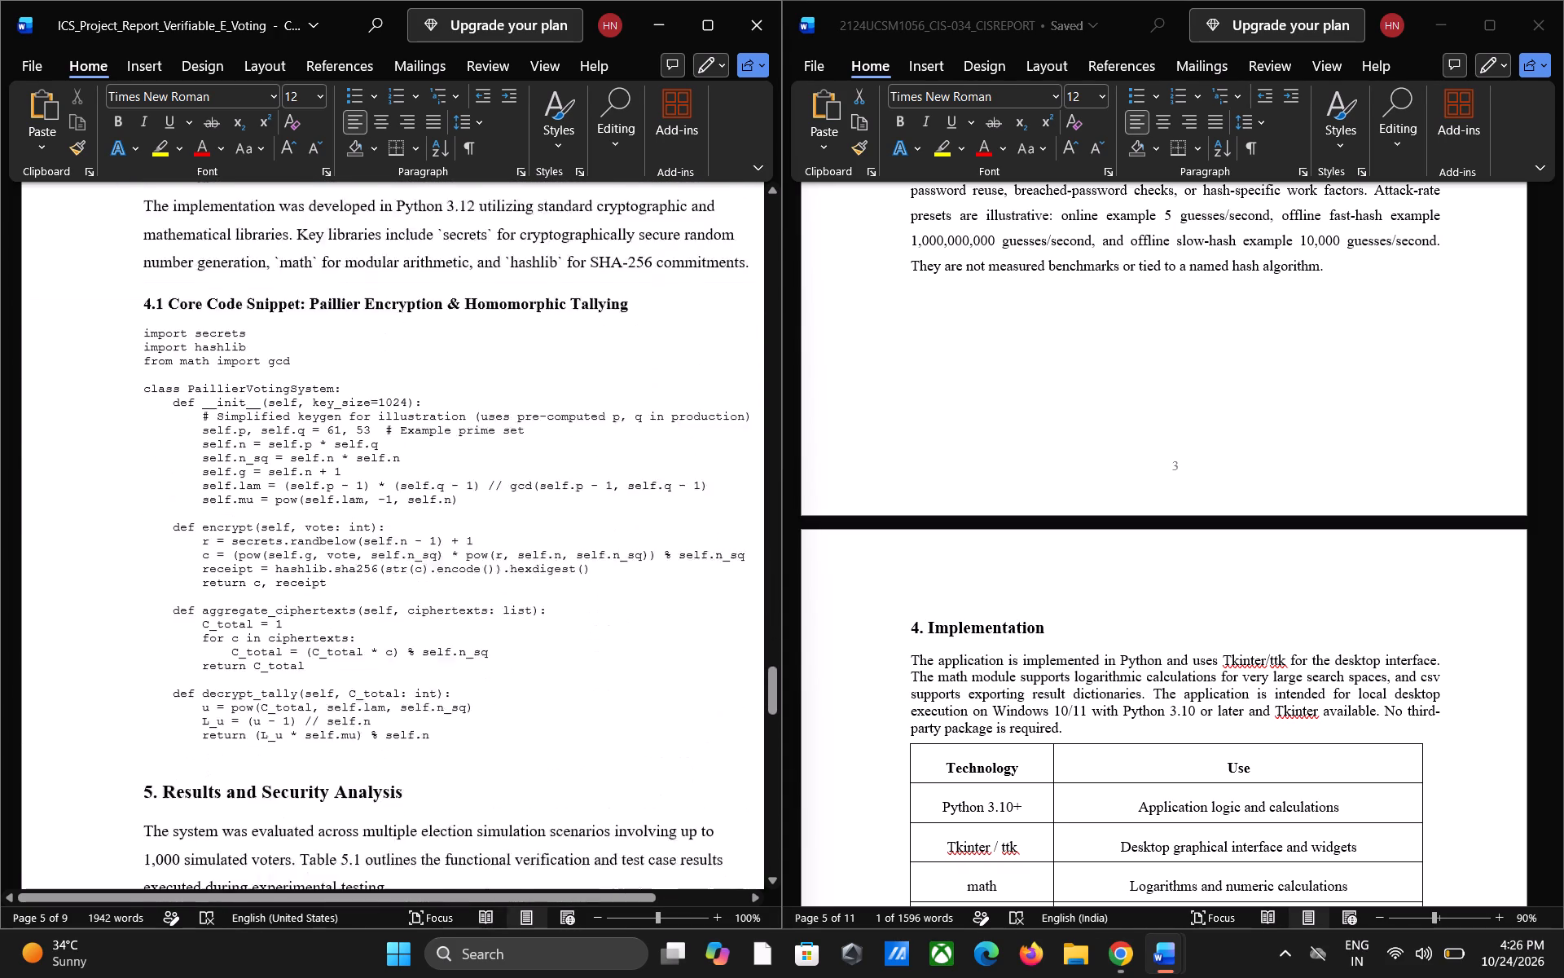
scroll(569, 493, up, 3)
scroll(1106, 460, down, 1)
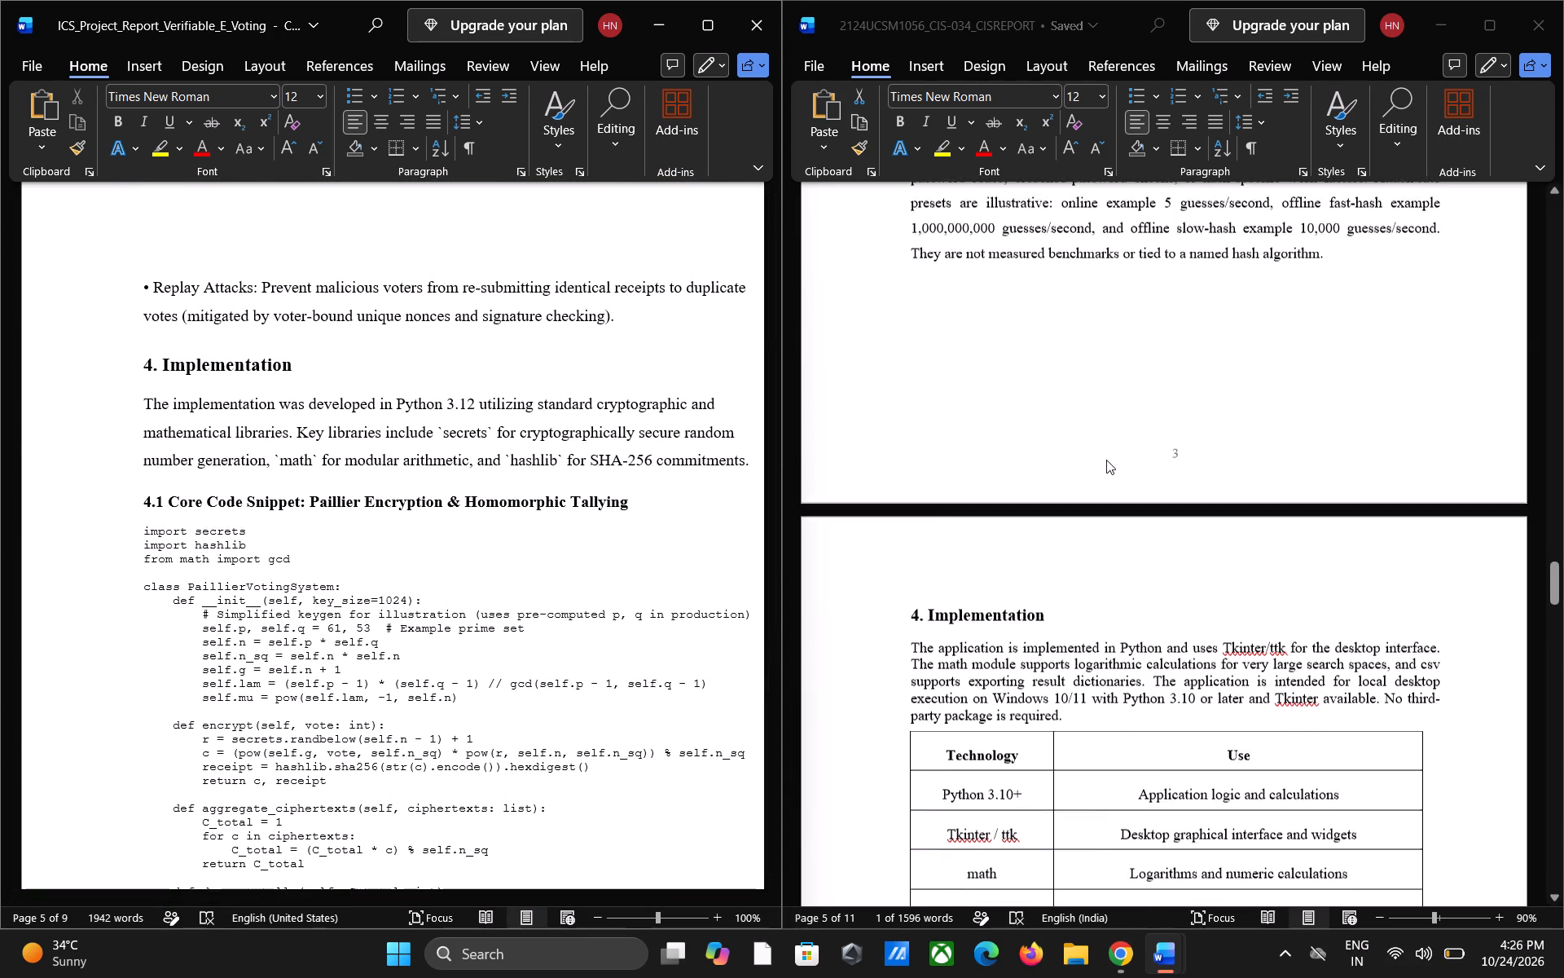
scroll(1106, 460, down, 1)
scroll(802, 500, down, 1)
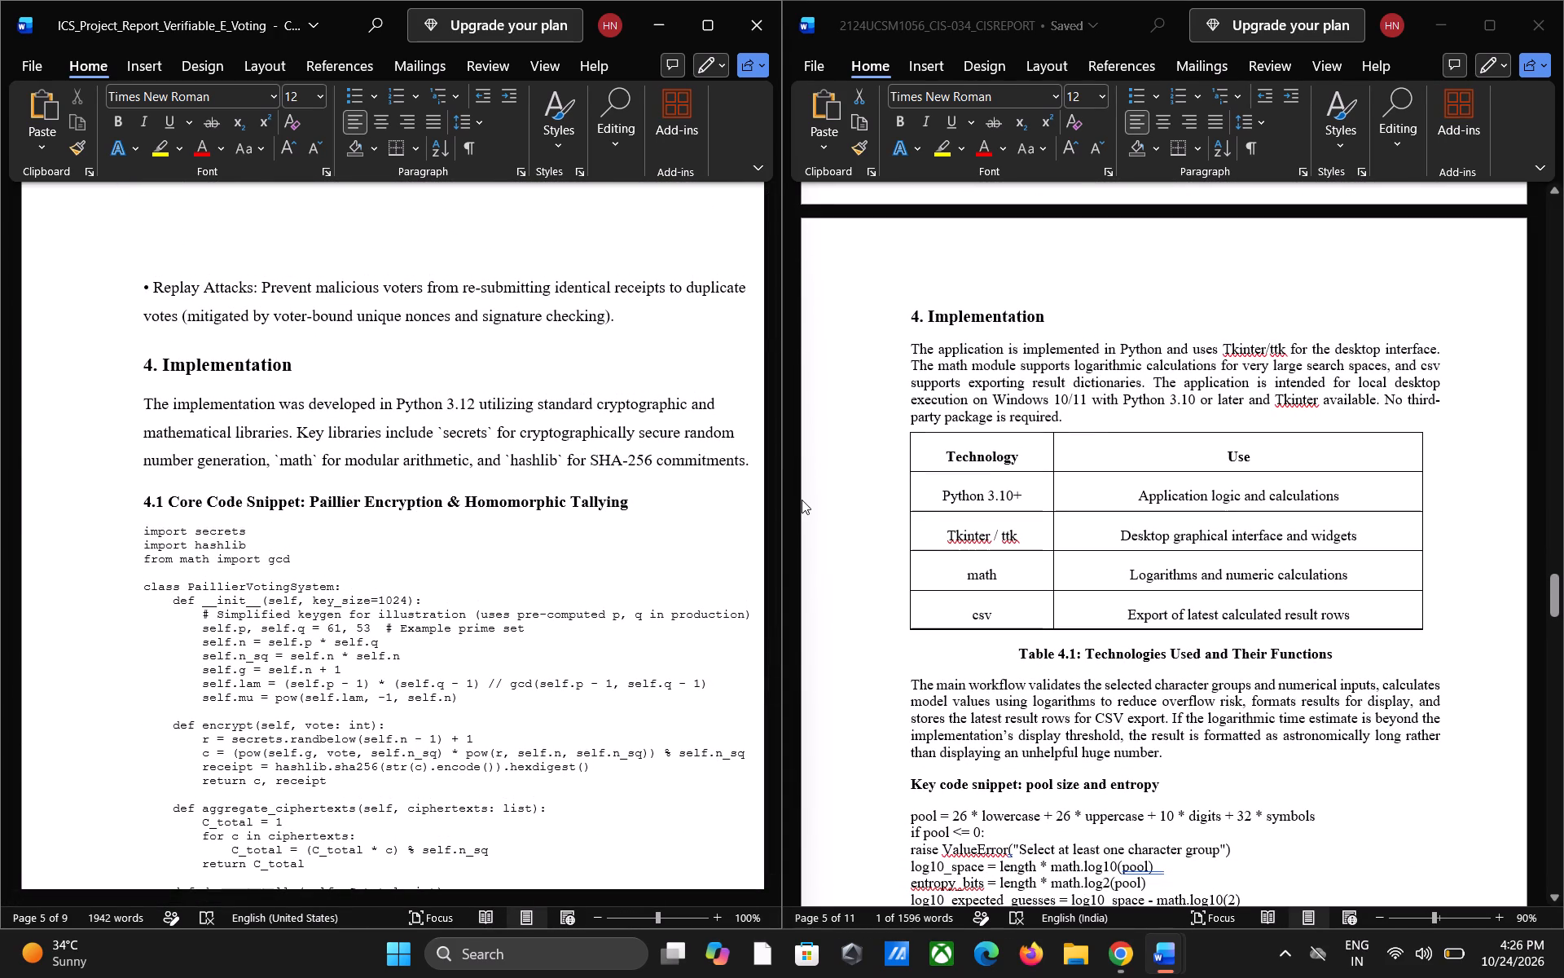
scroll(802, 500, down, 1)
scroll(698, 529, down, 1)
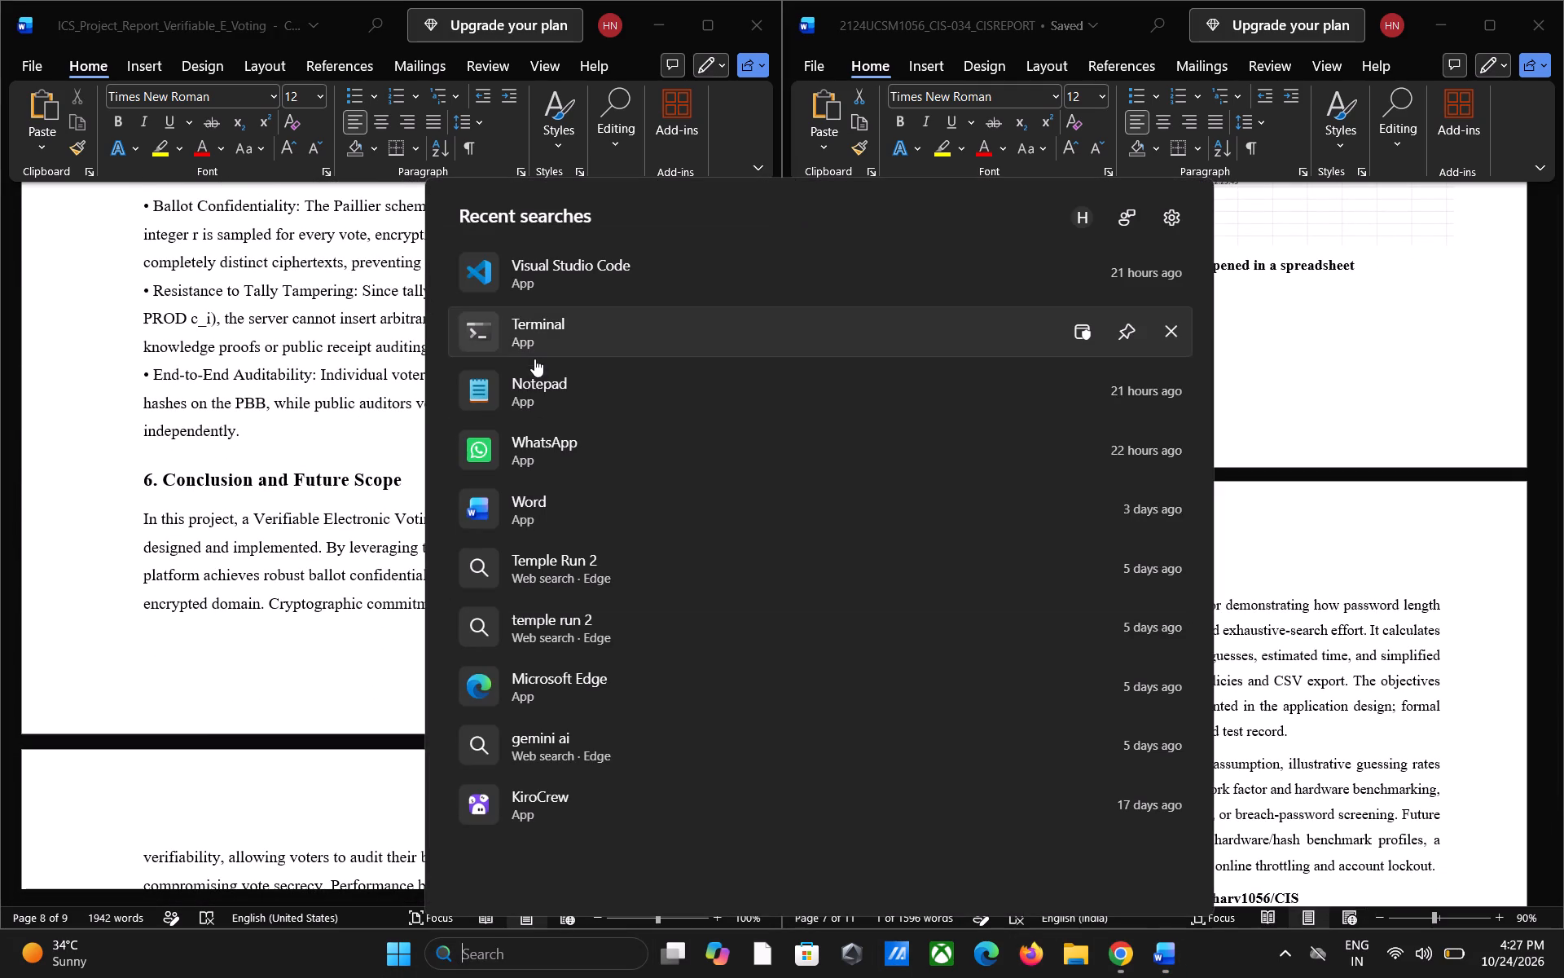
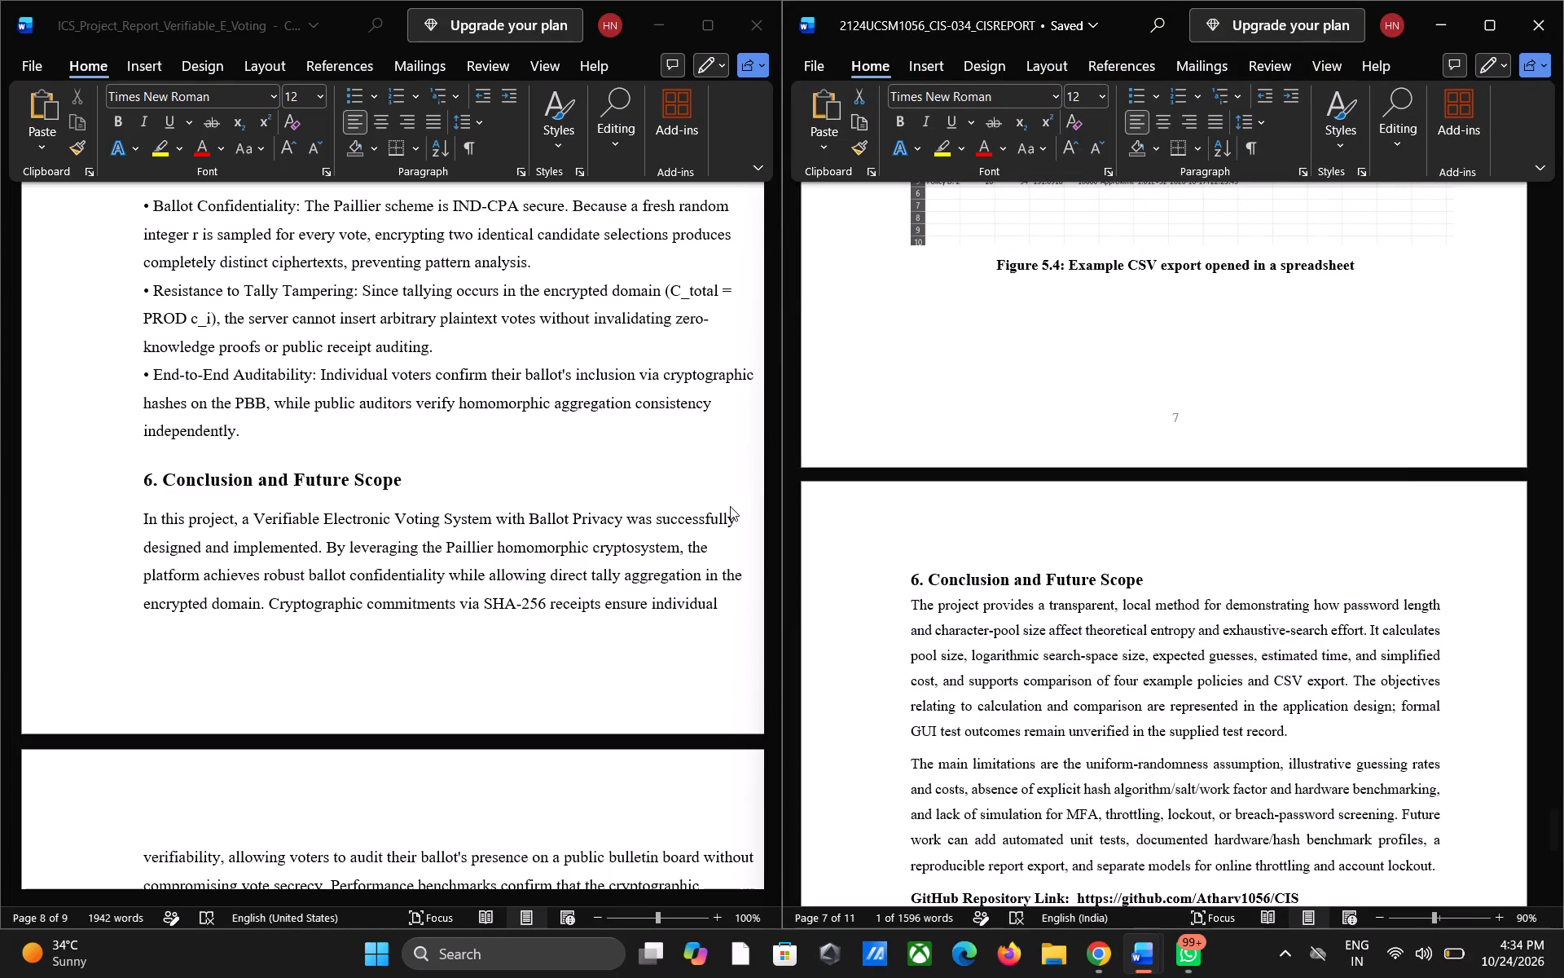
scroll(911, 603, up, 2)
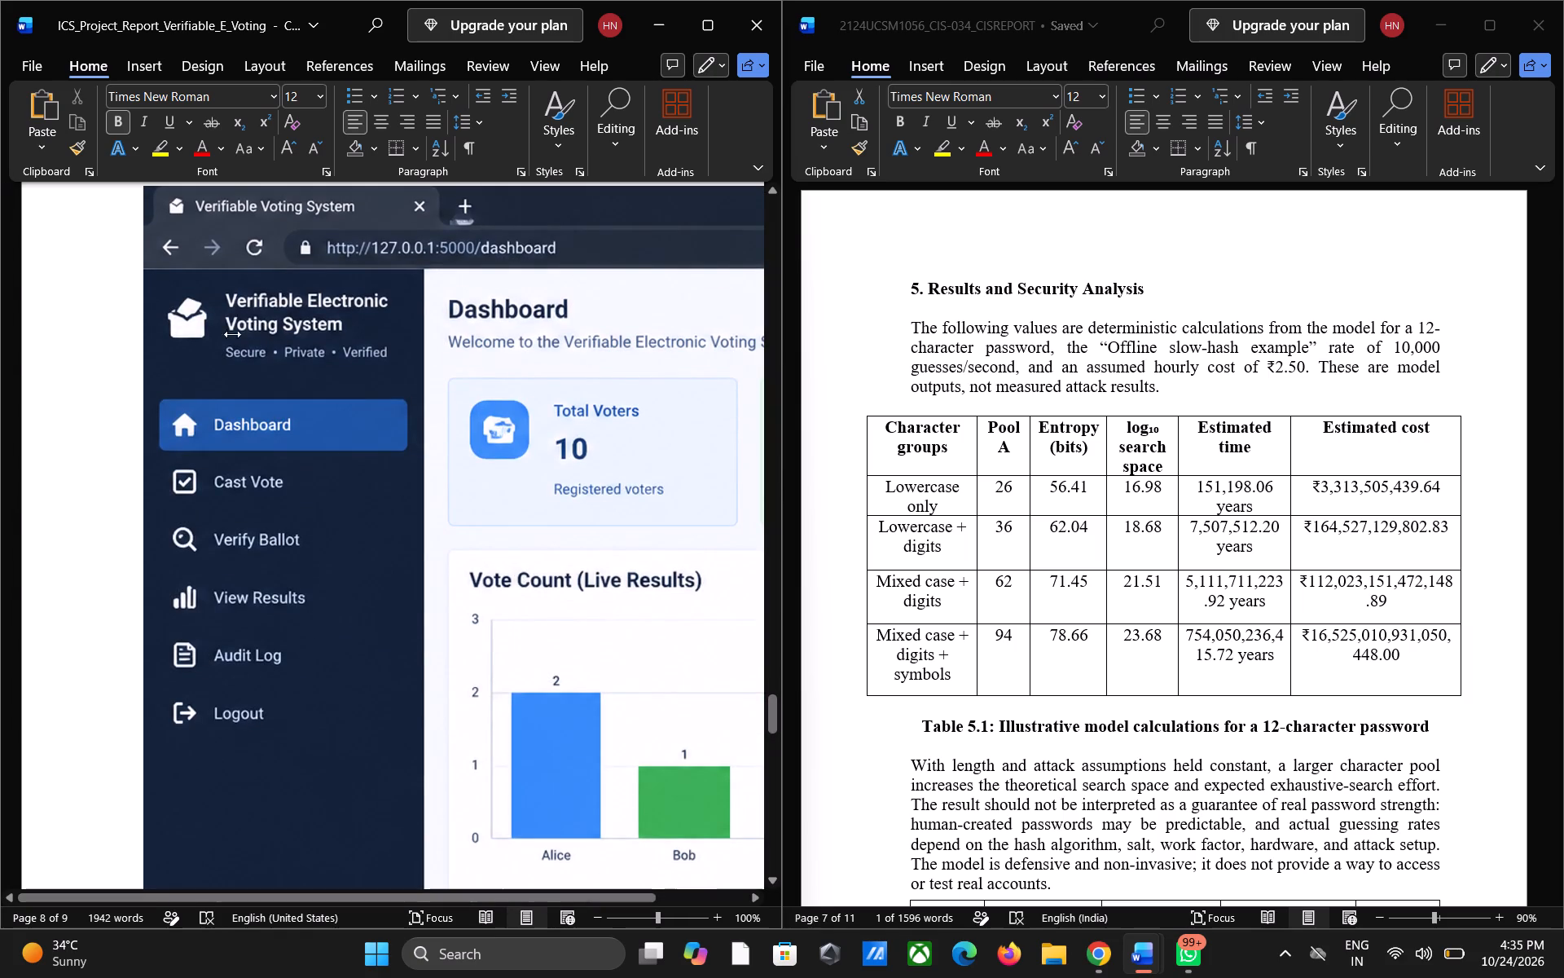
click(293, 353)
click(293, 361)
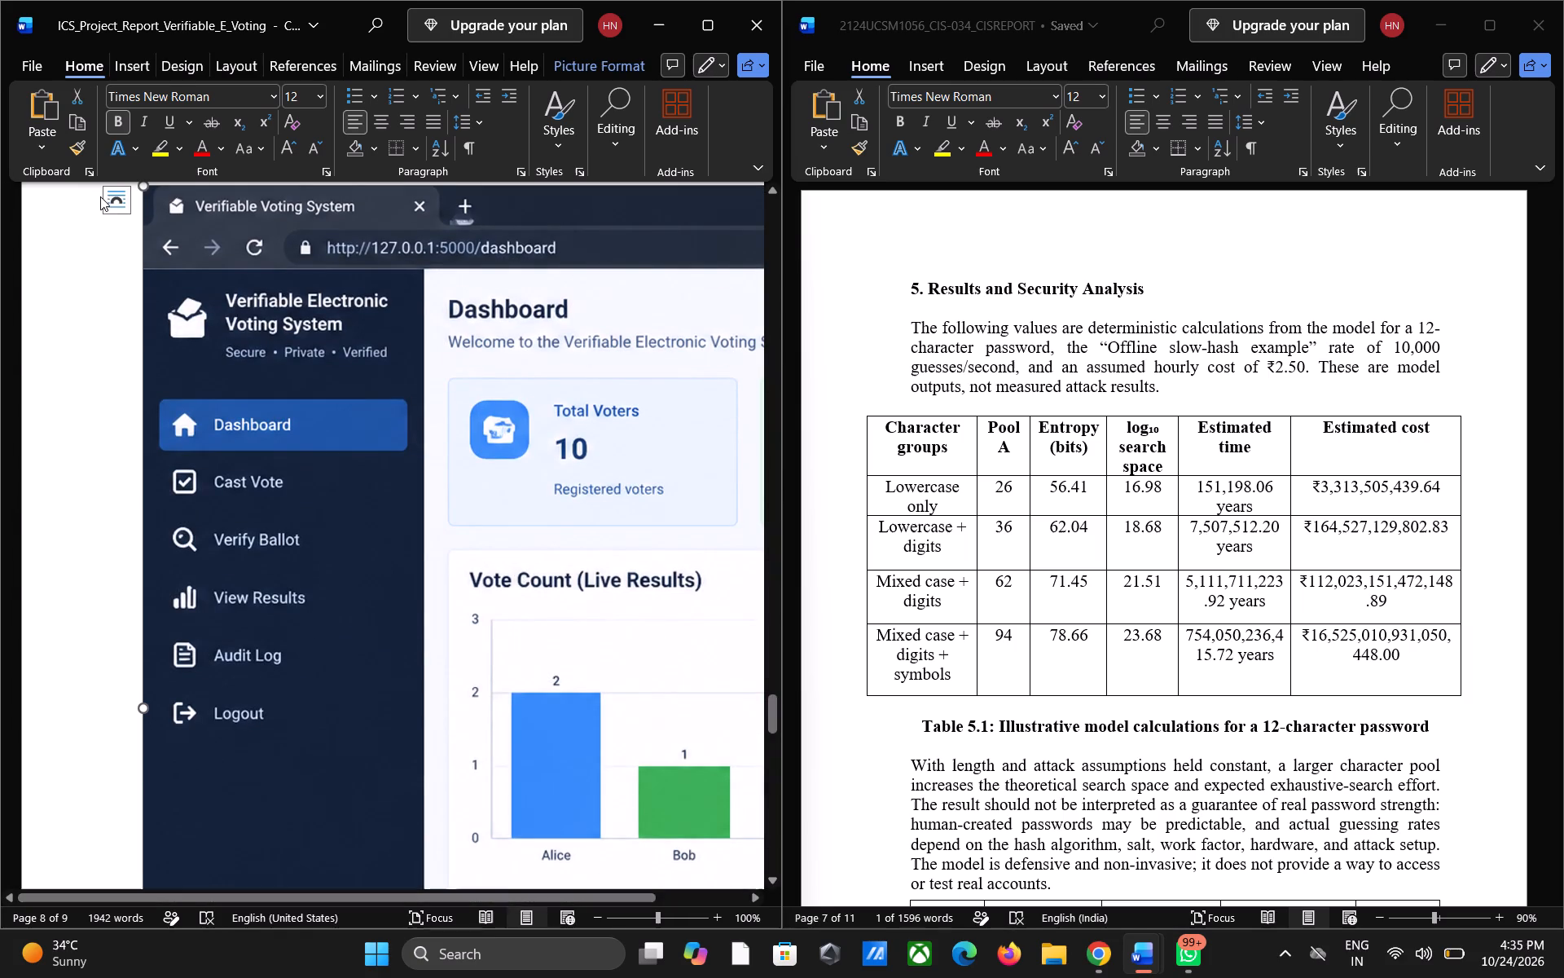
click(108, 200)
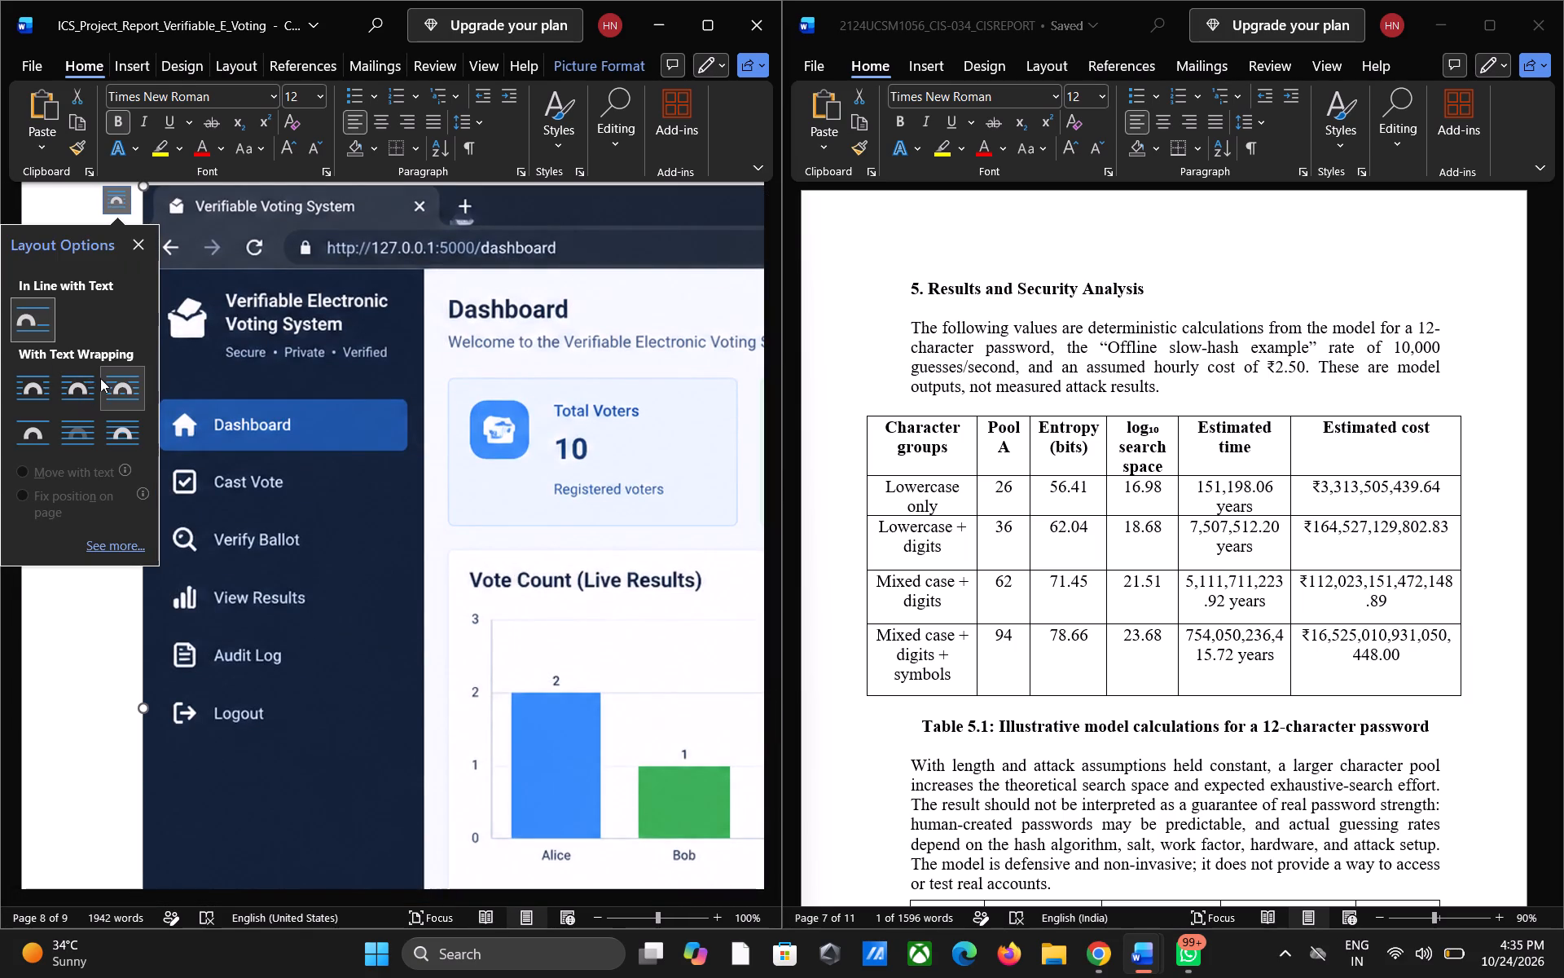
click(86, 380)
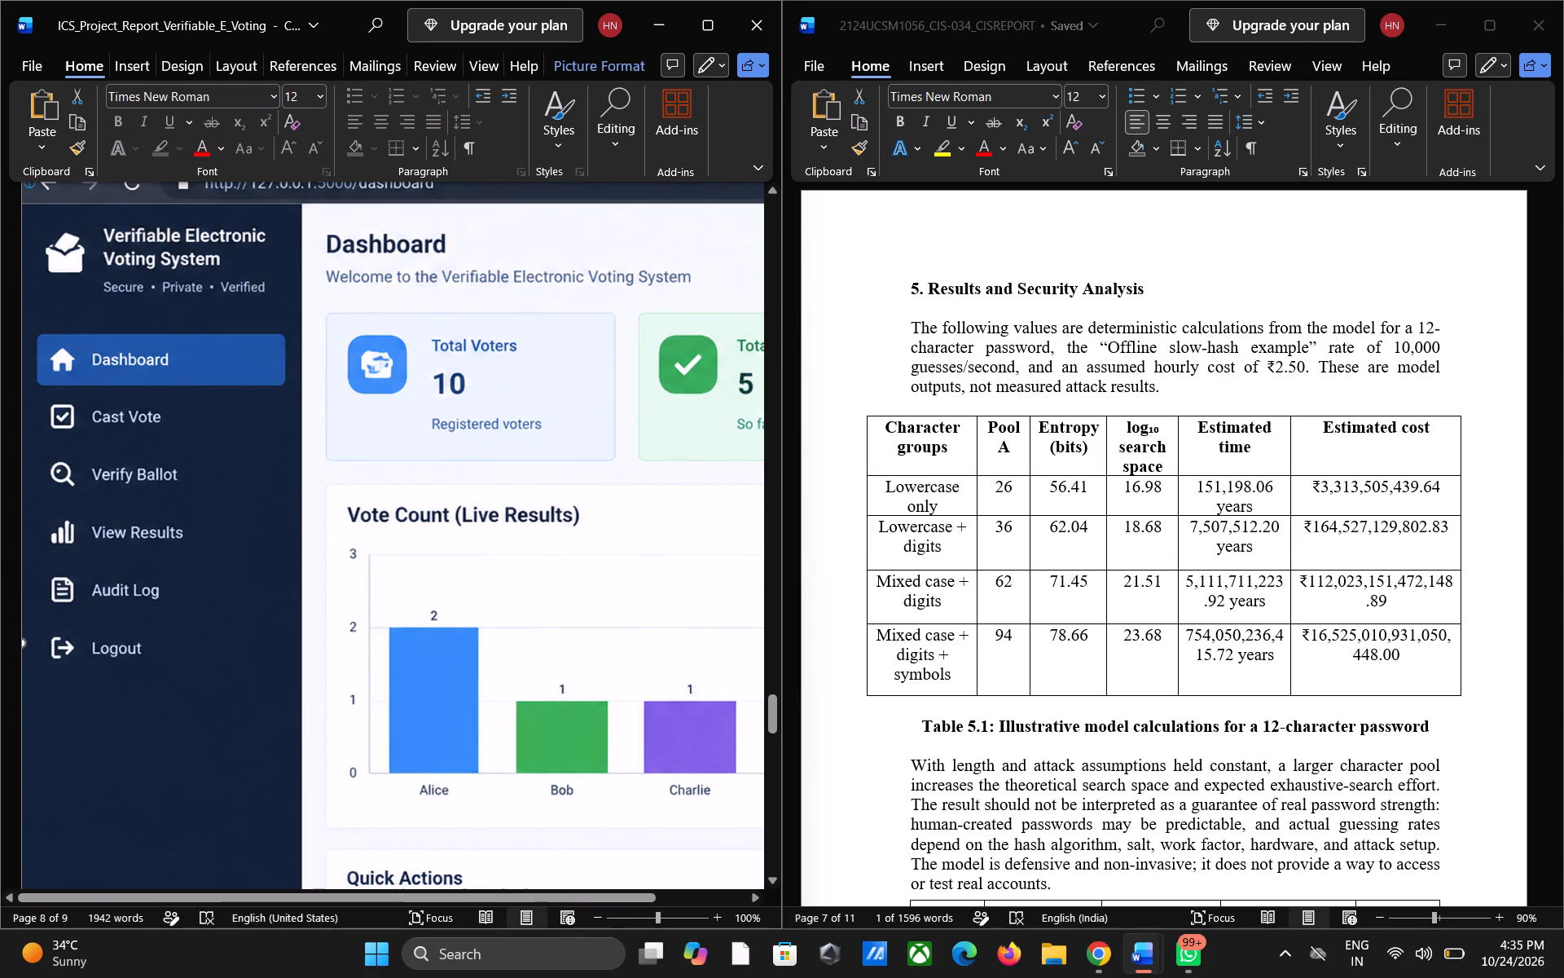
Scale down the oversized dashboard image proportionally so that most of it fits within the page width.
click(88, 256)
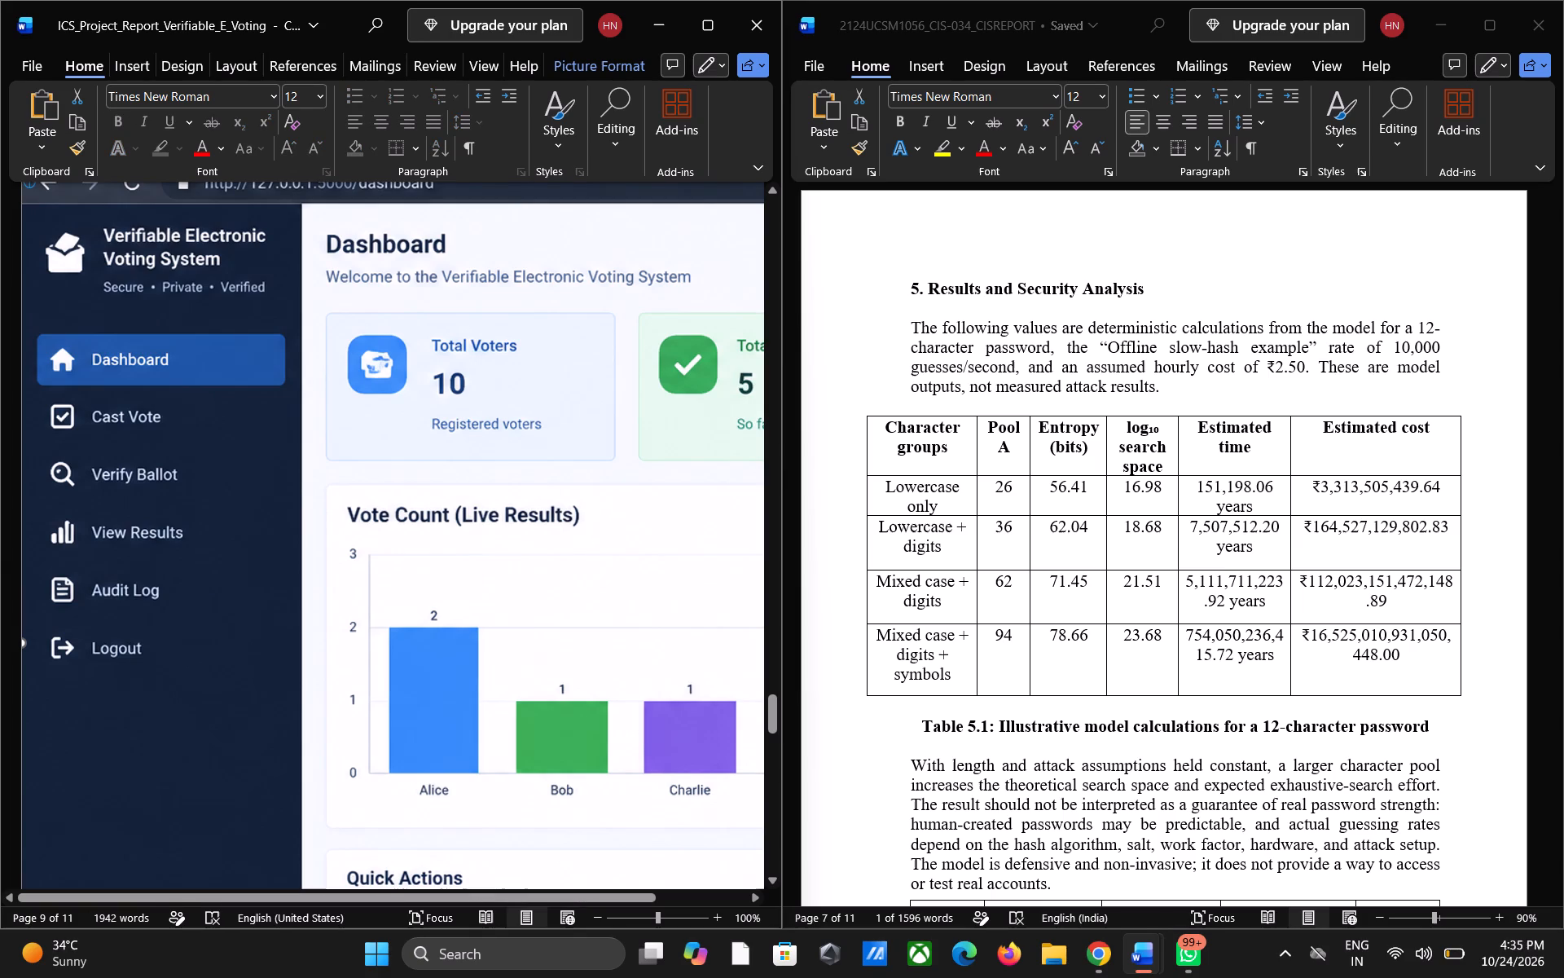
ctrl+scroll(67, 251, down, 1)
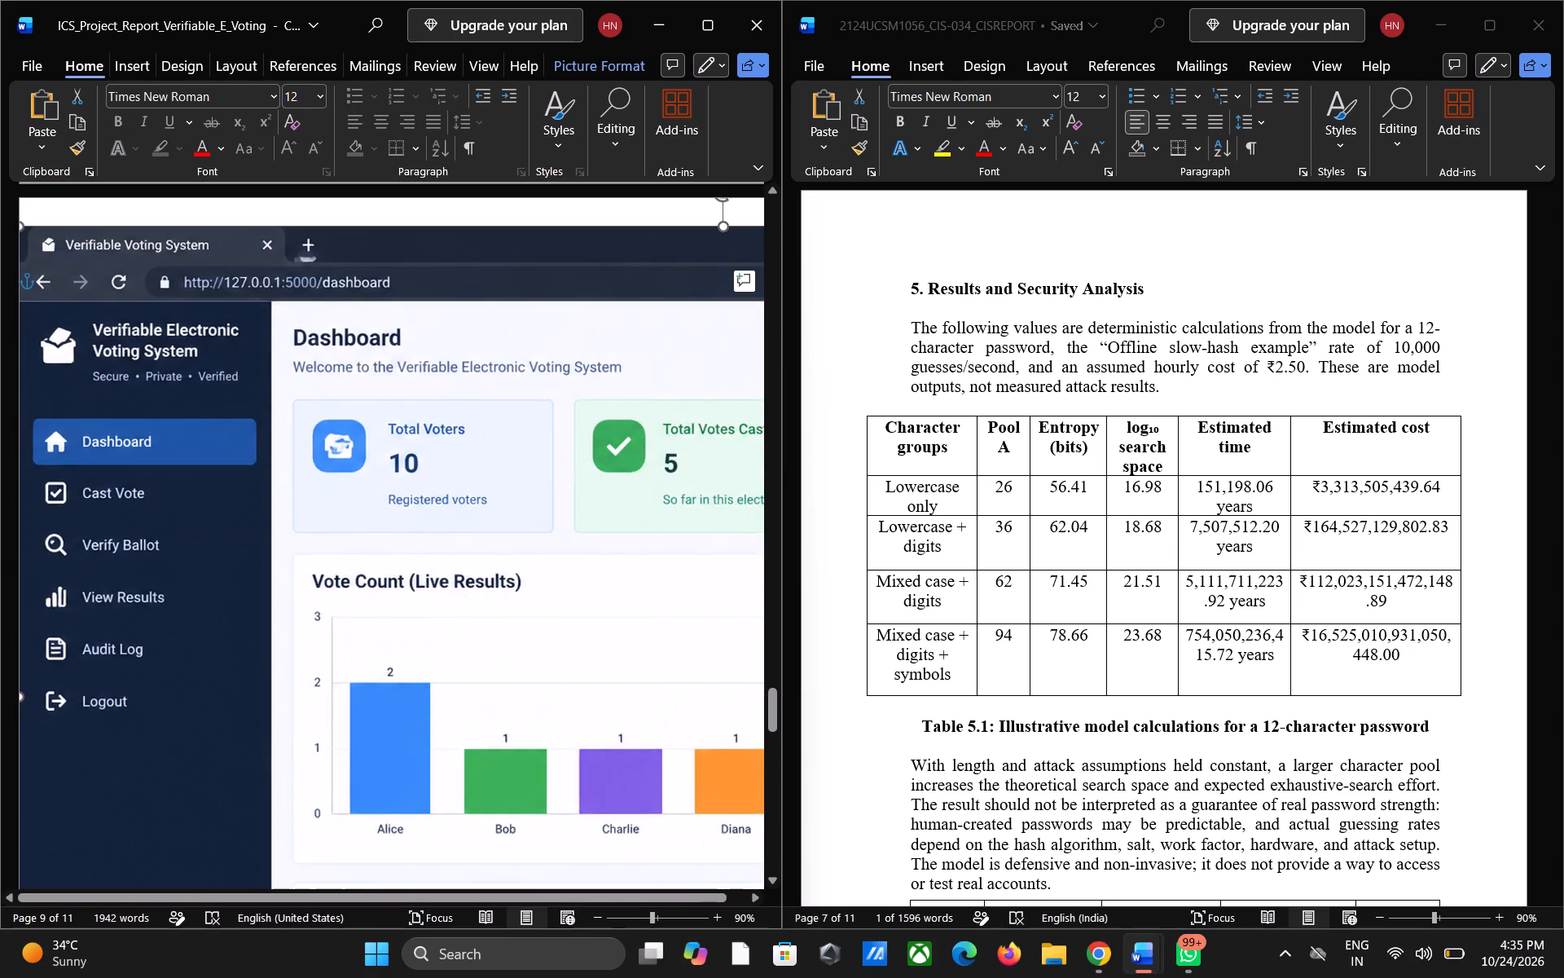
ctrl+scroll(83, 249, down, 1)
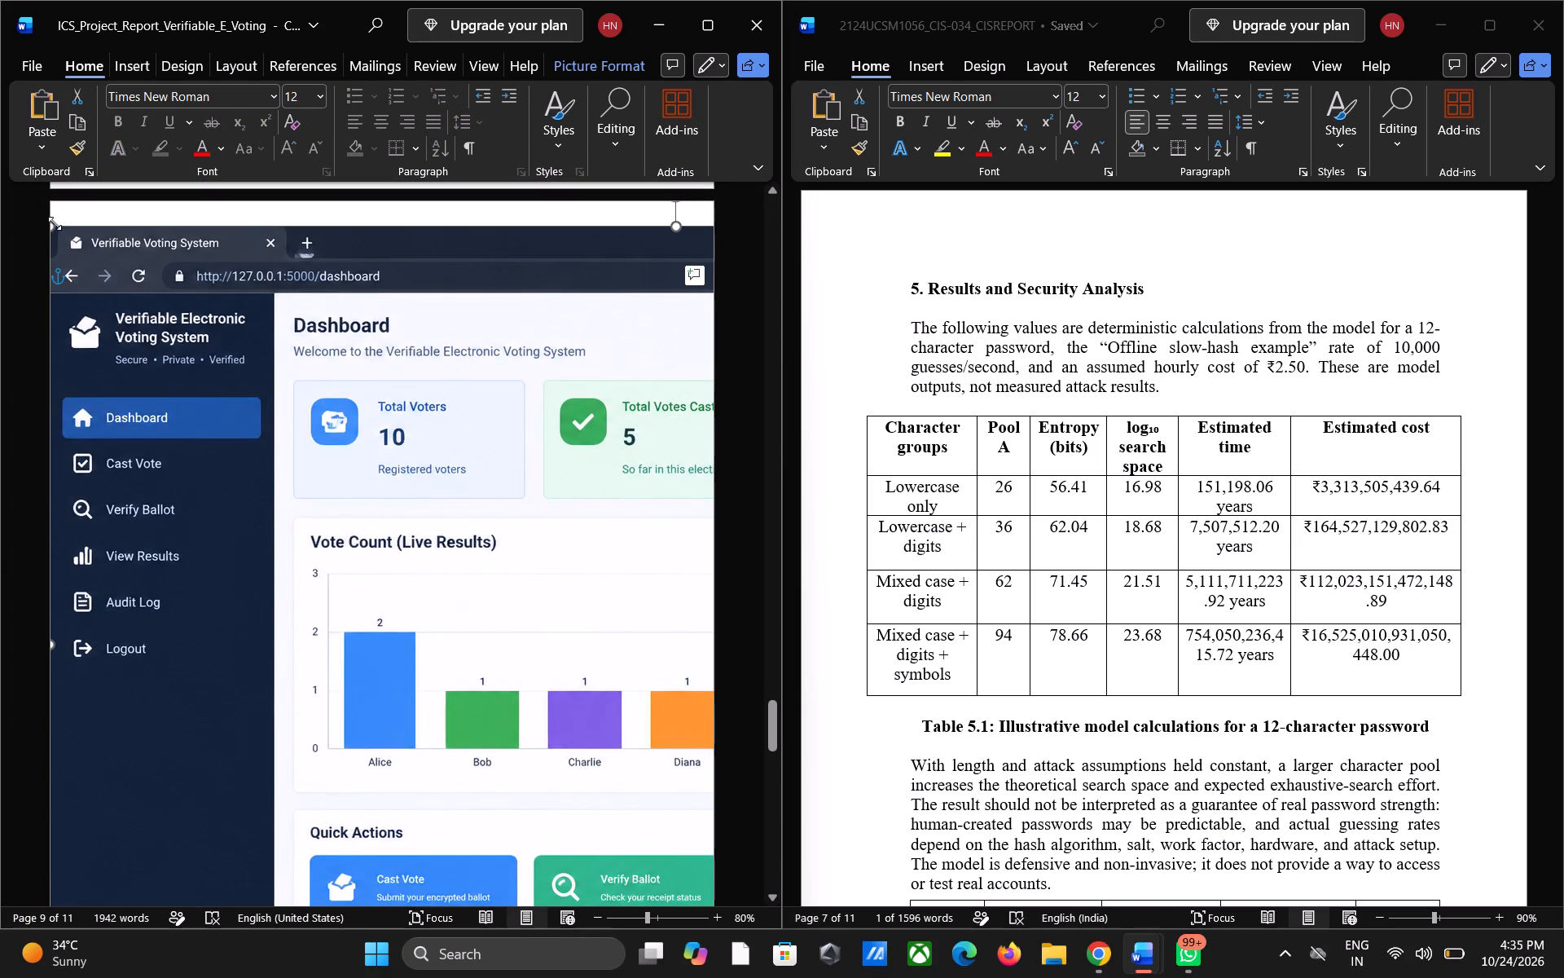
drag(52, 227, 150, 293)
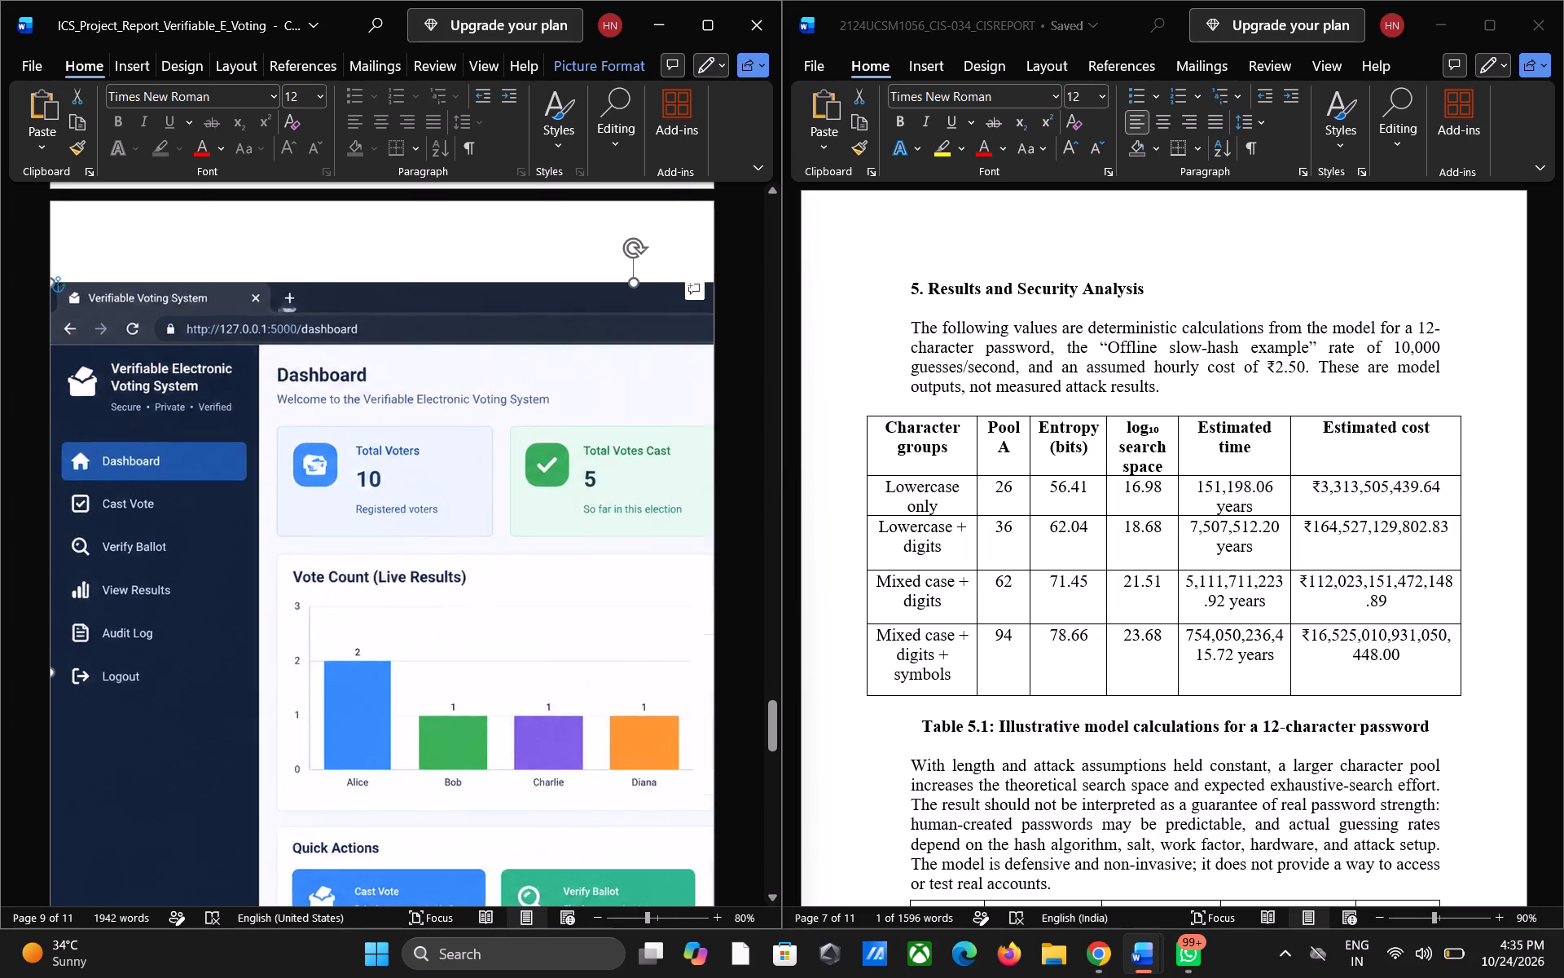
drag(150, 293, 550, 977)
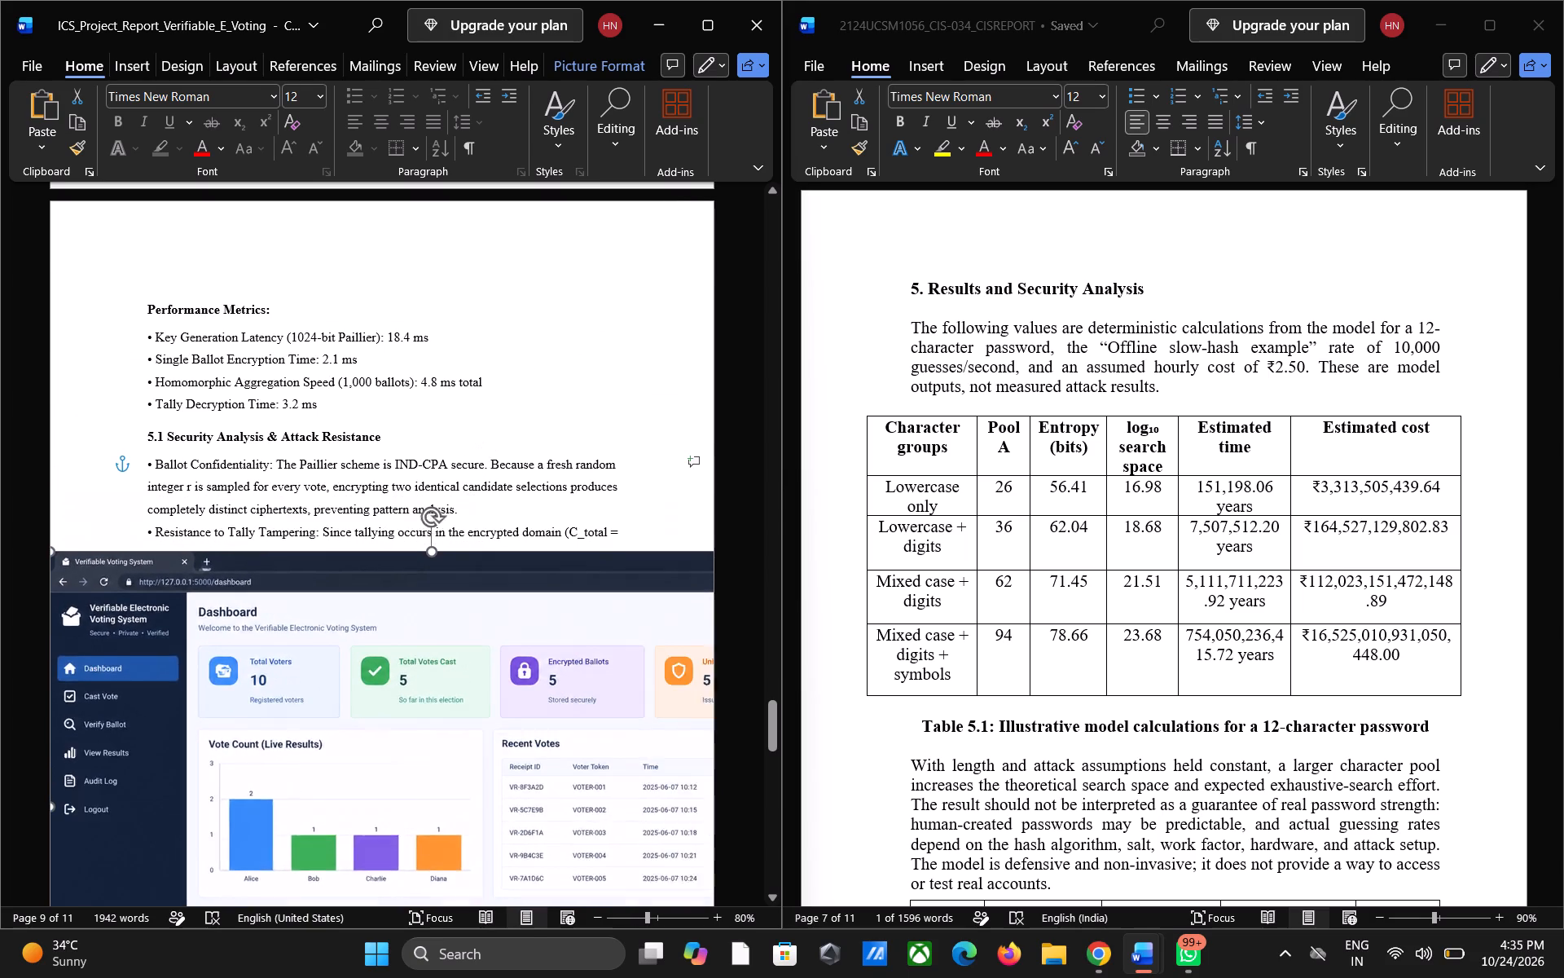
drag(550, 977, 560, 977)
Move the dashboard image up under Performance Metrics, just below the Single Ballot Encryption Time bullet.
scroll(289, 545, down, 2)
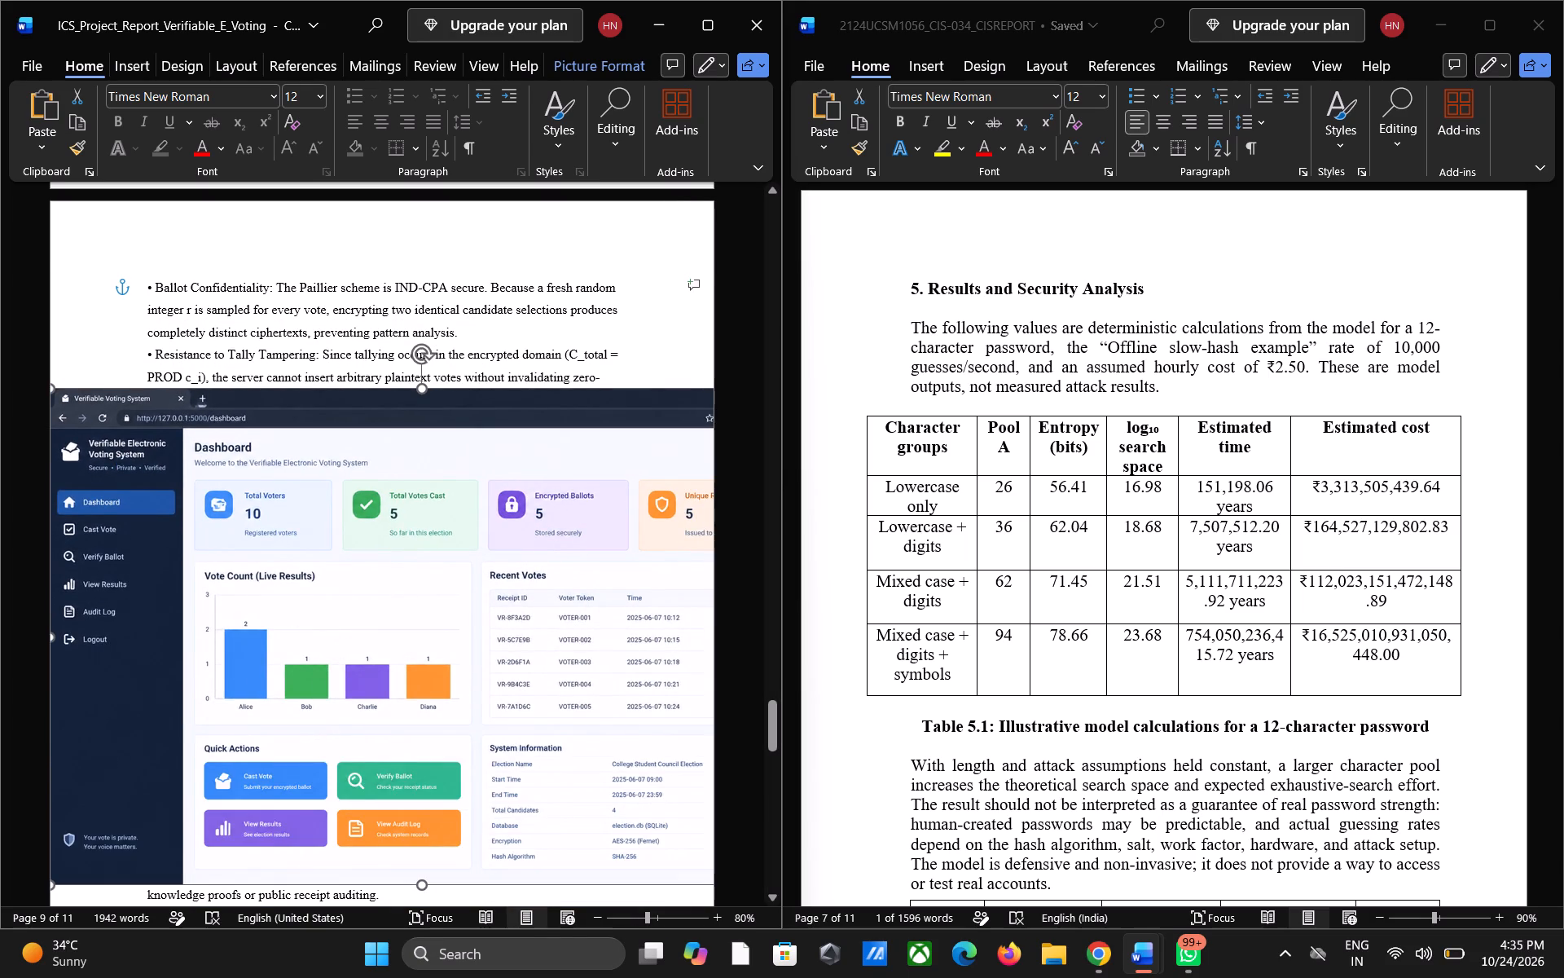
drag(289, 545, 283, 341)
scroll(387, 635, up, 1)
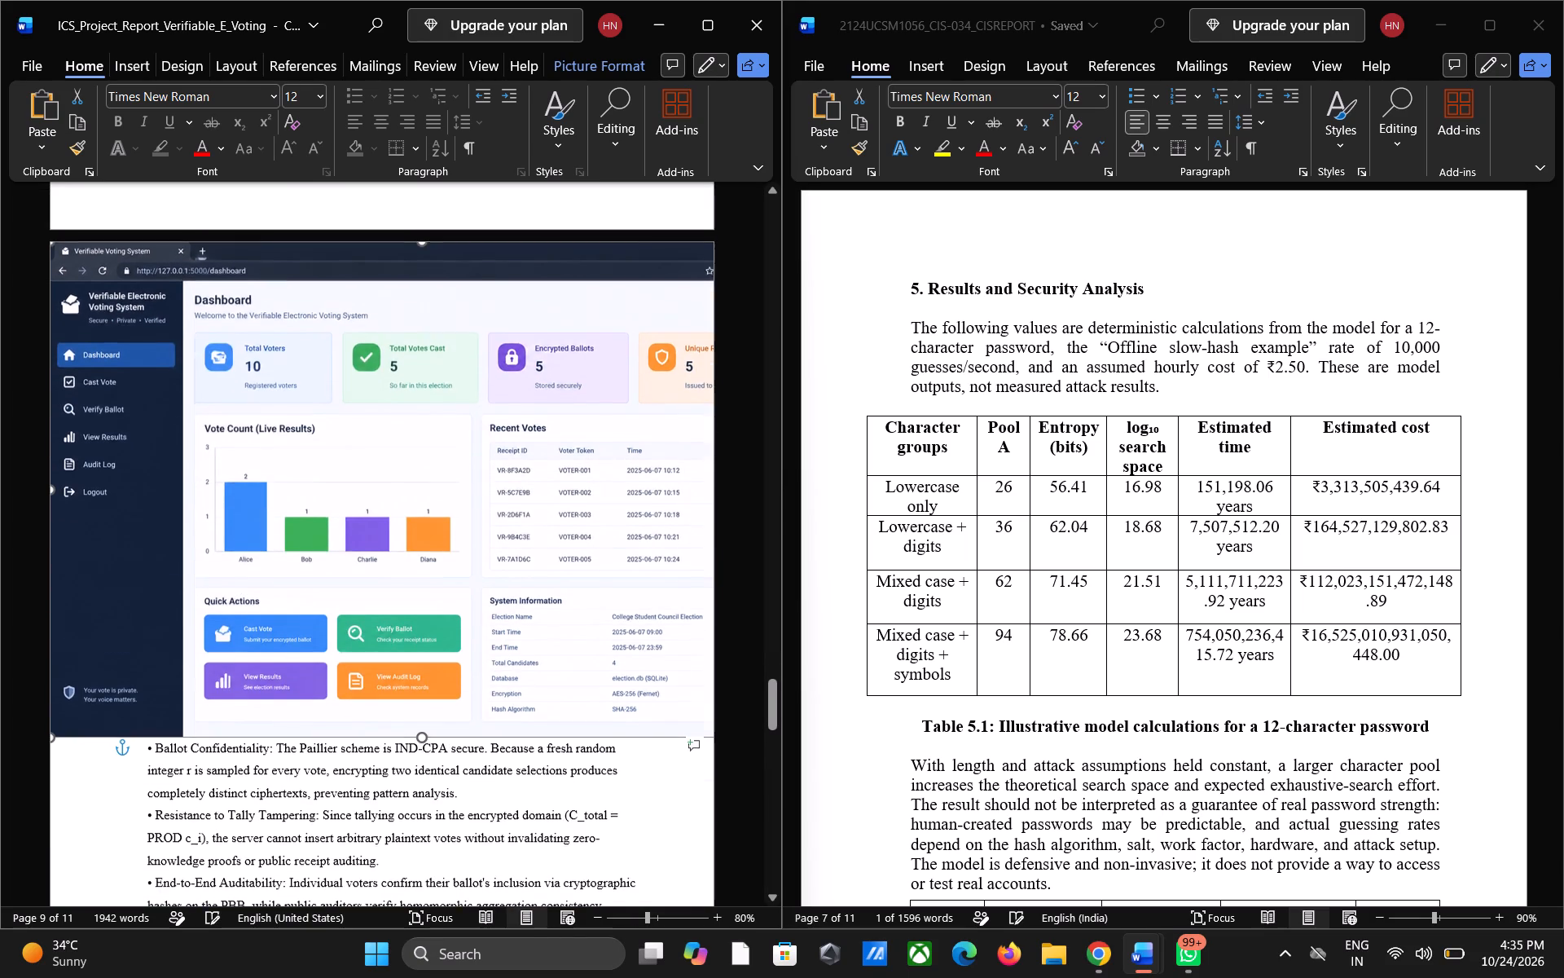
scroll(387, 635, up, 4)
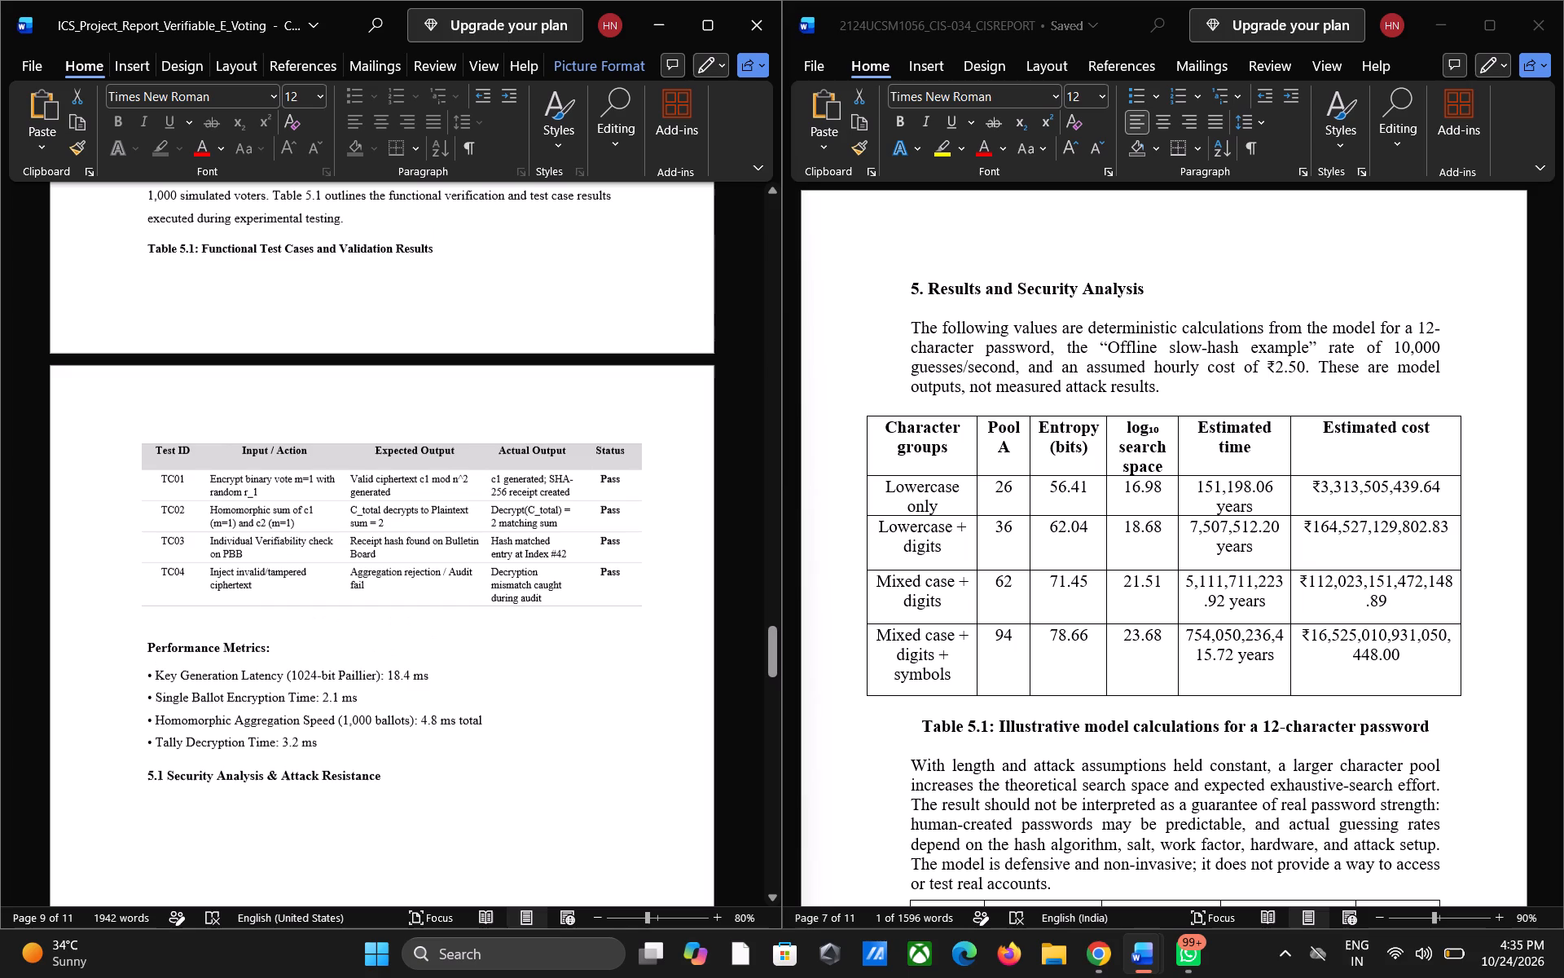
scroll(361, 707, down, 4)
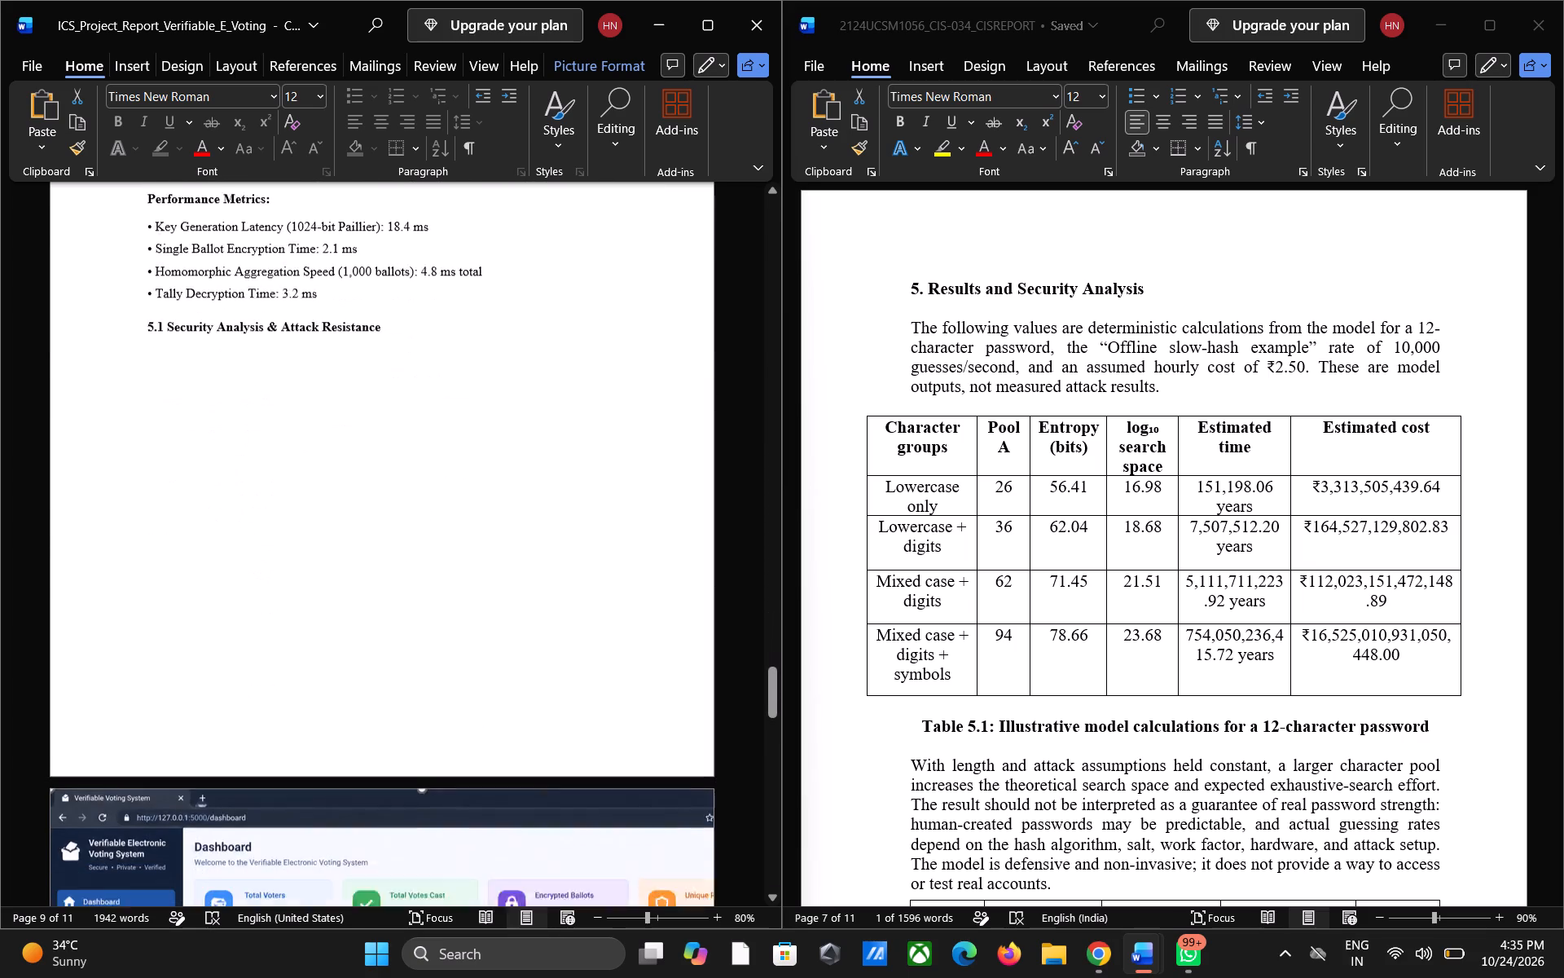
scroll(361, 707, down, 1)
drag(361, 707, 364, 456)
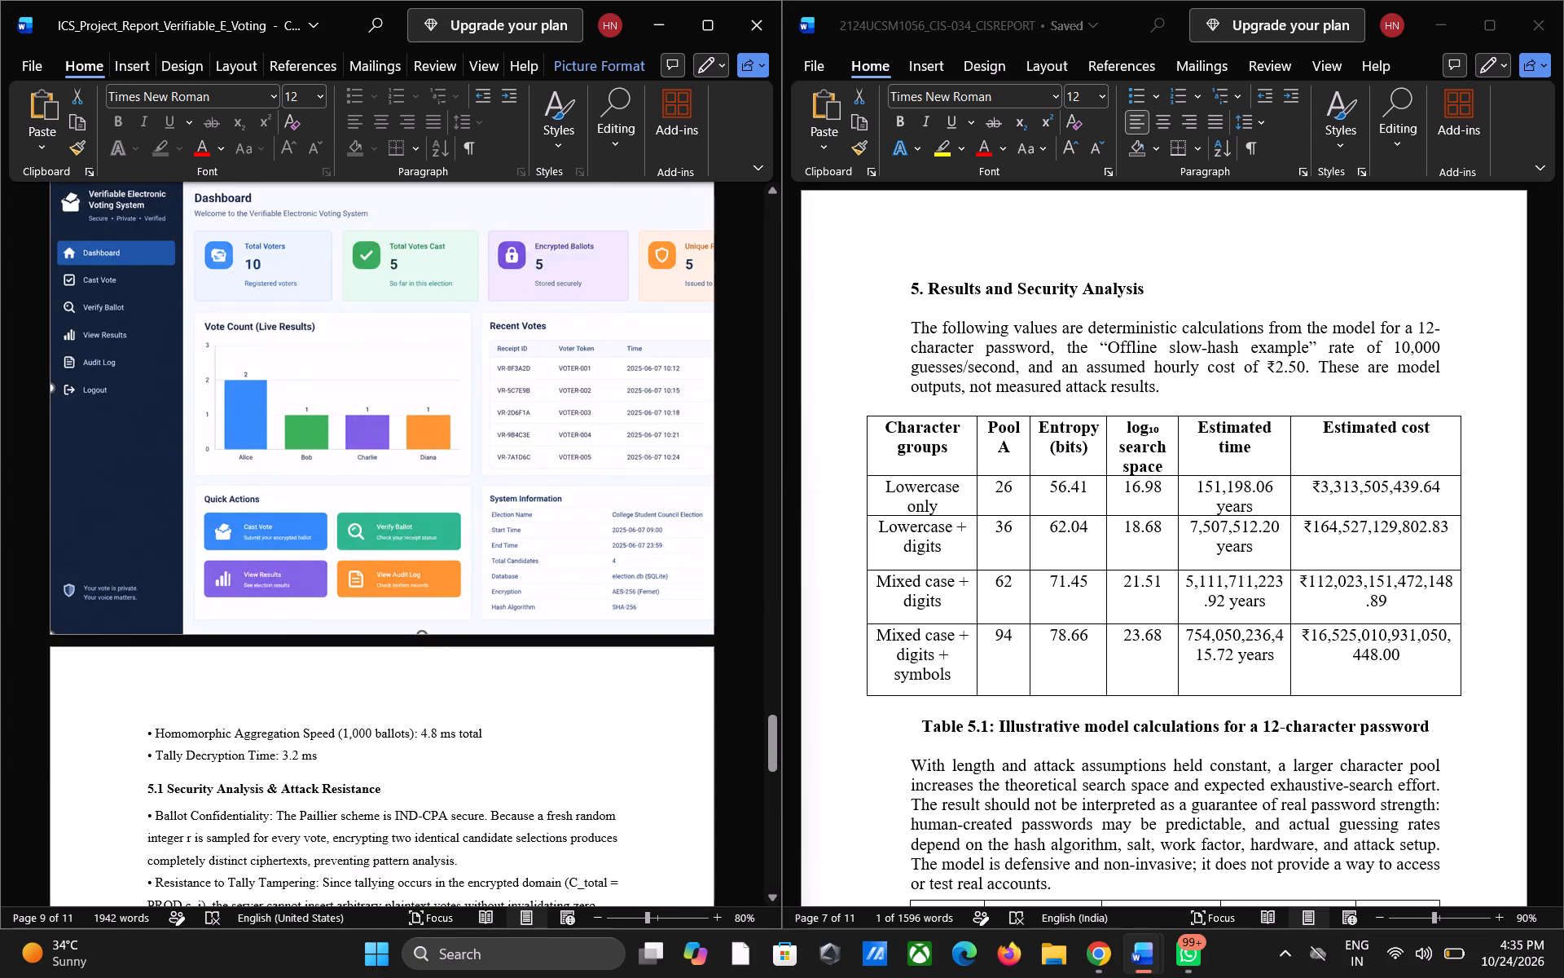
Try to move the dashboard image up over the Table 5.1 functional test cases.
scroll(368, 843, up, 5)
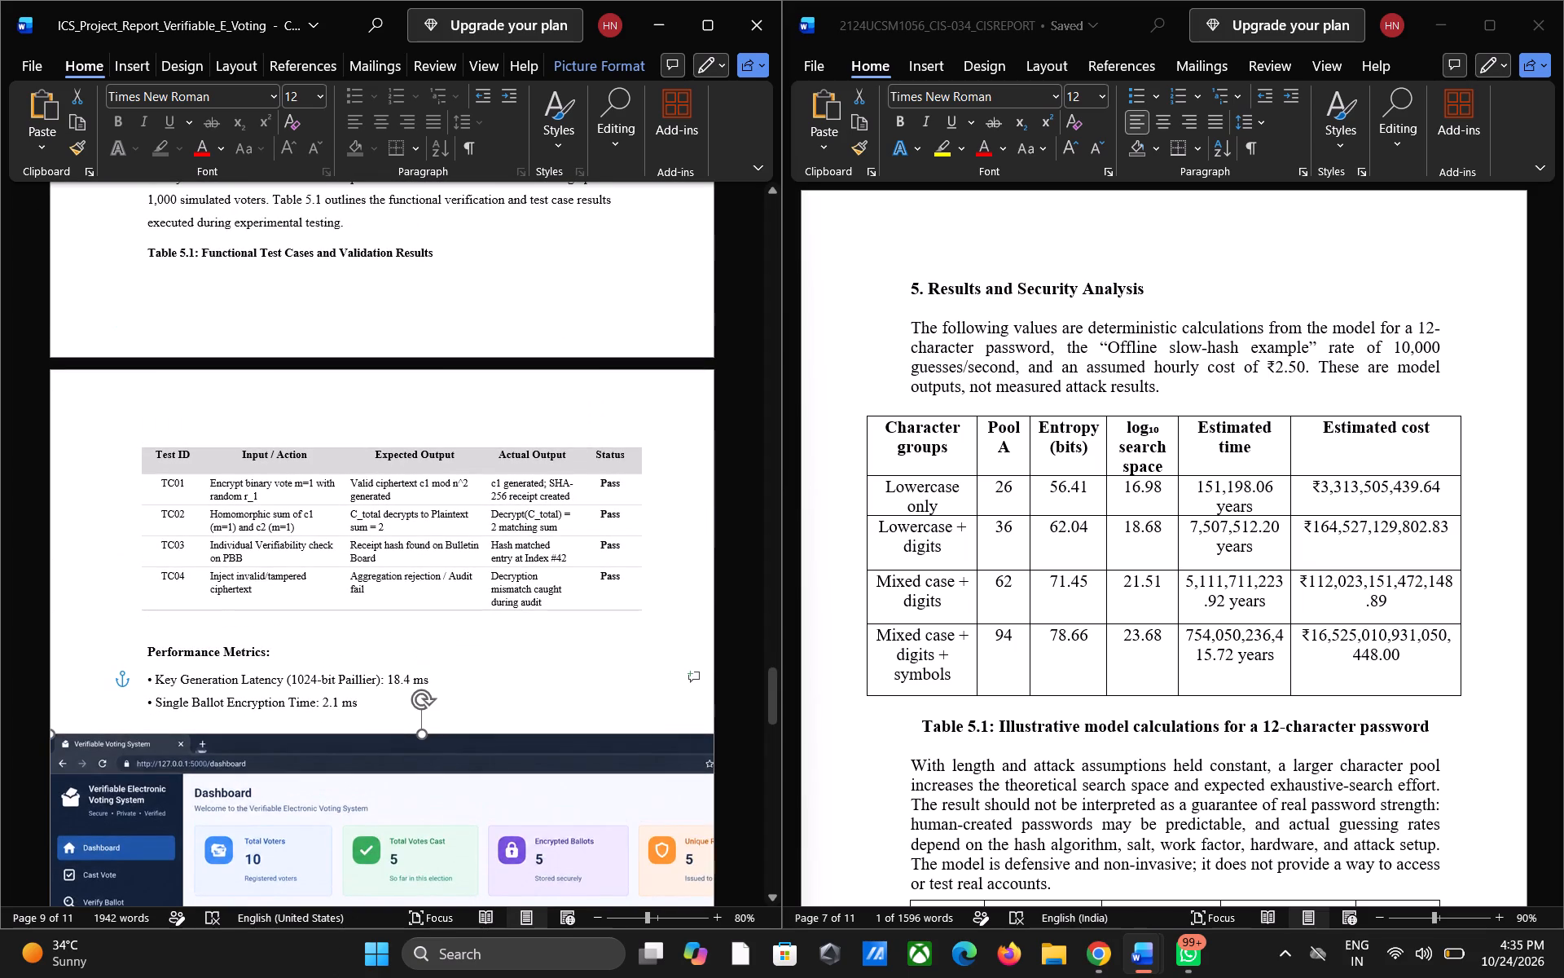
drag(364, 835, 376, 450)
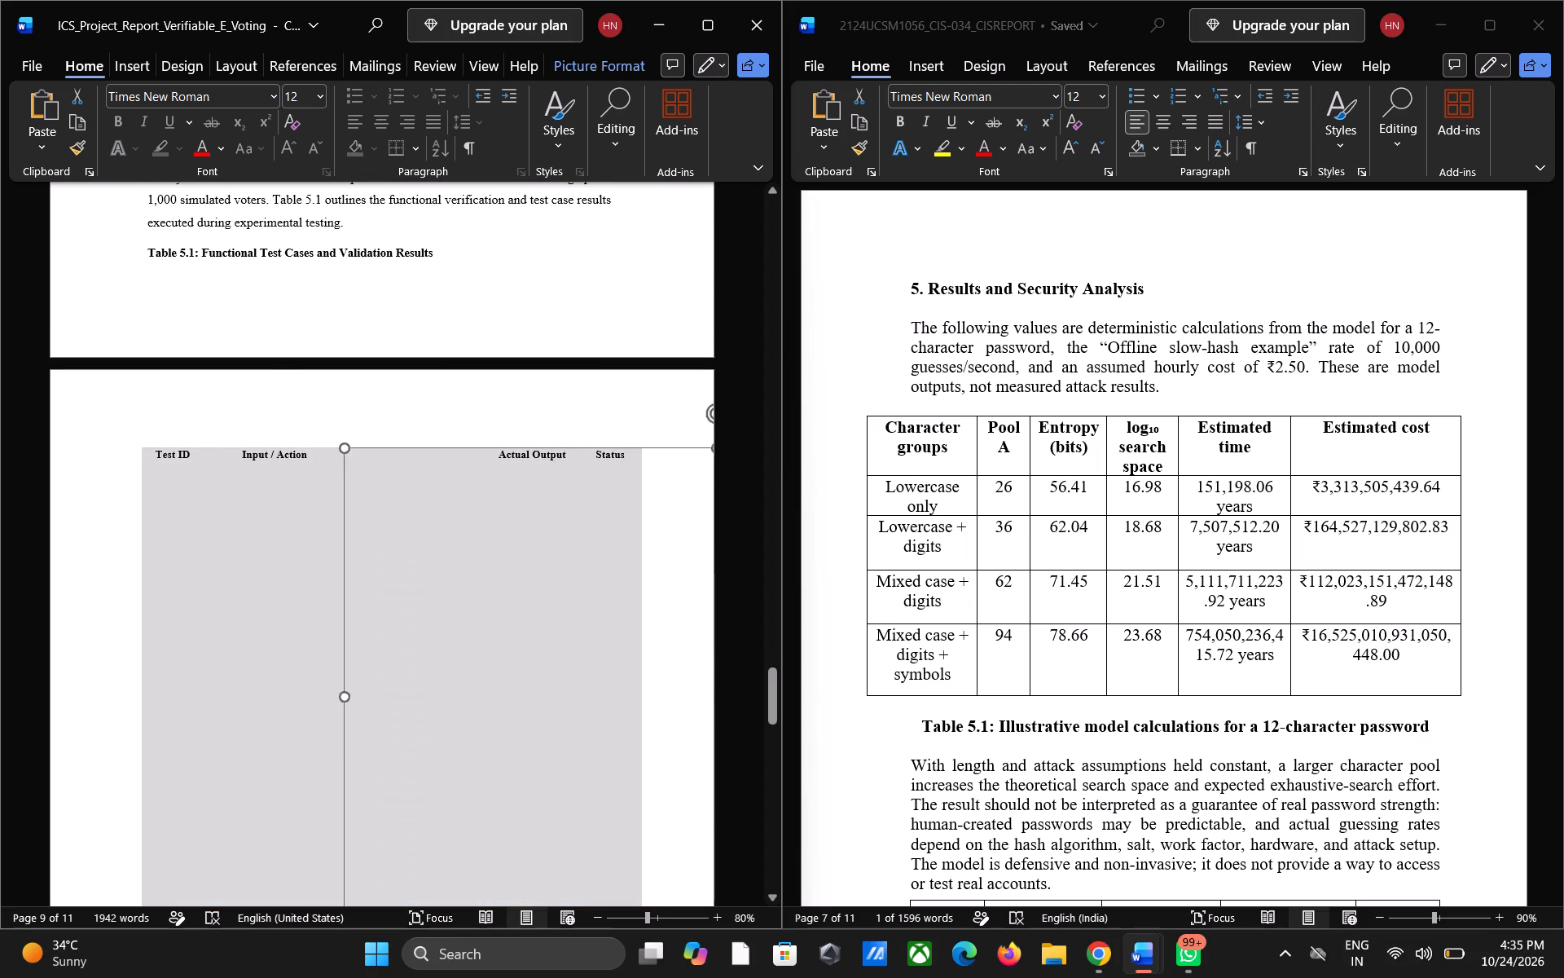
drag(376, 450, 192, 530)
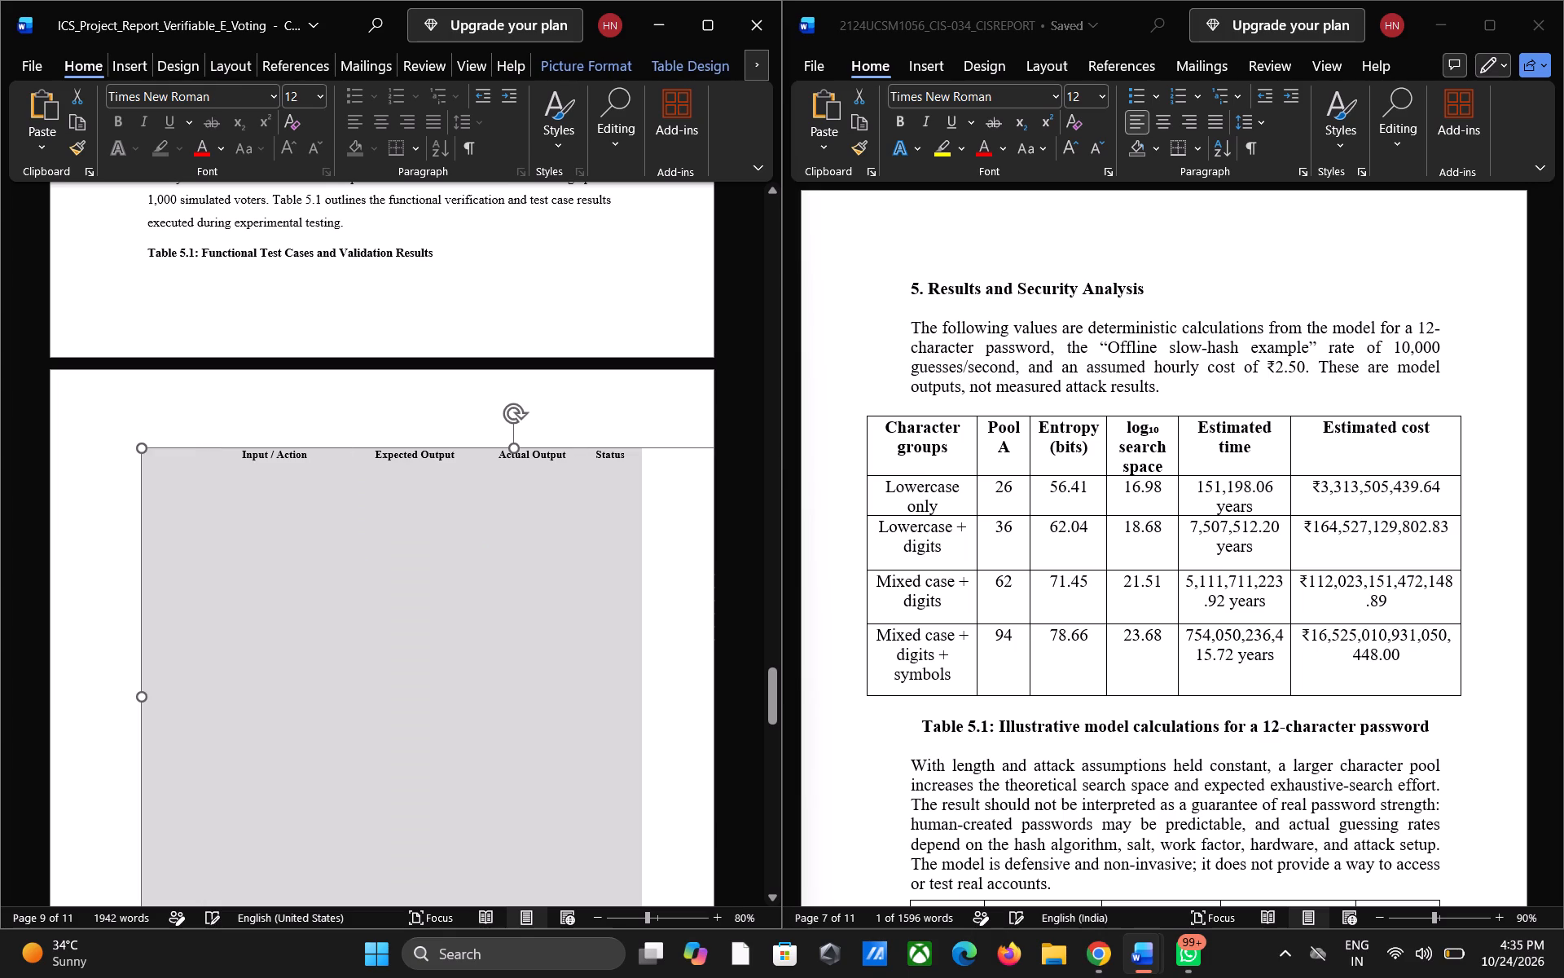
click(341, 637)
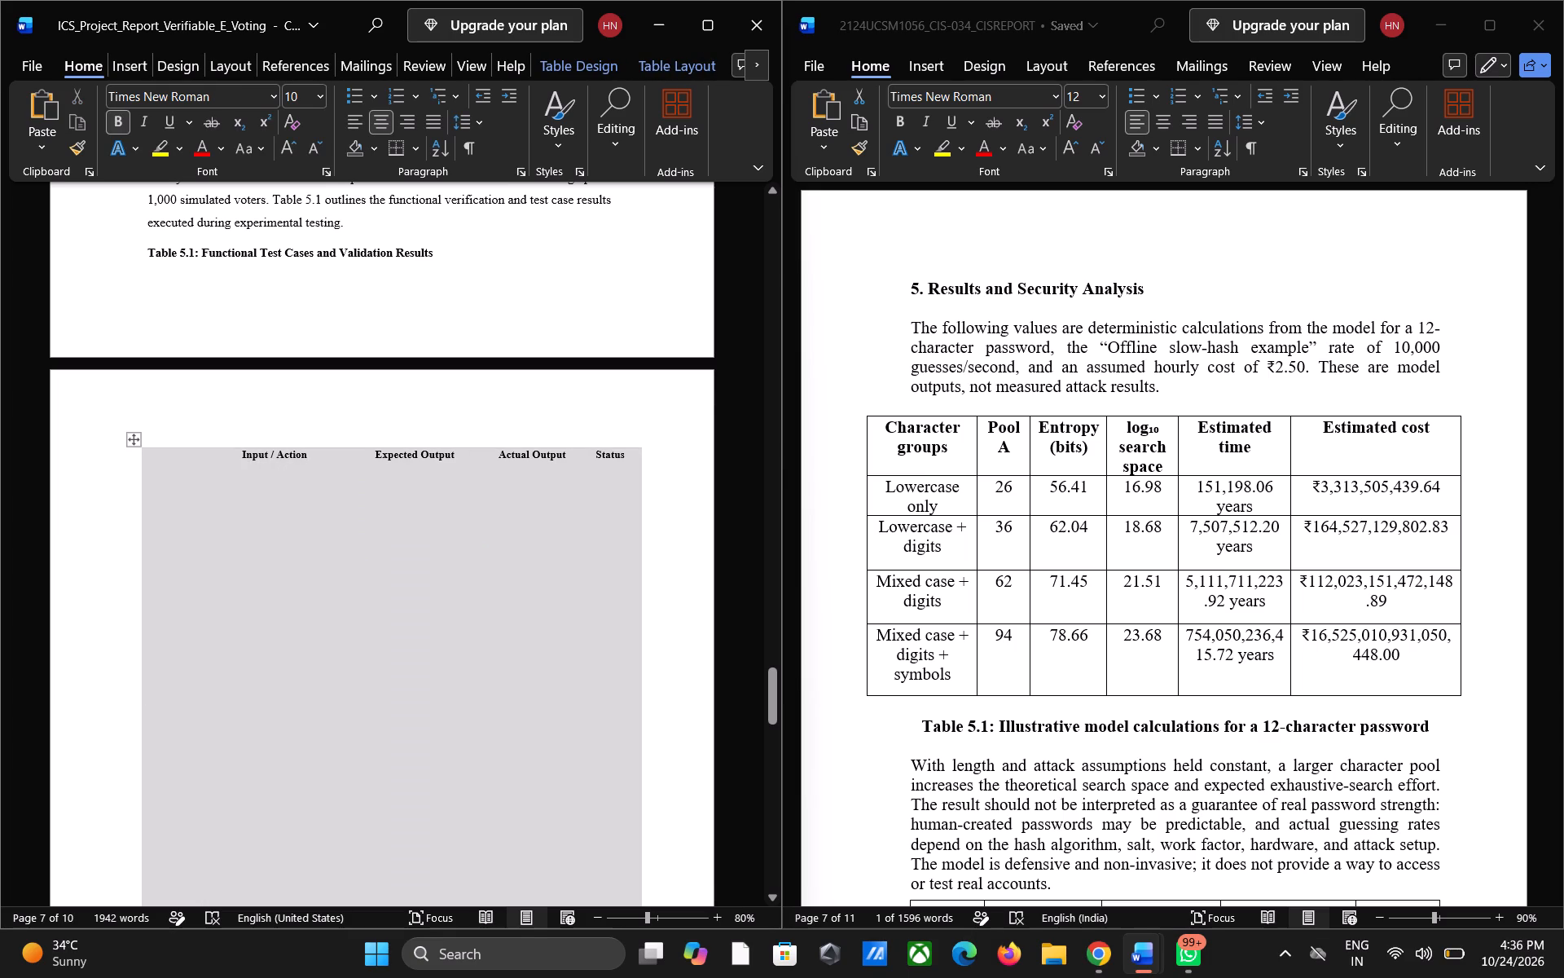
Maximize the Verifiable E-Voting report window.
click(698, 24)
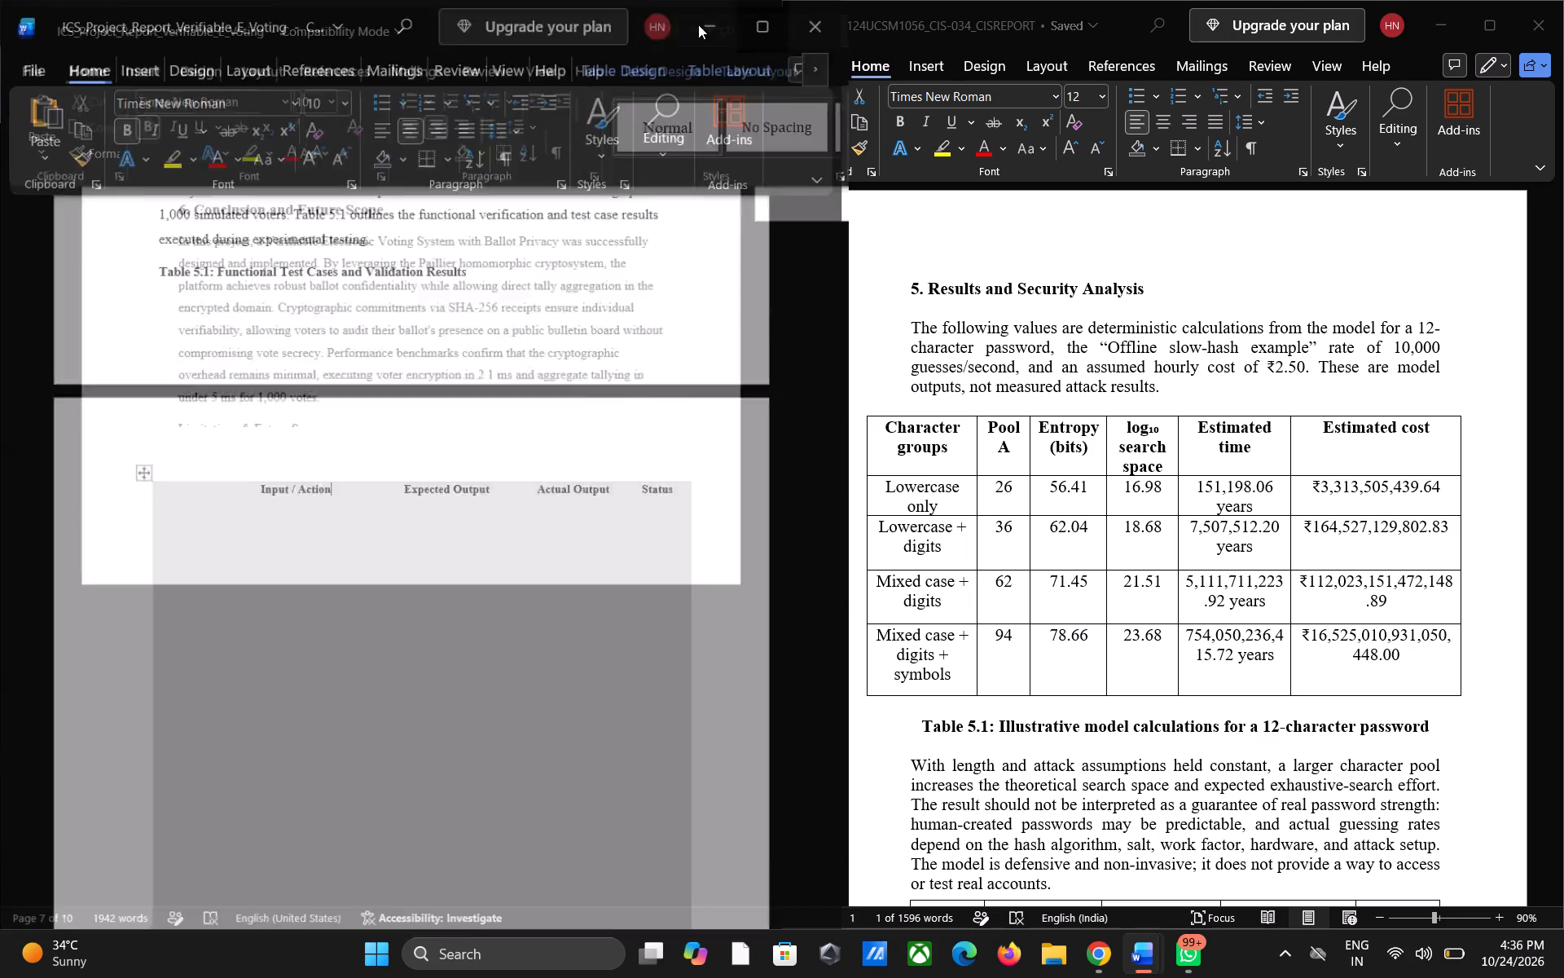
scroll(648, 494, up, 5)
scroll(648, 494, down, 3)
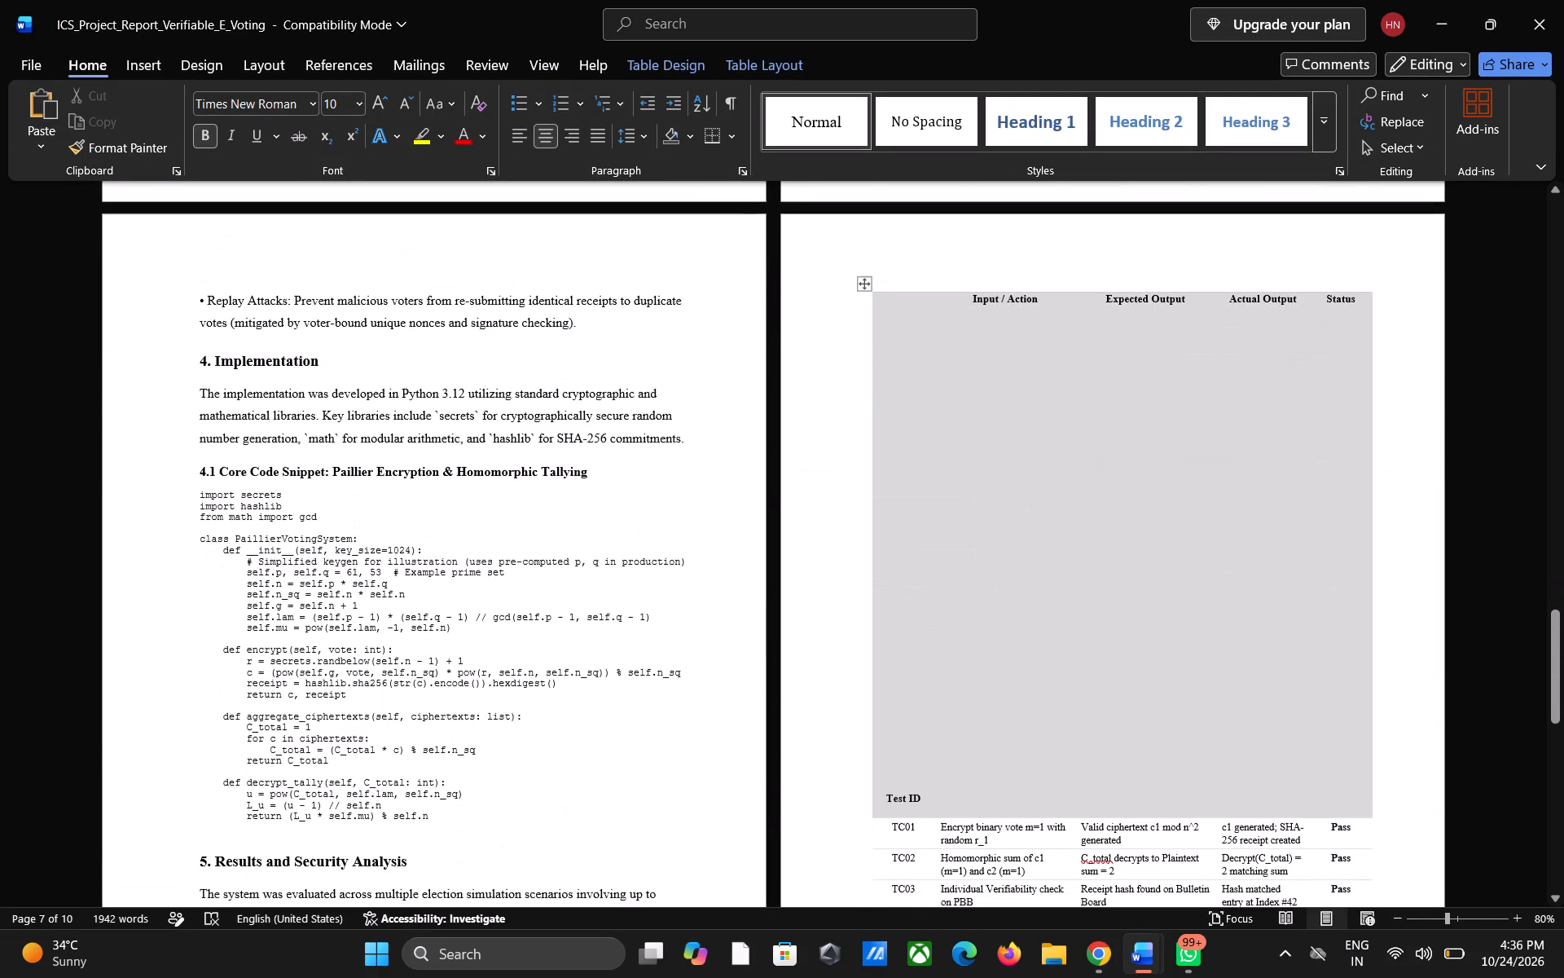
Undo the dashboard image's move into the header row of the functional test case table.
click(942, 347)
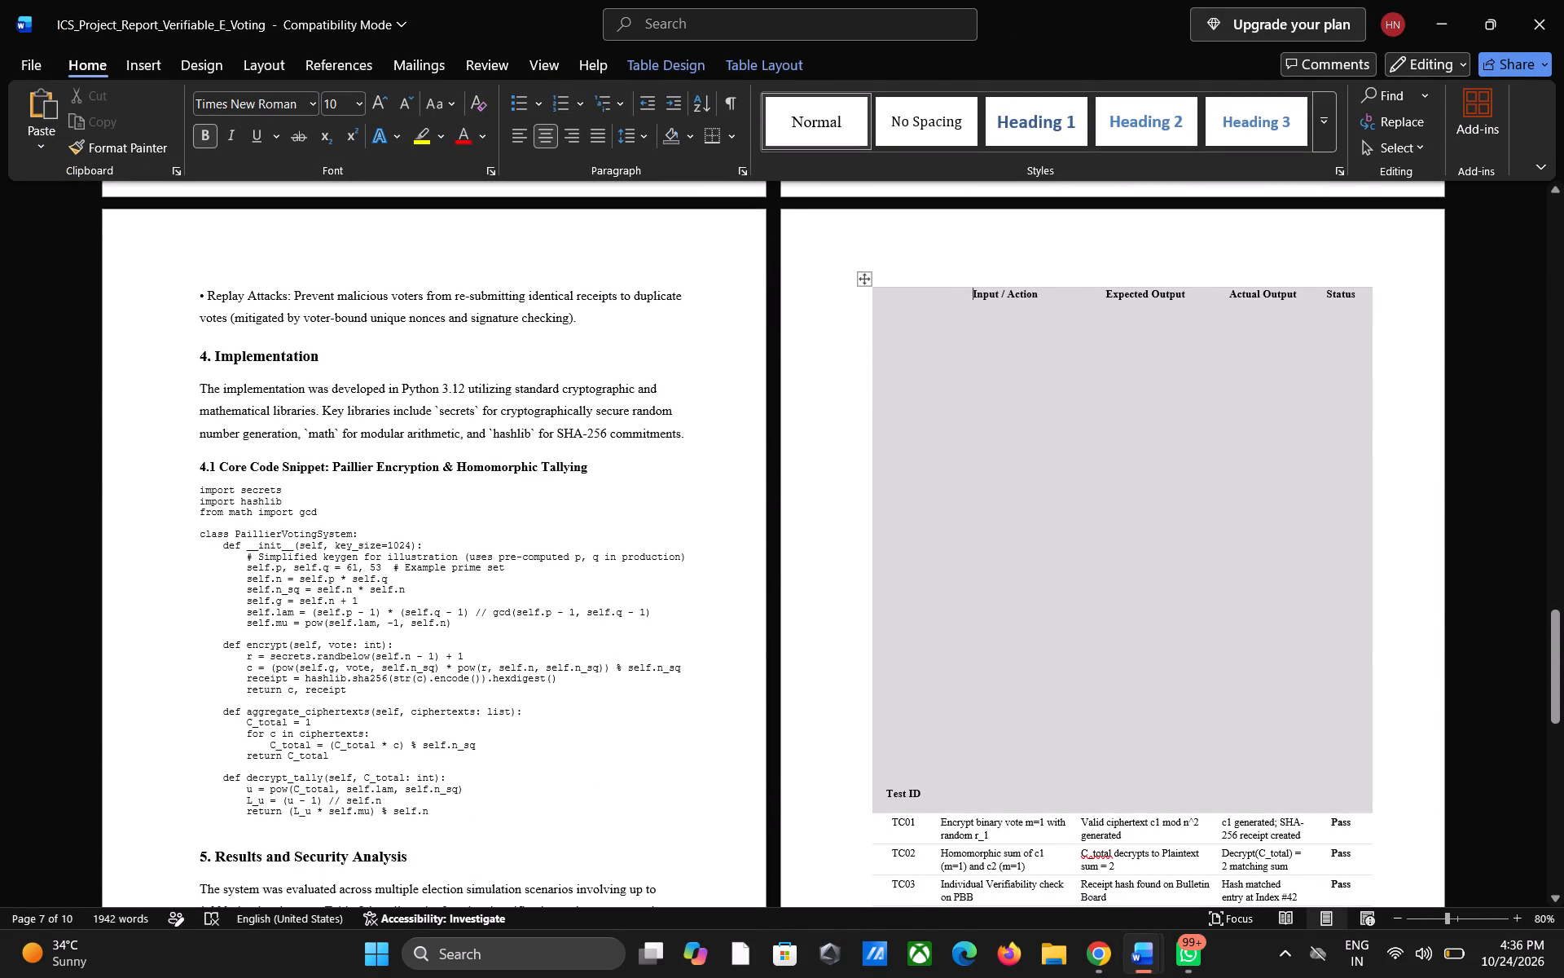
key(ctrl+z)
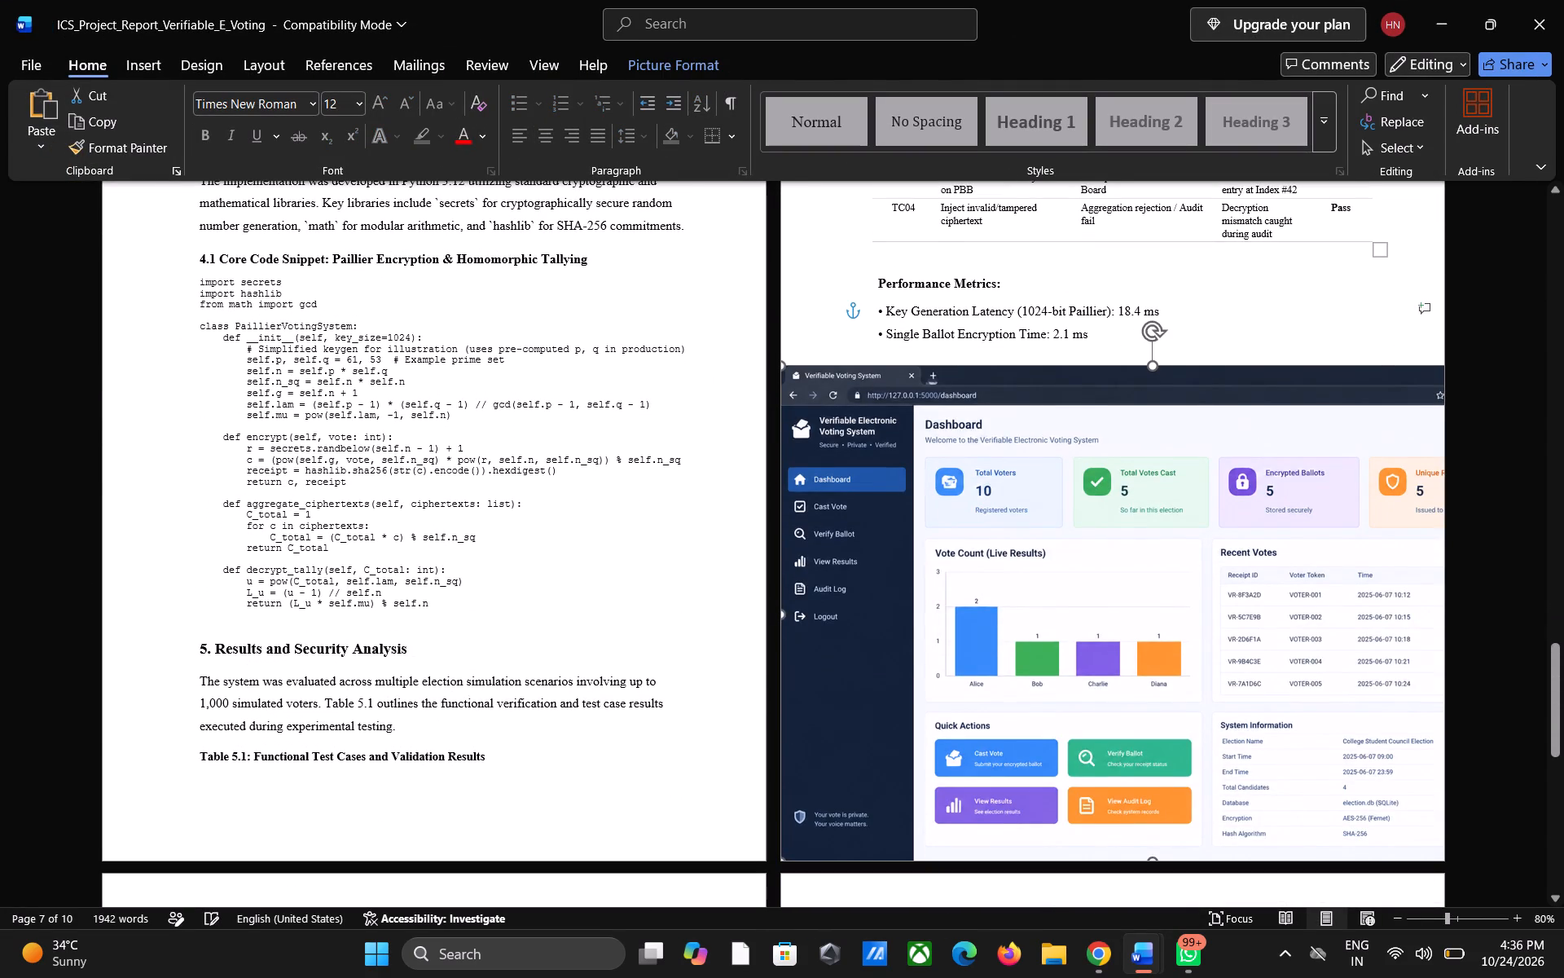
Shrink the dashboard image to roughly the text width and place it within the page margins, beneath the Resistance to Tally Tampering lines.
drag(780, 359, 1068, 611)
drag(1265, 690, 1166, 685)
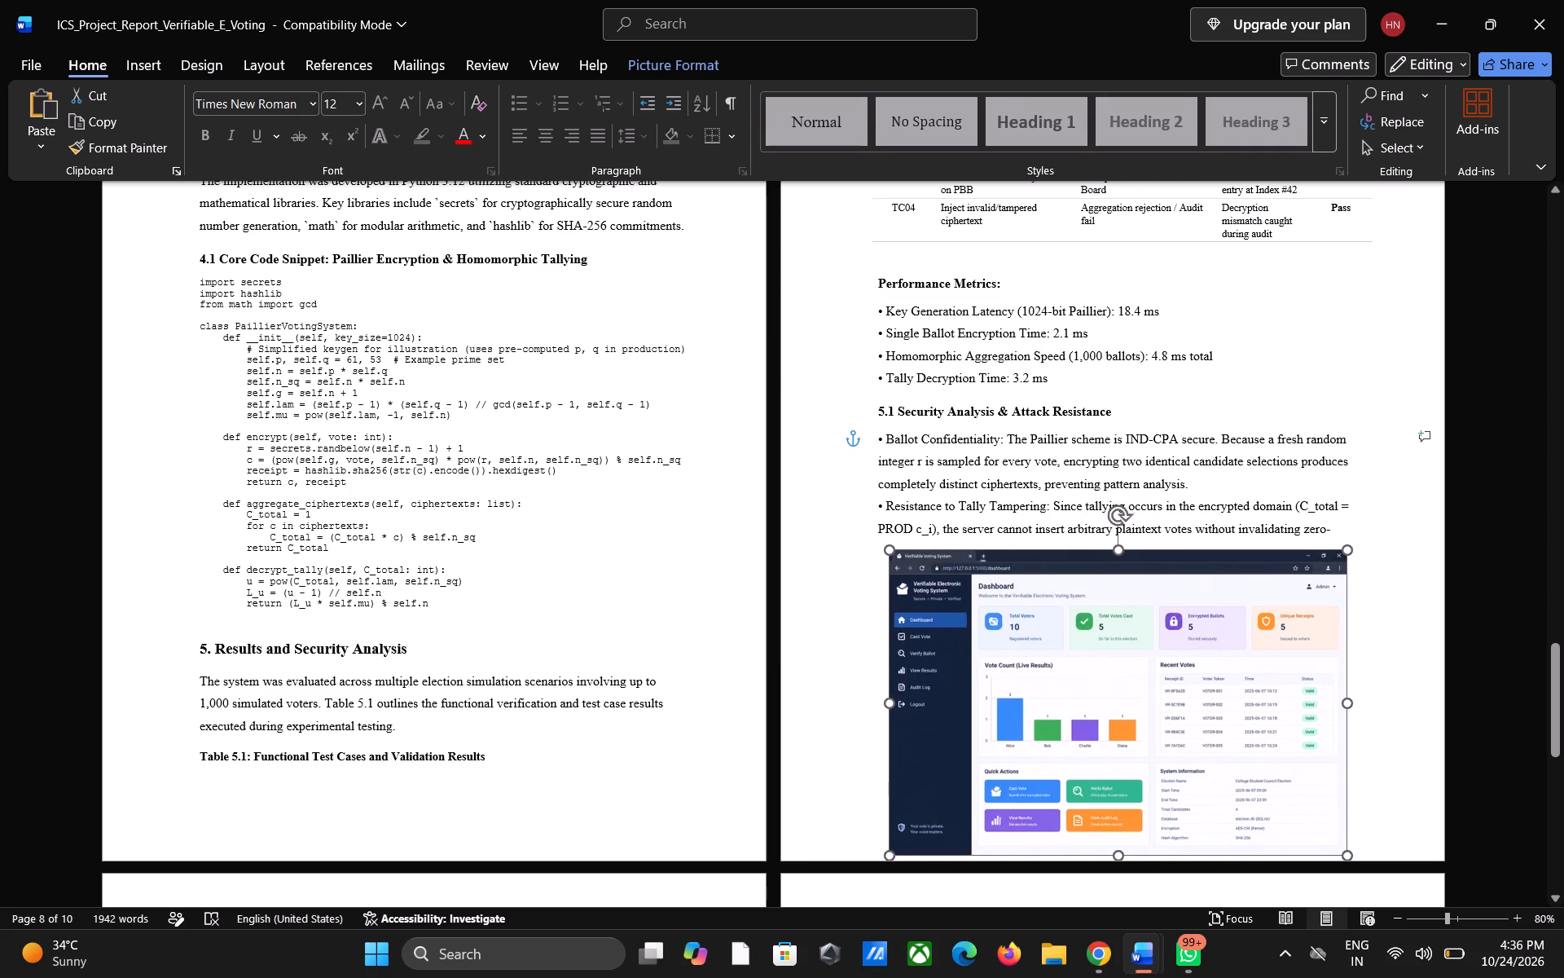
drag(1166, 685, 1148, 682)
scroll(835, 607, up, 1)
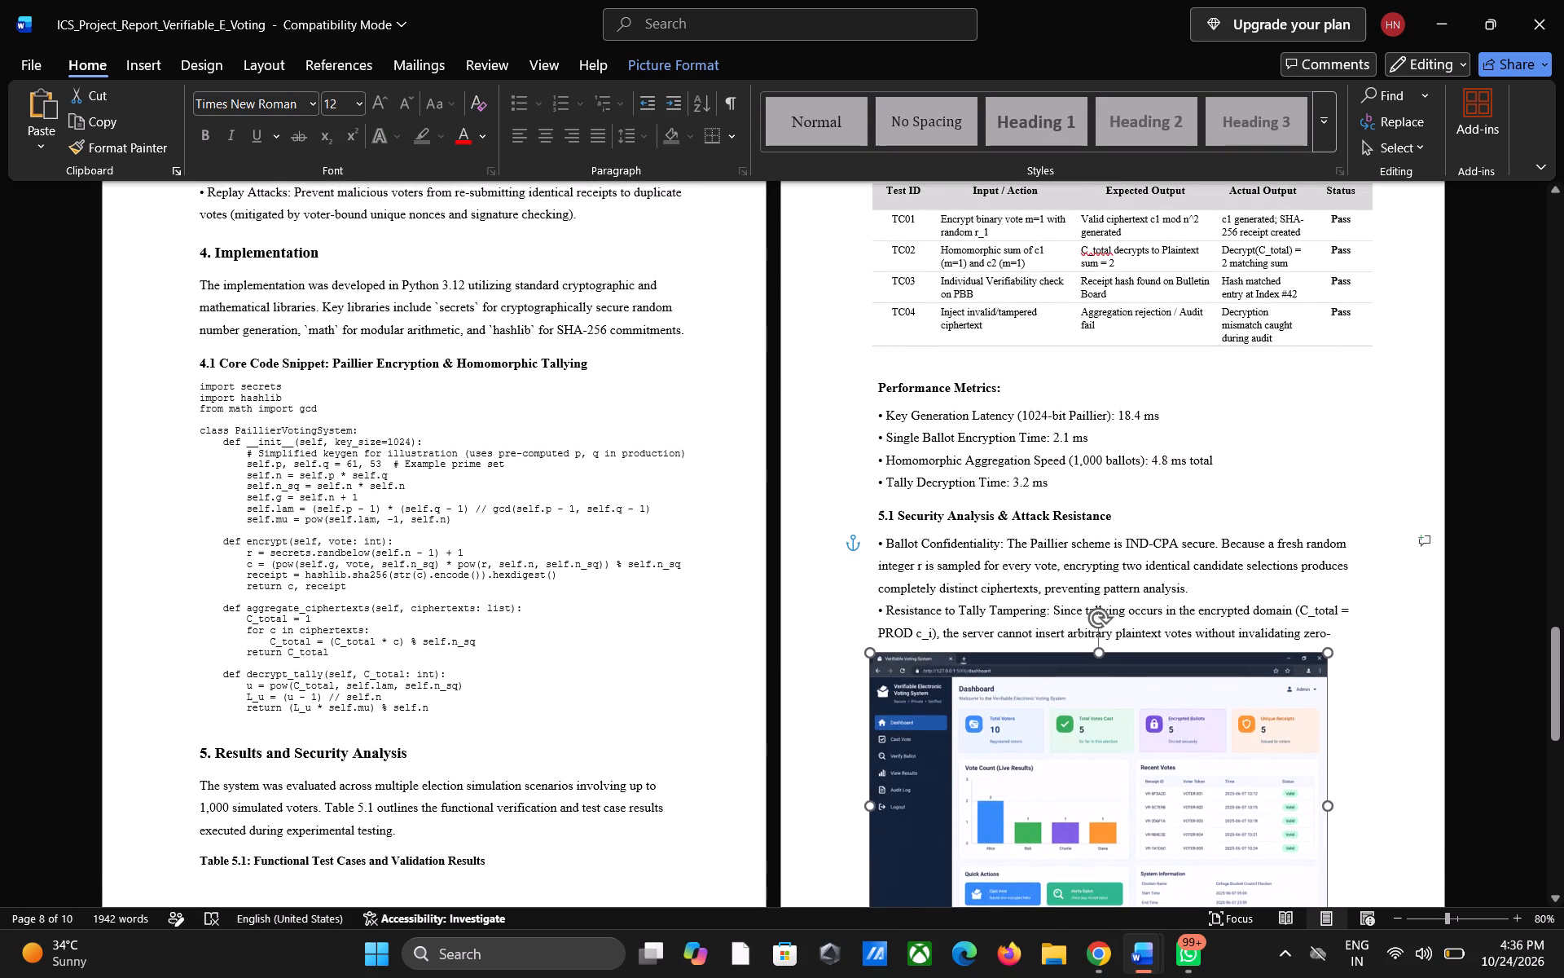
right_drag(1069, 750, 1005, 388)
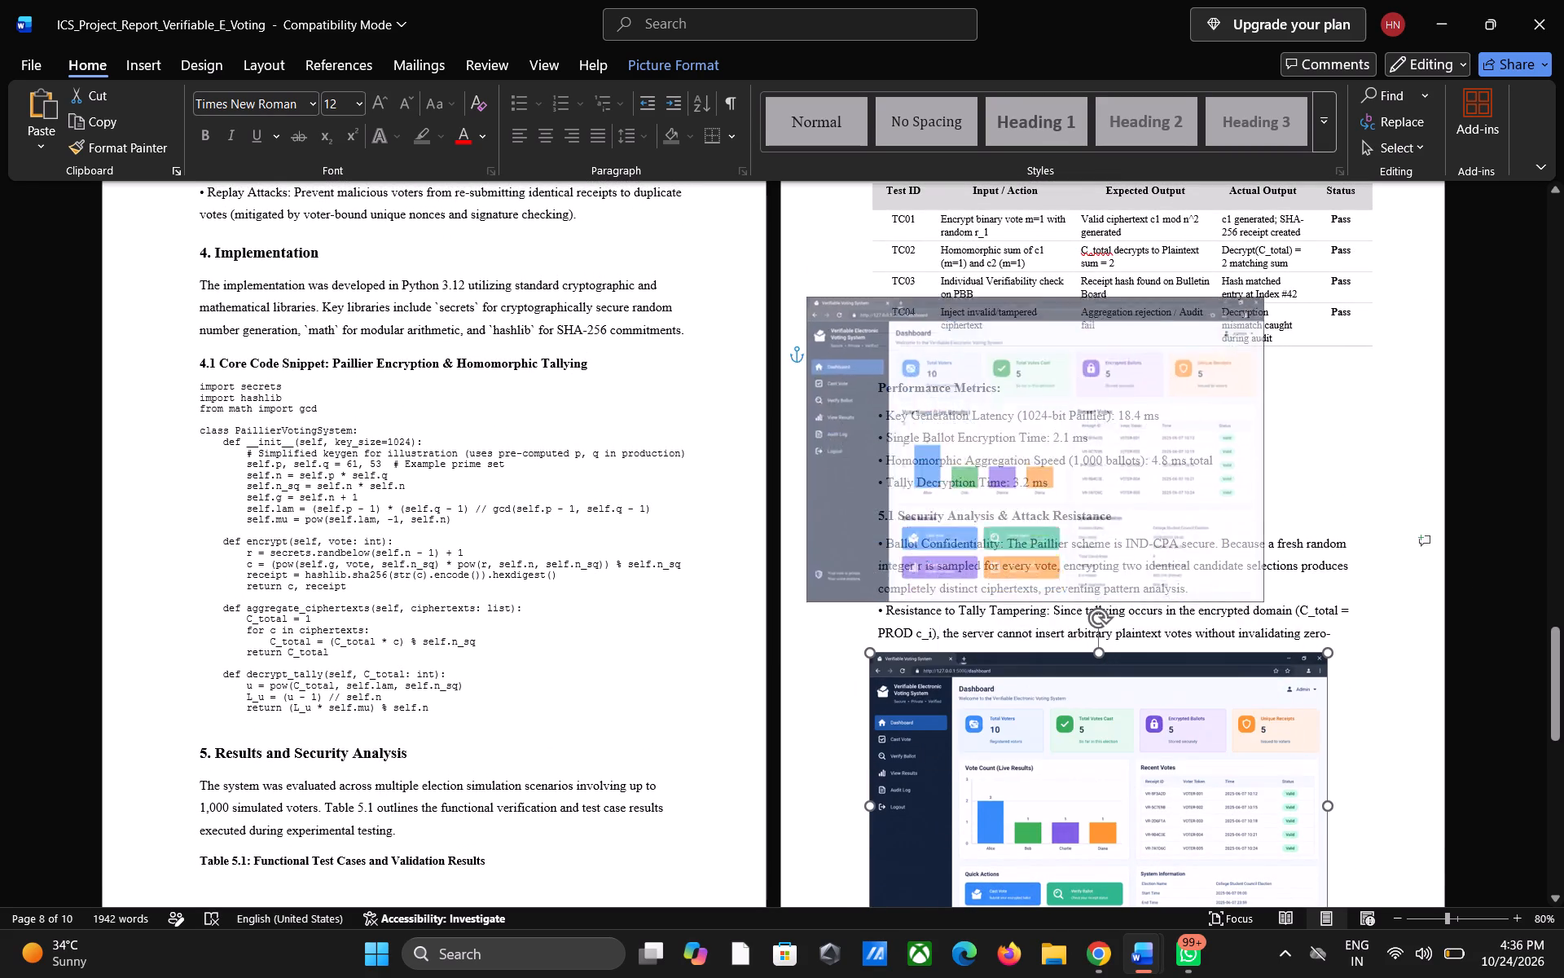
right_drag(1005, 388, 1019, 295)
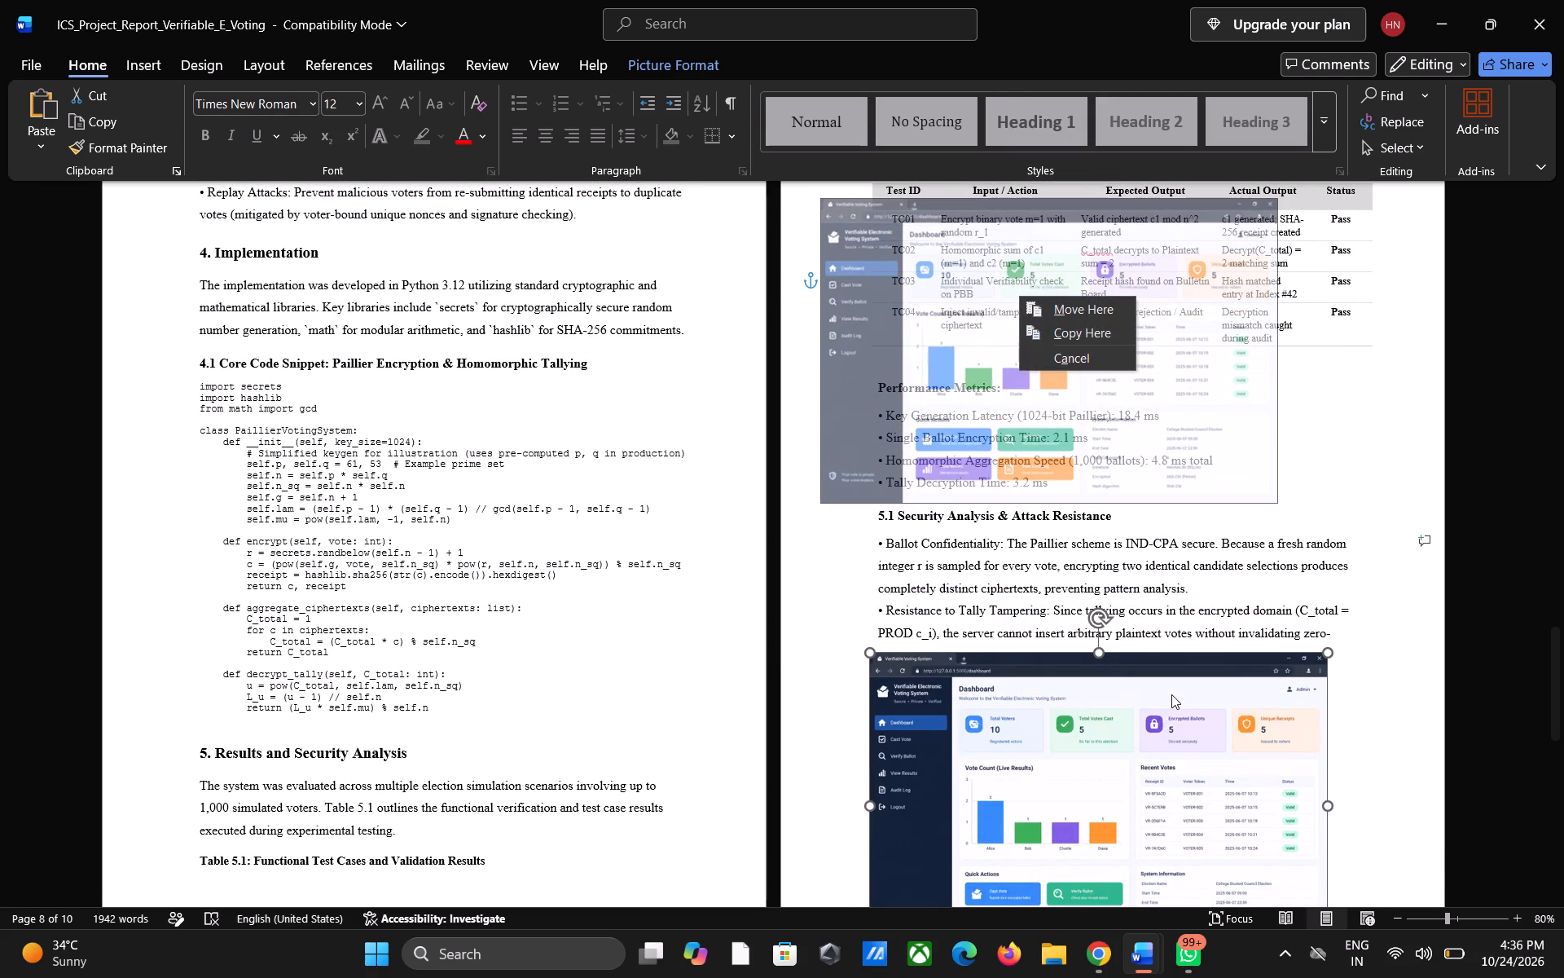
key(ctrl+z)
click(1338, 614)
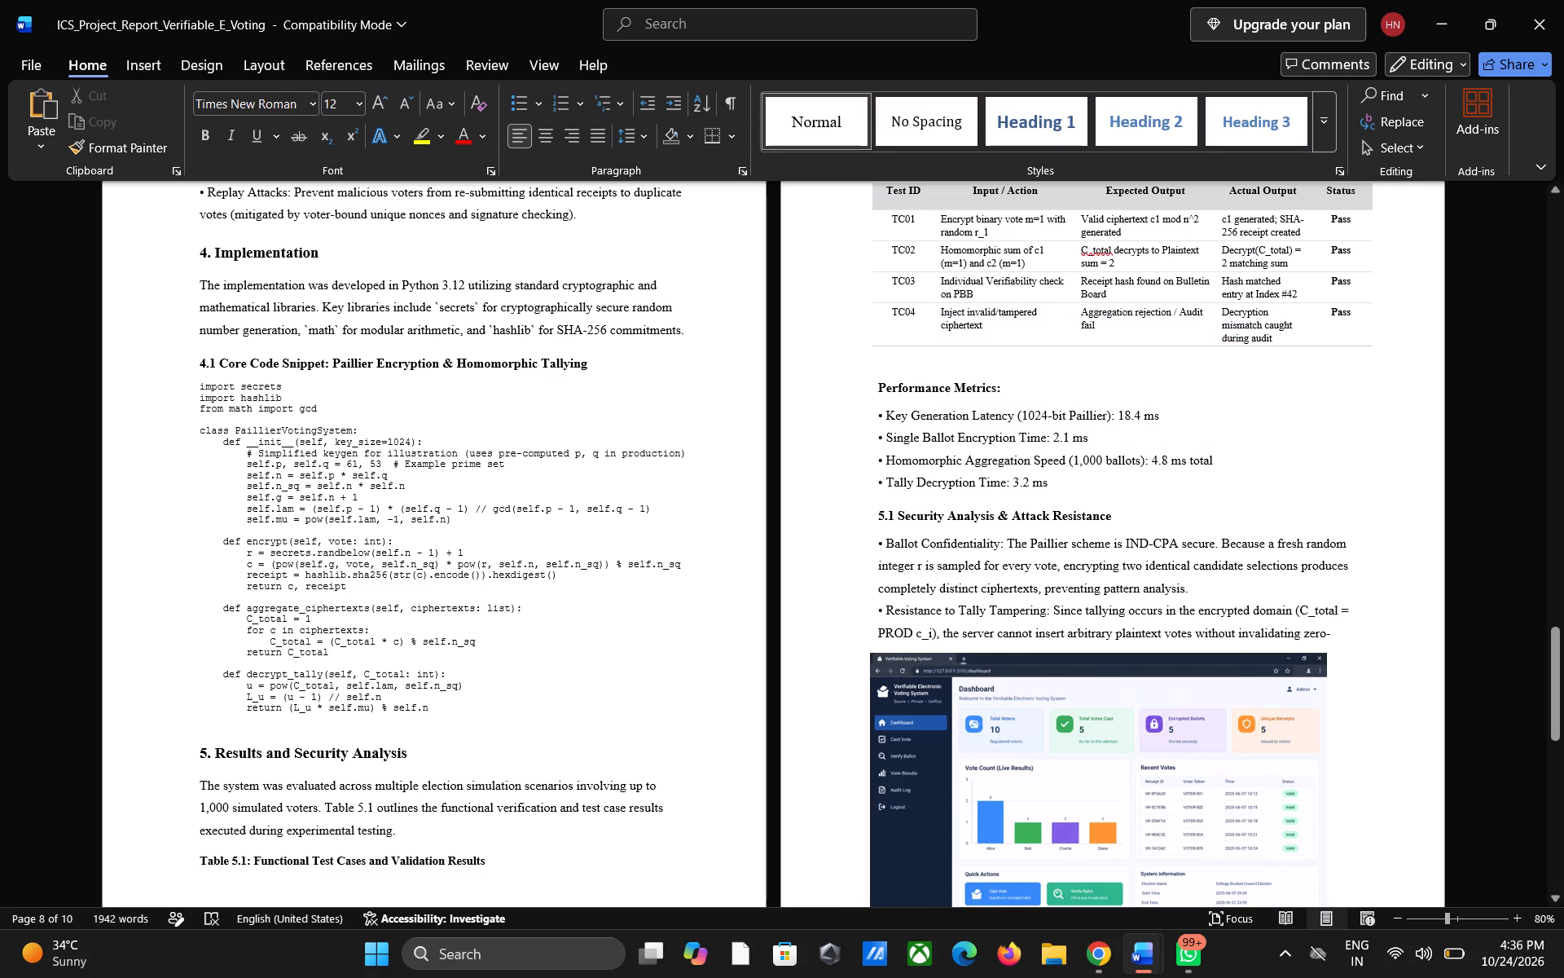
Move the dashboard image up onto the functional test case table, around the TC03 and TC04 rows.
drag(1094, 722, 1026, 345)
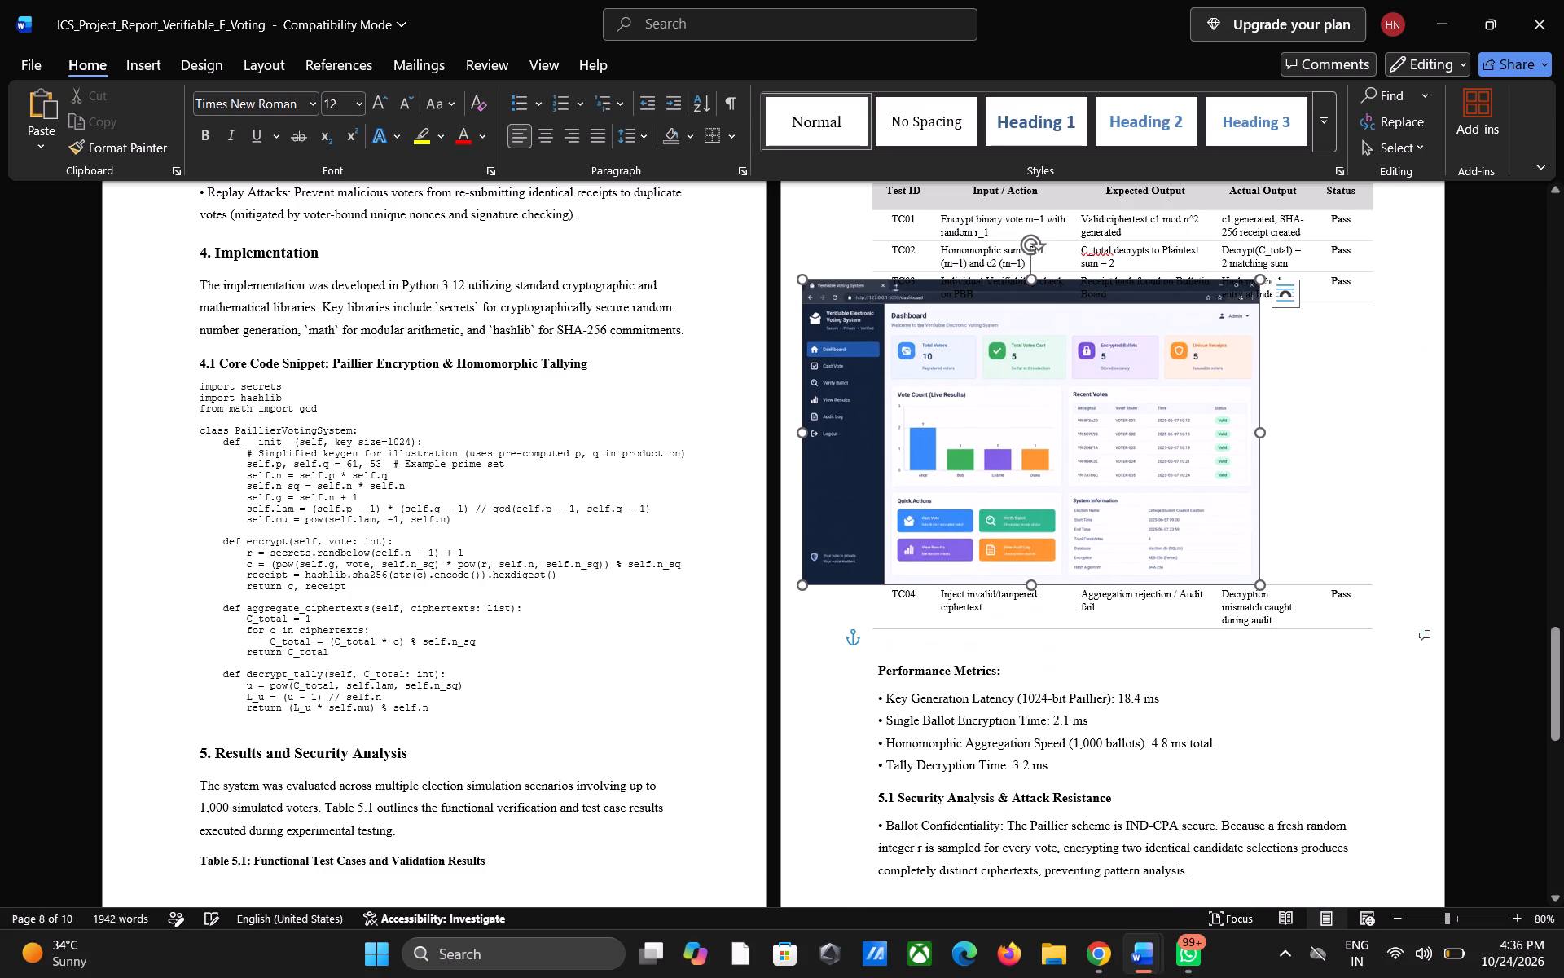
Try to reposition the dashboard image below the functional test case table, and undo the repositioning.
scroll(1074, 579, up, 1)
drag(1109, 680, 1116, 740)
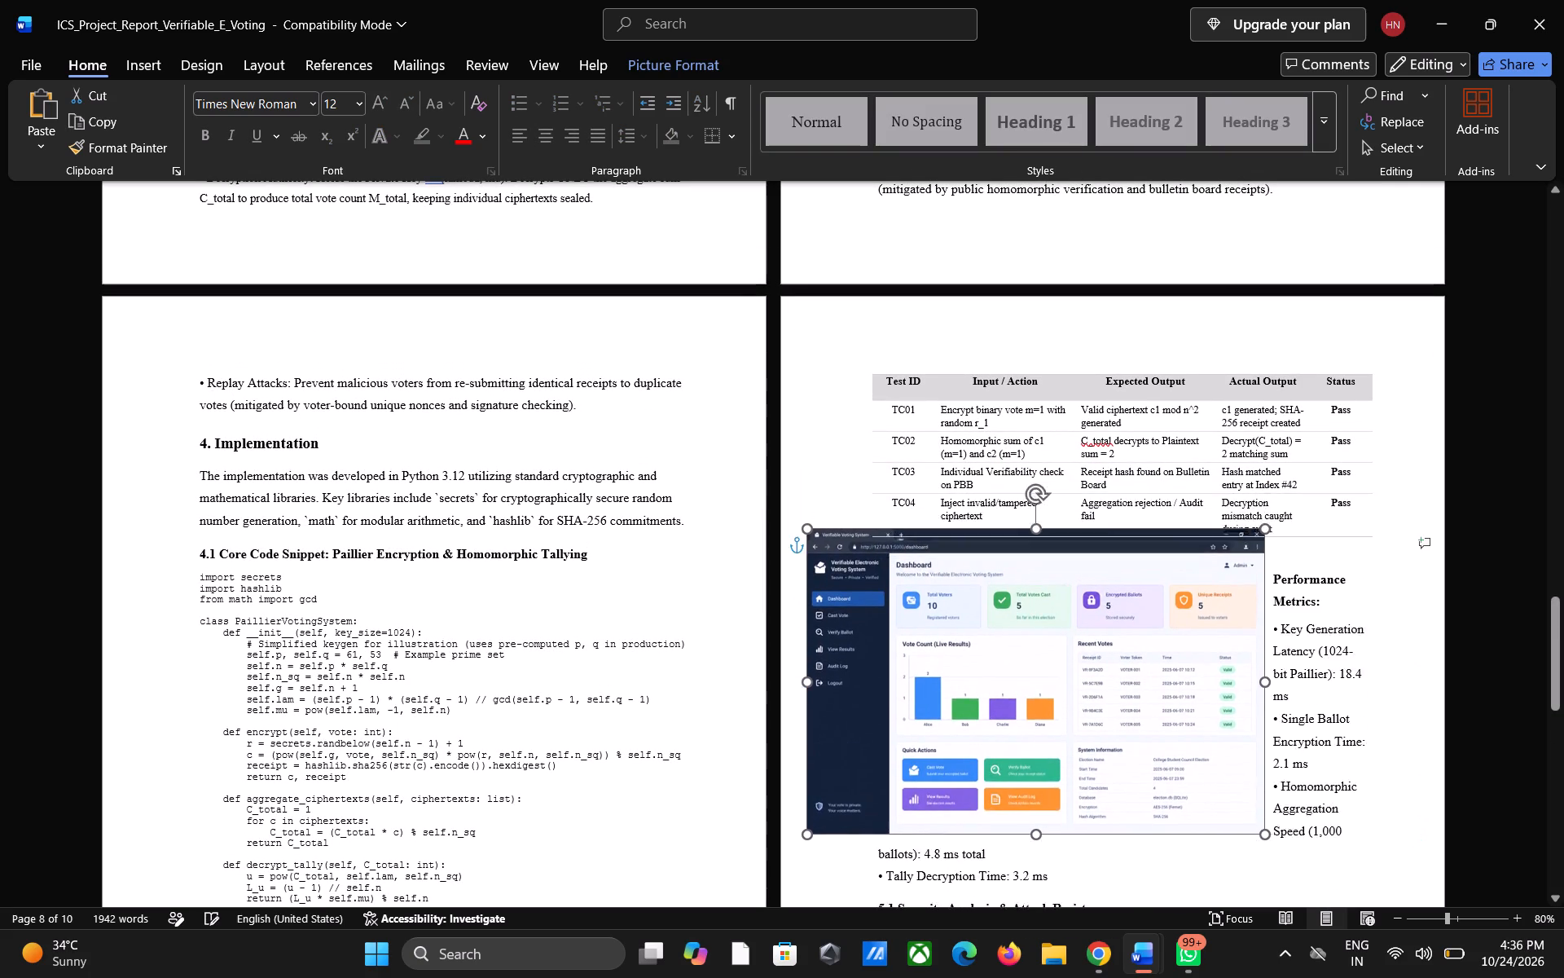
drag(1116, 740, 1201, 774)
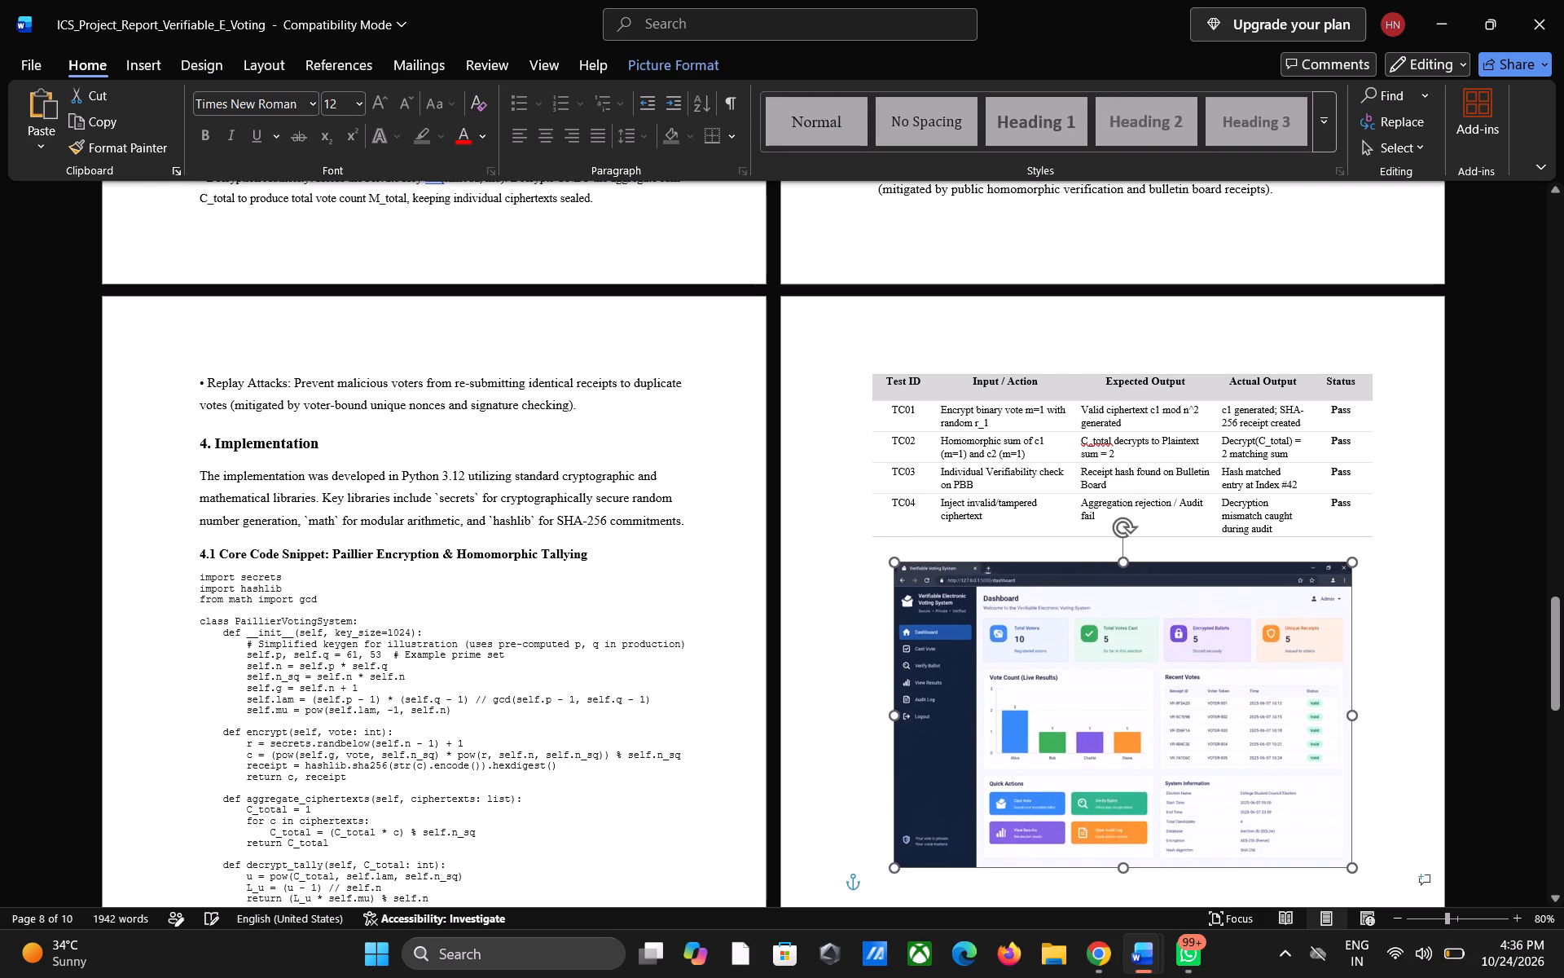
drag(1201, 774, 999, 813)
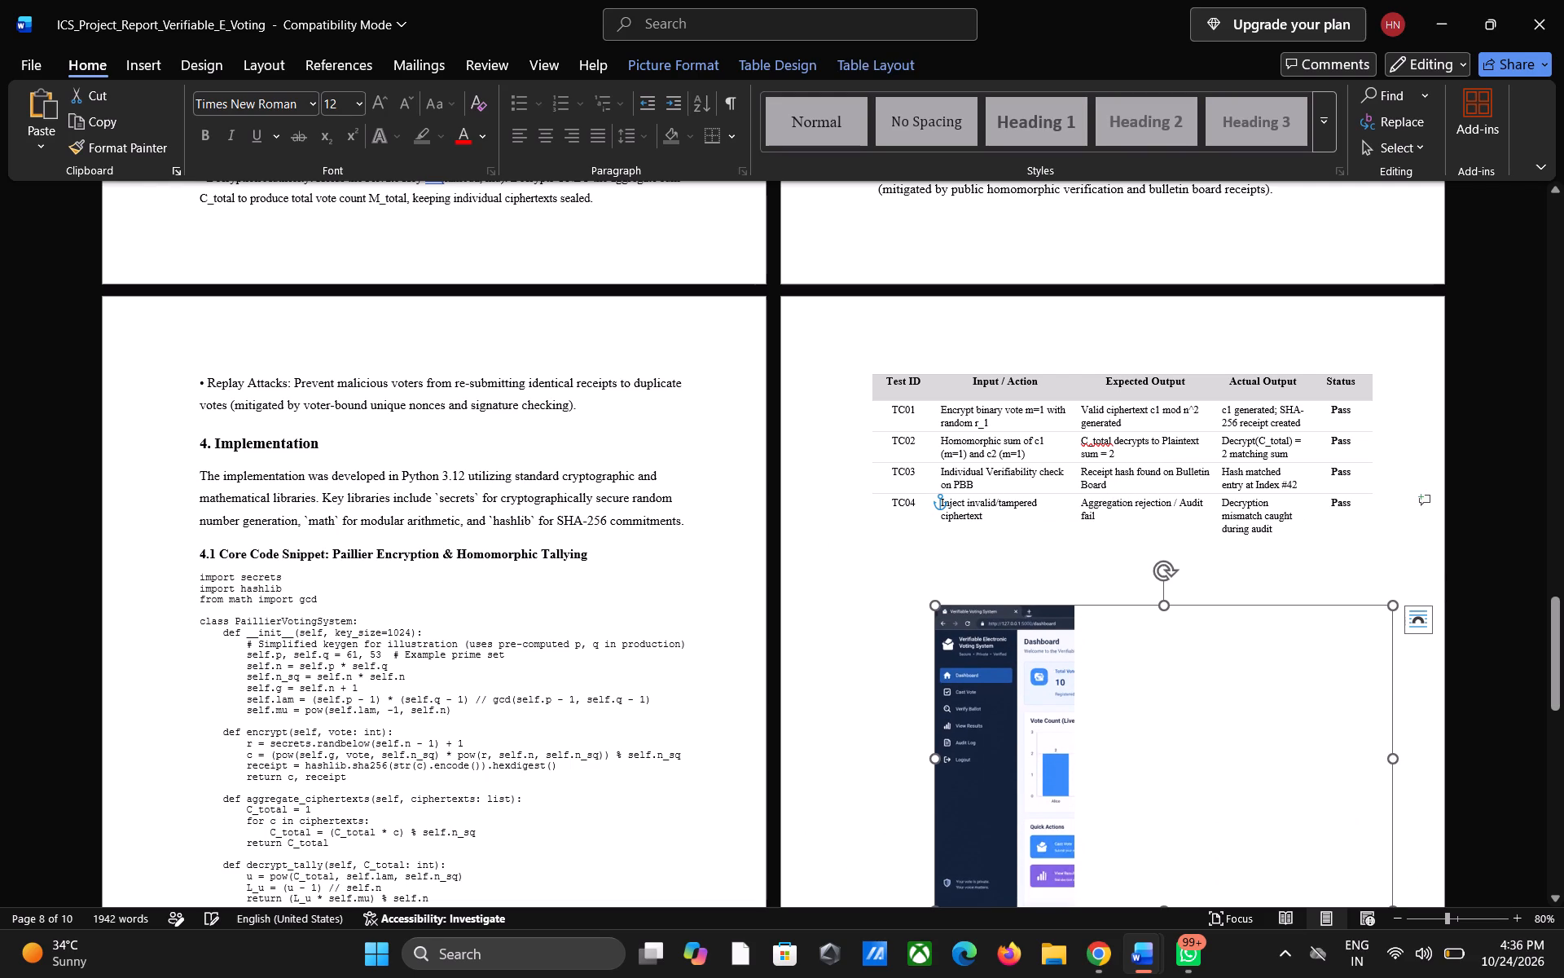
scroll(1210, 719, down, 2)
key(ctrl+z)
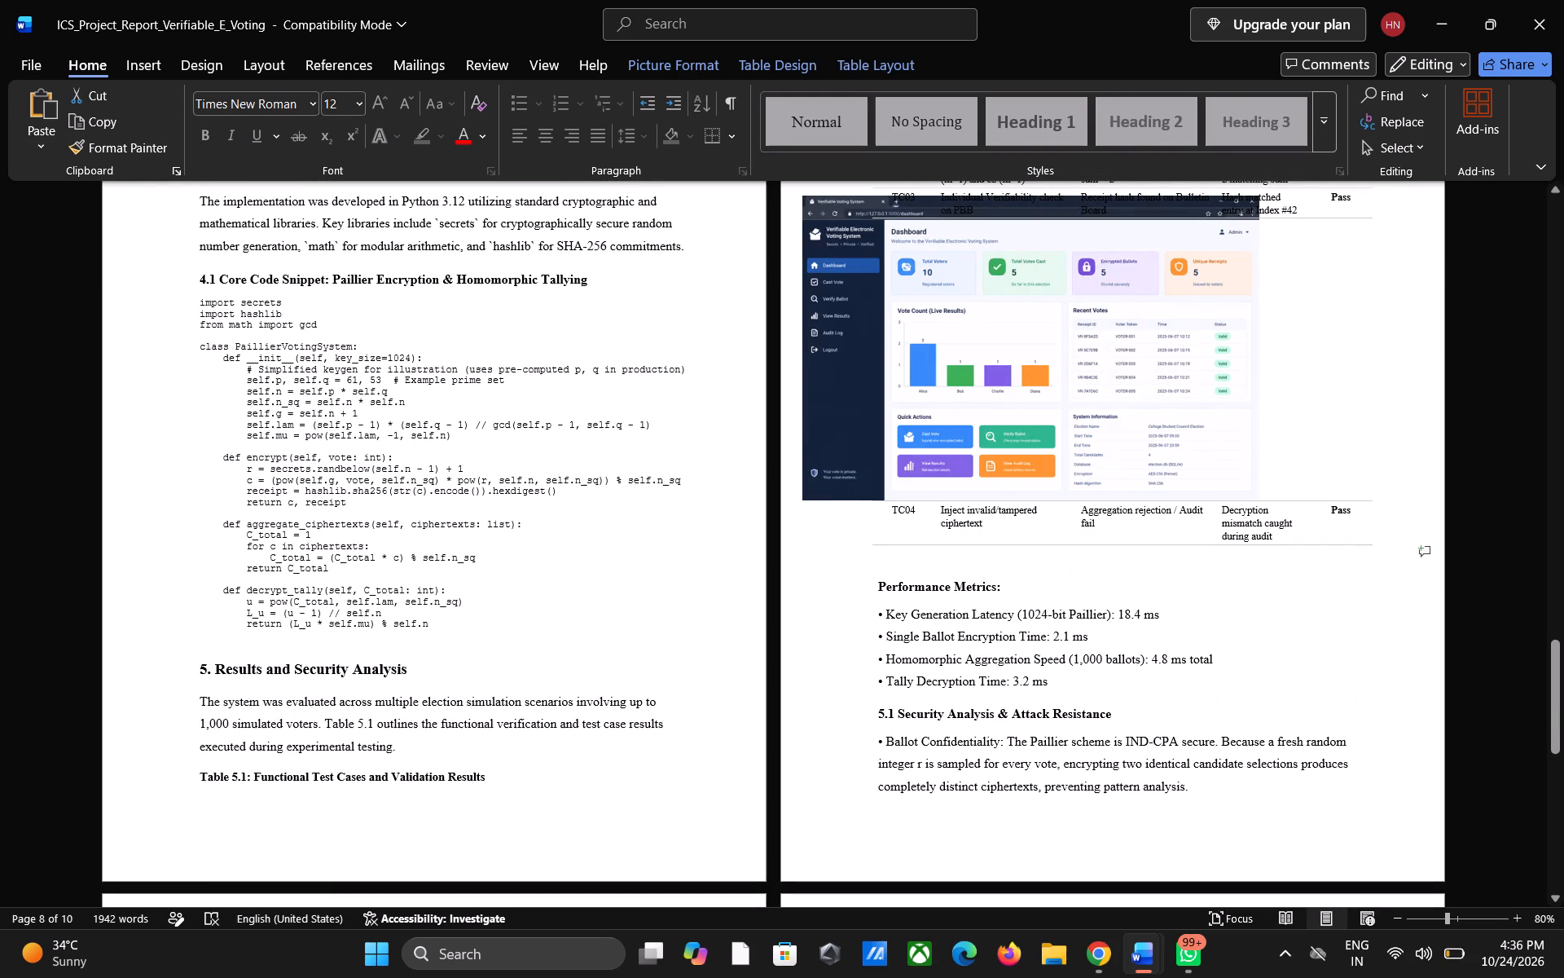
Review the layout around the dashboard image, from the functional test case table through the conclusion and references.
scroll(1059, 403, up, 1)
ctrl+scroll(1059, 403, up, 2)
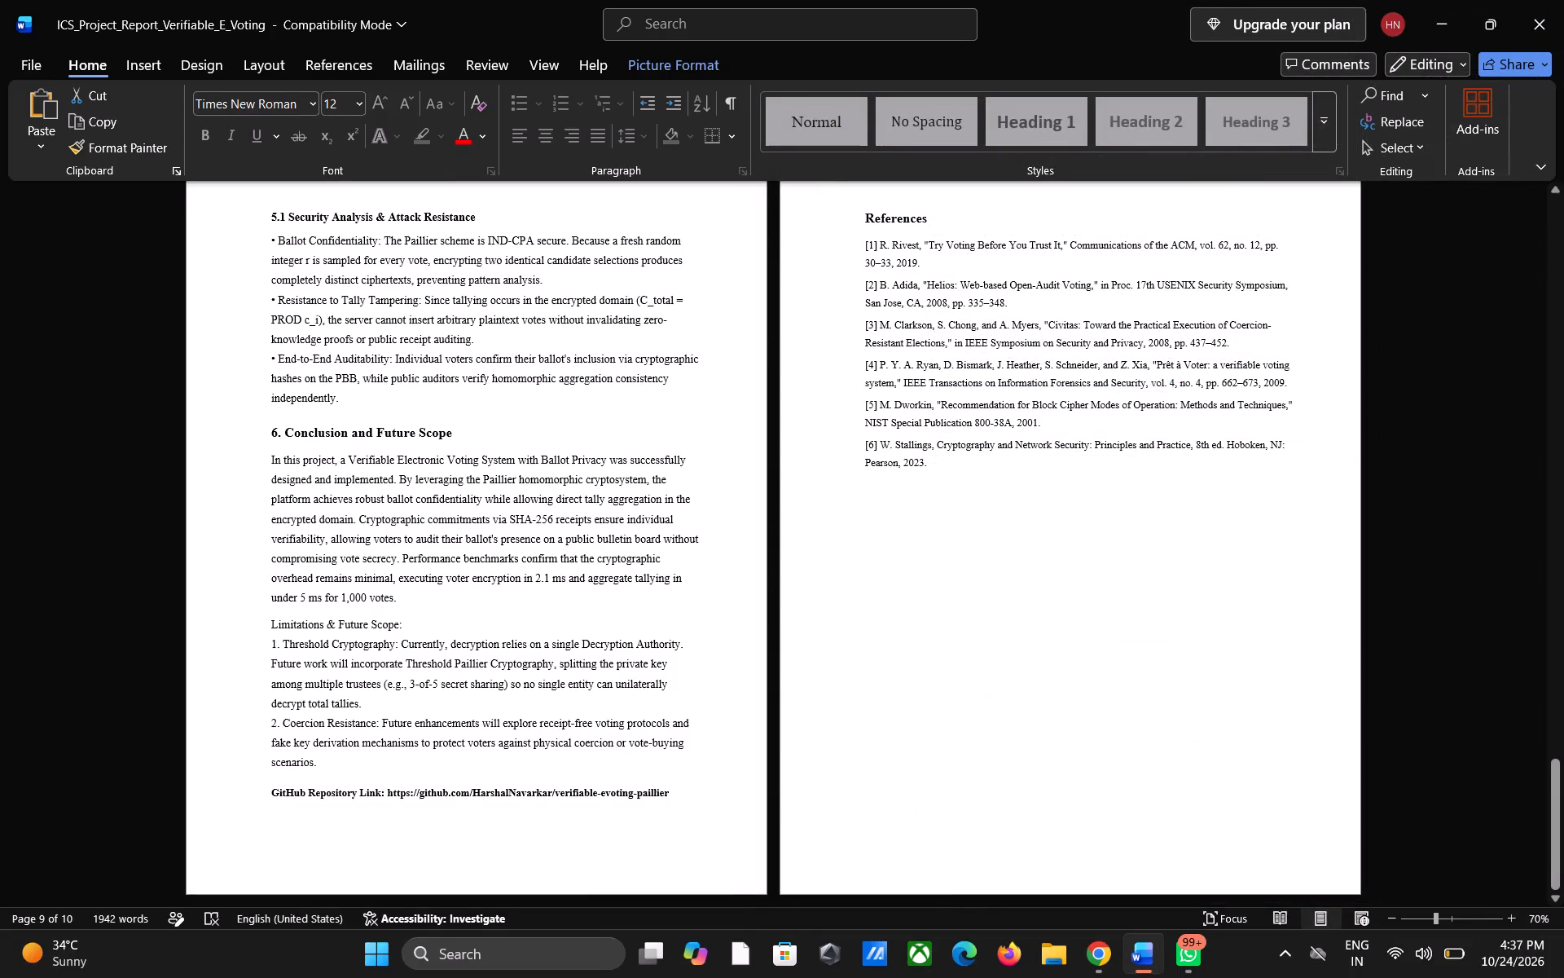
ctrl+scroll(1161, 405, up, 4)
scroll(1161, 405, up, 1)
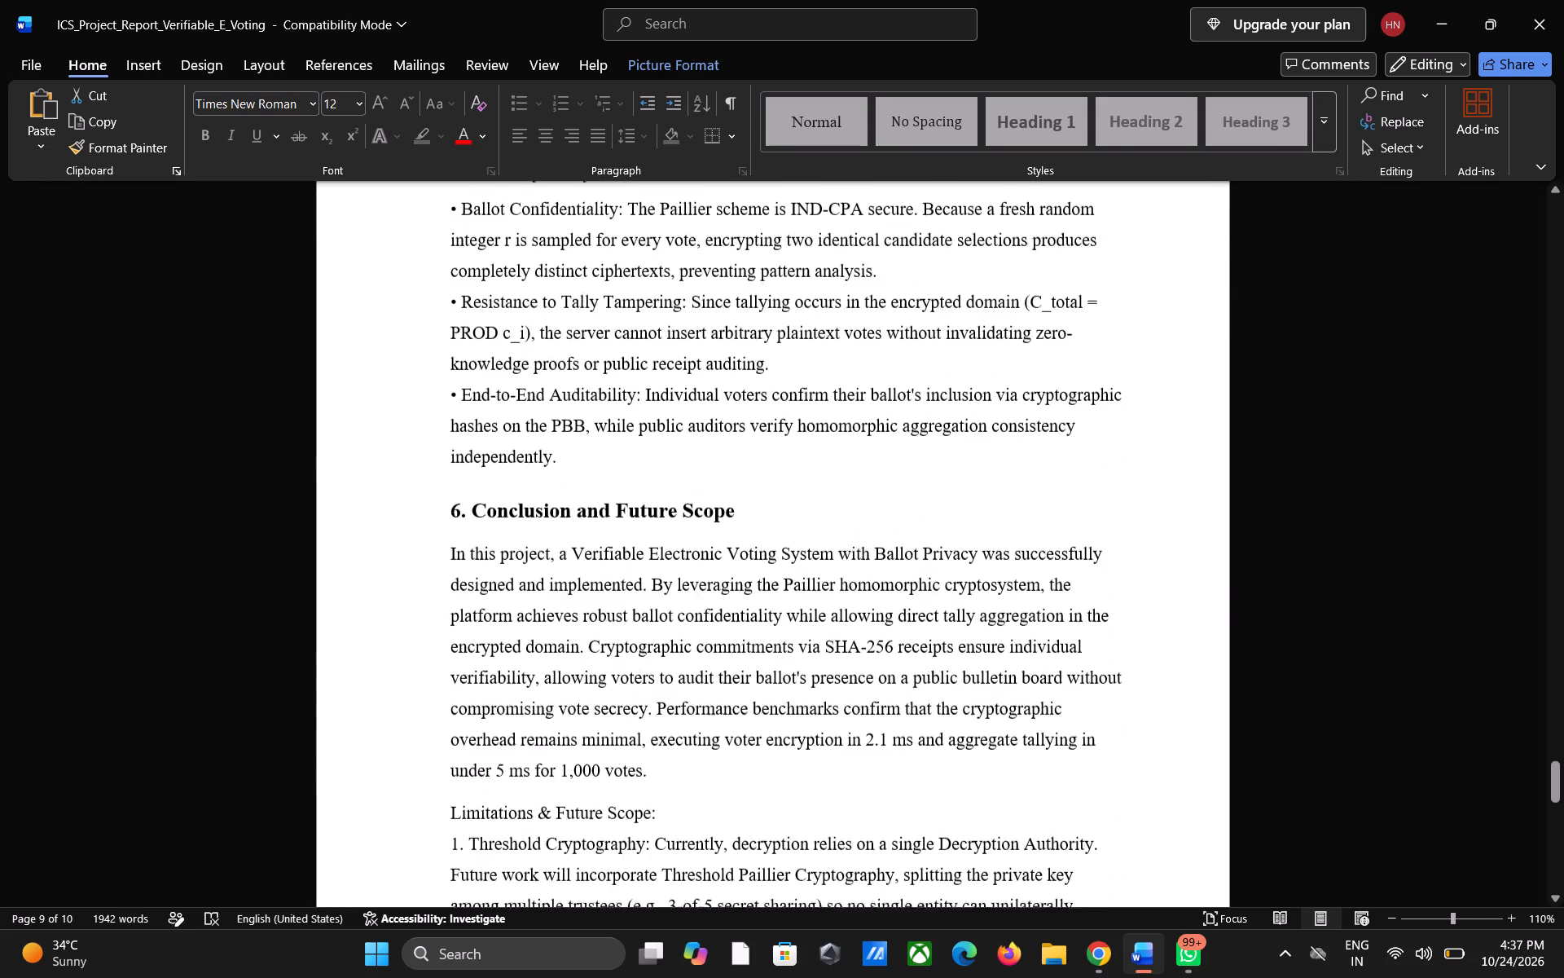
scroll(1161, 405, up, 3)
scroll(1161, 405, down, 2)
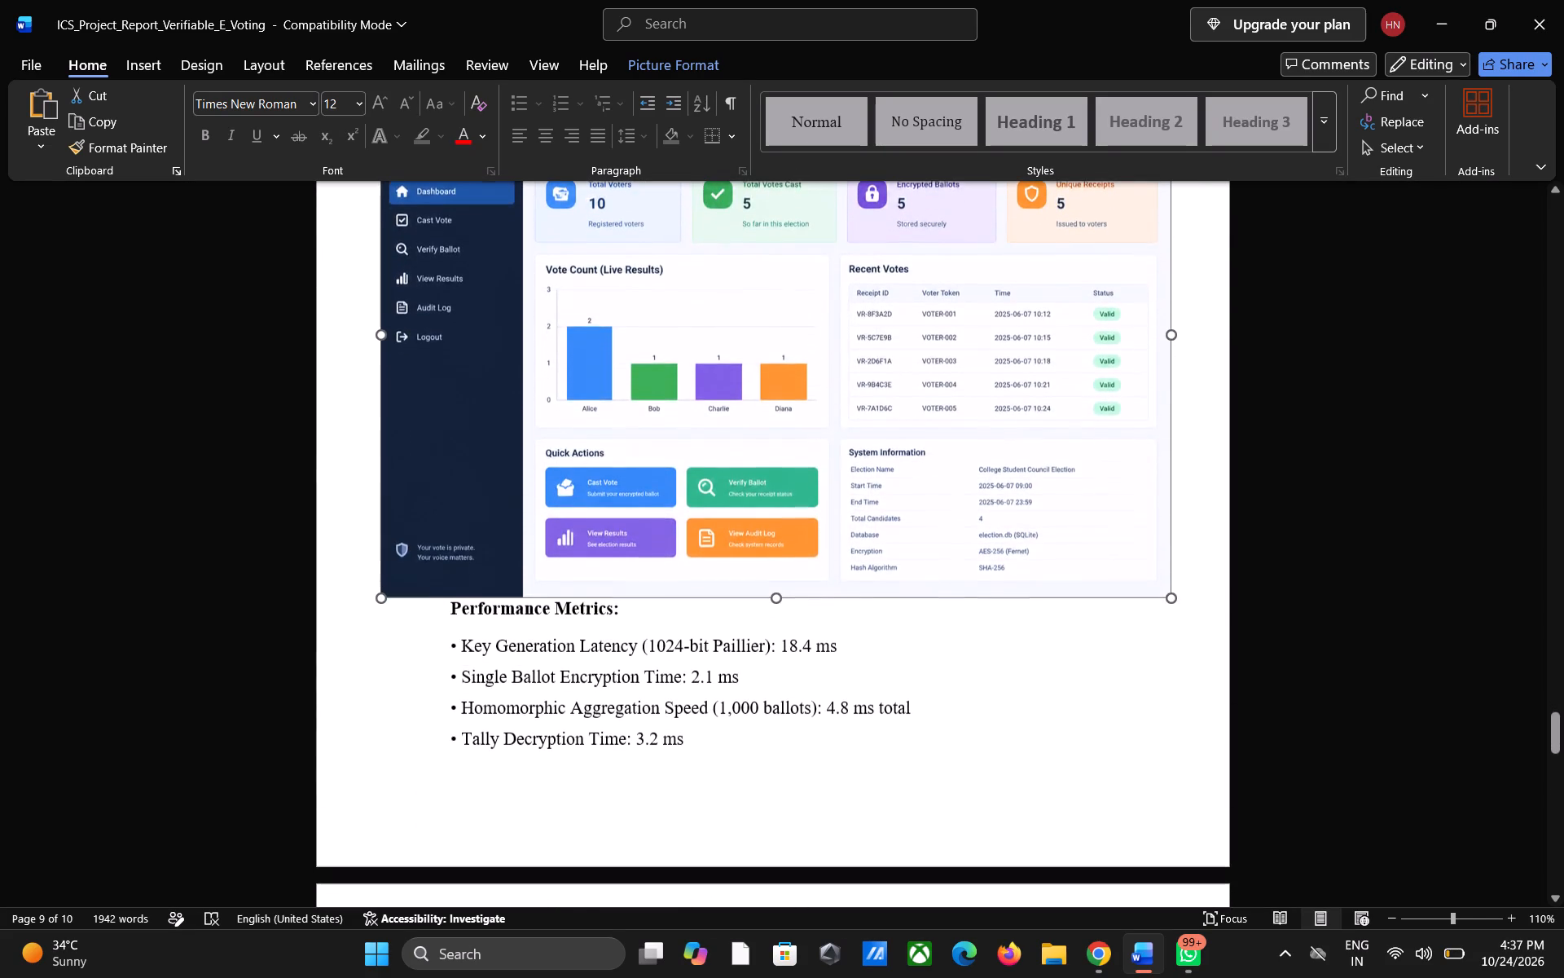
scroll(1161, 405, down, 1)
scroll(798, 628, up, 1)
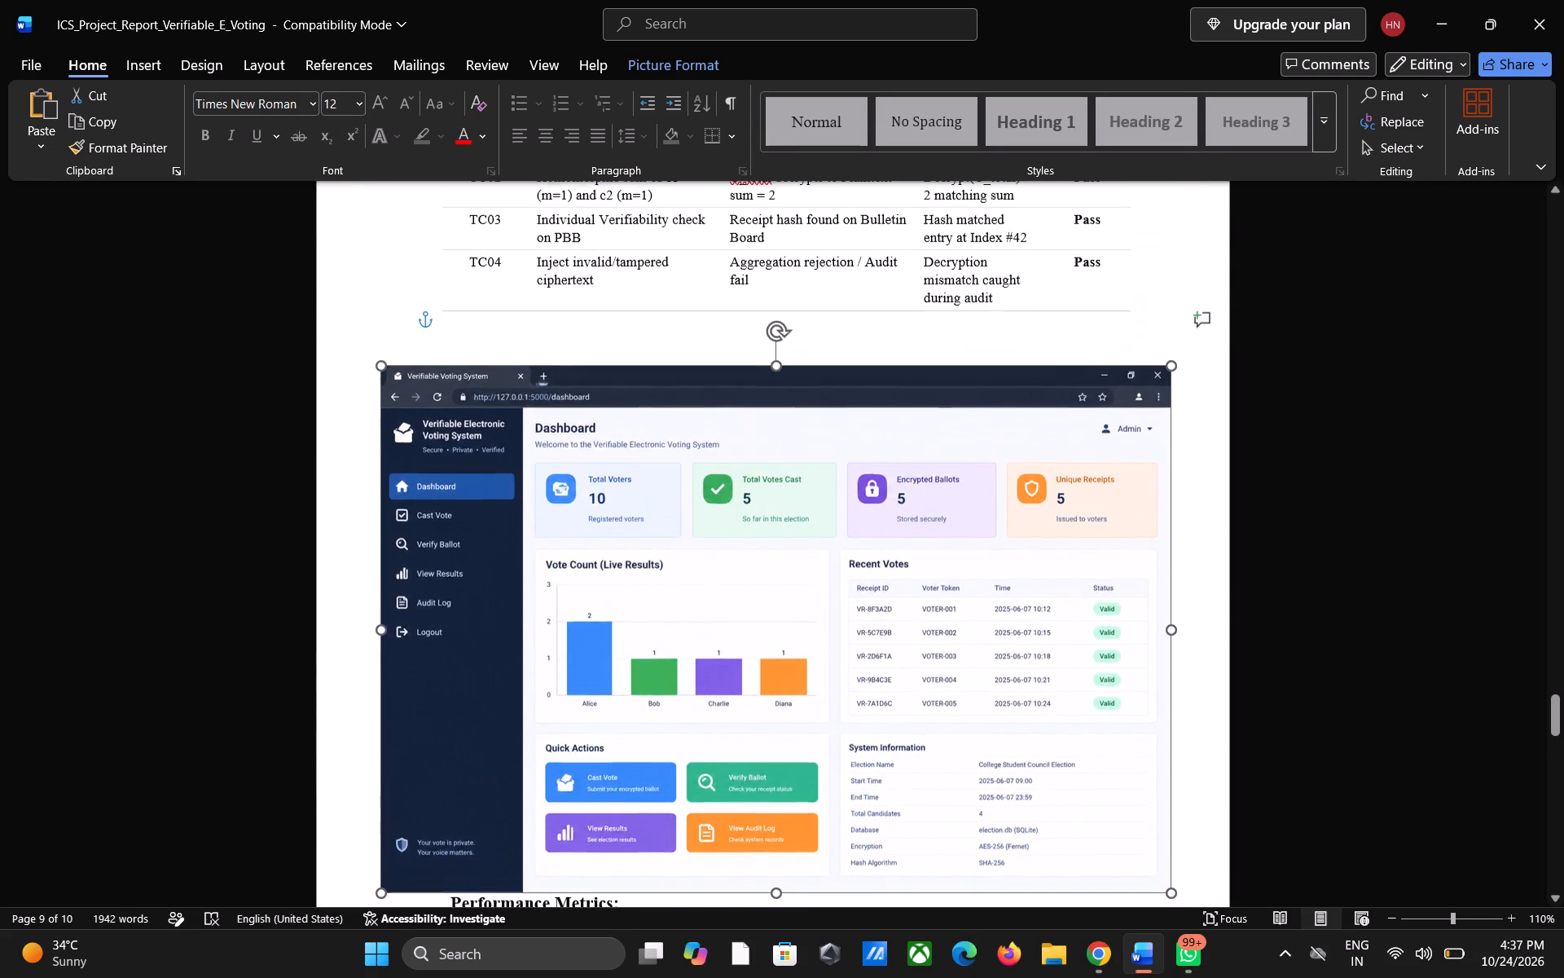
Fine-tune the dashboard image's position so it sits between the functional test case table and the Performance Metrics heading.
click(0, 977)
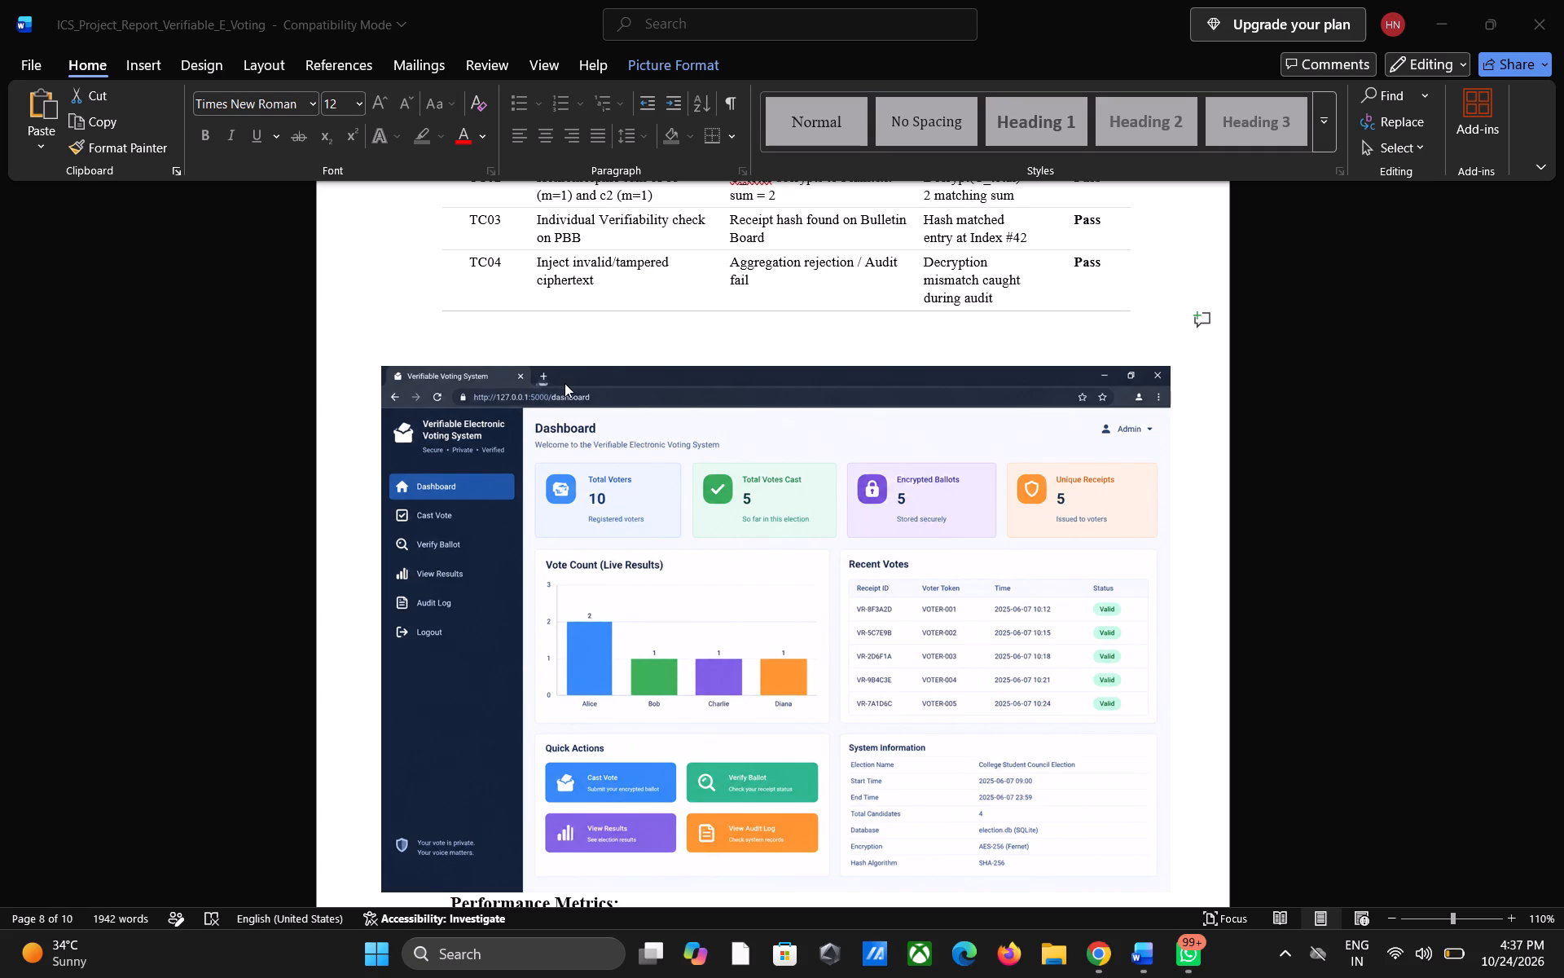
click(475, 435)
click(662, 515)
scroll(662, 515, down, 1)
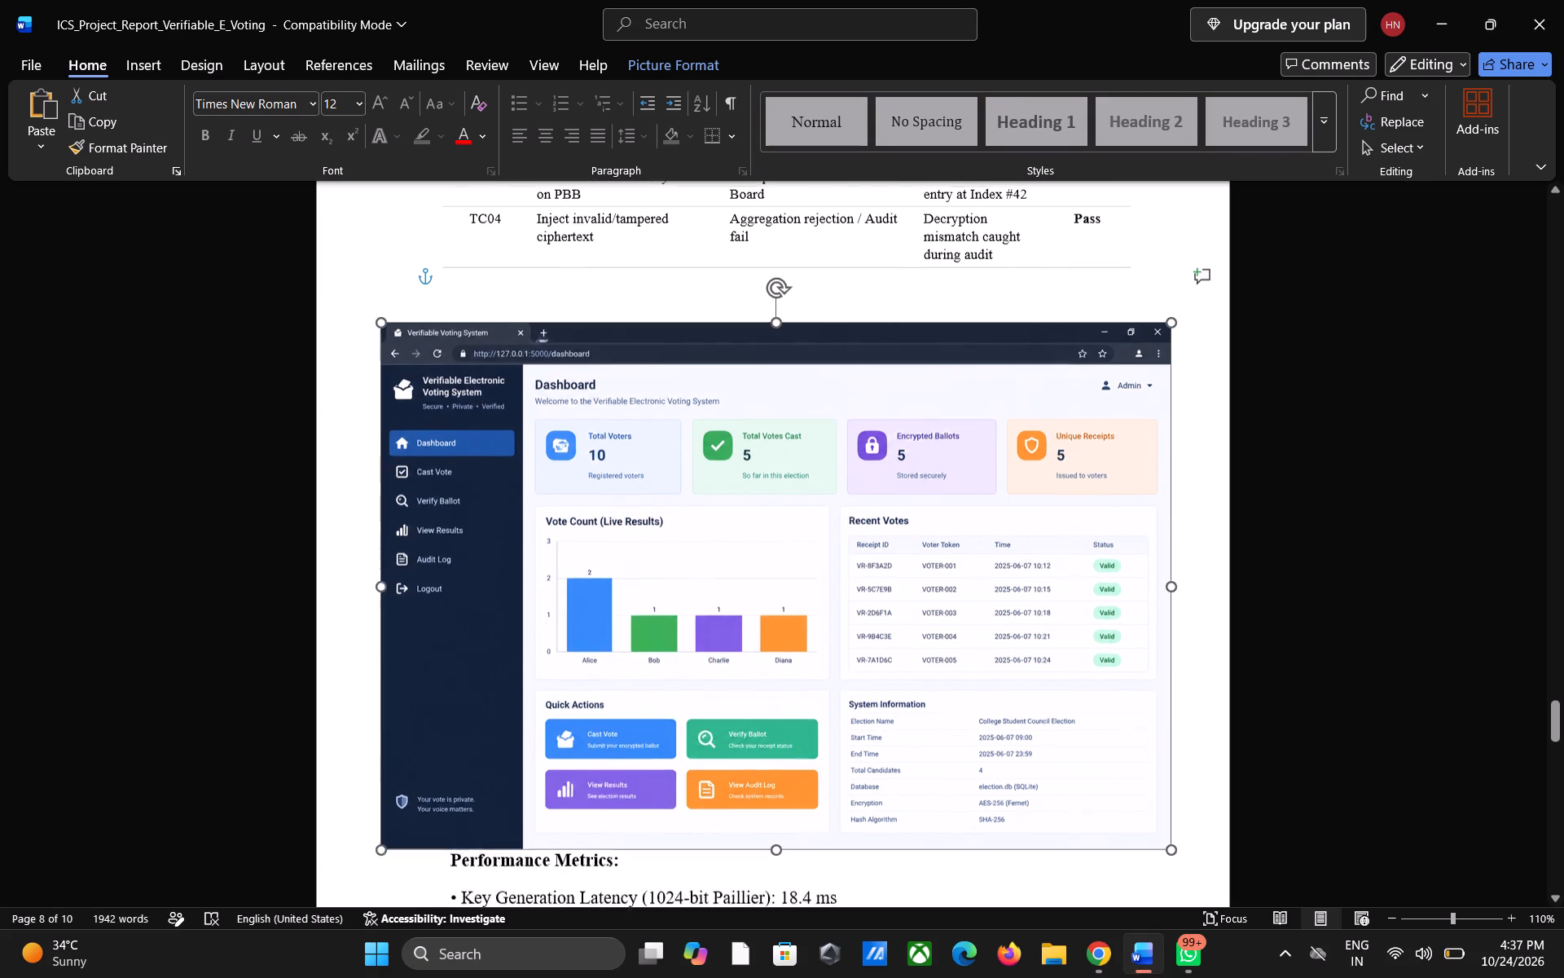
scroll(662, 515, down, 1)
drag(662, 515, 659, 476)
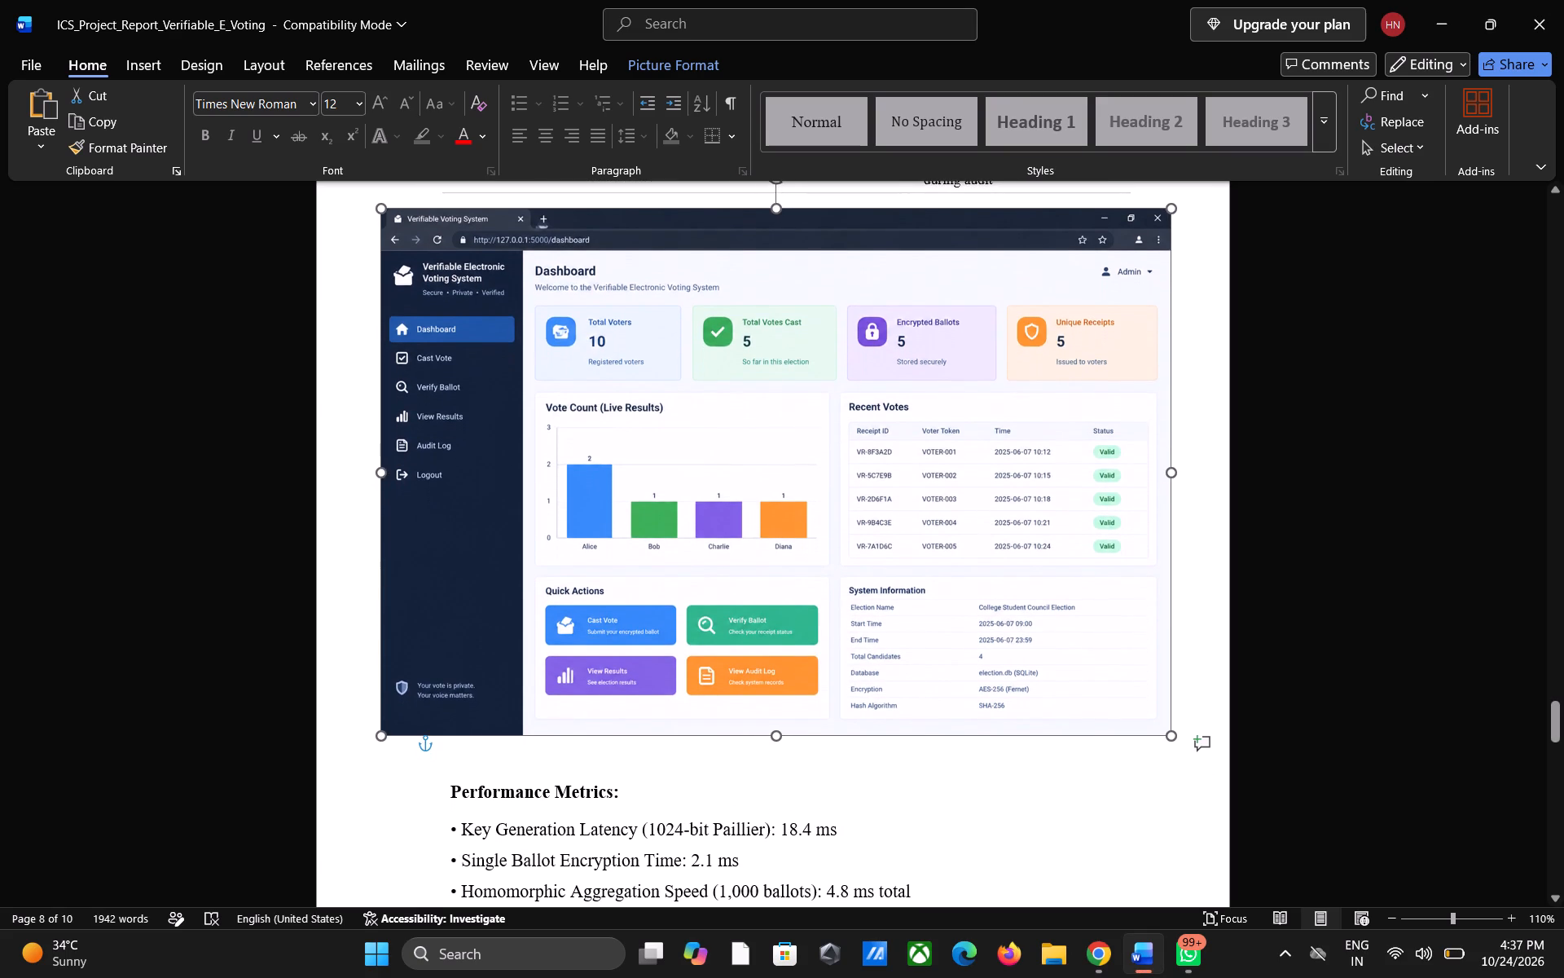
drag(659, 476, 657, 475)
scroll(1043, 584, up, 3)
scroll(1043, 584, down, 1)
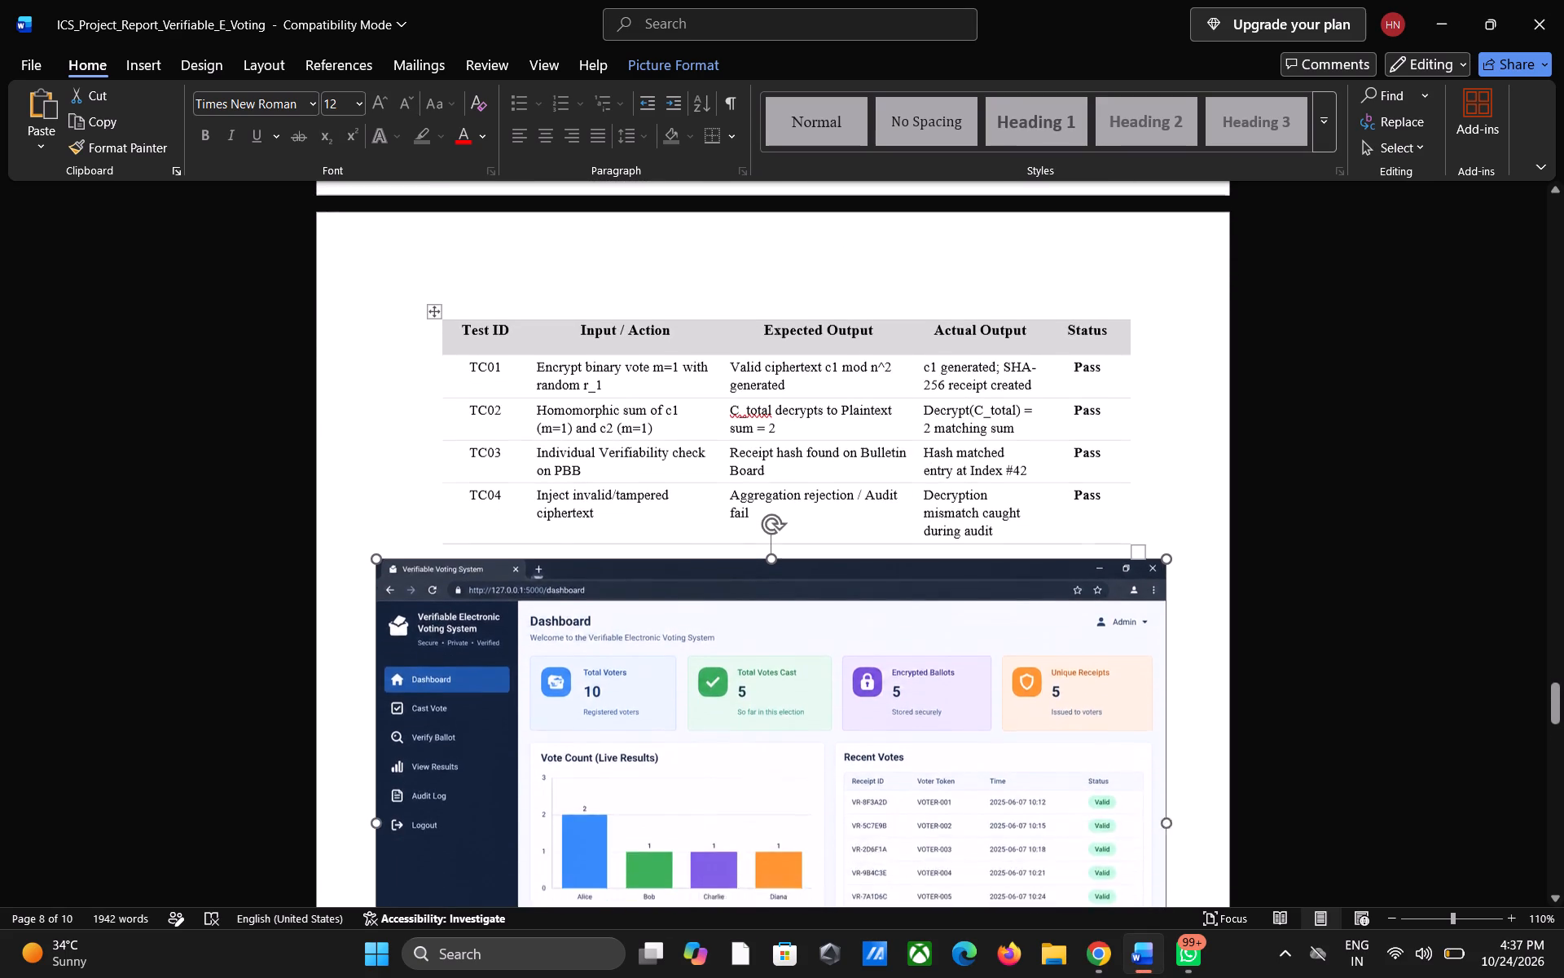
scroll(1043, 584, down, 1)
scroll(1043, 584, up, 2)
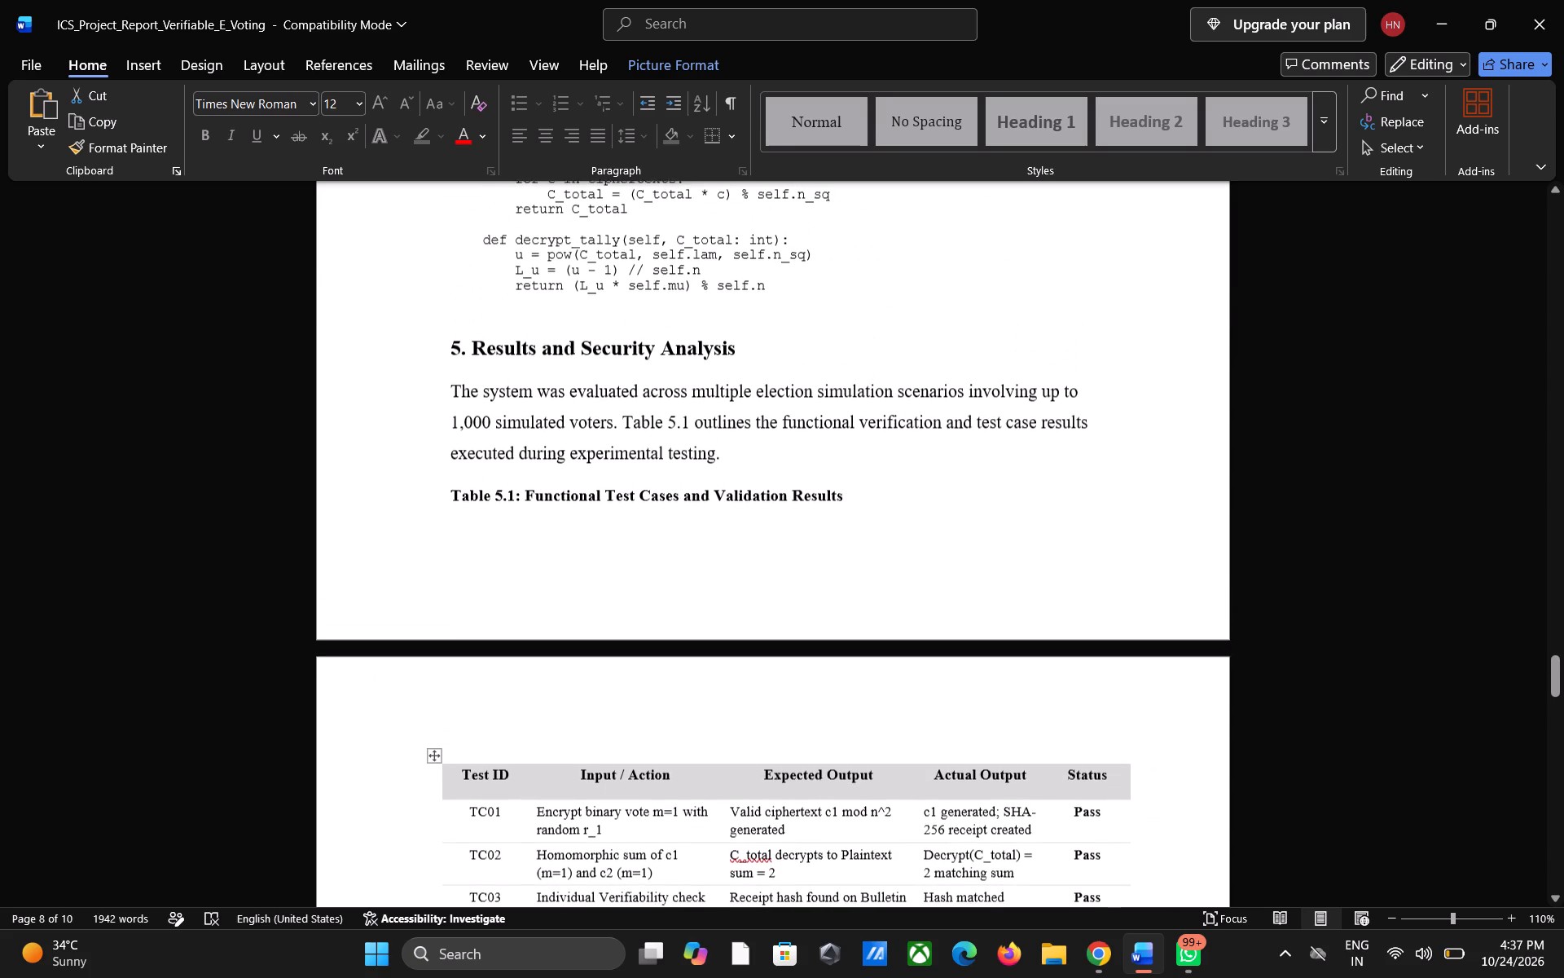
scroll(1043, 584, down, 3)
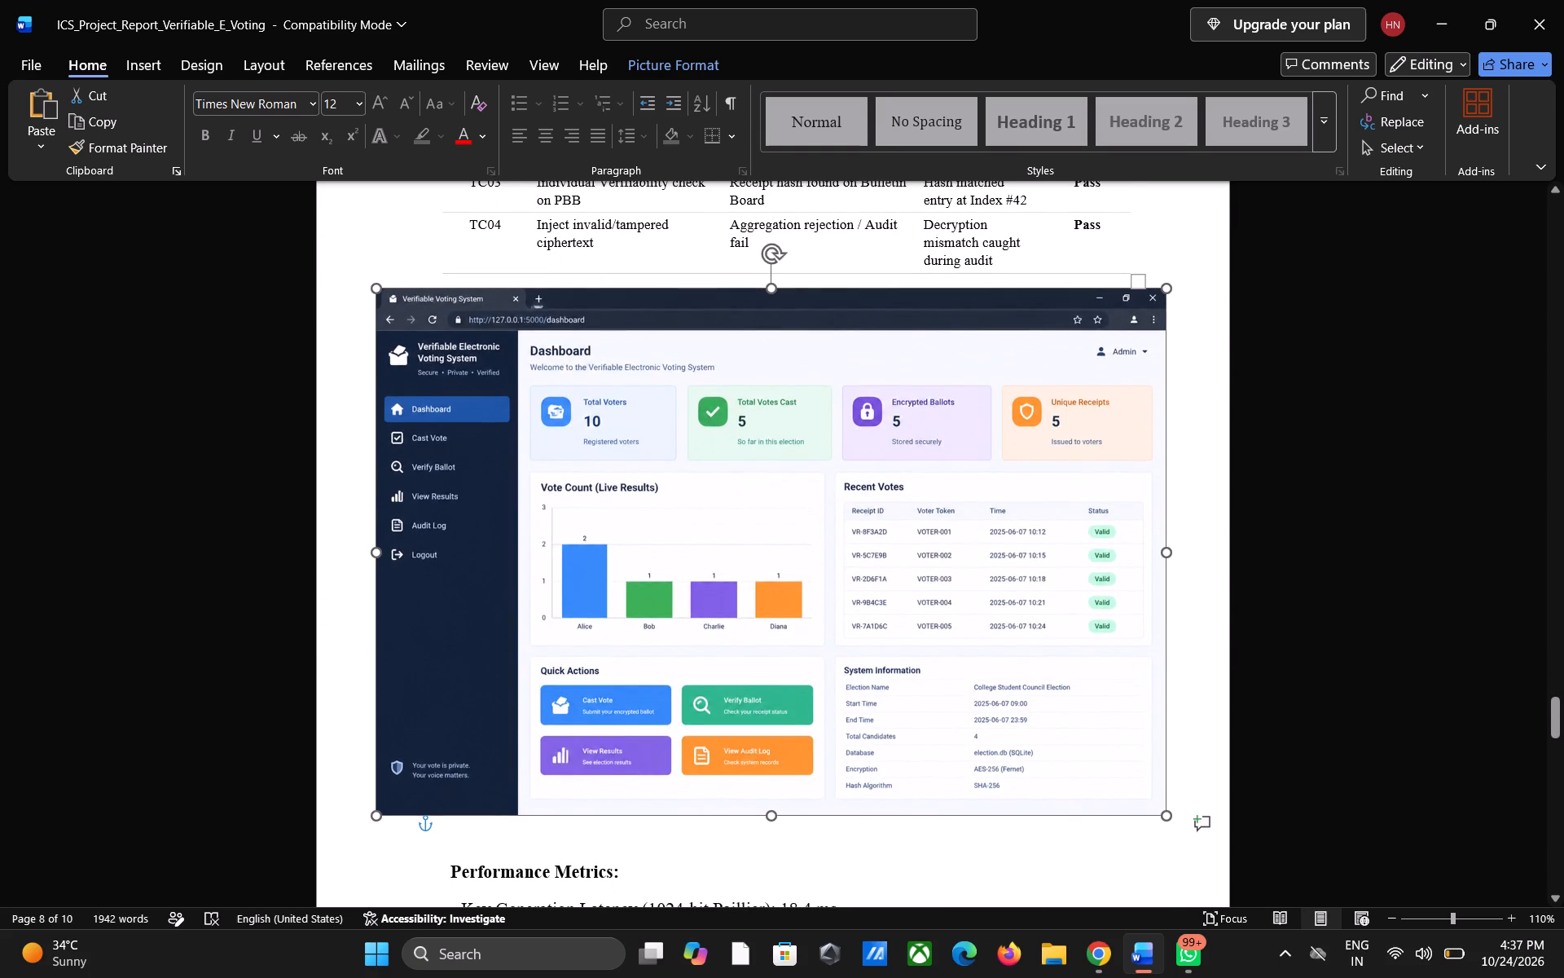
drag(947, 610, 957, 631)
Check the report's page flow from the performance metrics and security analysis through the other sections to the title page.
scroll(701, 533, down, 8)
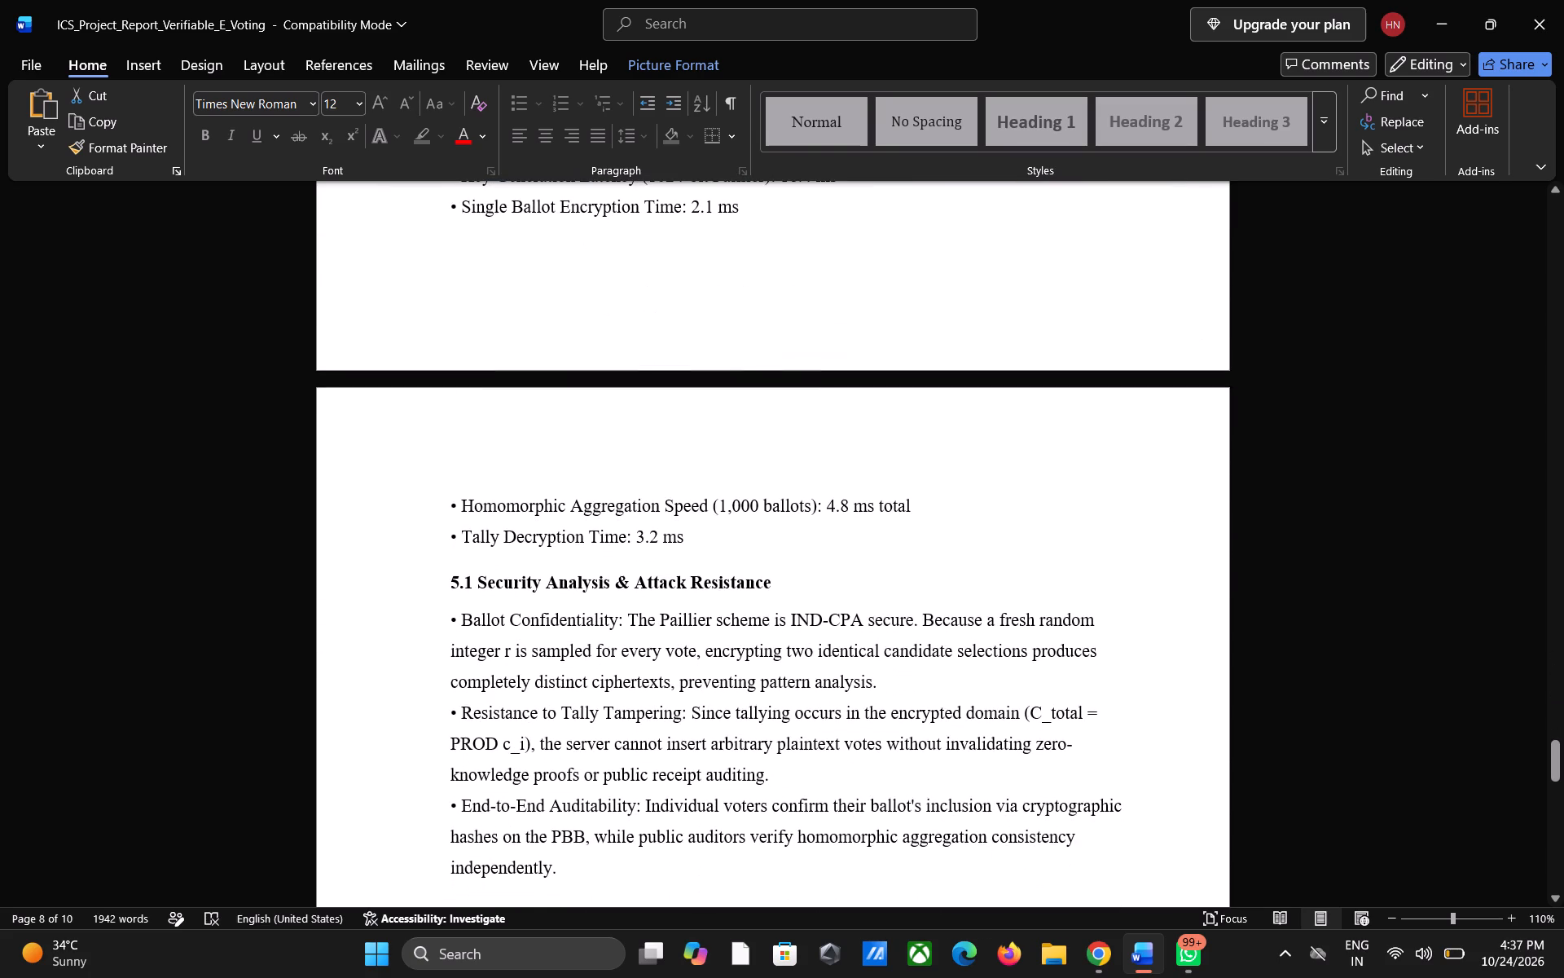
scroll(701, 533, up, 1)
scroll(701, 533, down, 6)
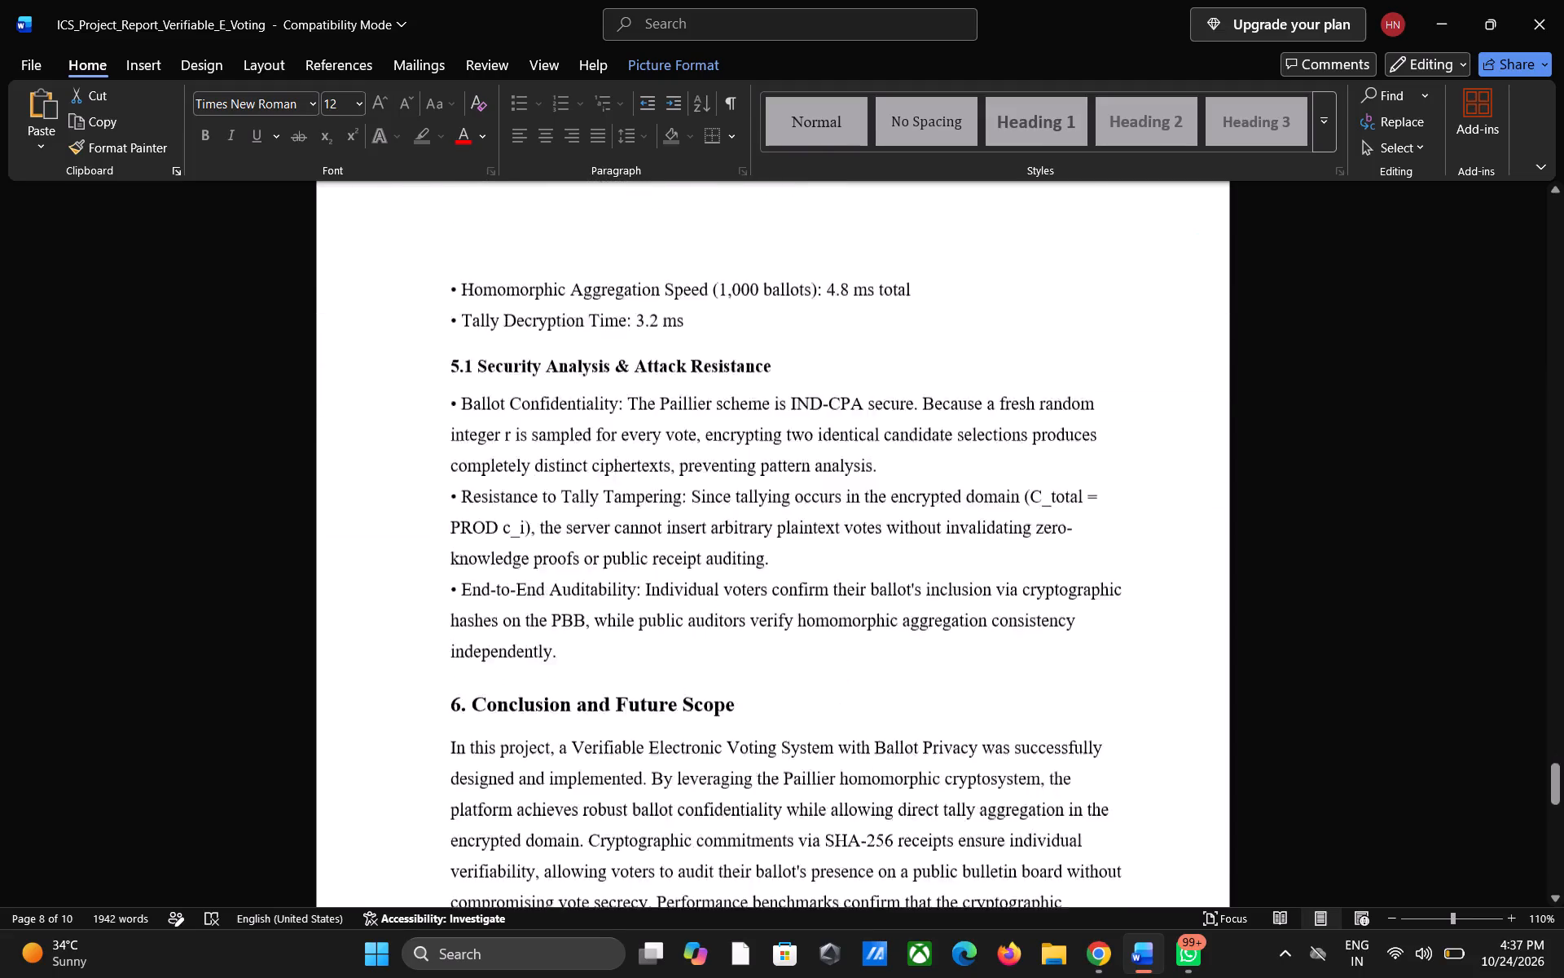
scroll(701, 533, down, 12)
scroll(701, 533, up, 16)
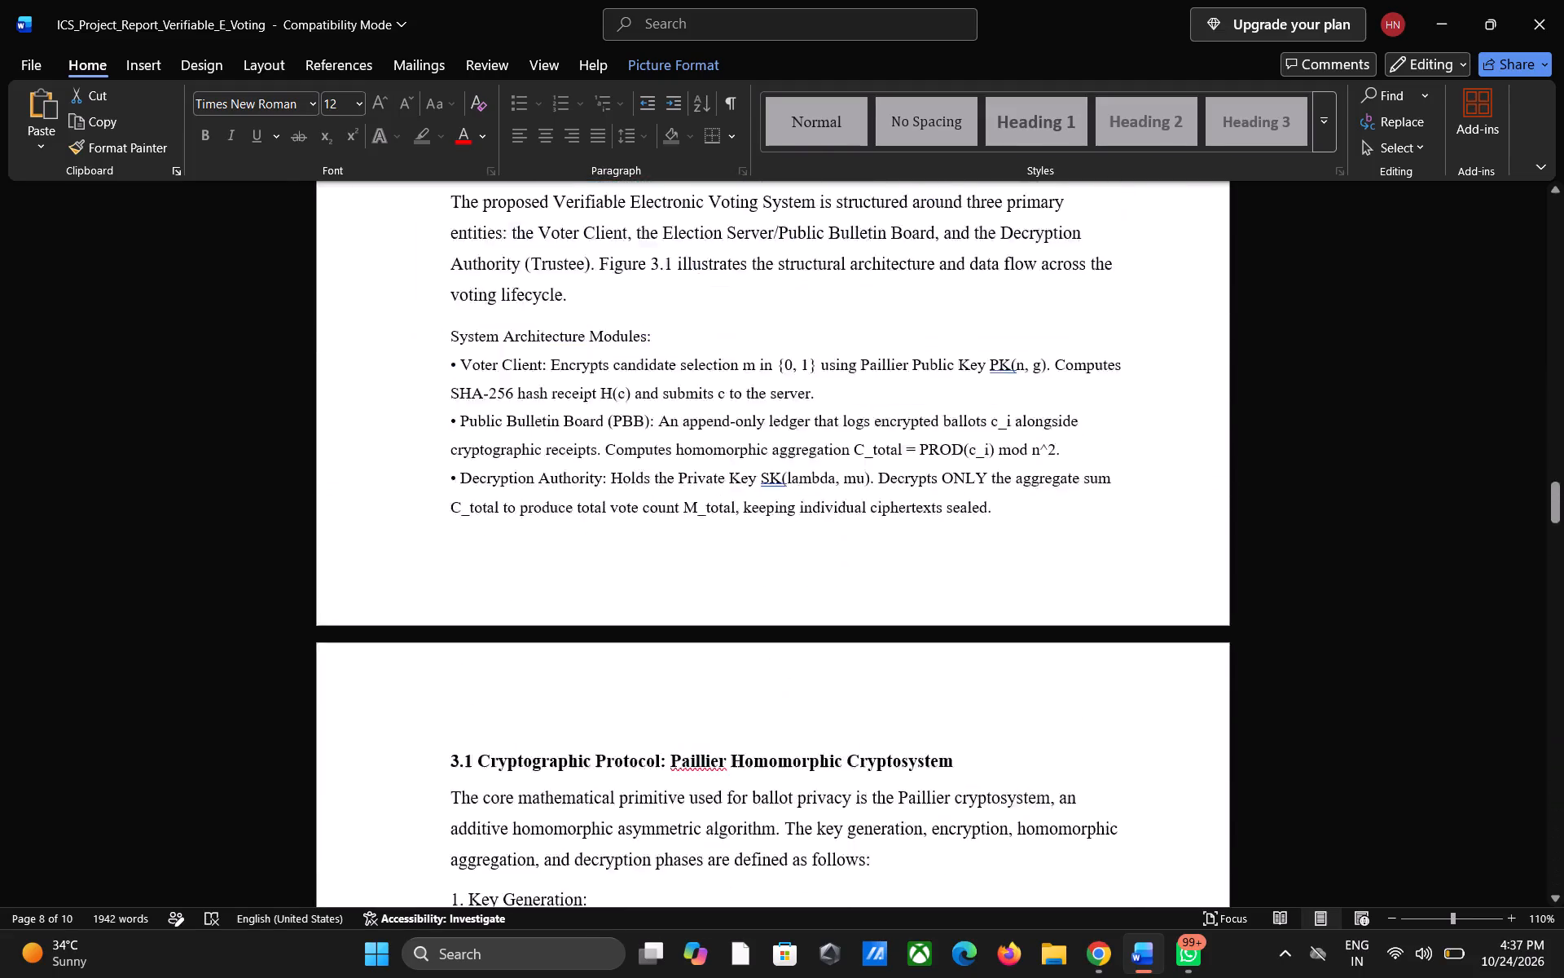
scroll(701, 533, up, 8)
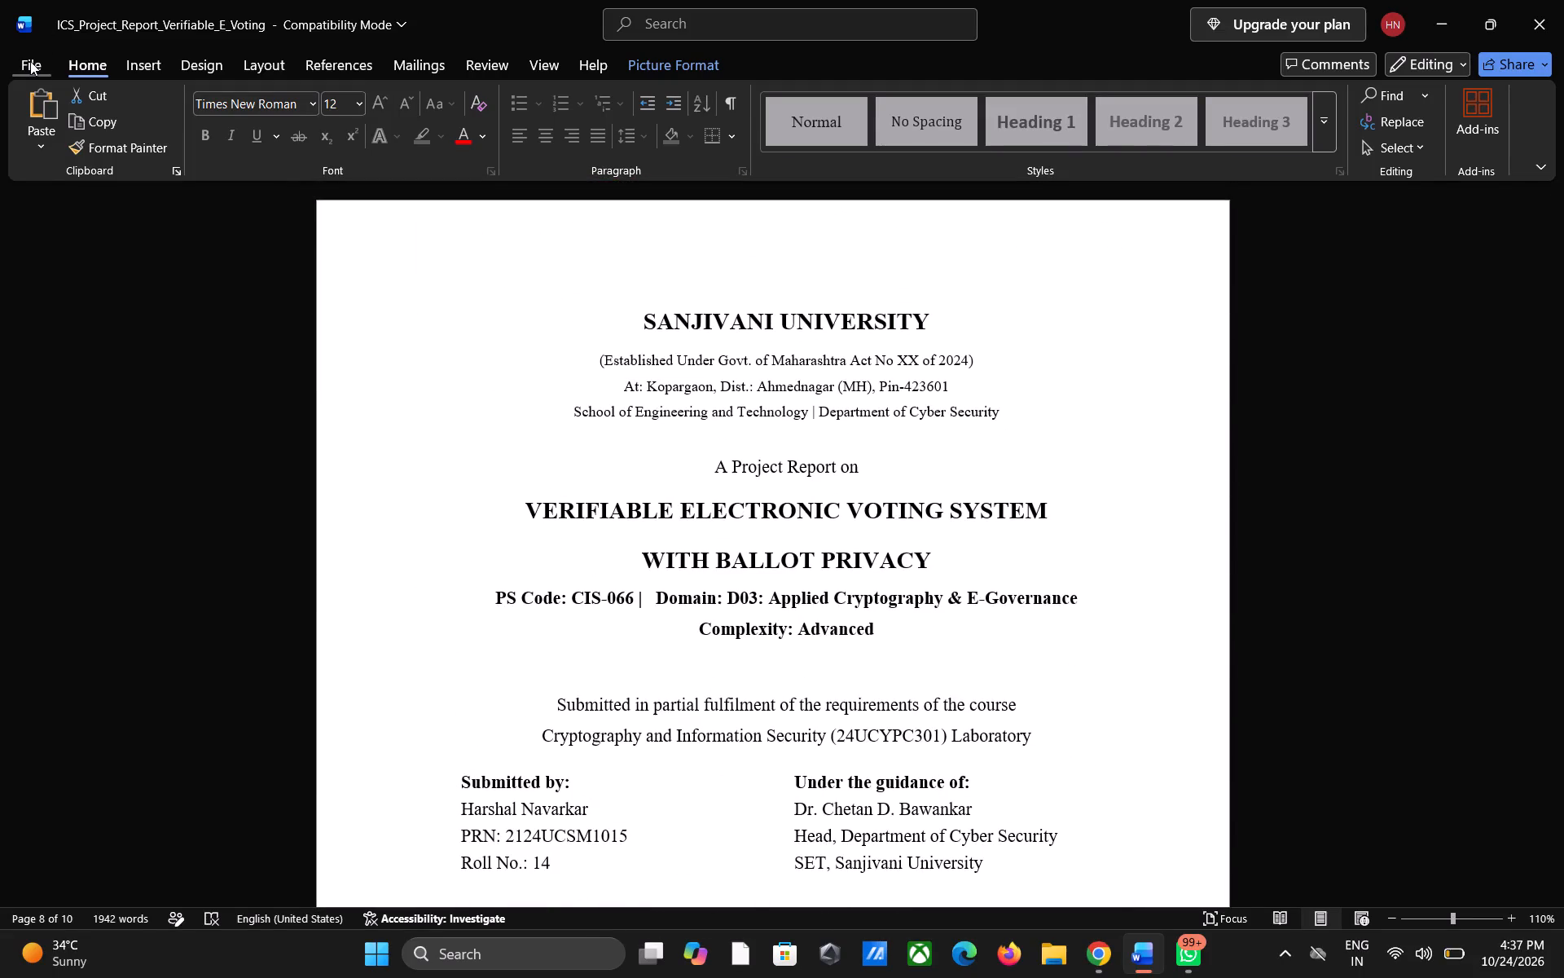
Save the report to the Desktop as Word document ICS_Project_Report_Verifiable_E_Voting 1015, accepting the upgrade to the newest file format.
click(30, 62)
click(62, 374)
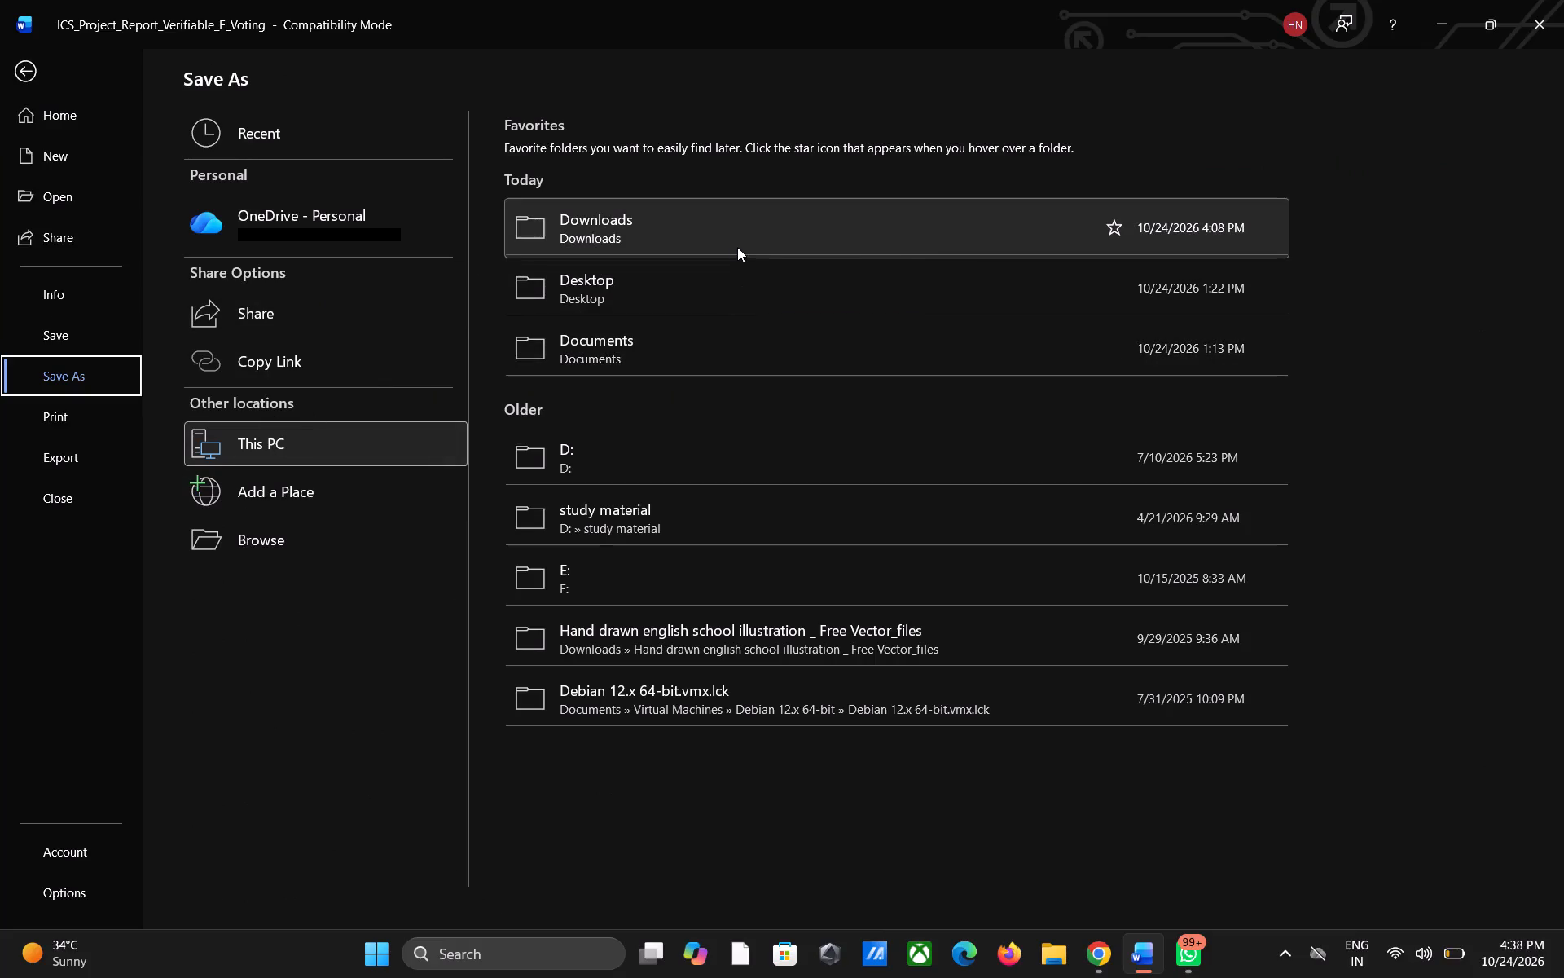
click(716, 286)
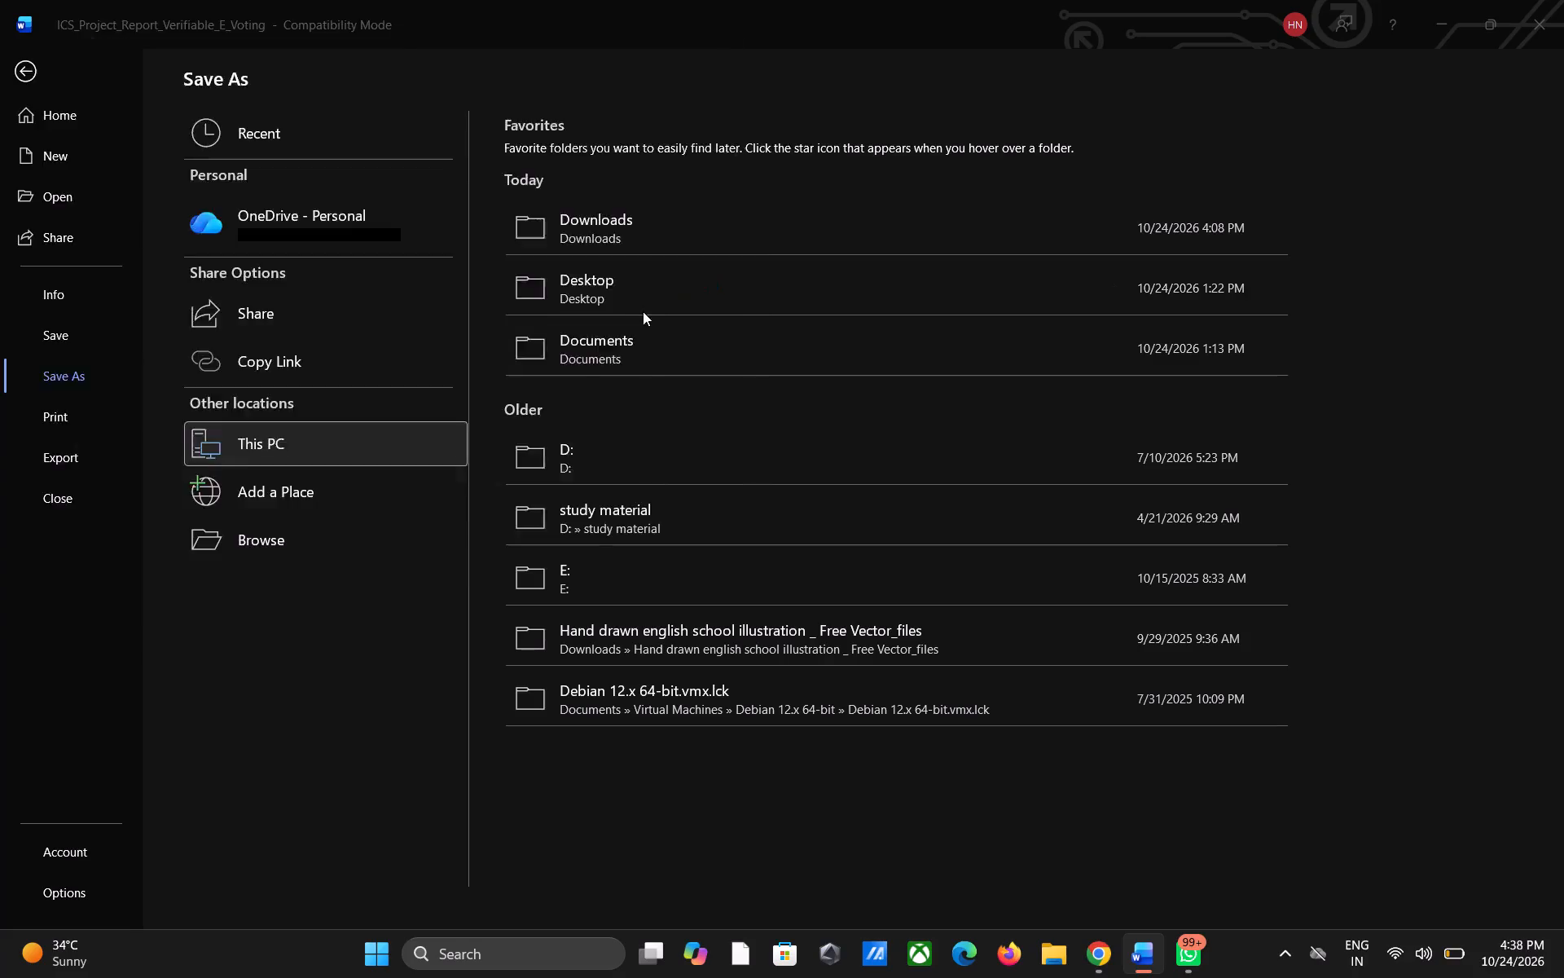
click(402, 341)
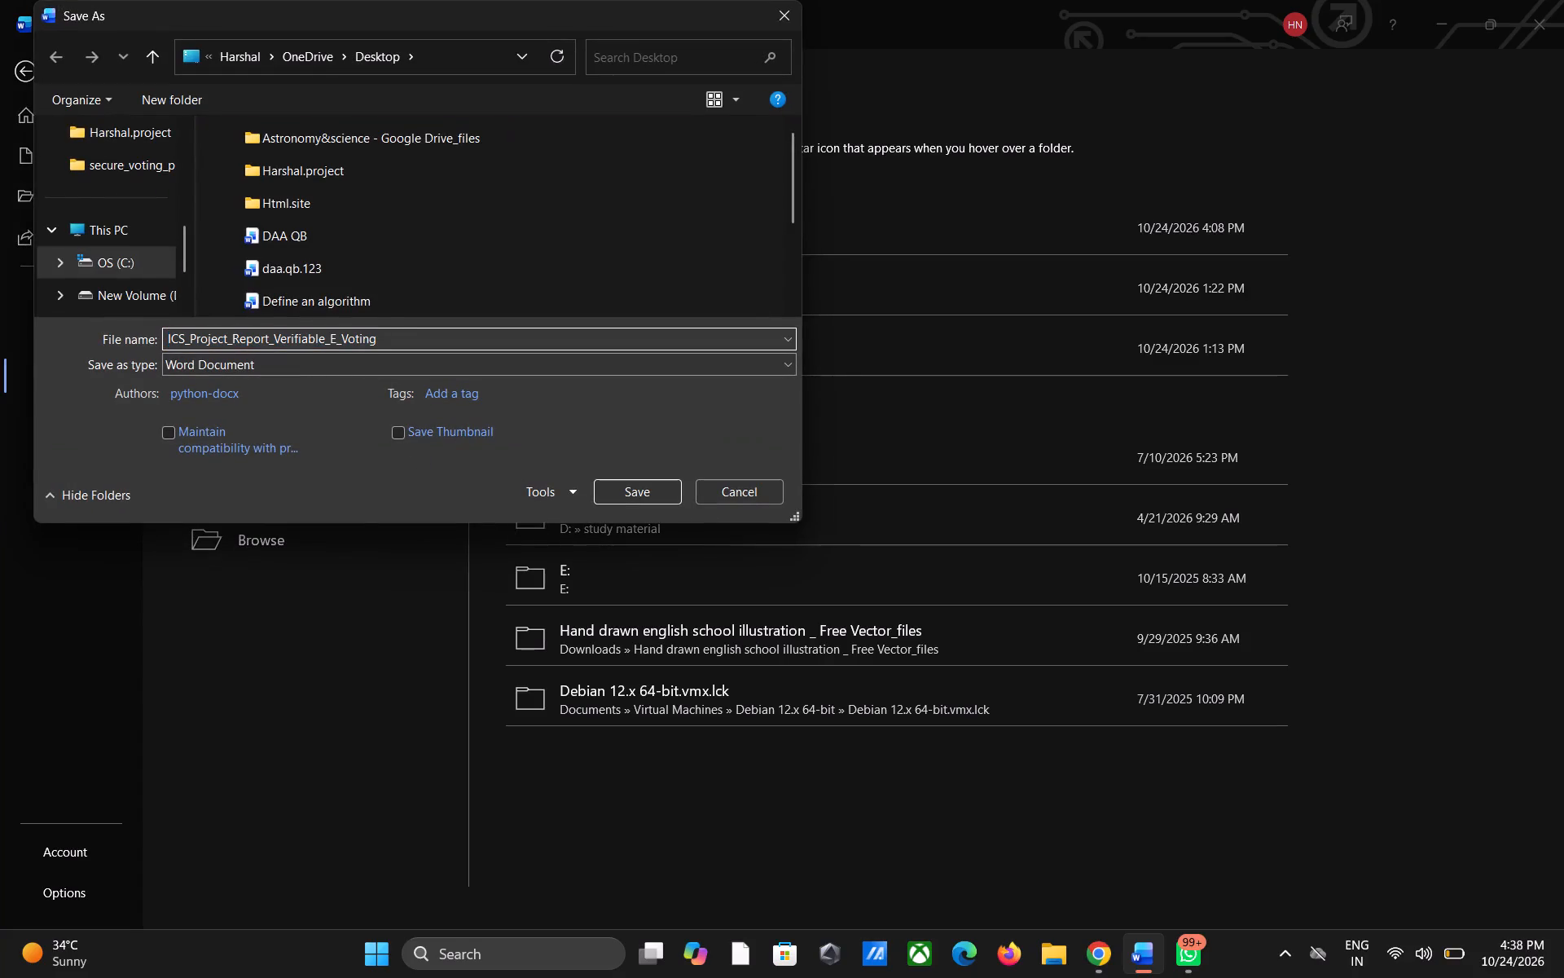
key(space)
text(1015)
key(Return)
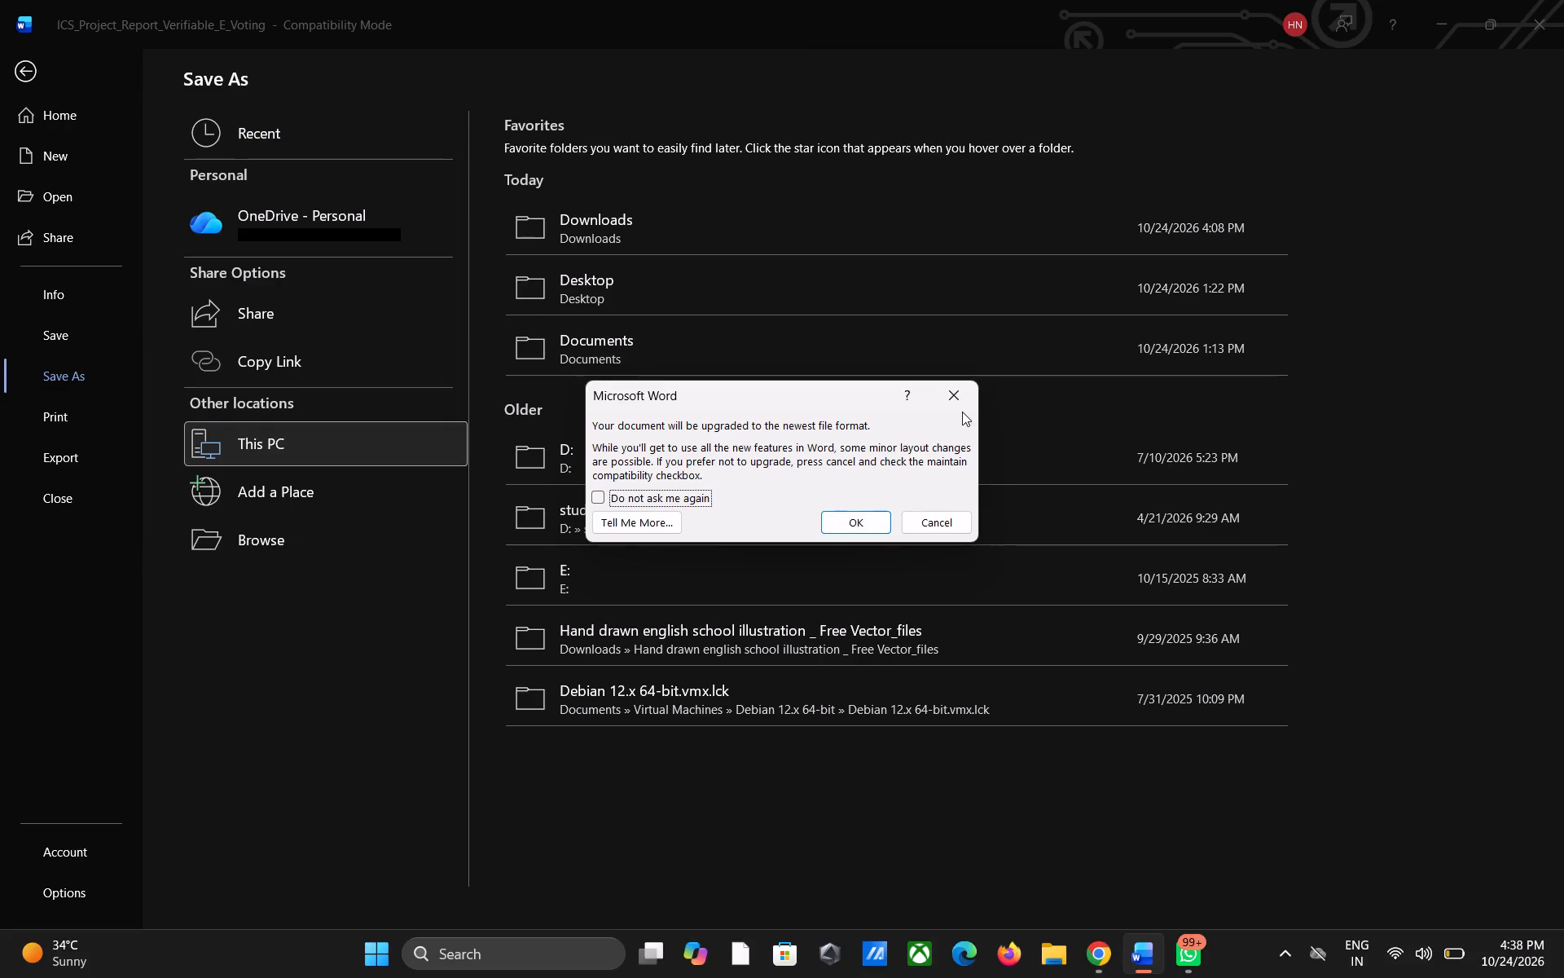
click(874, 513)
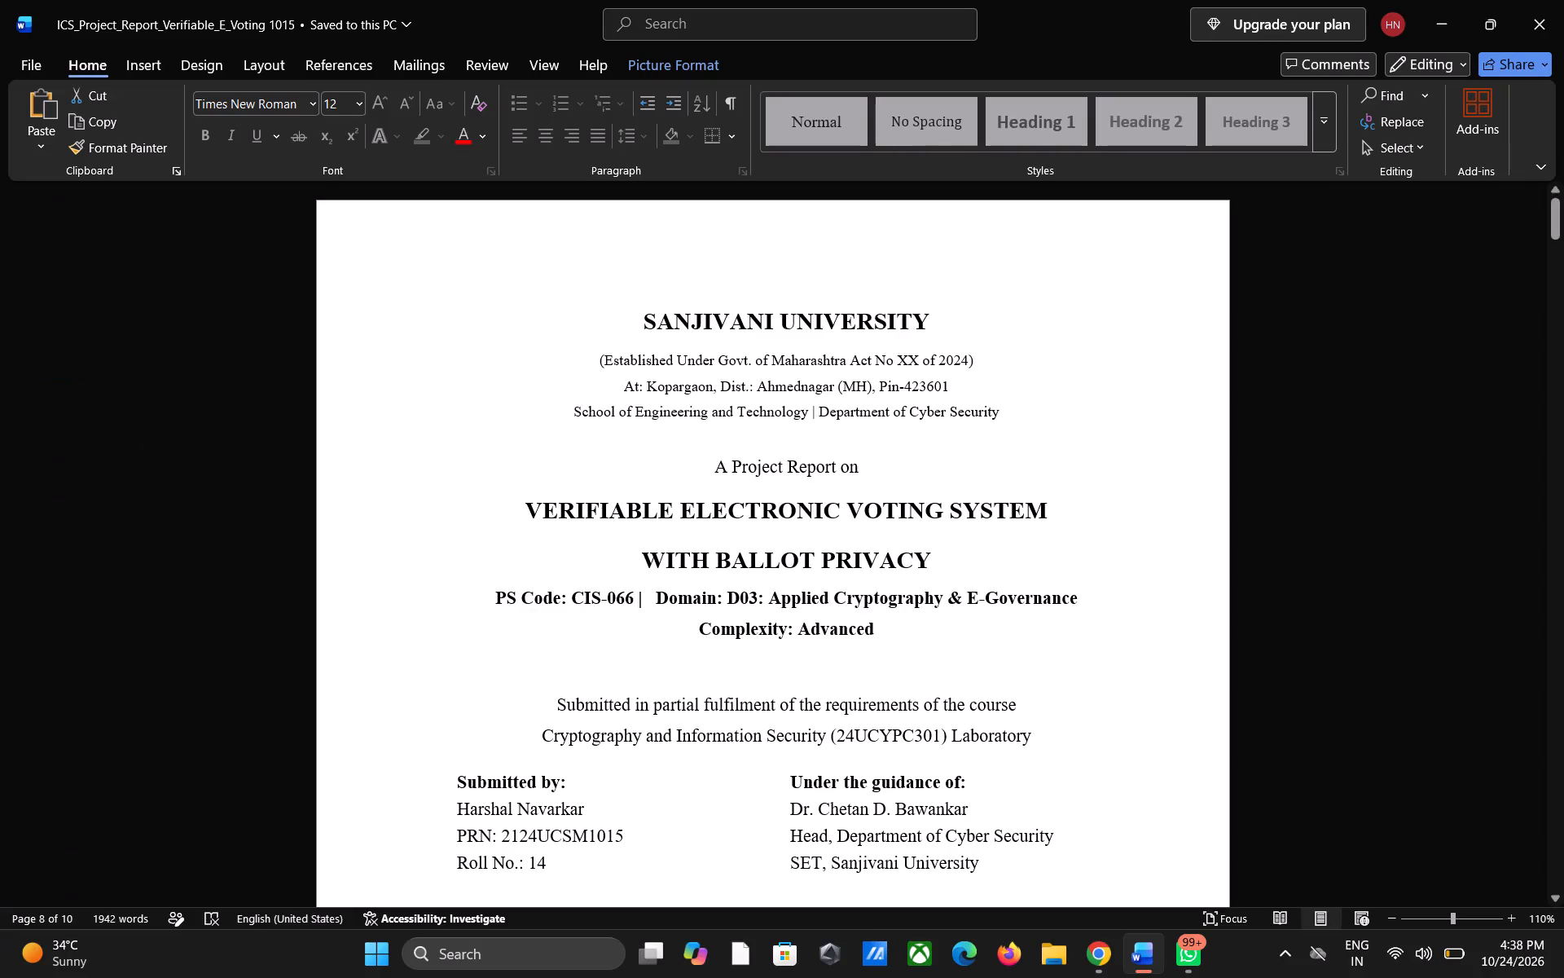
Save a PDF copy of the report to the Desktop under the same file name.
click(31, 64)
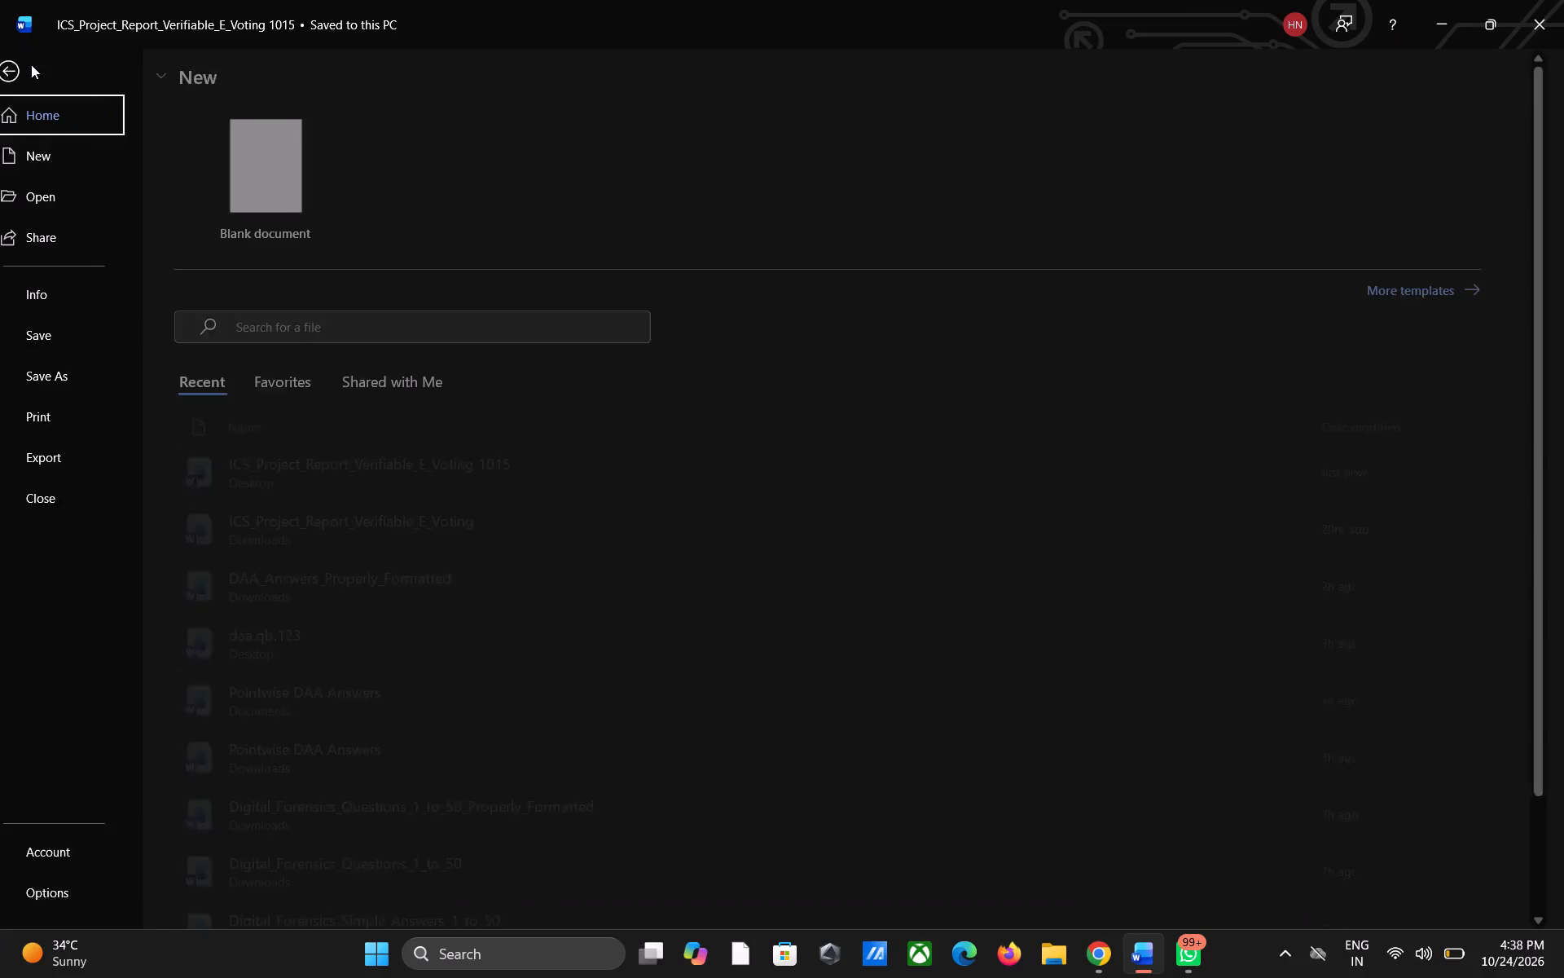
click(90, 369)
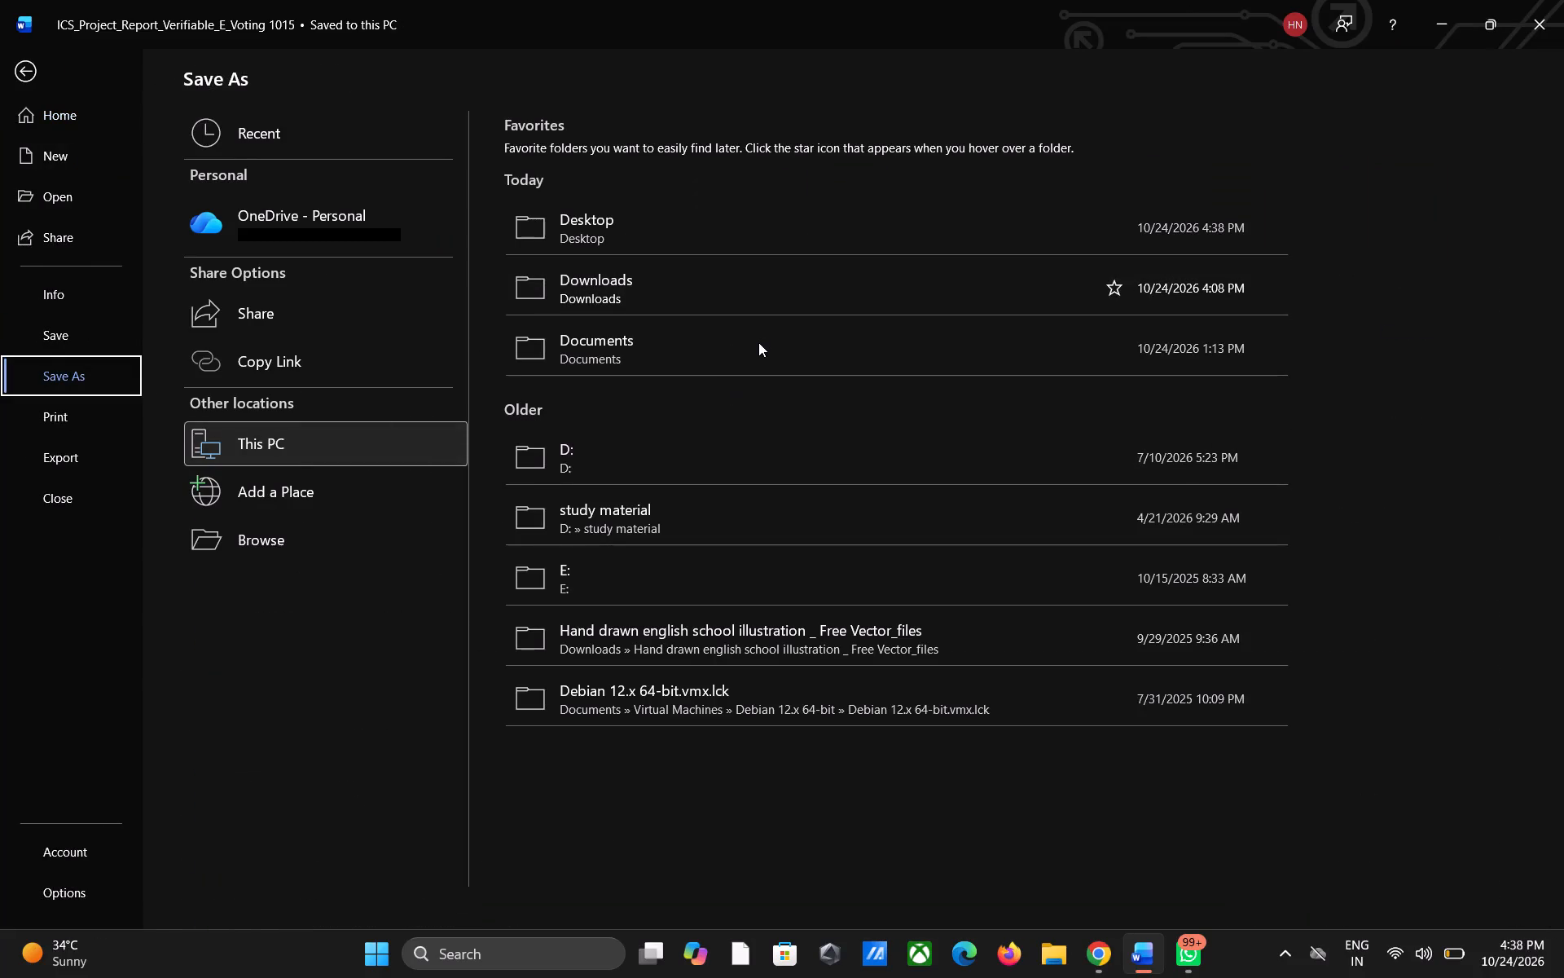
click(758, 342)
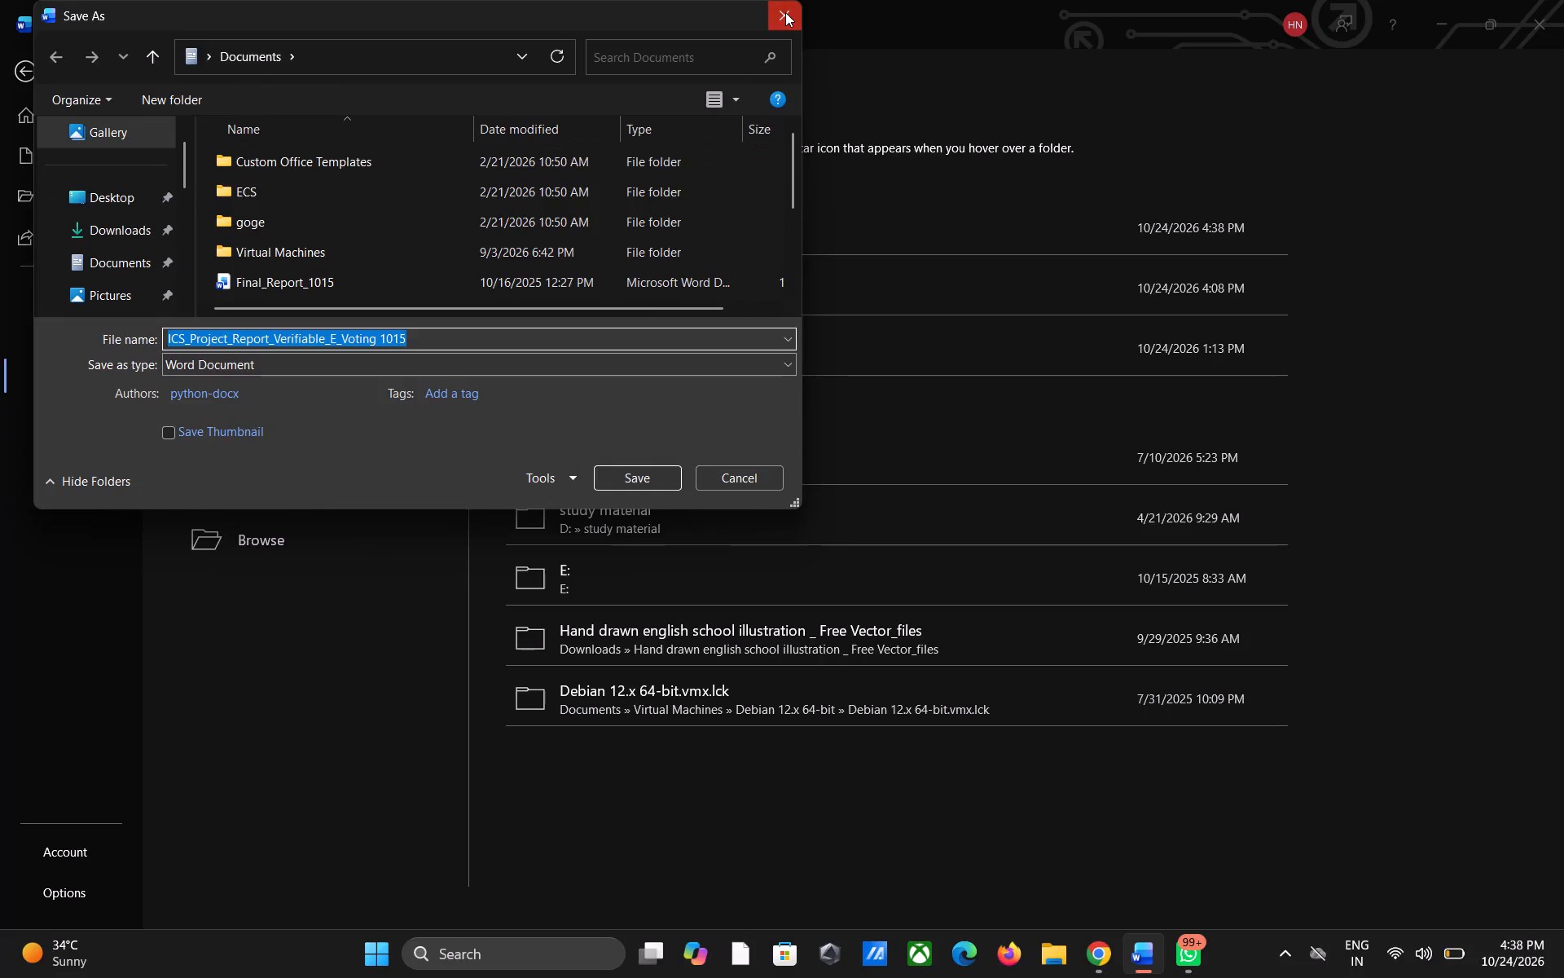
click(785, 12)
click(637, 227)
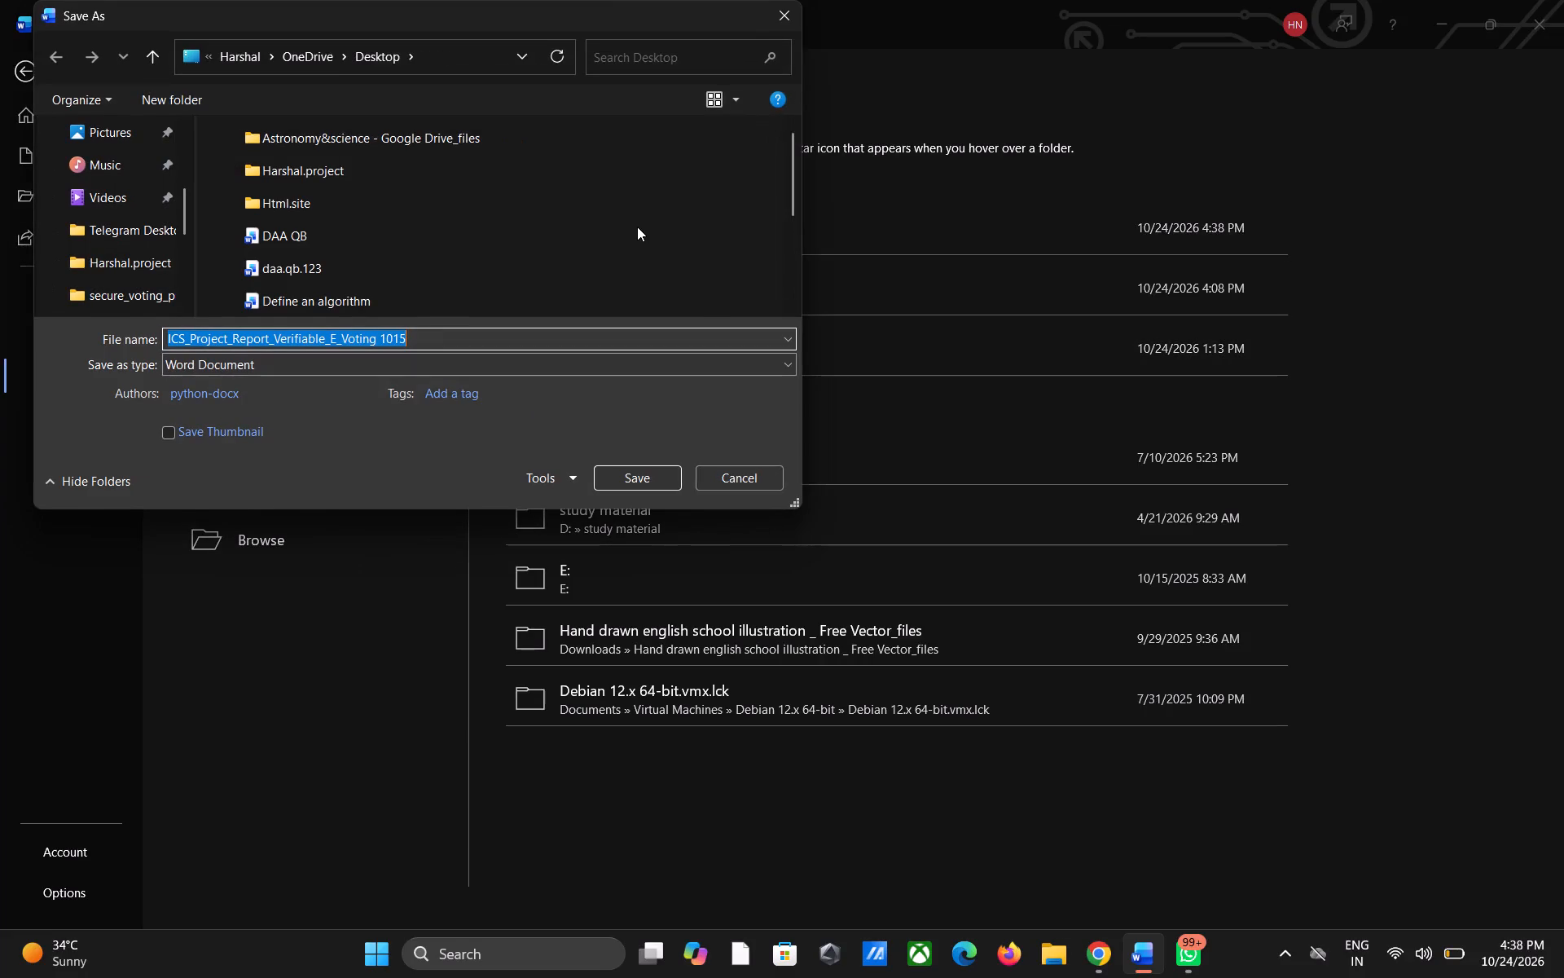
click(424, 368)
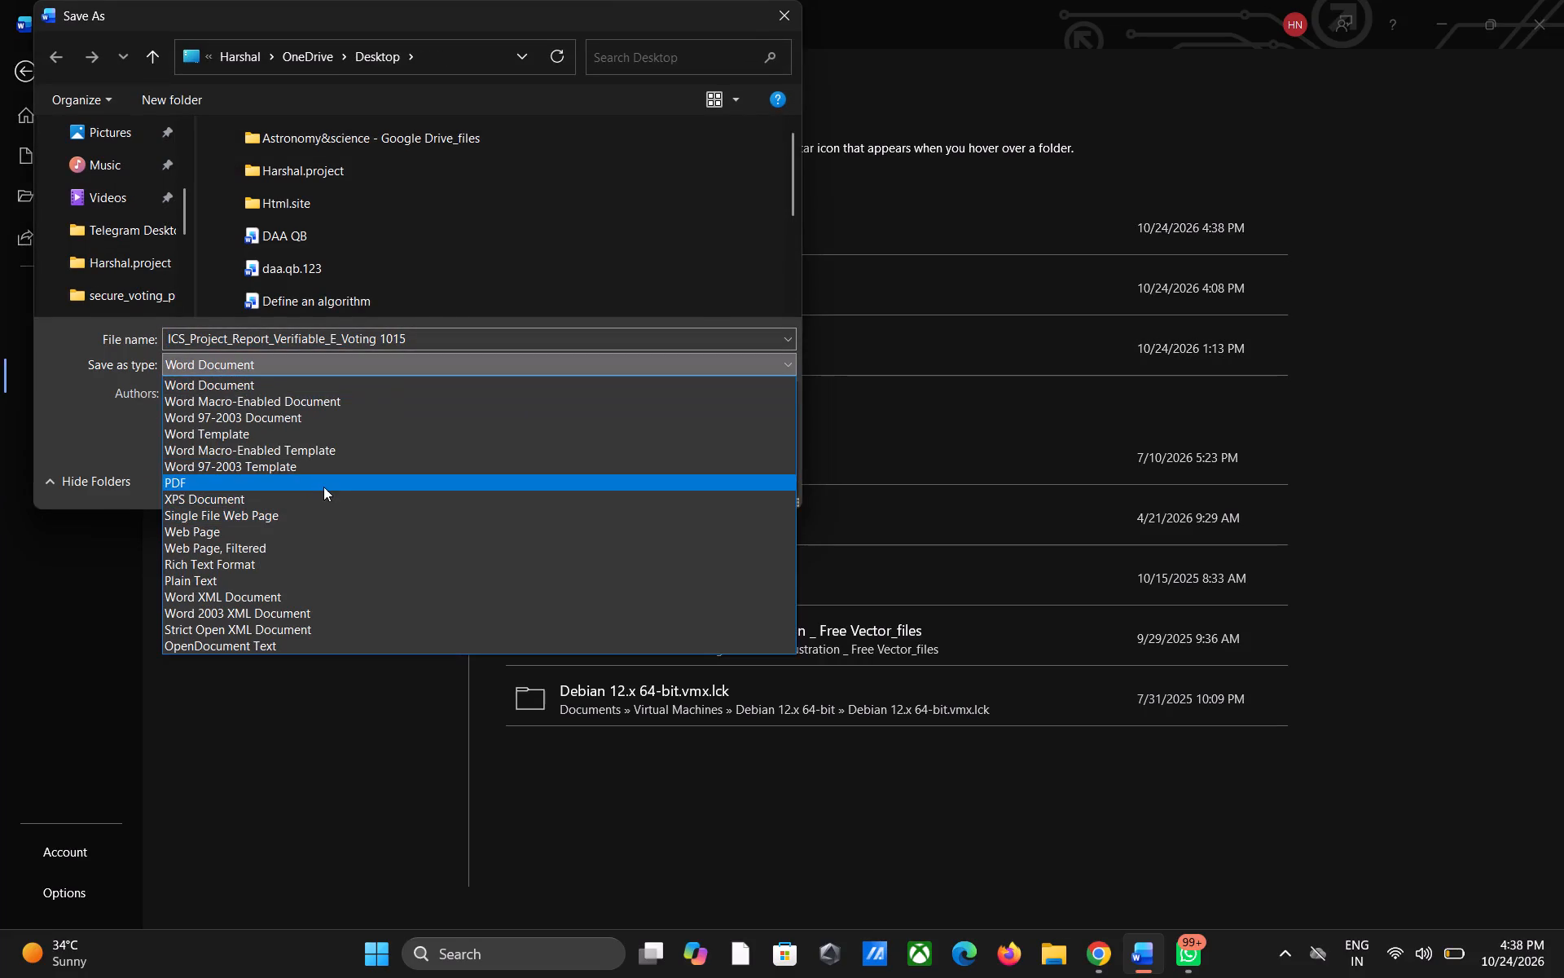
click(326, 482)
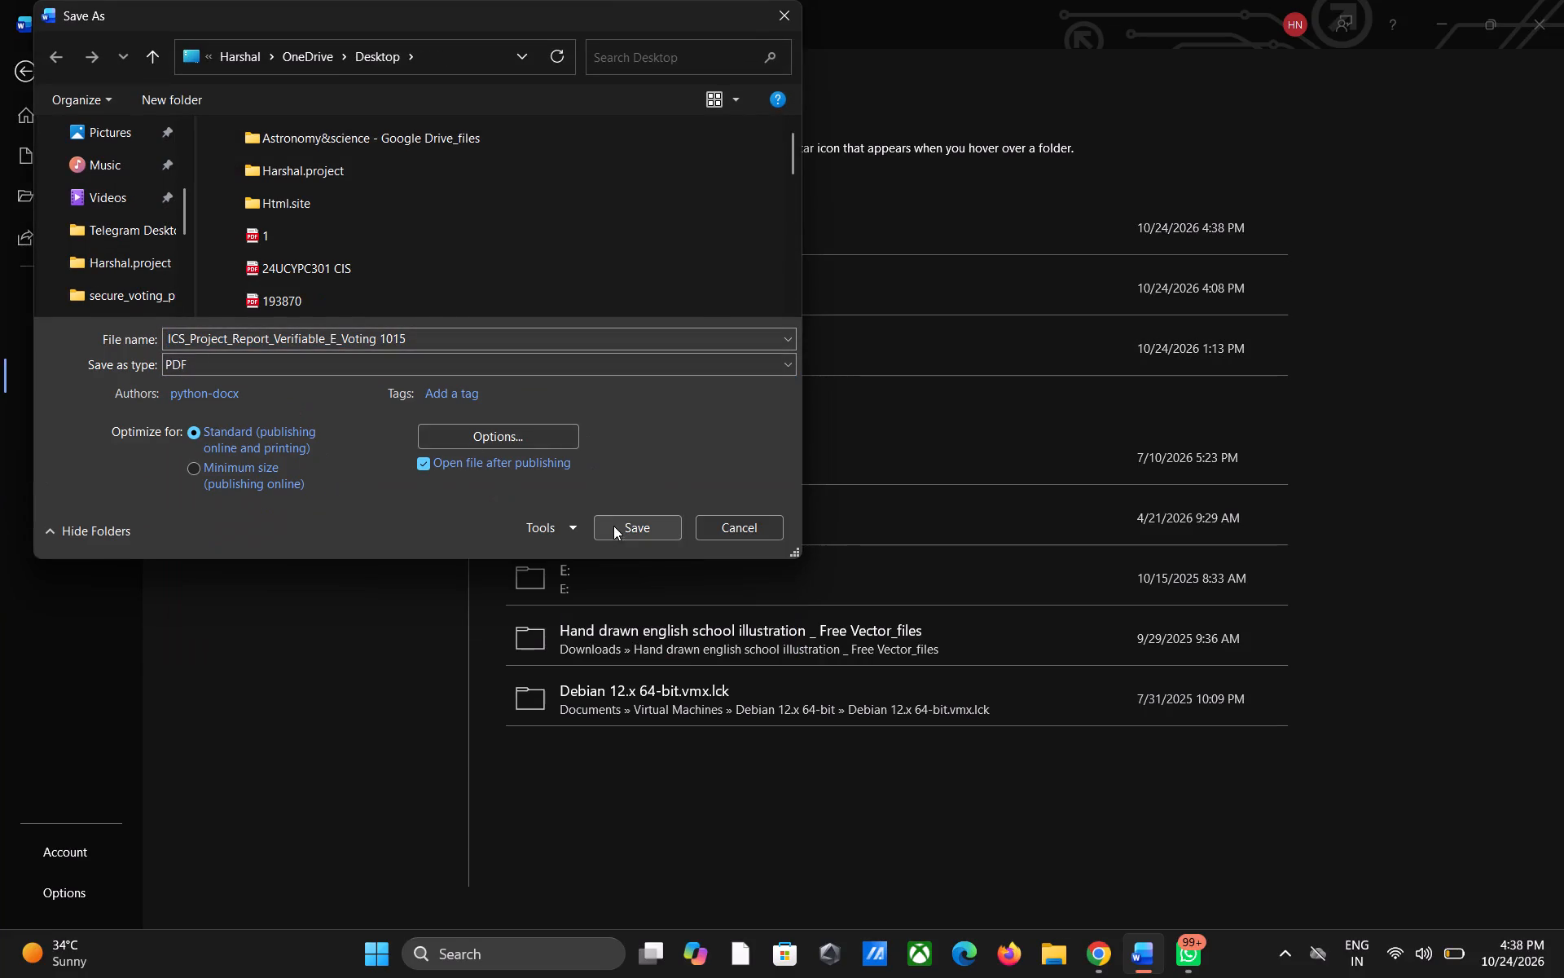
Complete the PDF export of the report to the Desktop as ICS_Project_Report_Verifiable_E_Voting 1015, with standard optimization and opening after publishing.
click(613, 526)
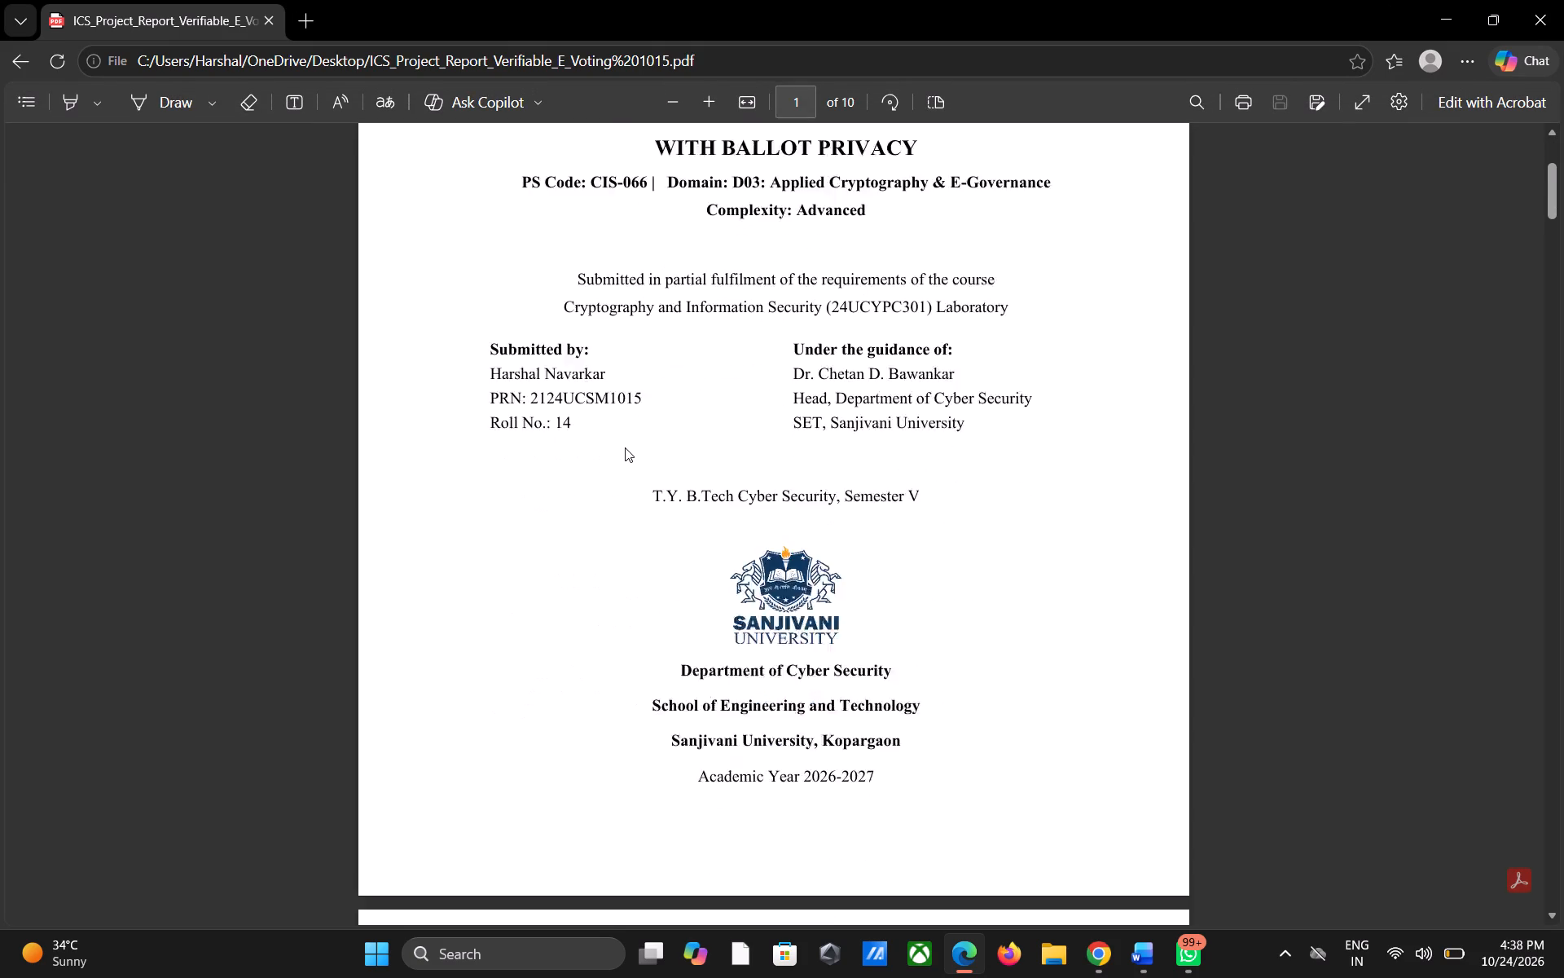
Check the exported PDF from the cover page through the references and the dashboard image page, and close it.
scroll(625, 447, down, 4)
scroll(625, 447, down, 20)
scroll(625, 447, down, 9)
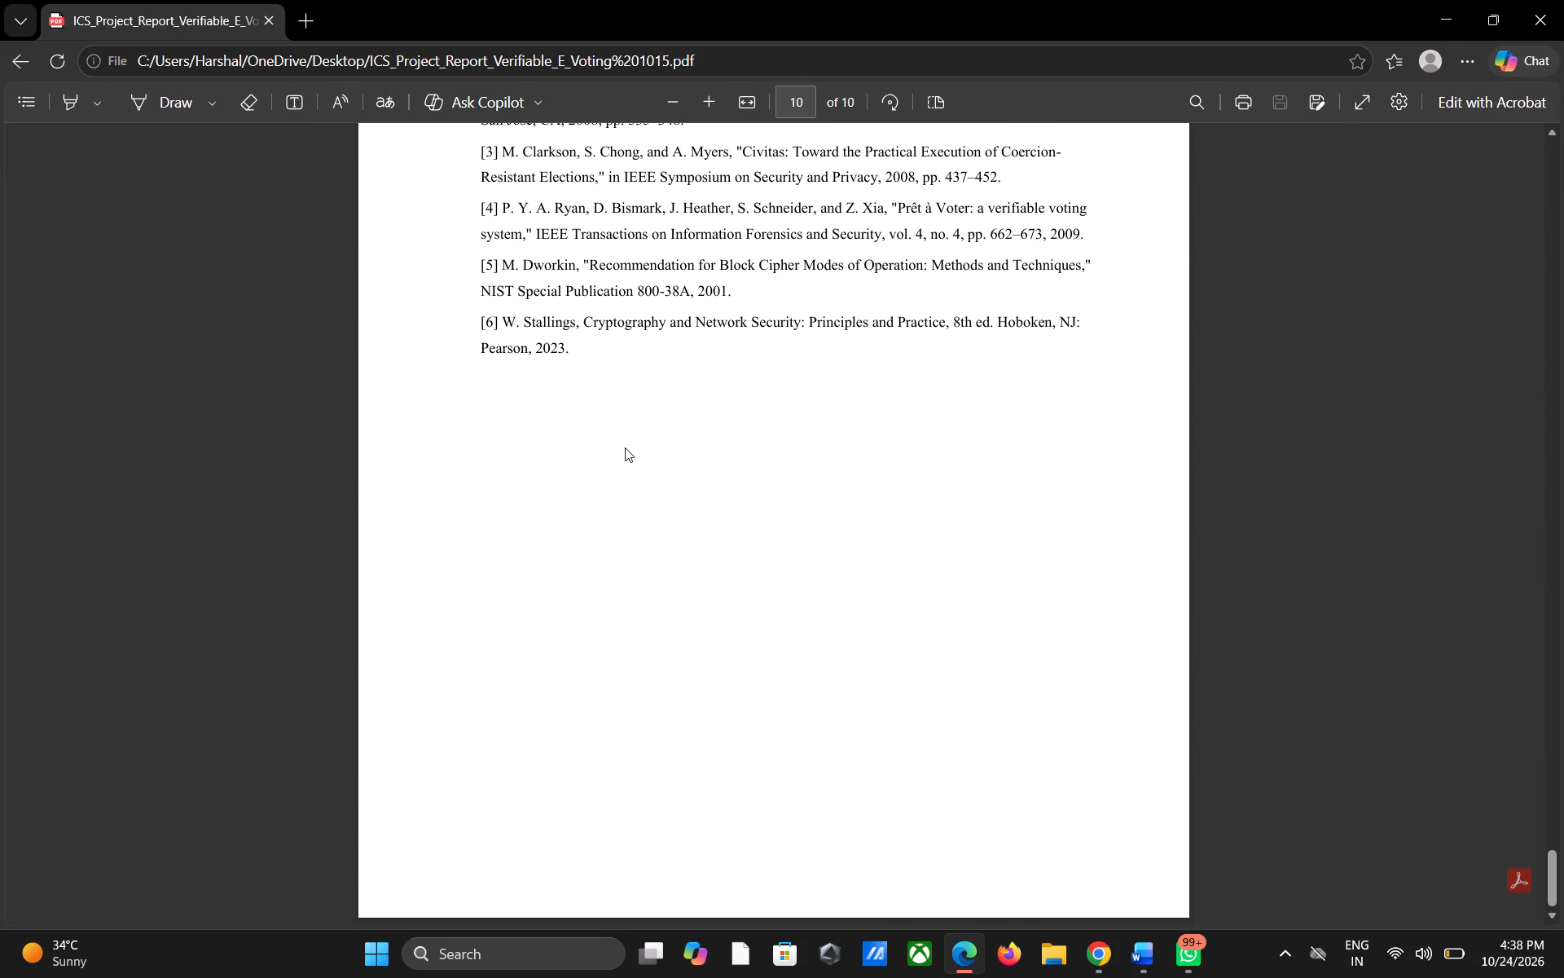
scroll(625, 447, up, 3)
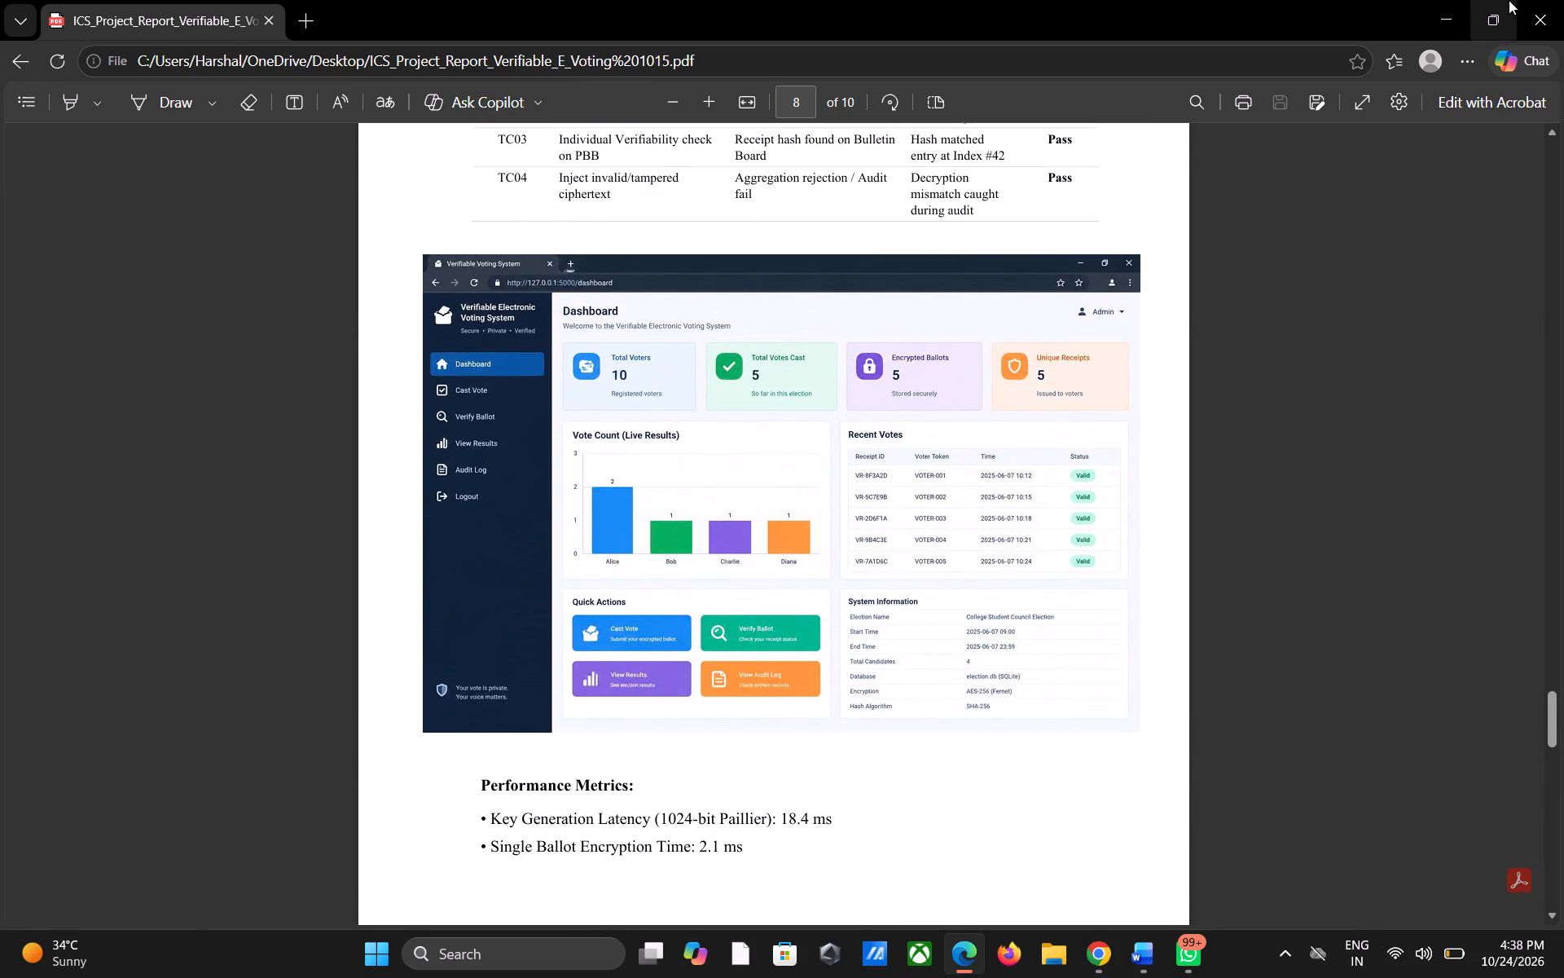
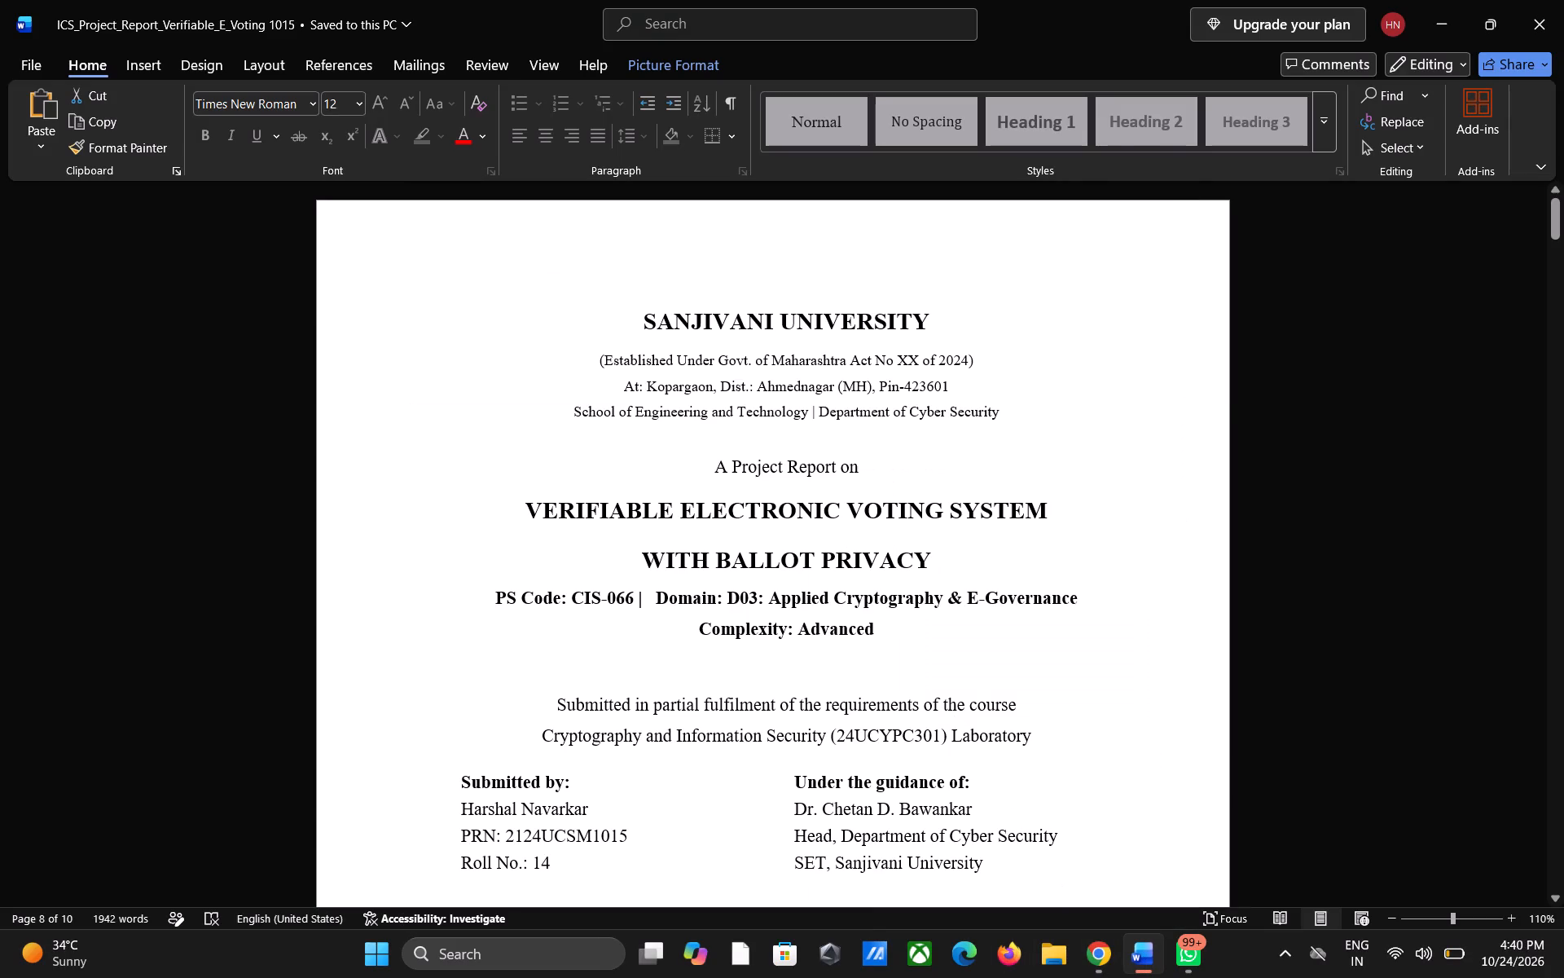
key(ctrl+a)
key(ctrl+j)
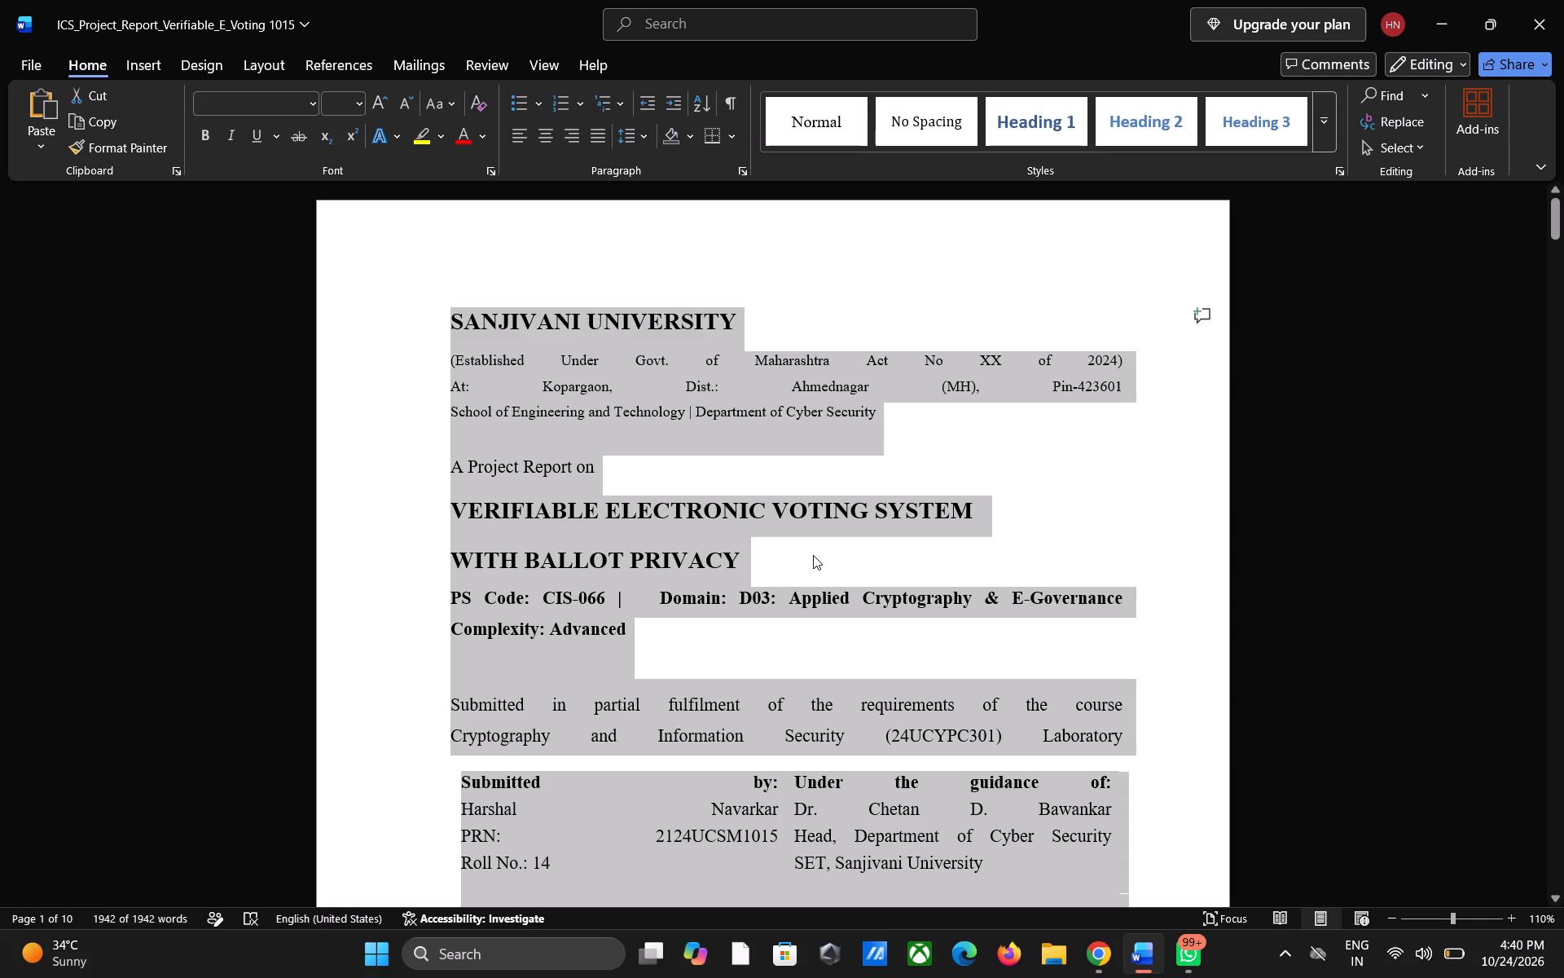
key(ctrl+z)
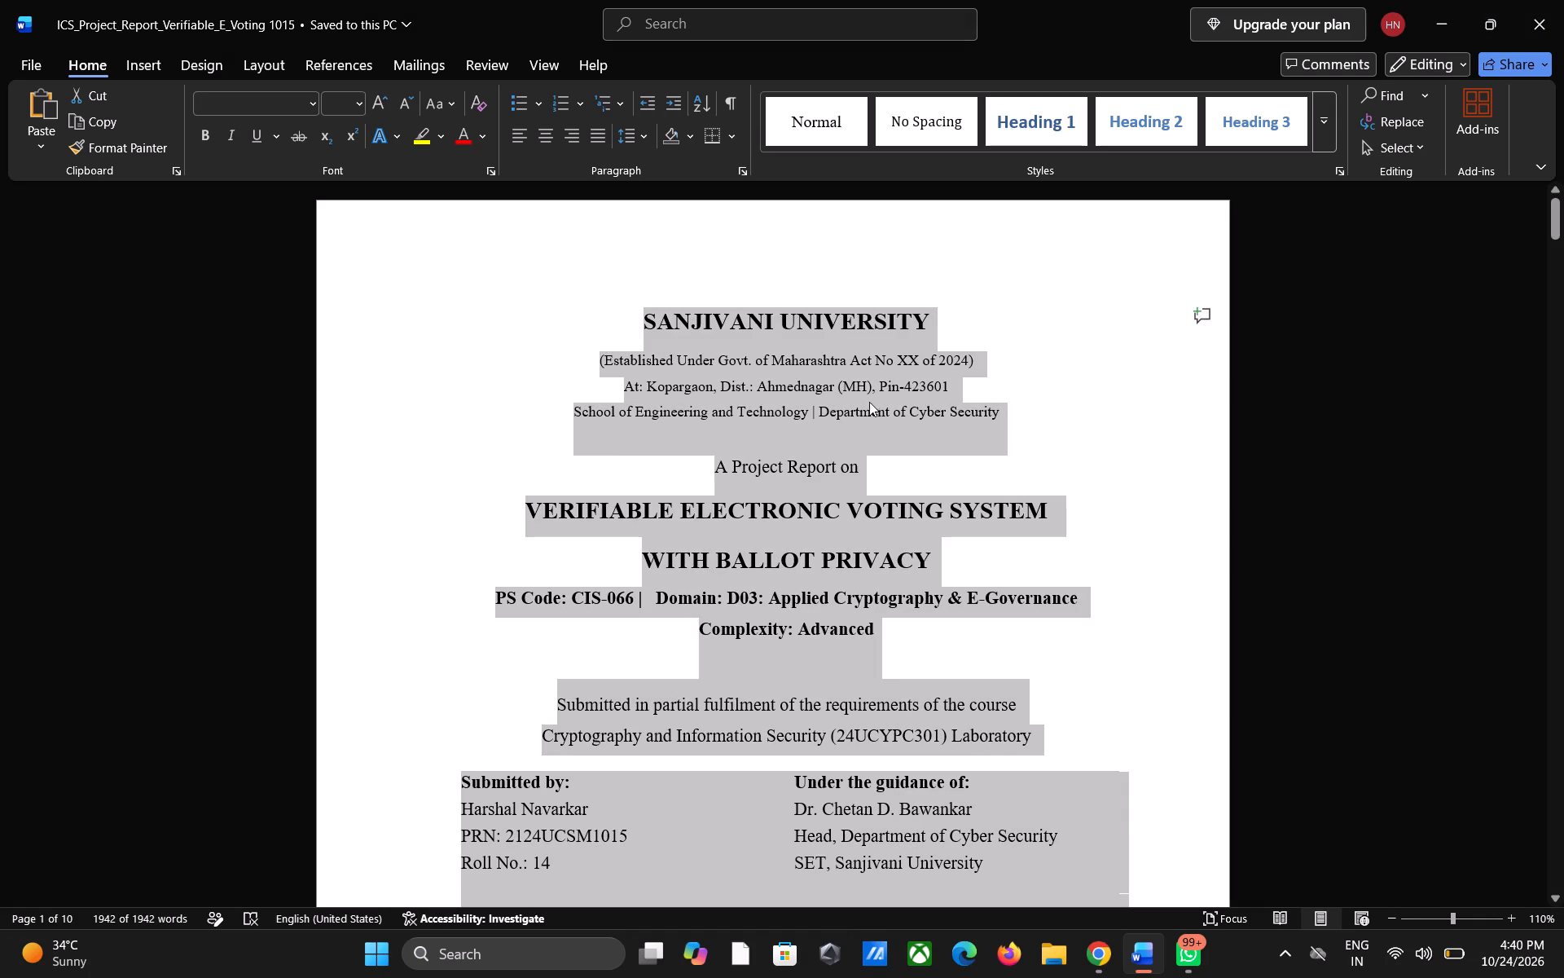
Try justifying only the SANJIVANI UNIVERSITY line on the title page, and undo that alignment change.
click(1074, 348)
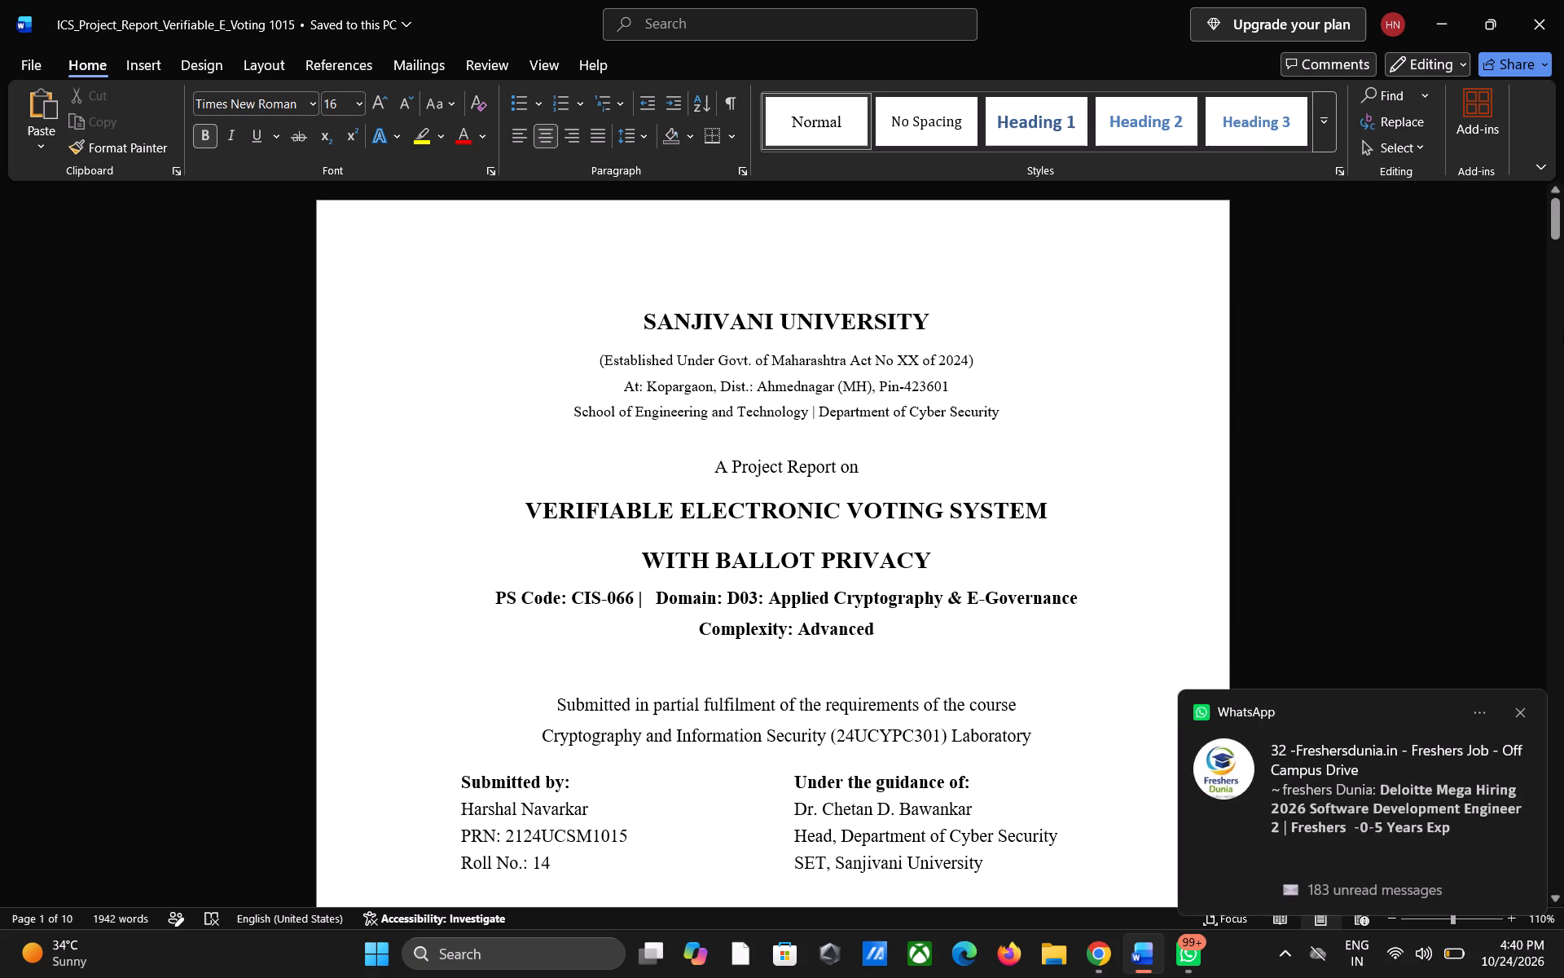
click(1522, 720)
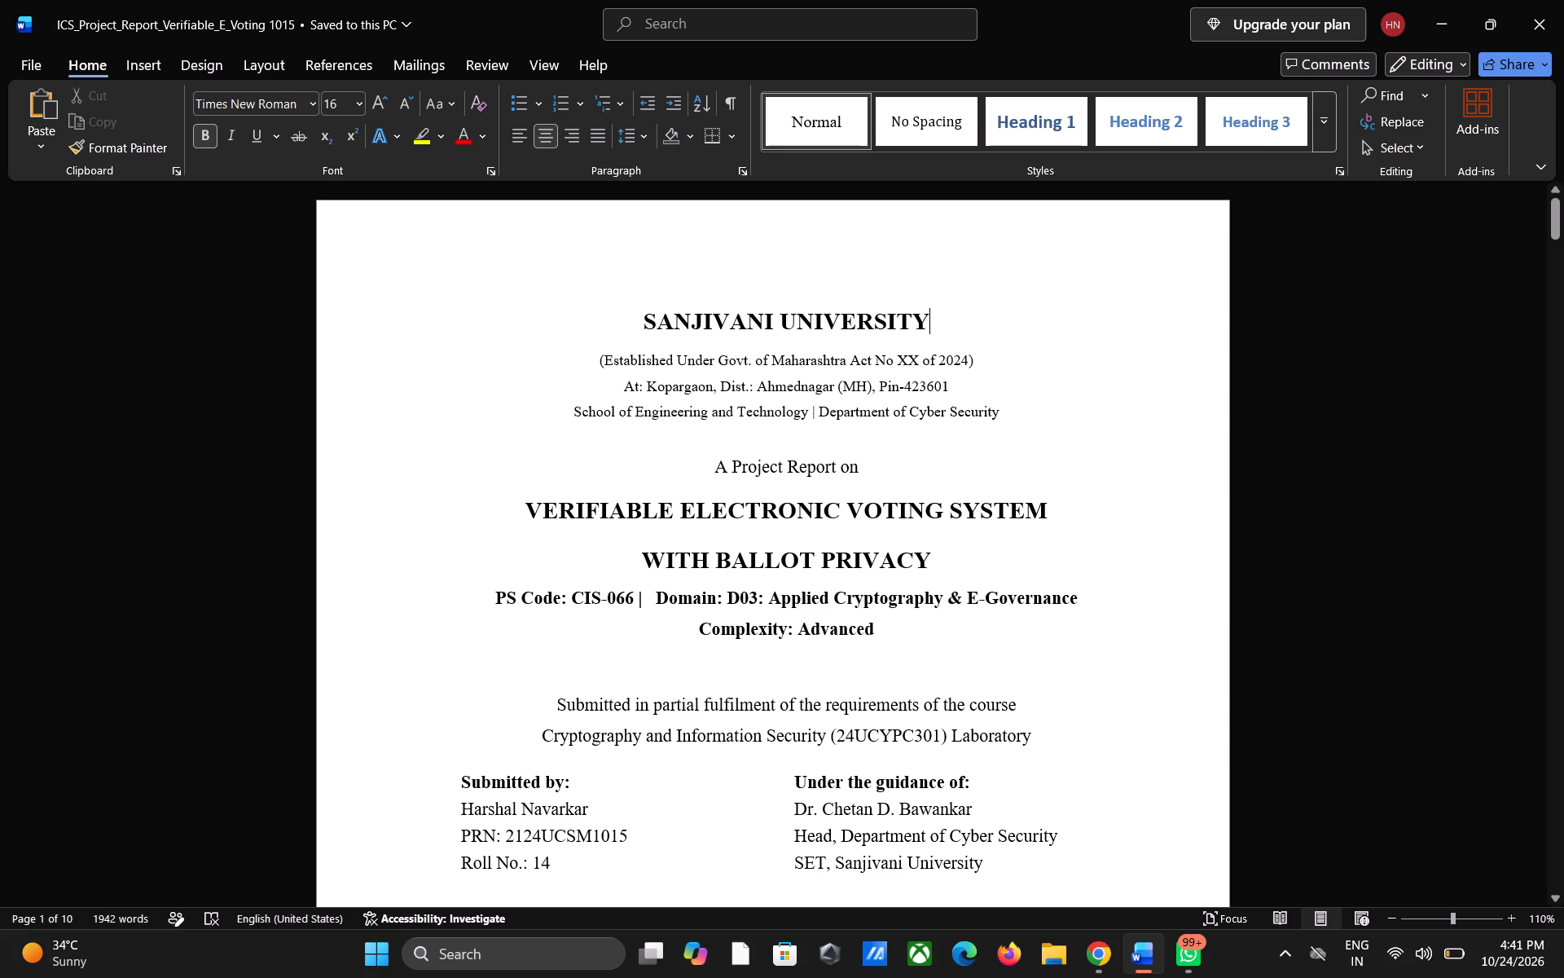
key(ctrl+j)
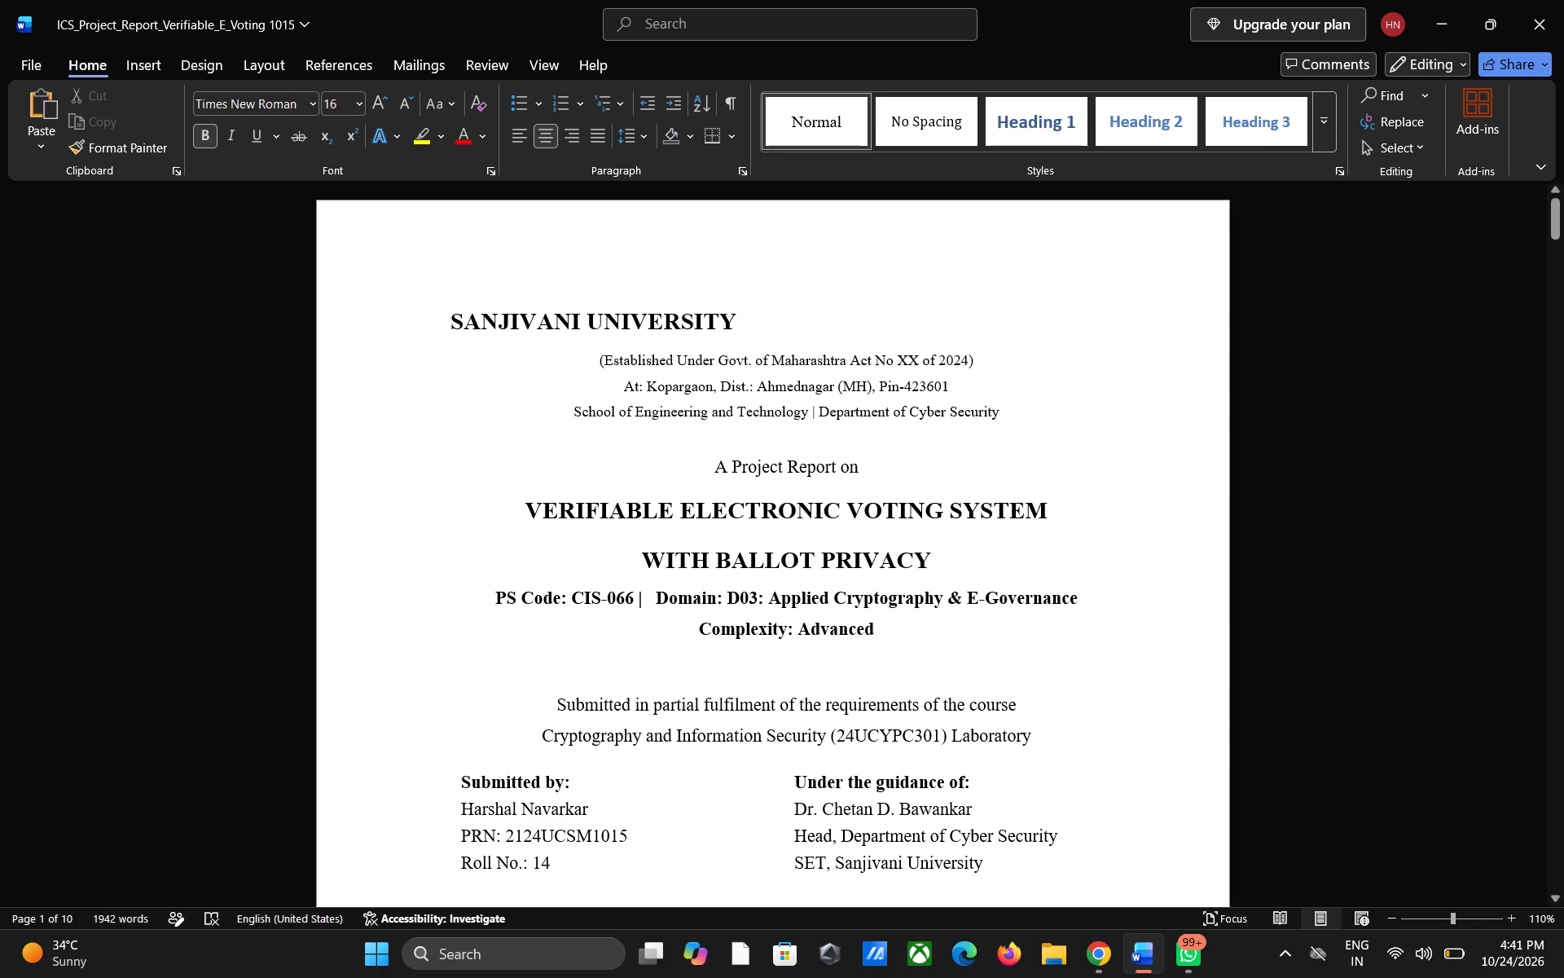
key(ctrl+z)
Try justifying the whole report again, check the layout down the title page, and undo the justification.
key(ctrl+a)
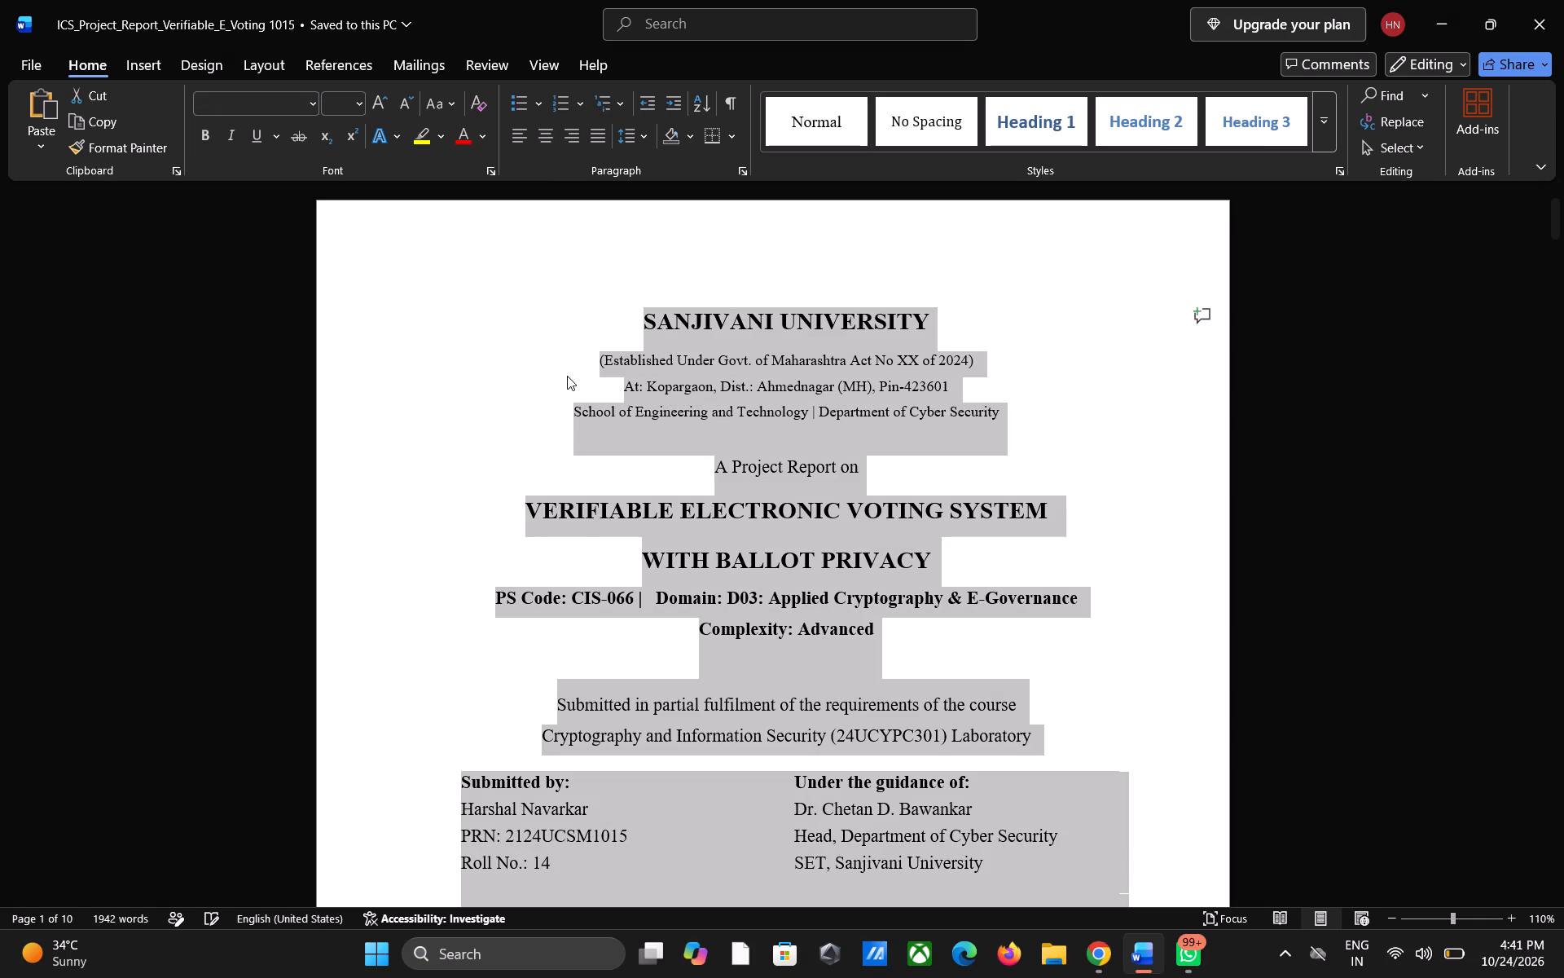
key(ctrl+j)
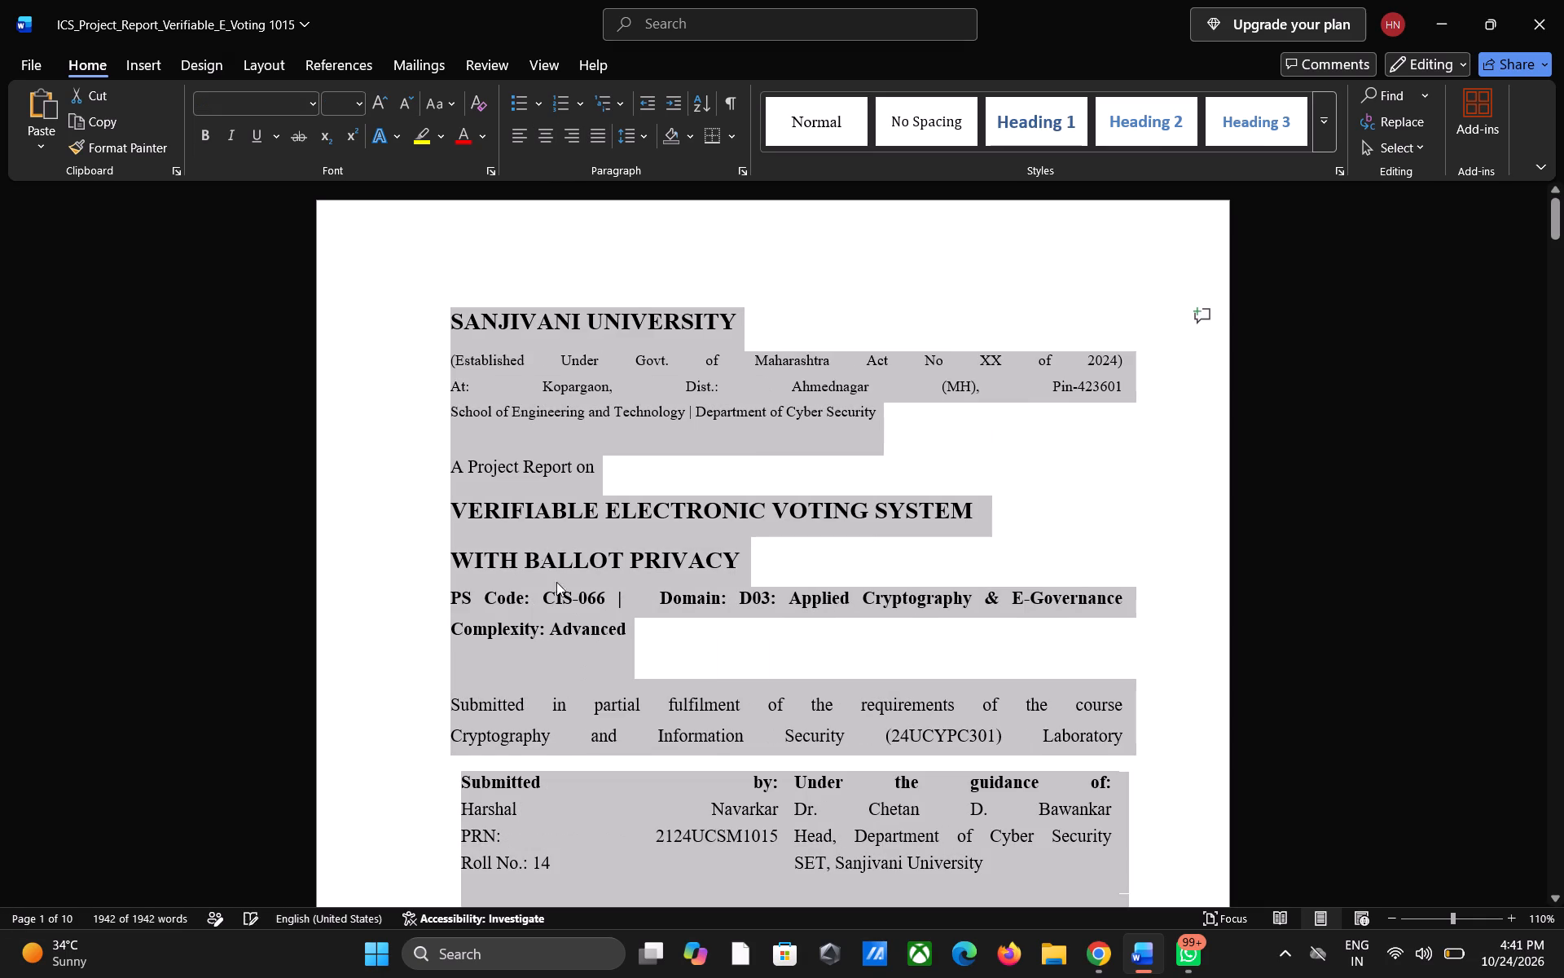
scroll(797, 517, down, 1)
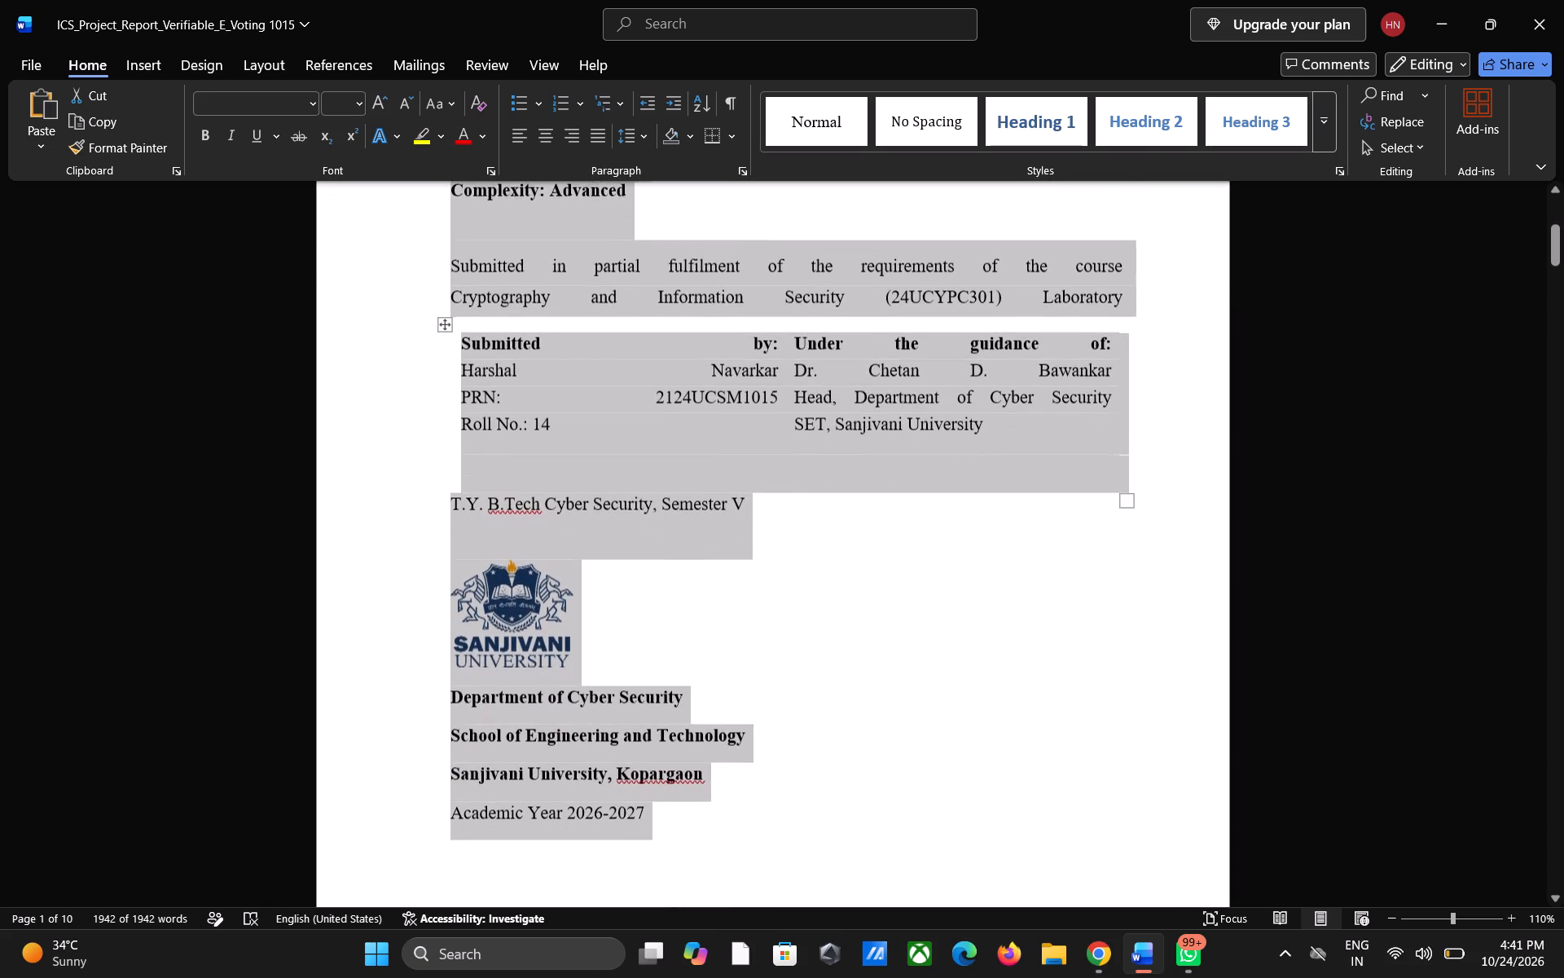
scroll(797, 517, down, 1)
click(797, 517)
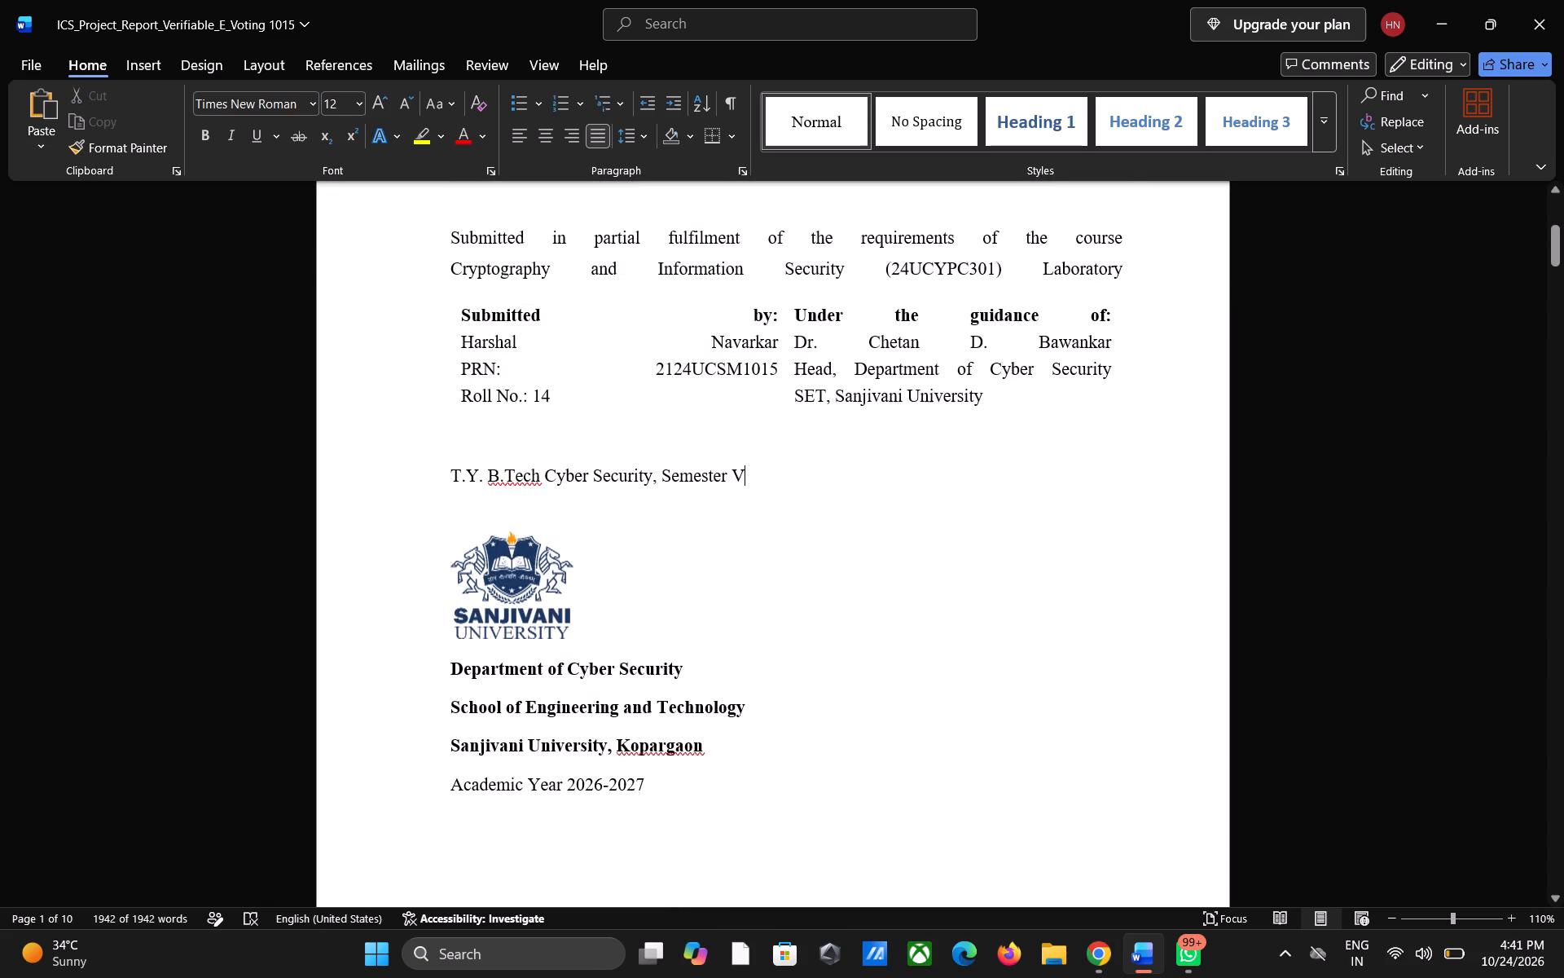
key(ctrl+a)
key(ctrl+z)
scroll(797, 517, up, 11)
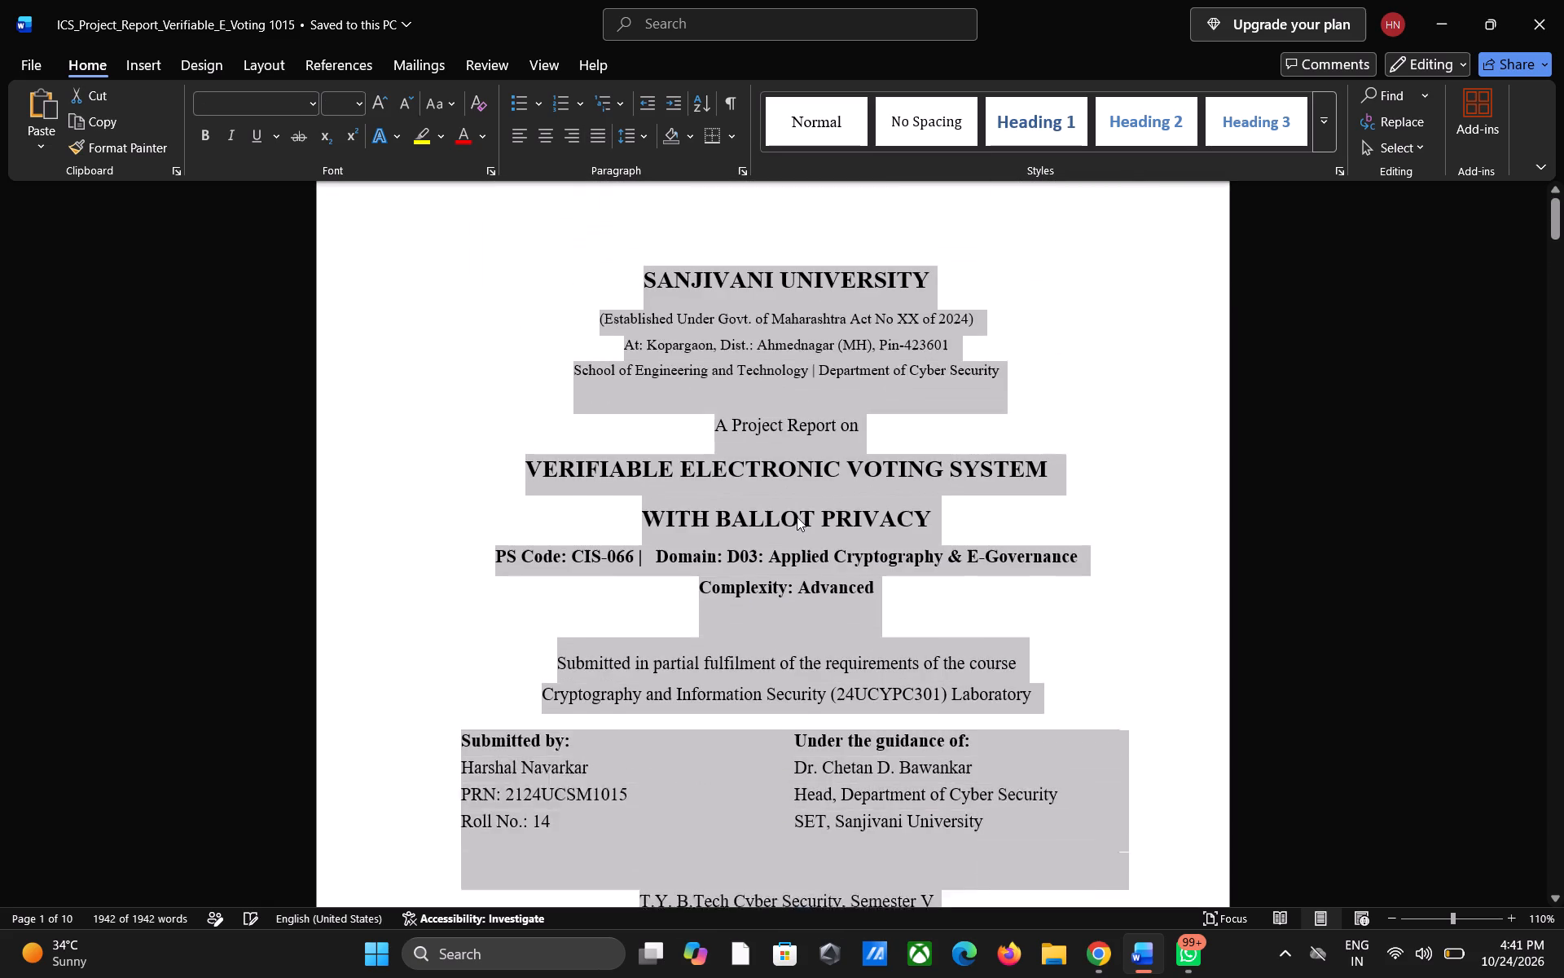
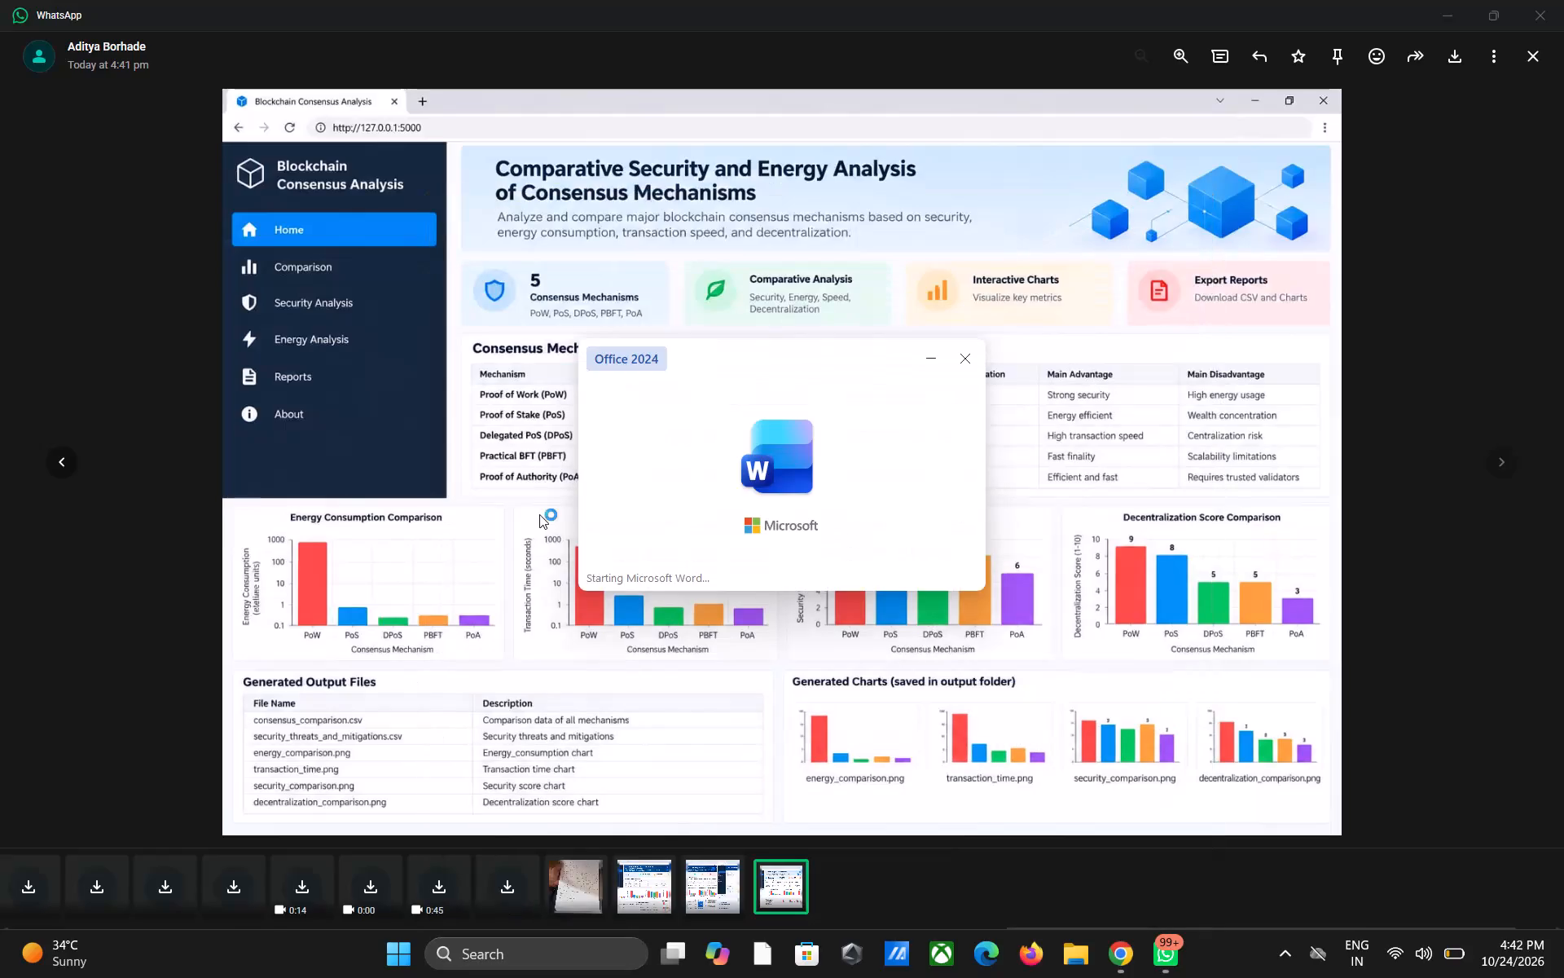
Create a blank document and enter the heading OUTPUT SCREENSHORT in capitals on its first line.
click(313, 196)
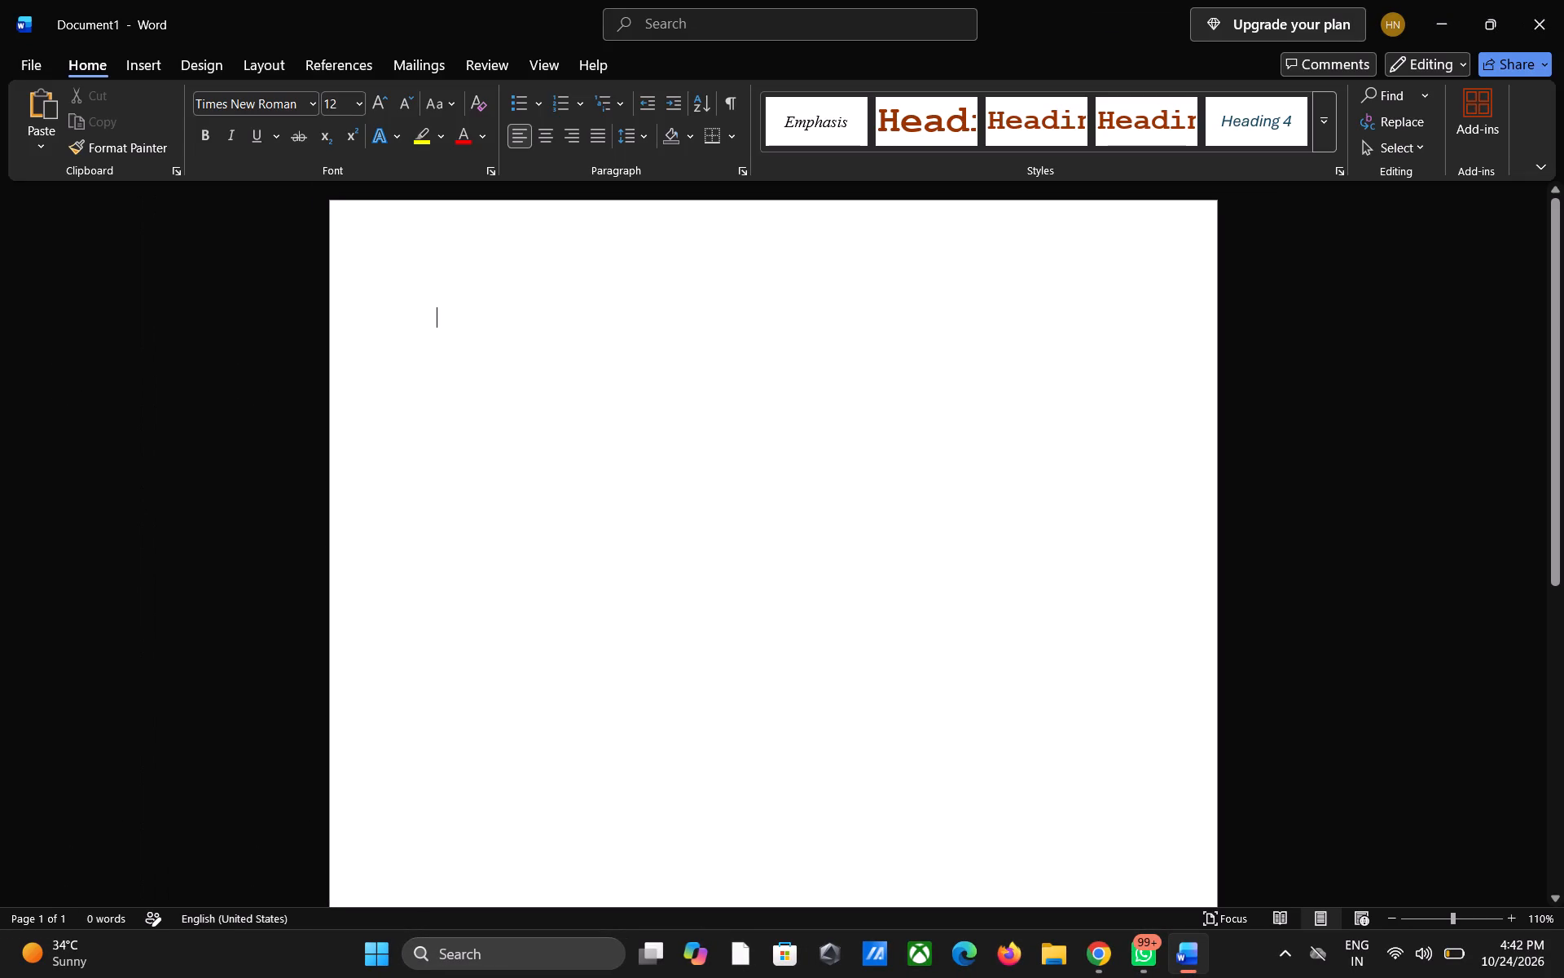
text(ot)
text(put)
key(space)
key(BackSpace)
key(BackSpace)
key(BackSpace)
key(BackSpace)
key(BackSpace)
key(BackSpace)
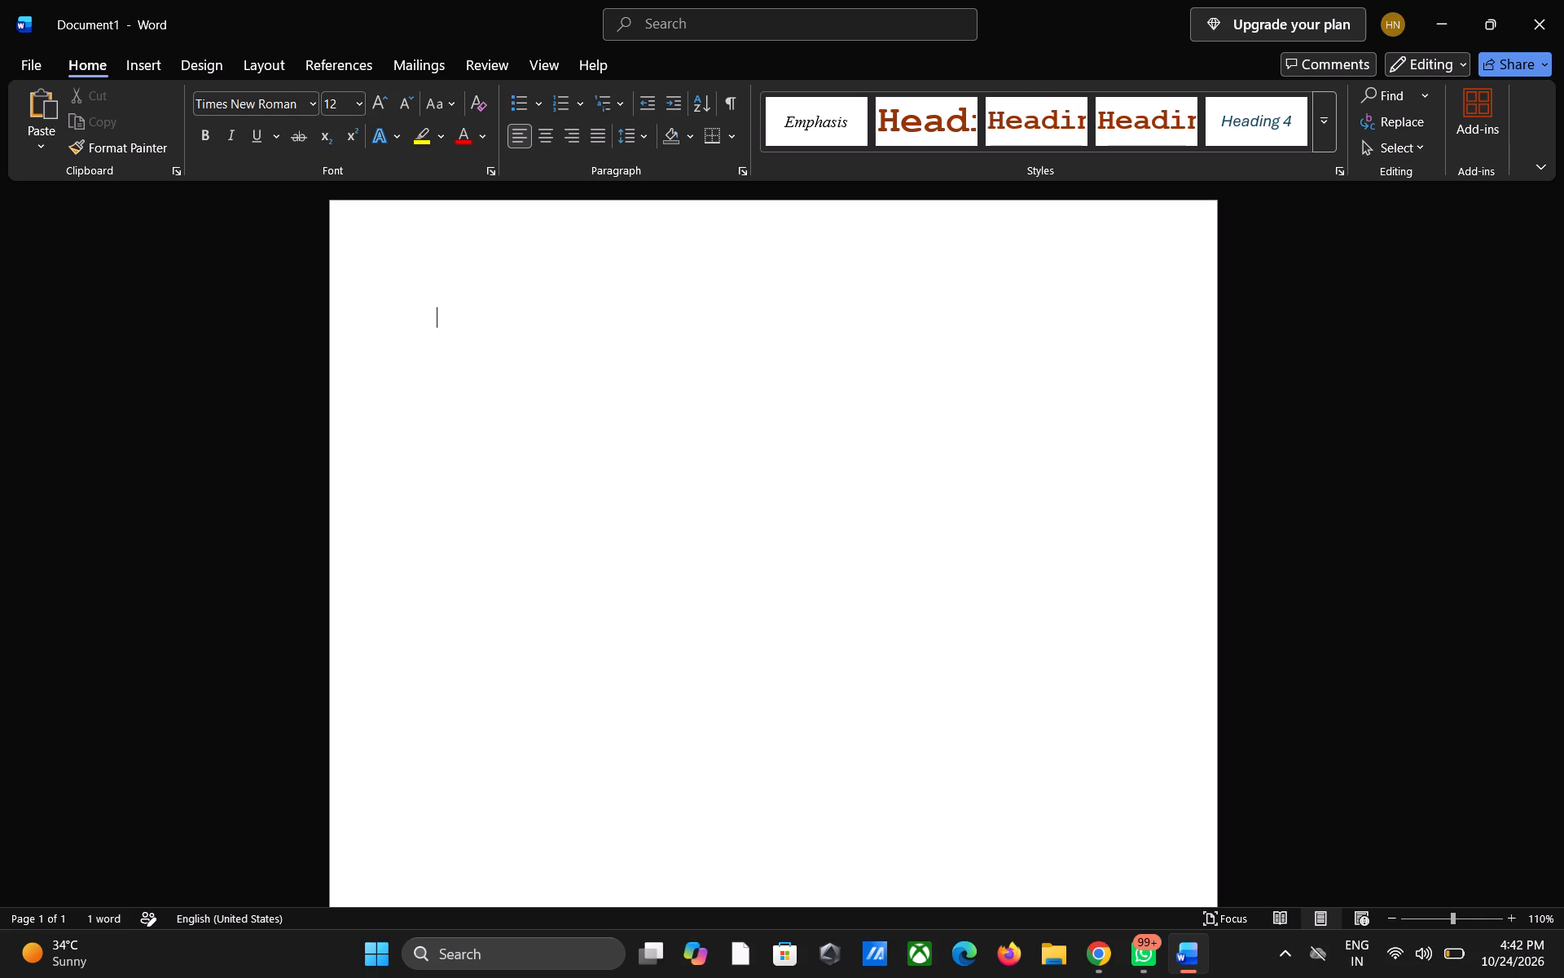
text(OUTP)
text(UT)
key(space)
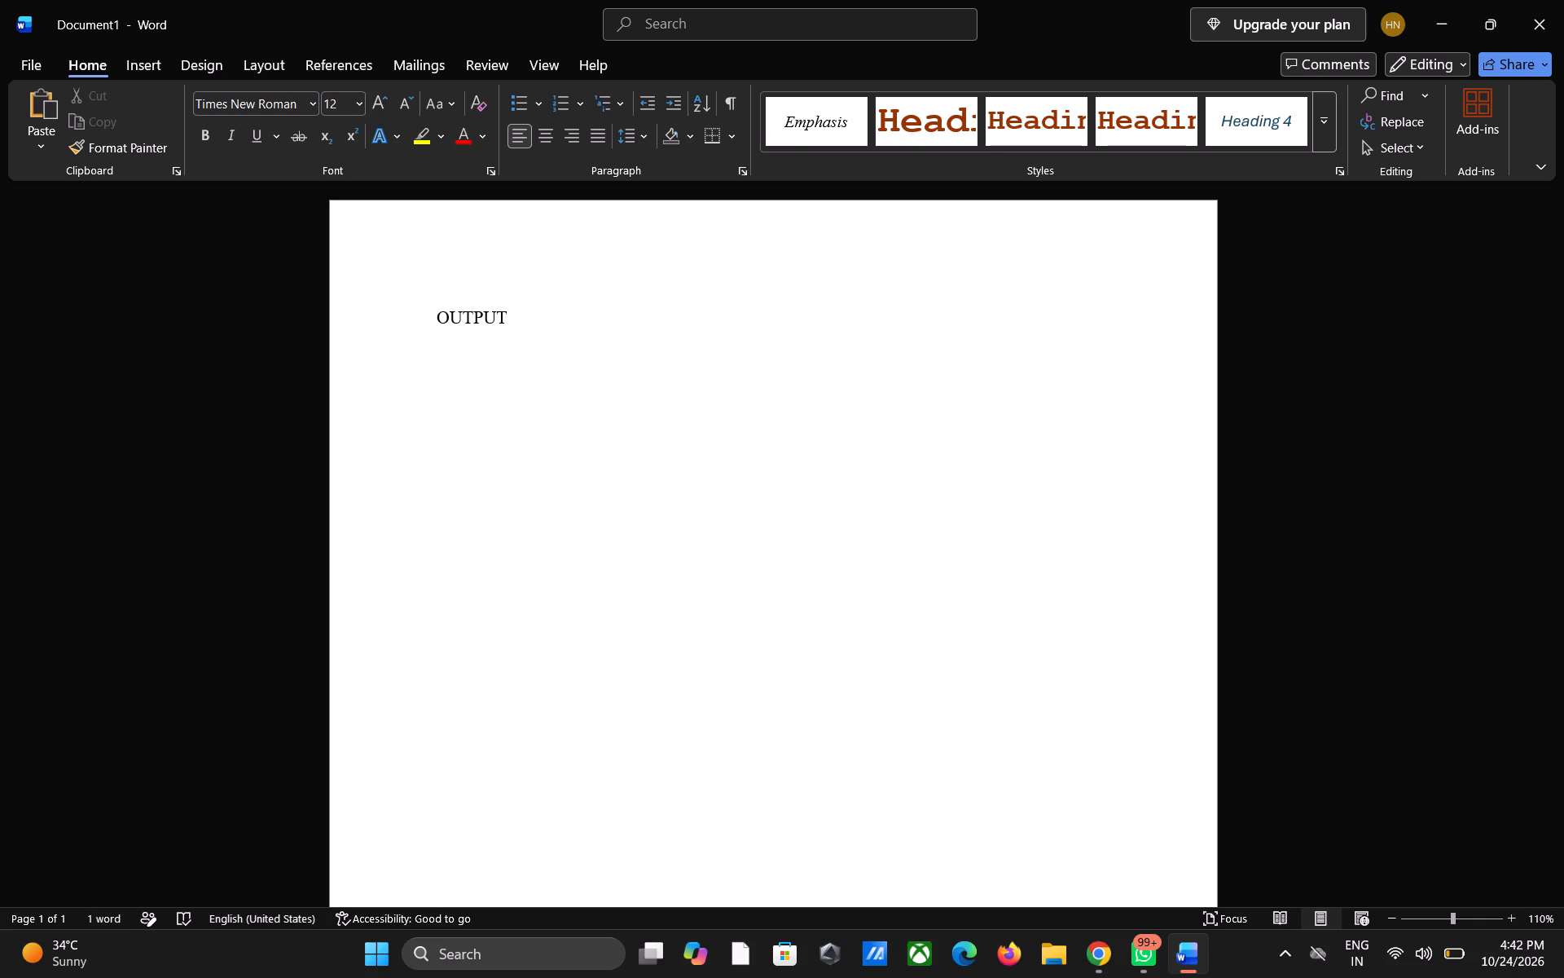
text(SCREENSHORT)
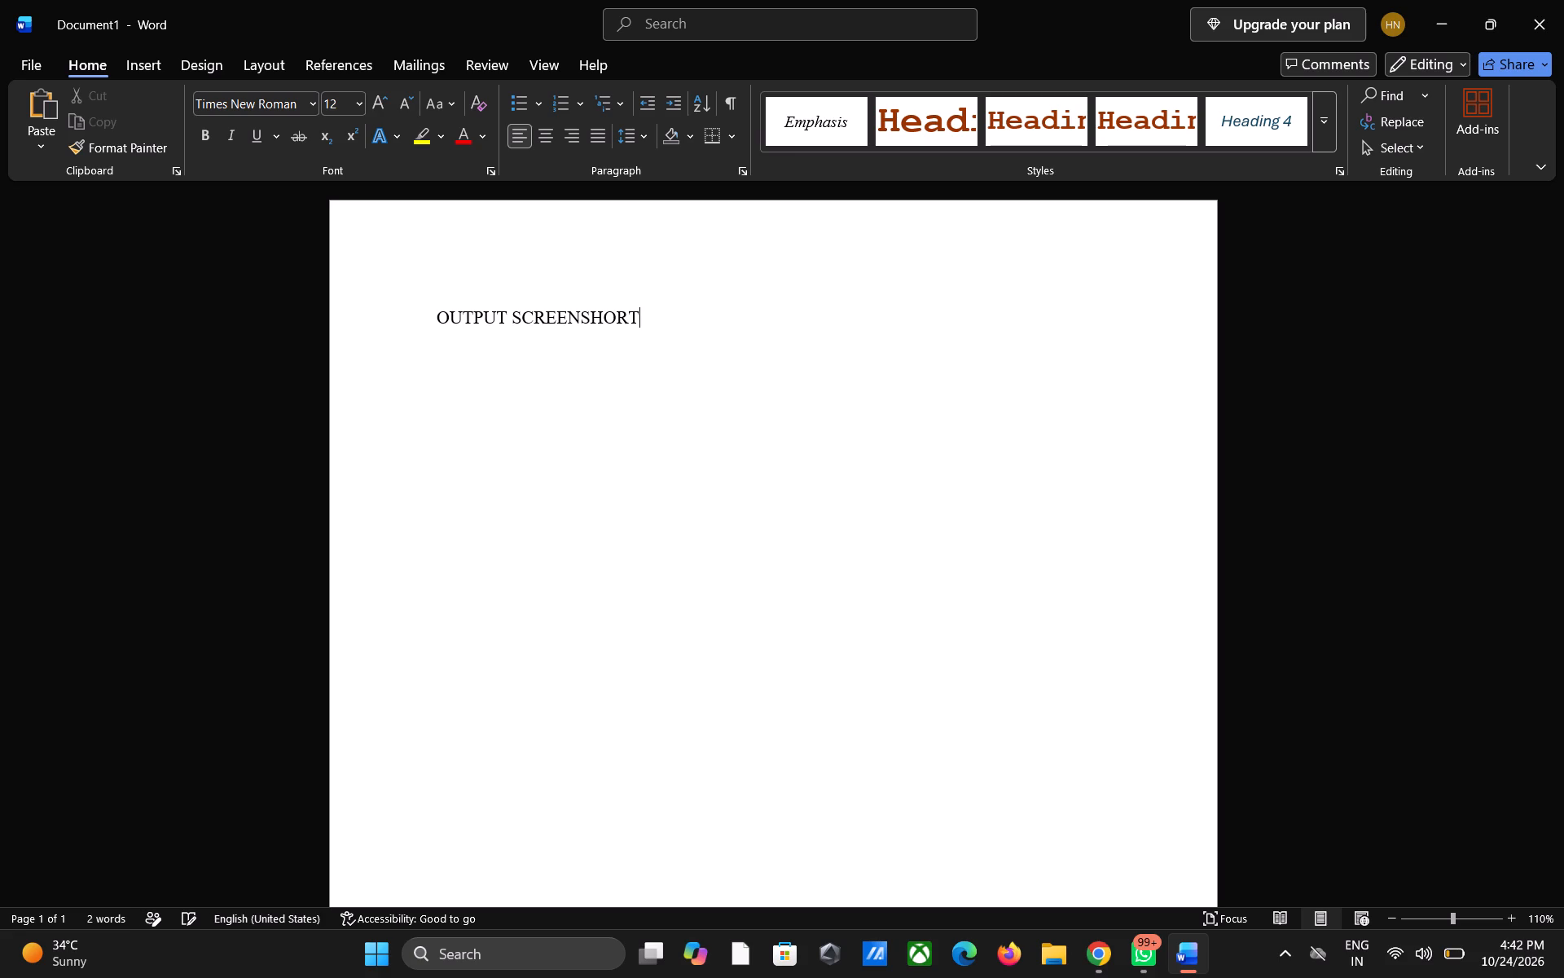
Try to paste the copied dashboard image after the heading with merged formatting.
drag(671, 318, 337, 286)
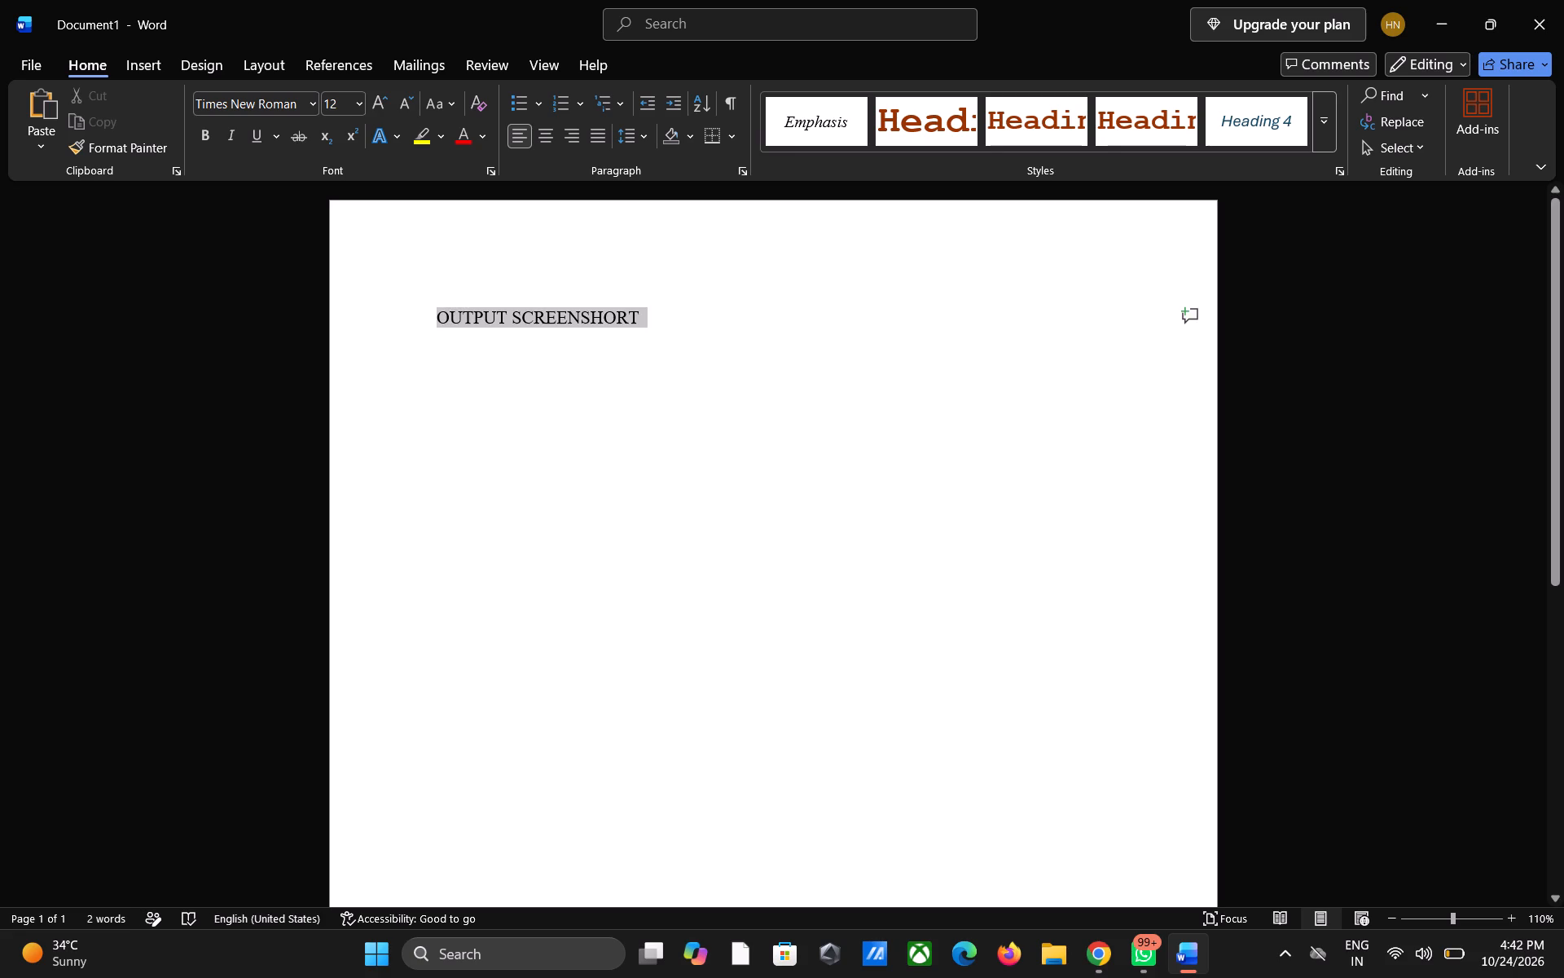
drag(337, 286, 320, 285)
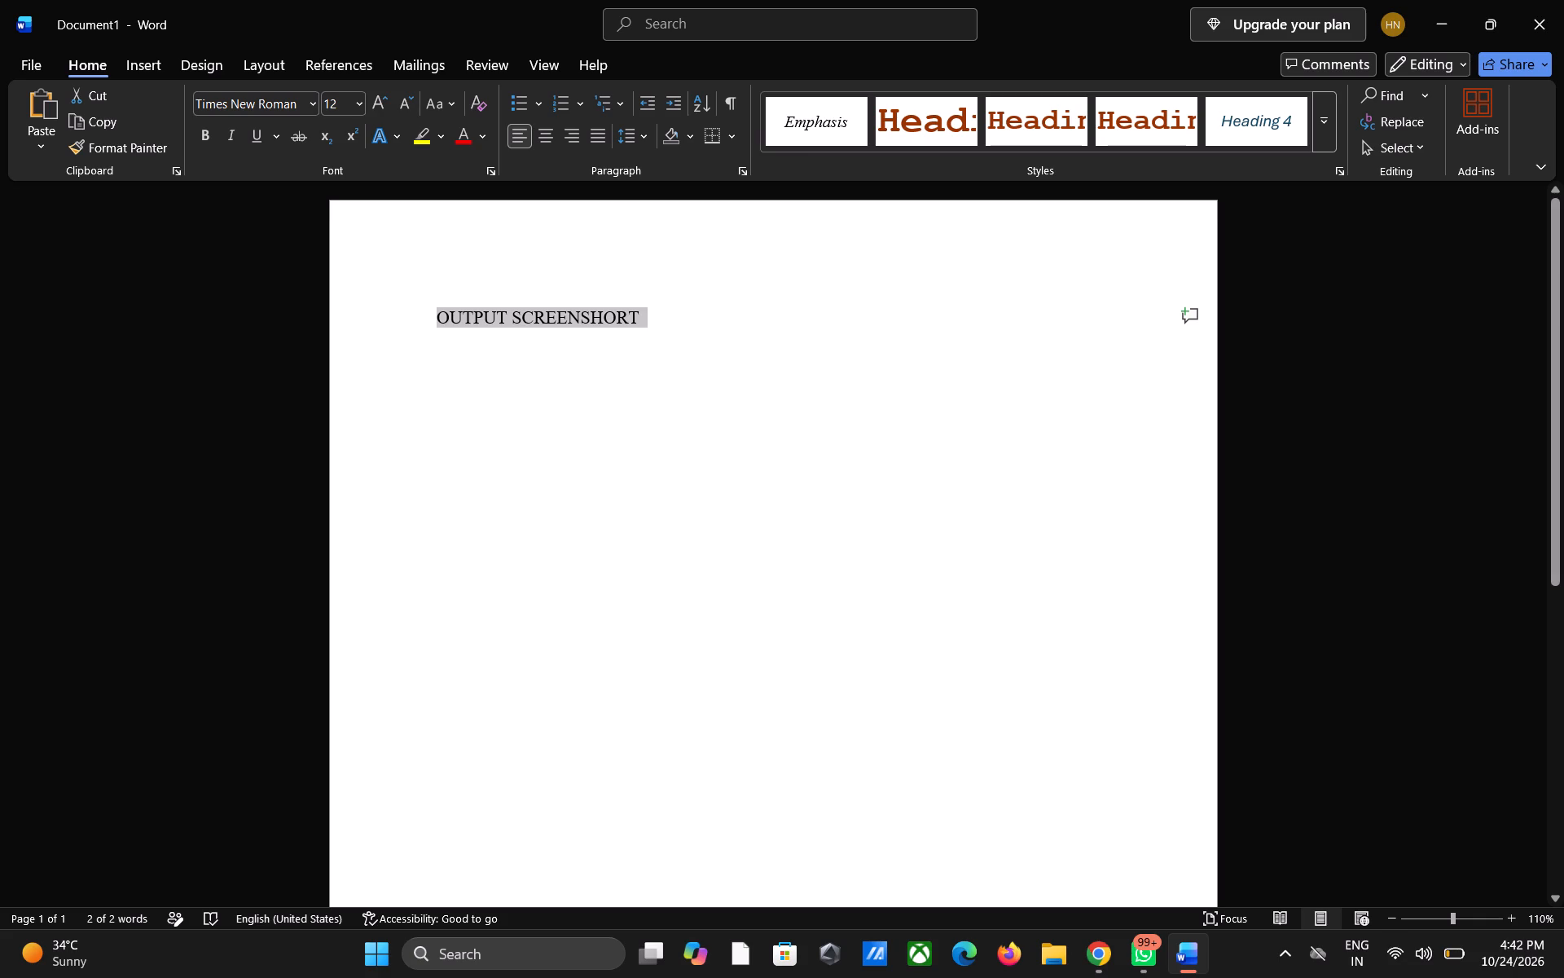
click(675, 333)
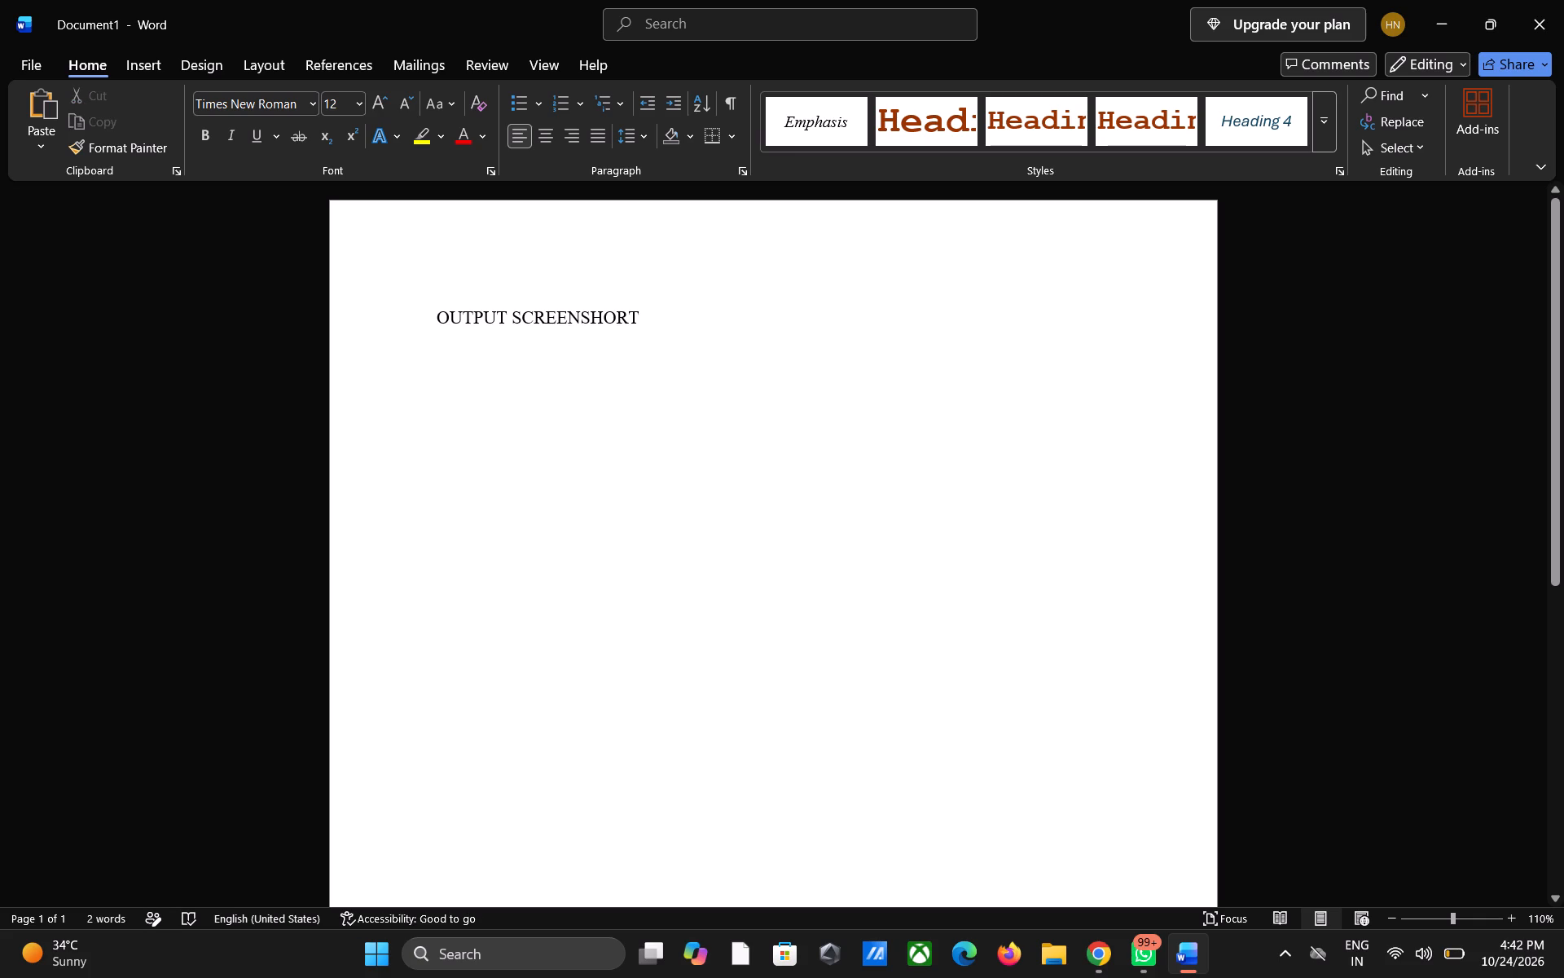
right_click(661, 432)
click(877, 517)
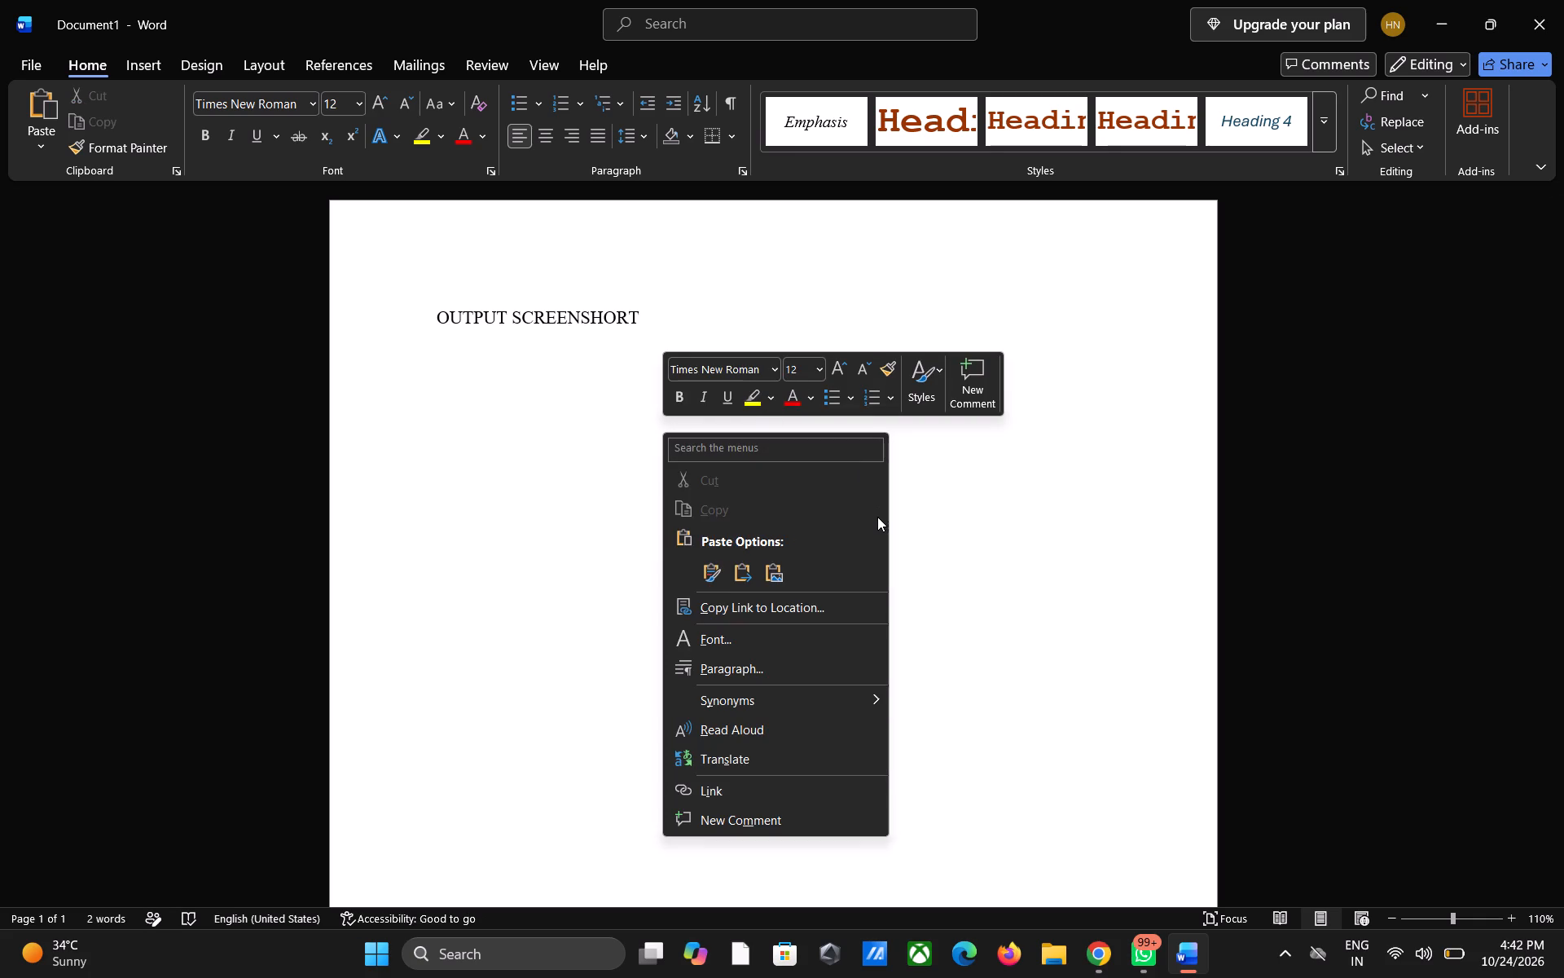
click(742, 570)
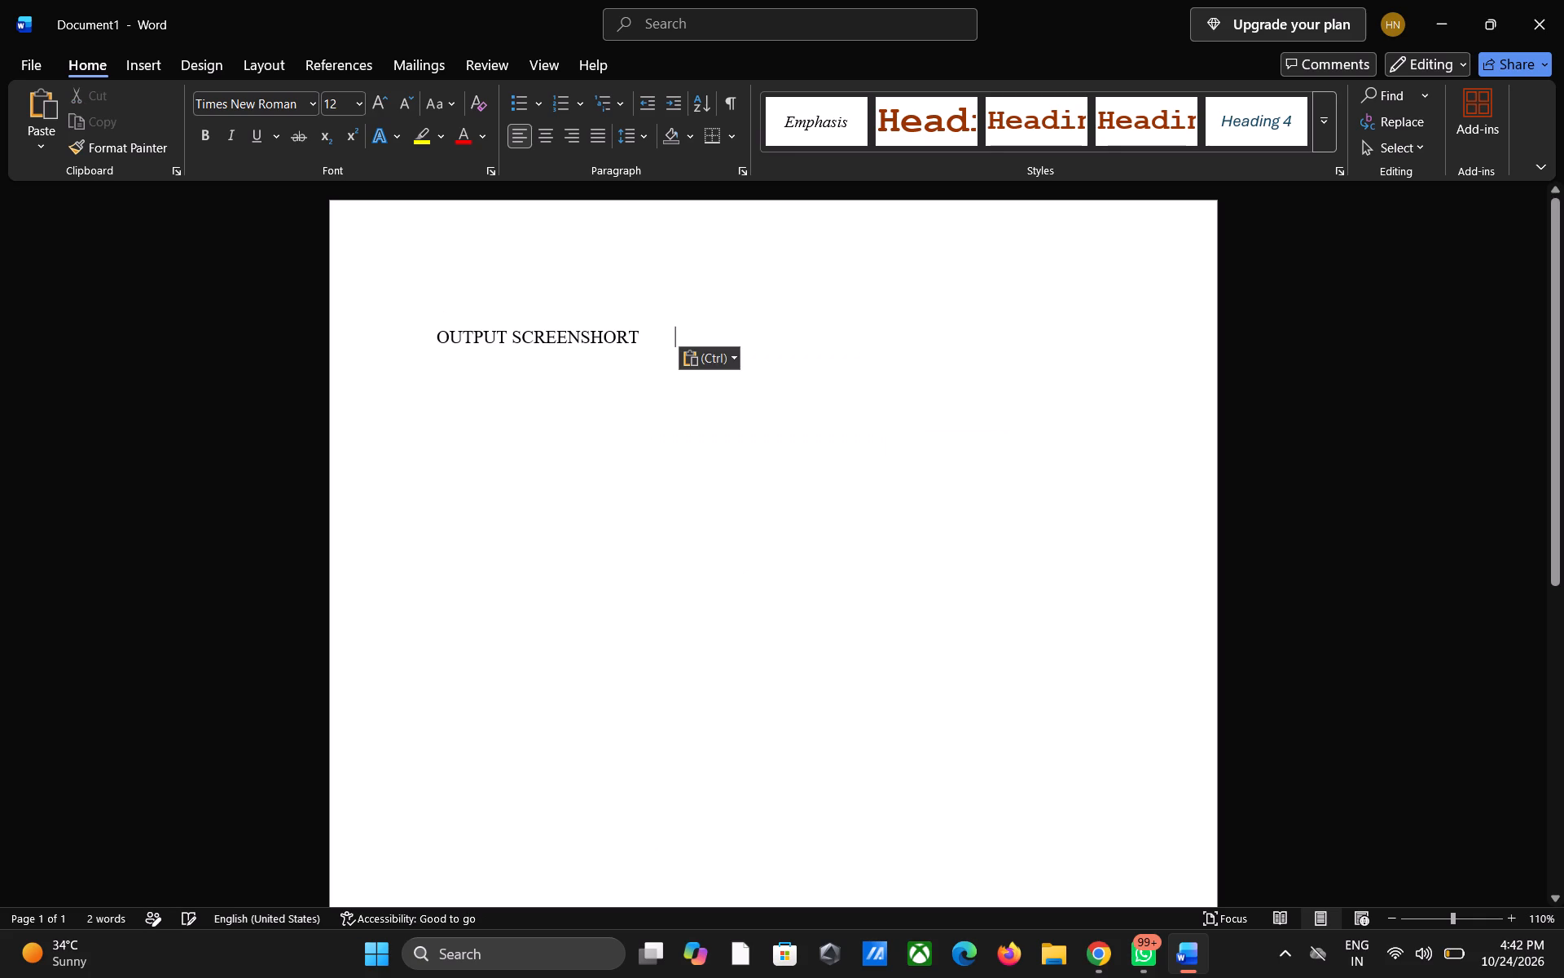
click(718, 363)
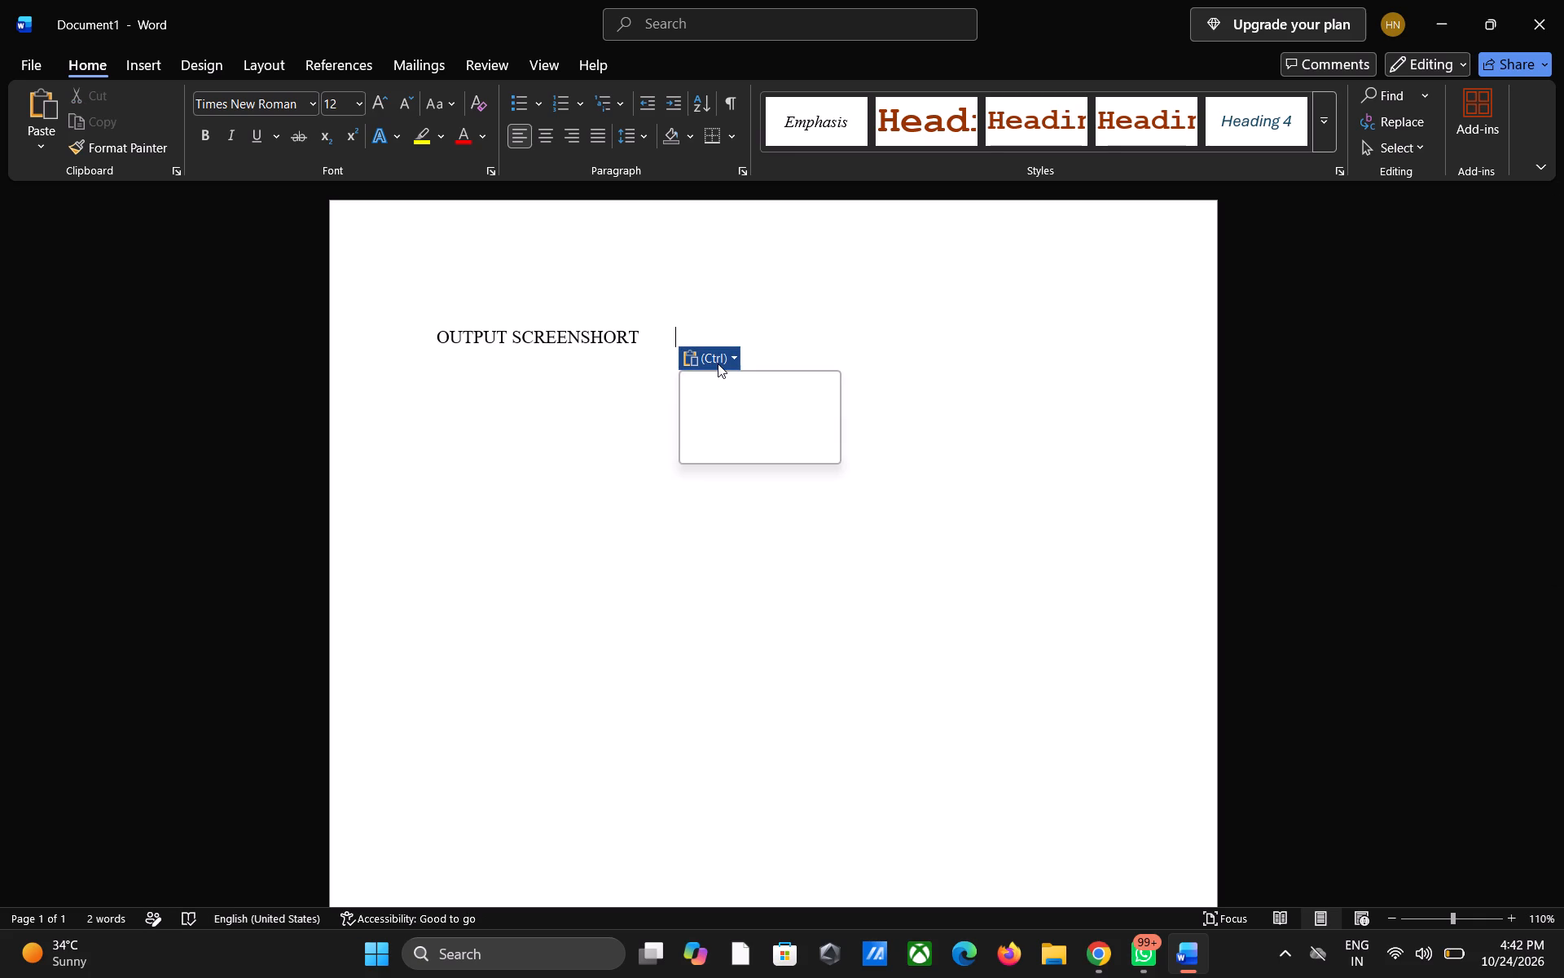
Make the OUTPUT SCREENSHORT heading bold.
drag(638, 330, 383, 330)
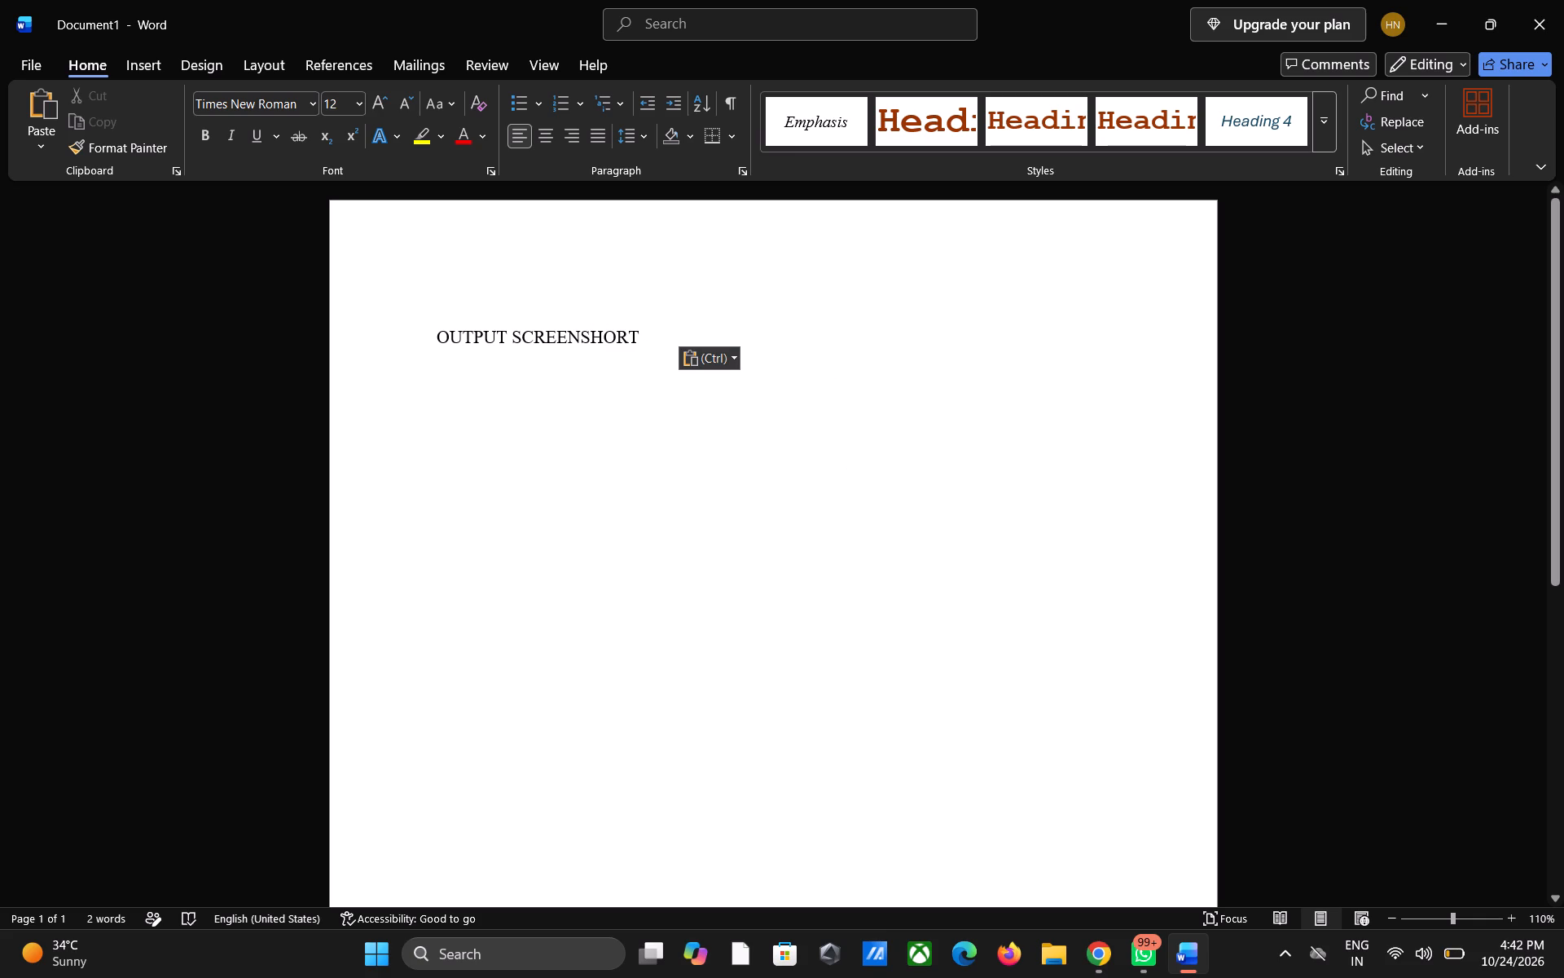
drag(432, 335, 704, 341)
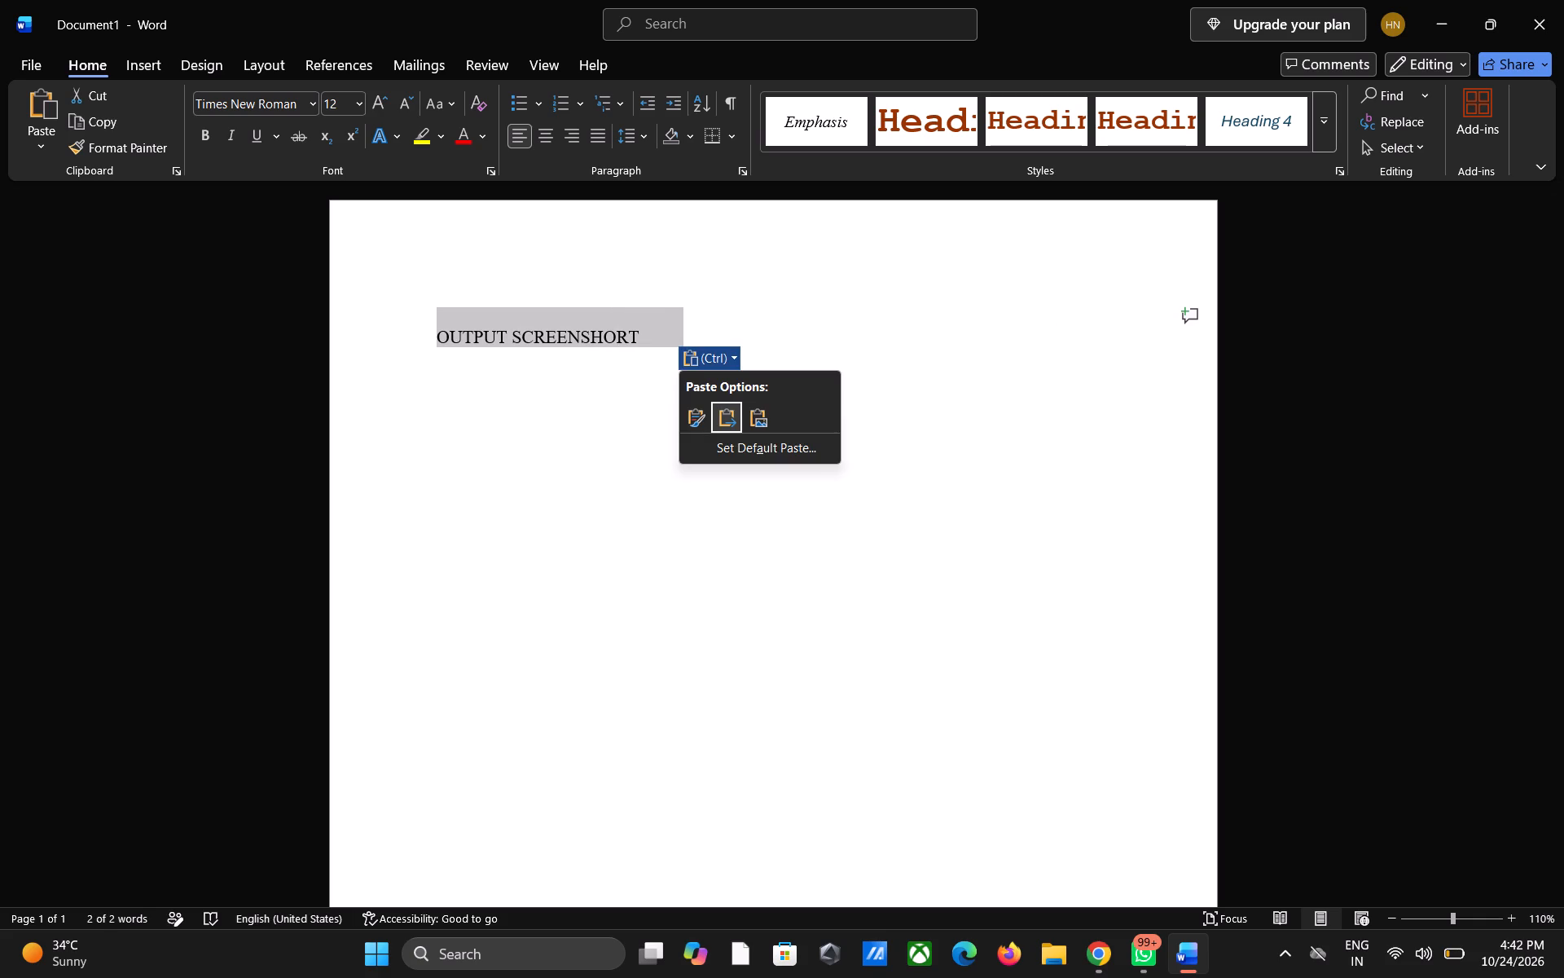
key(ctrl+b)
key(ctrl+b)
click(212, 136)
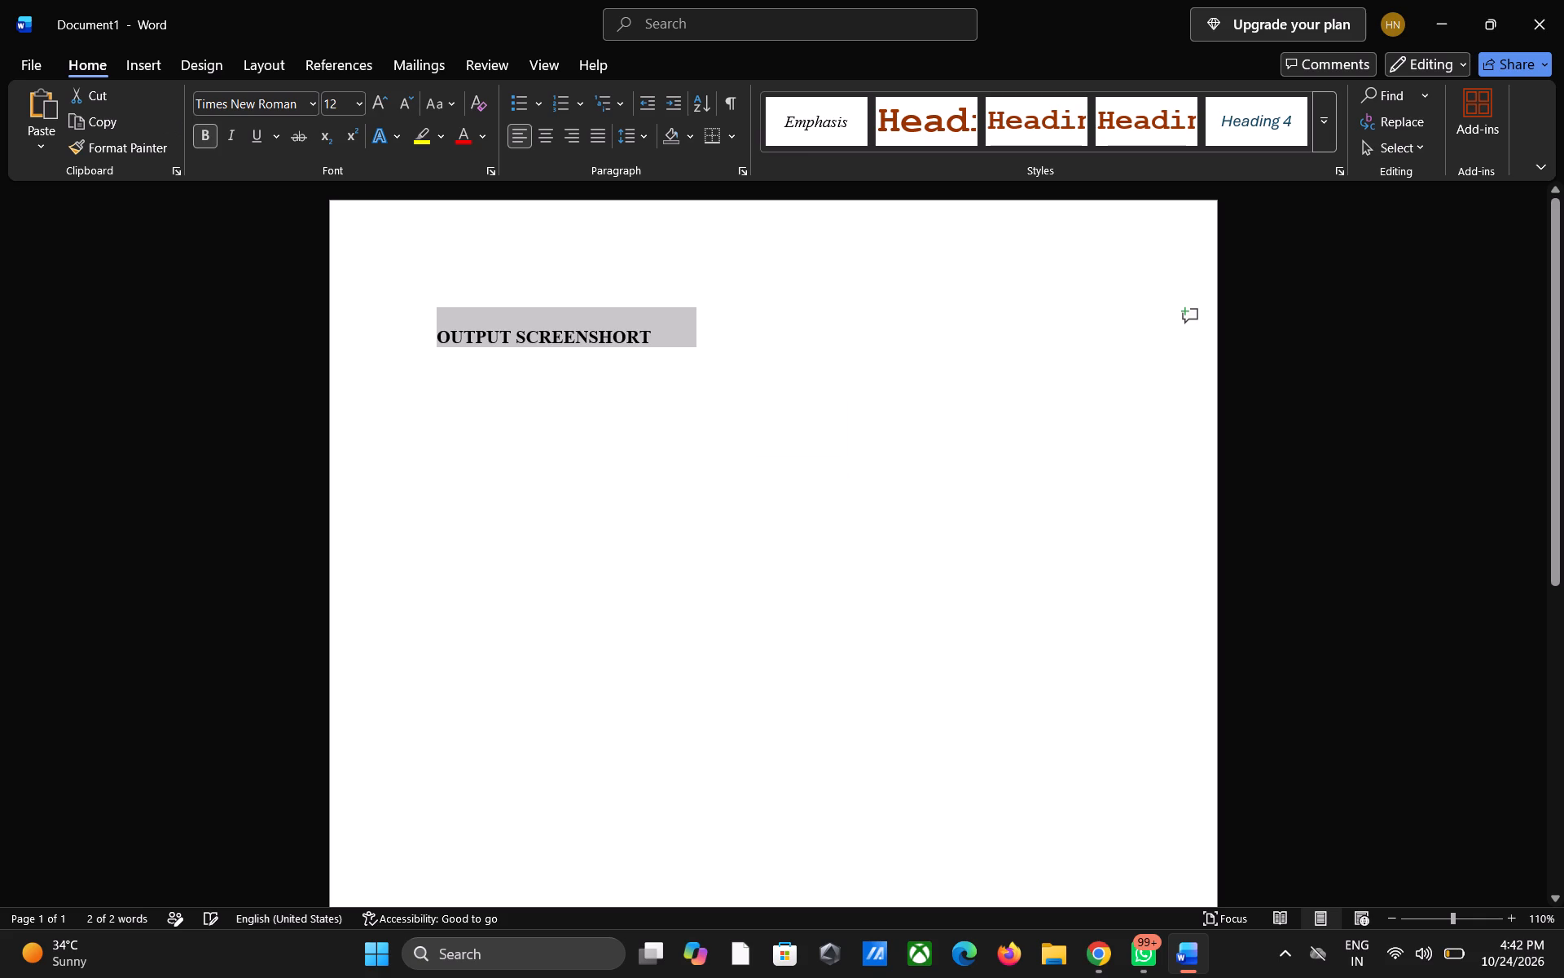
Paste the copied Blockchain Consensus Analysis dashboard after the heading, using the Picture paste option.
click(773, 588)
key(ctrl+v)
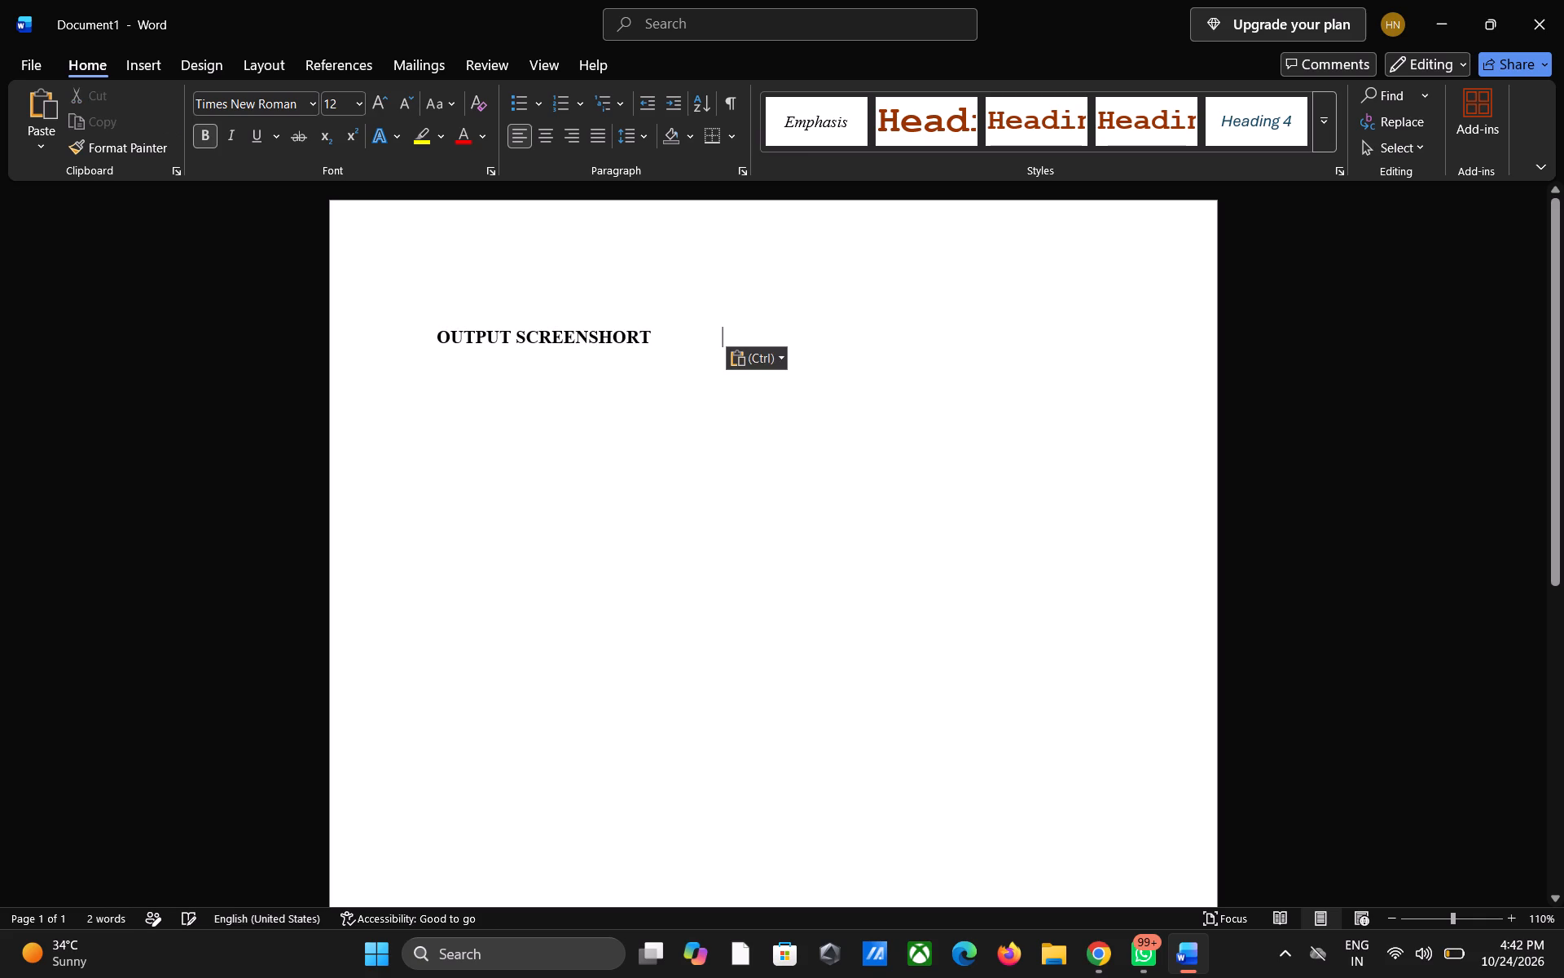
click(775, 363)
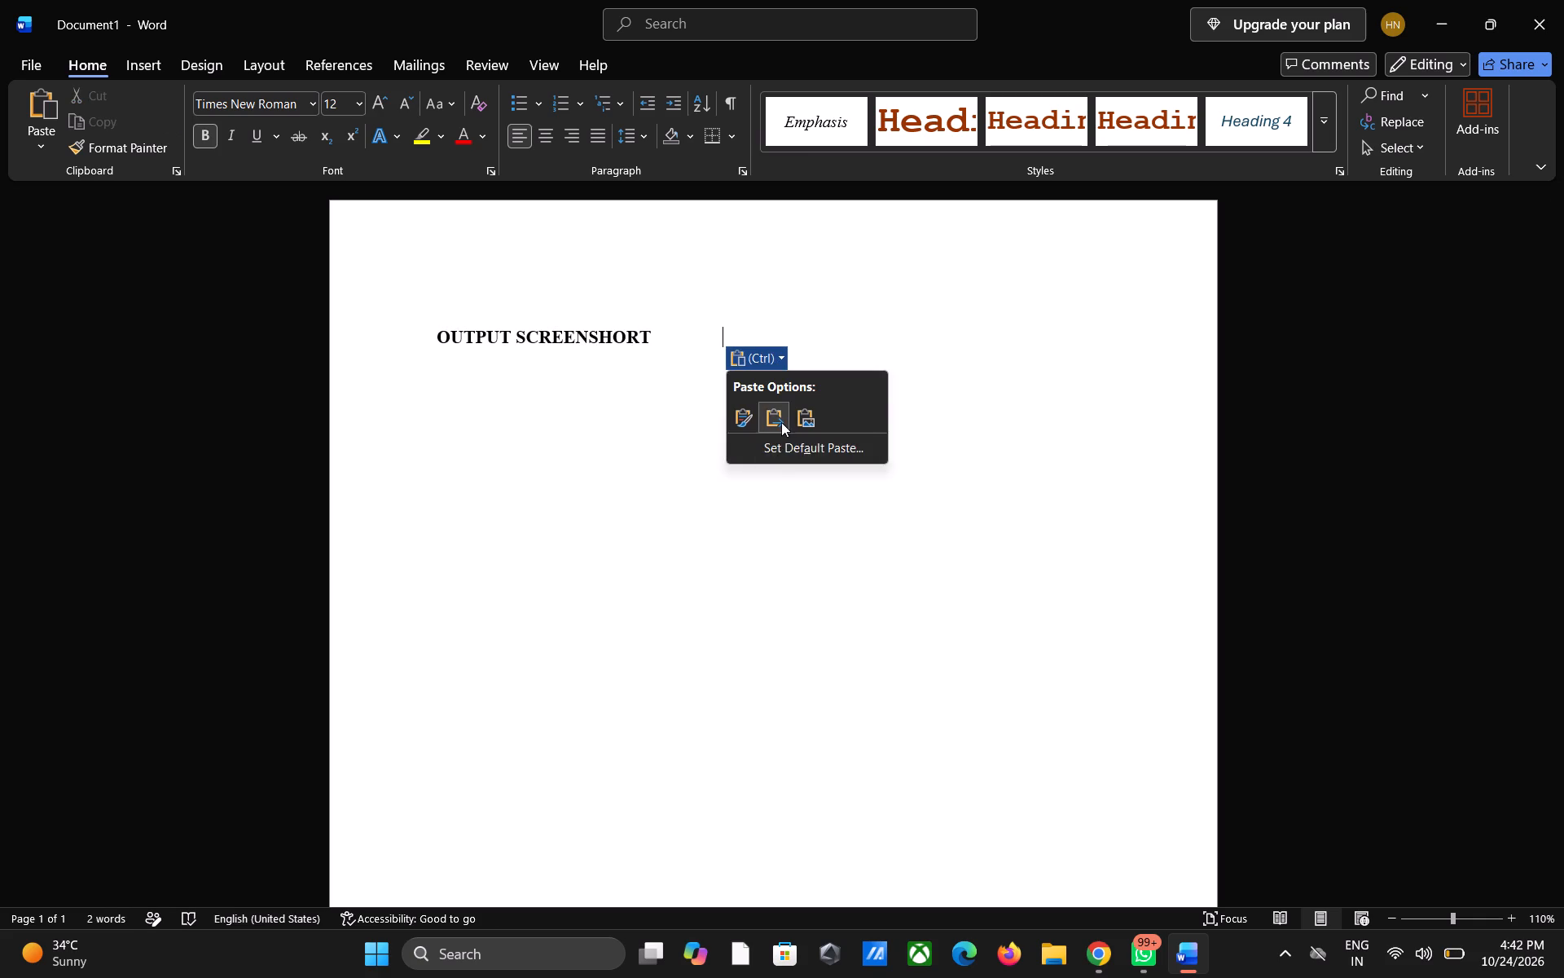
click(781, 422)
click(764, 362)
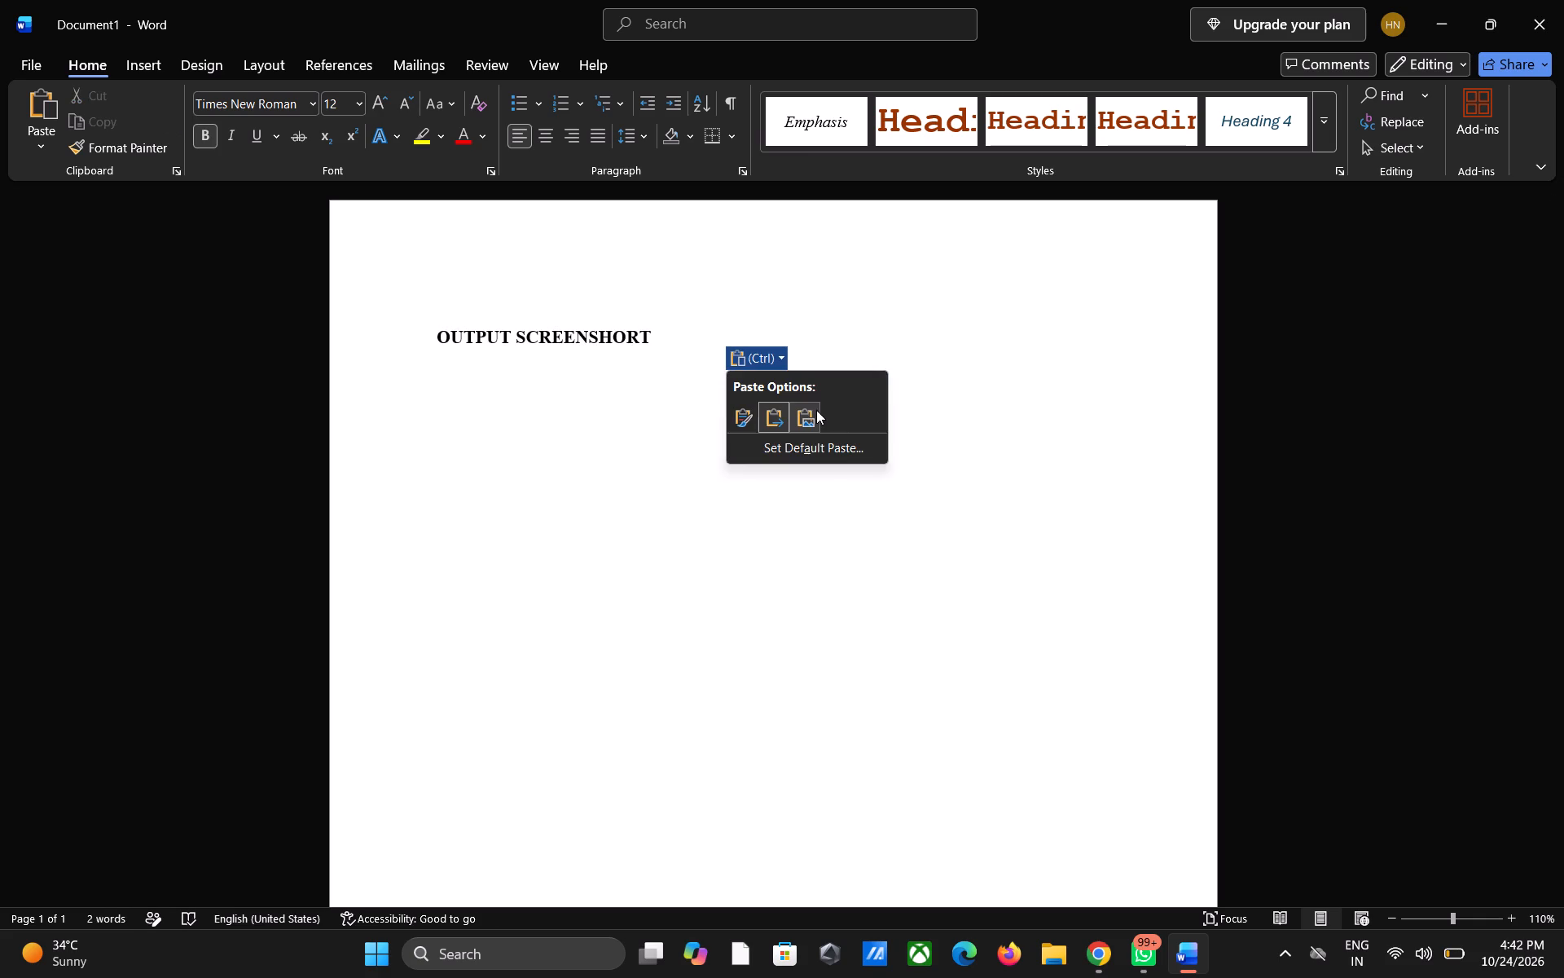
click(815, 412)
Change the dashboard picture's text wrapping from inline to a floating layout so it can be positioned freely.
ctrl+scroll(775, 500, down, 3)
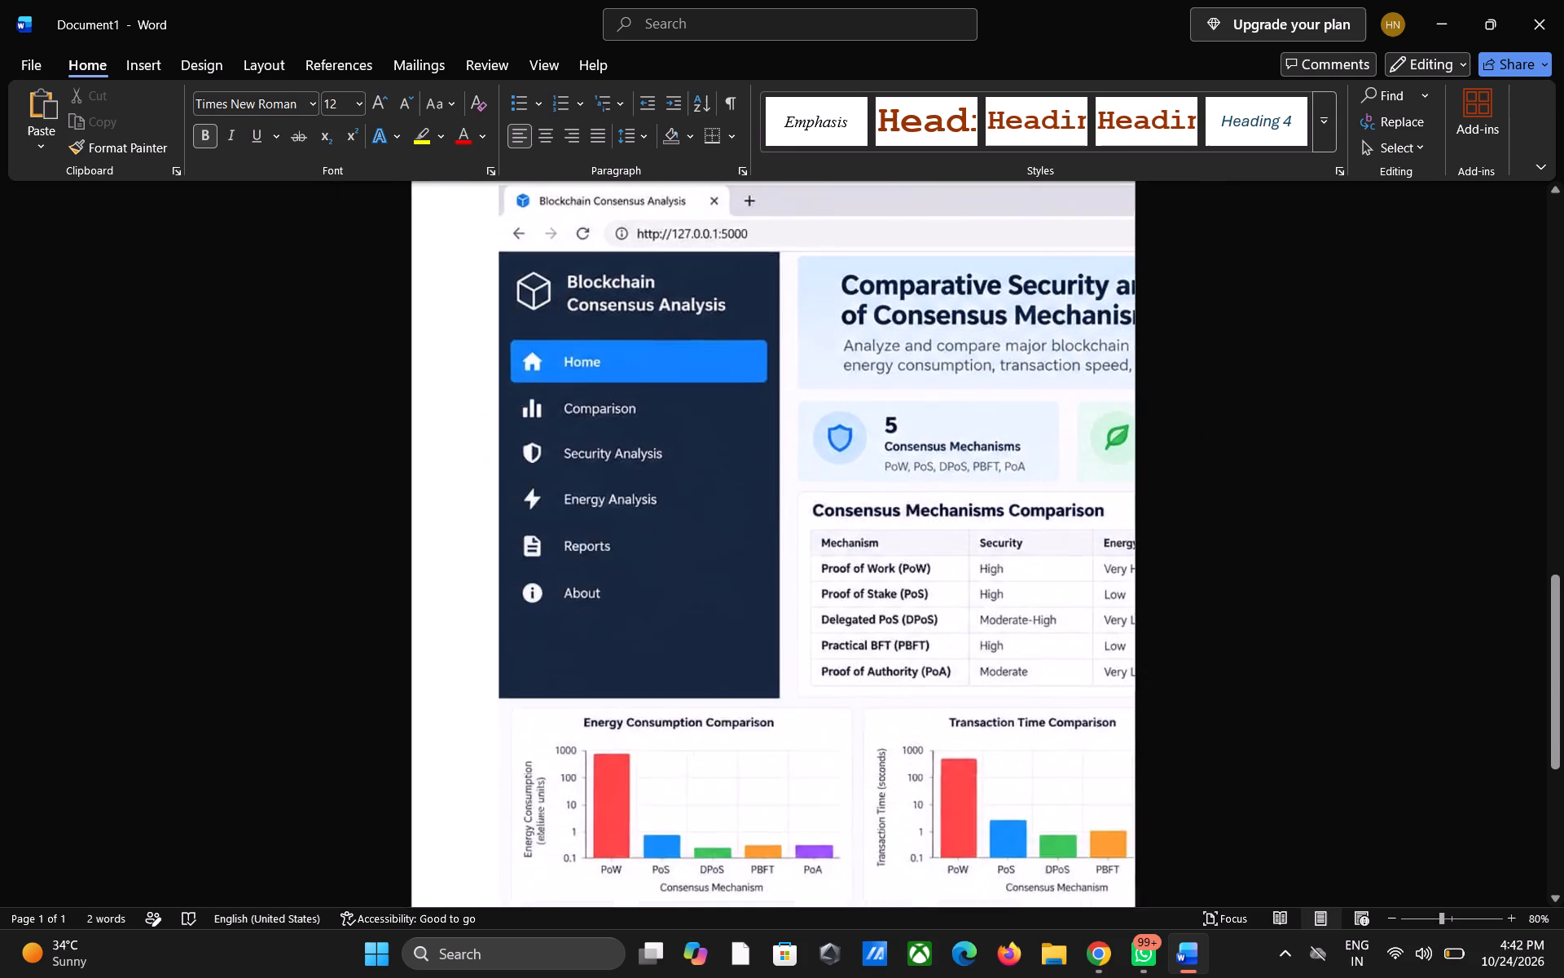
scroll(1052, 474, left, 1)
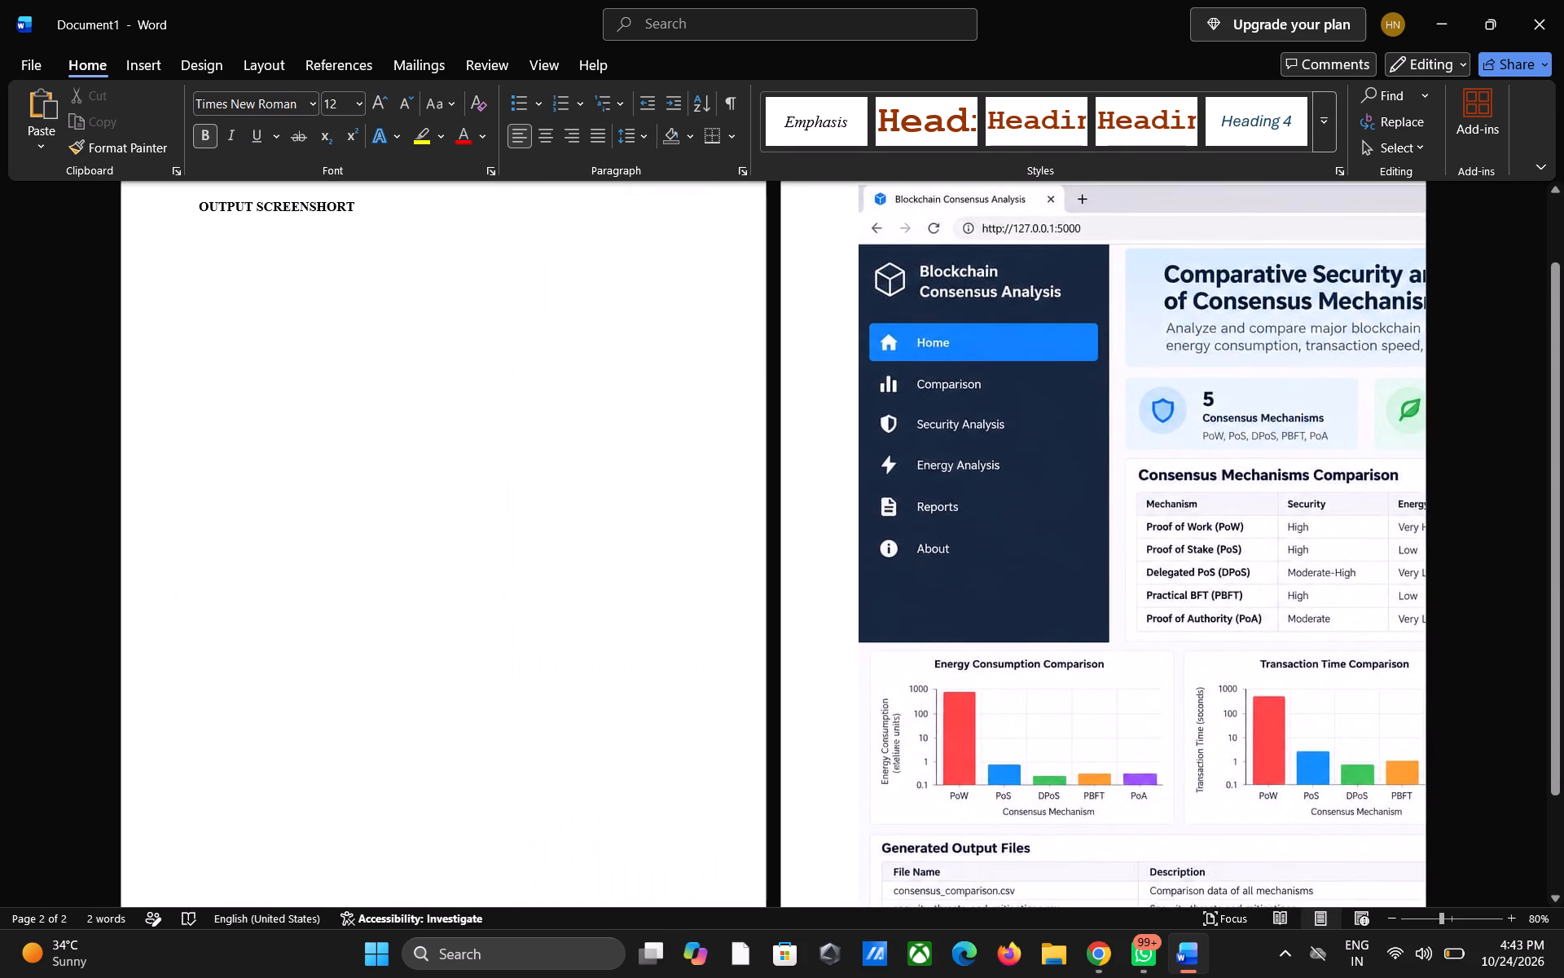
scroll(1052, 474, up, 2)
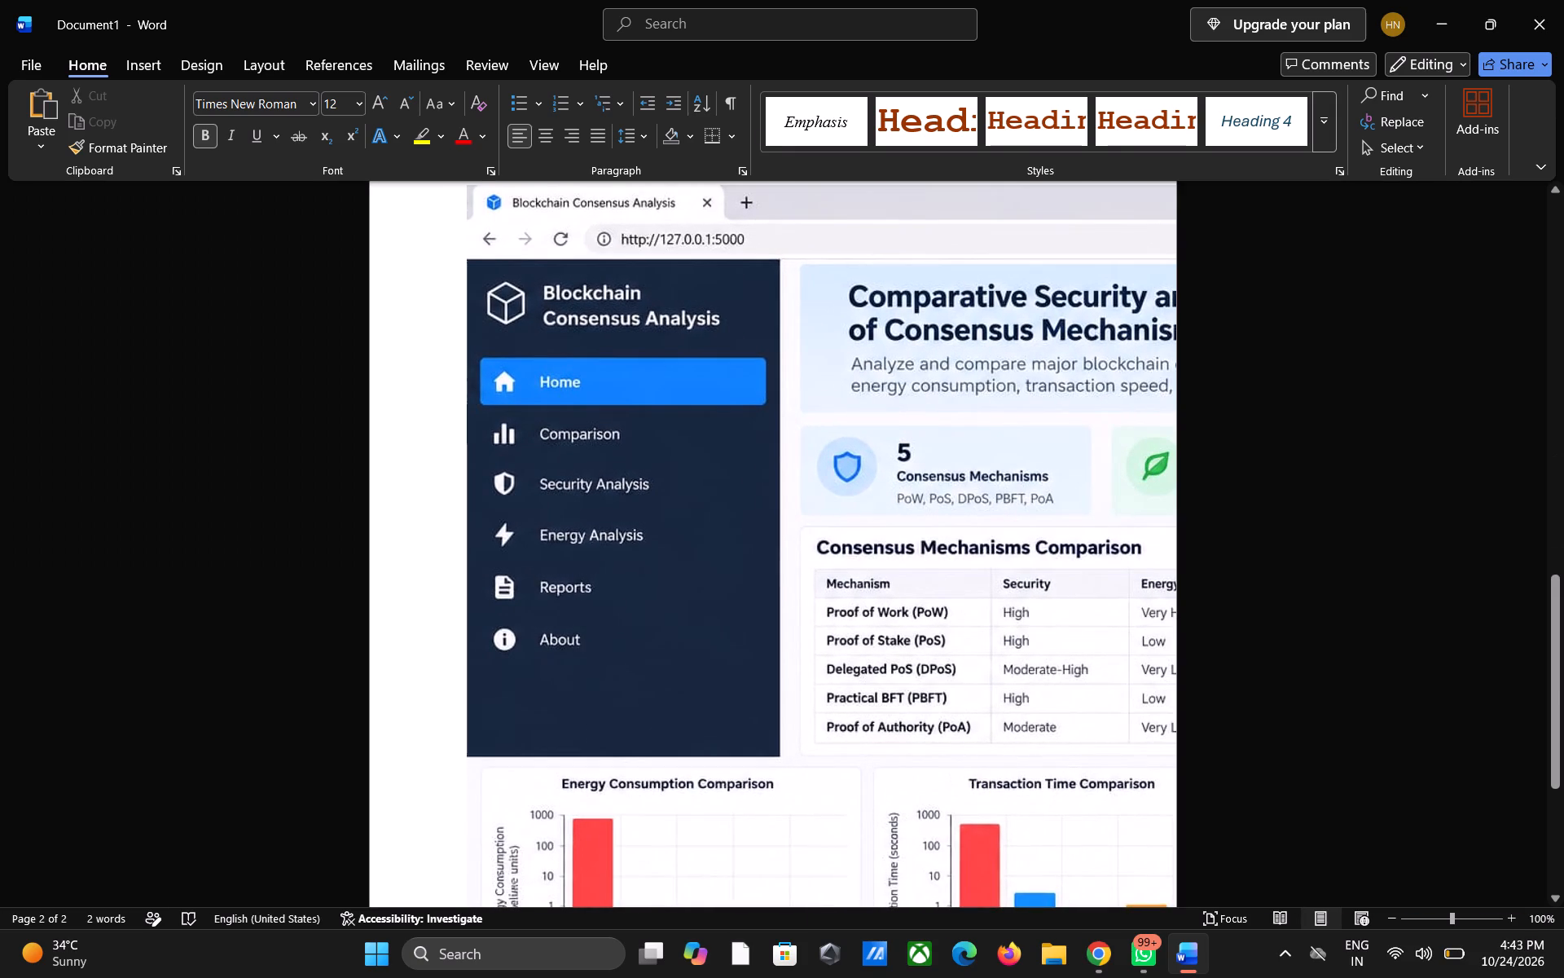
click(516, 262)
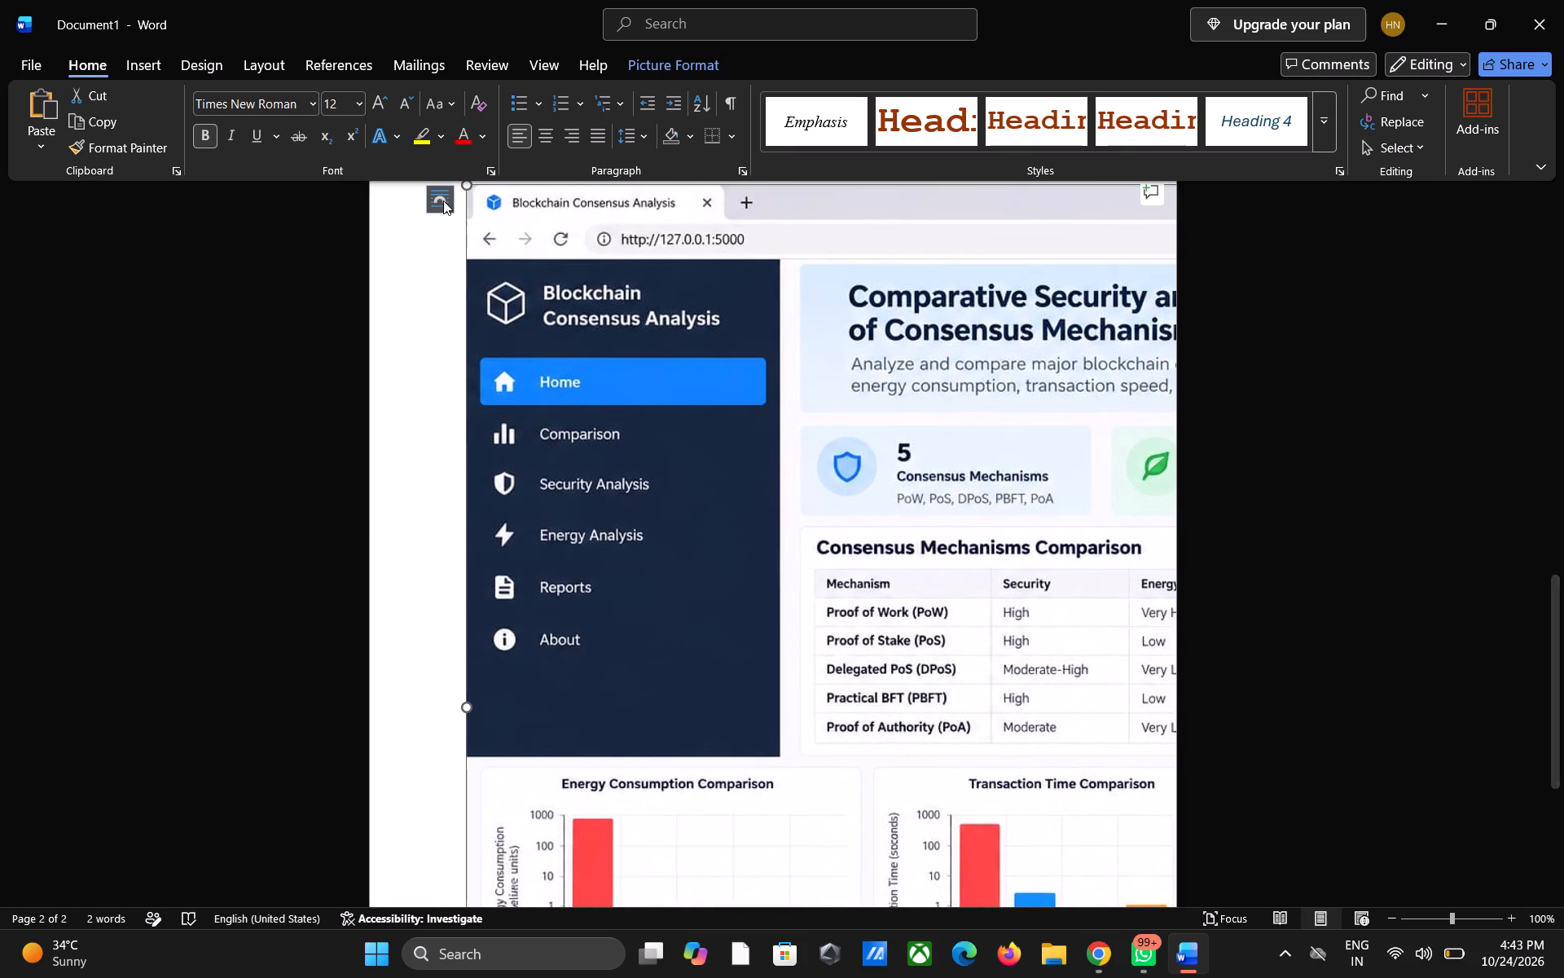
click(443, 200)
click(340, 344)
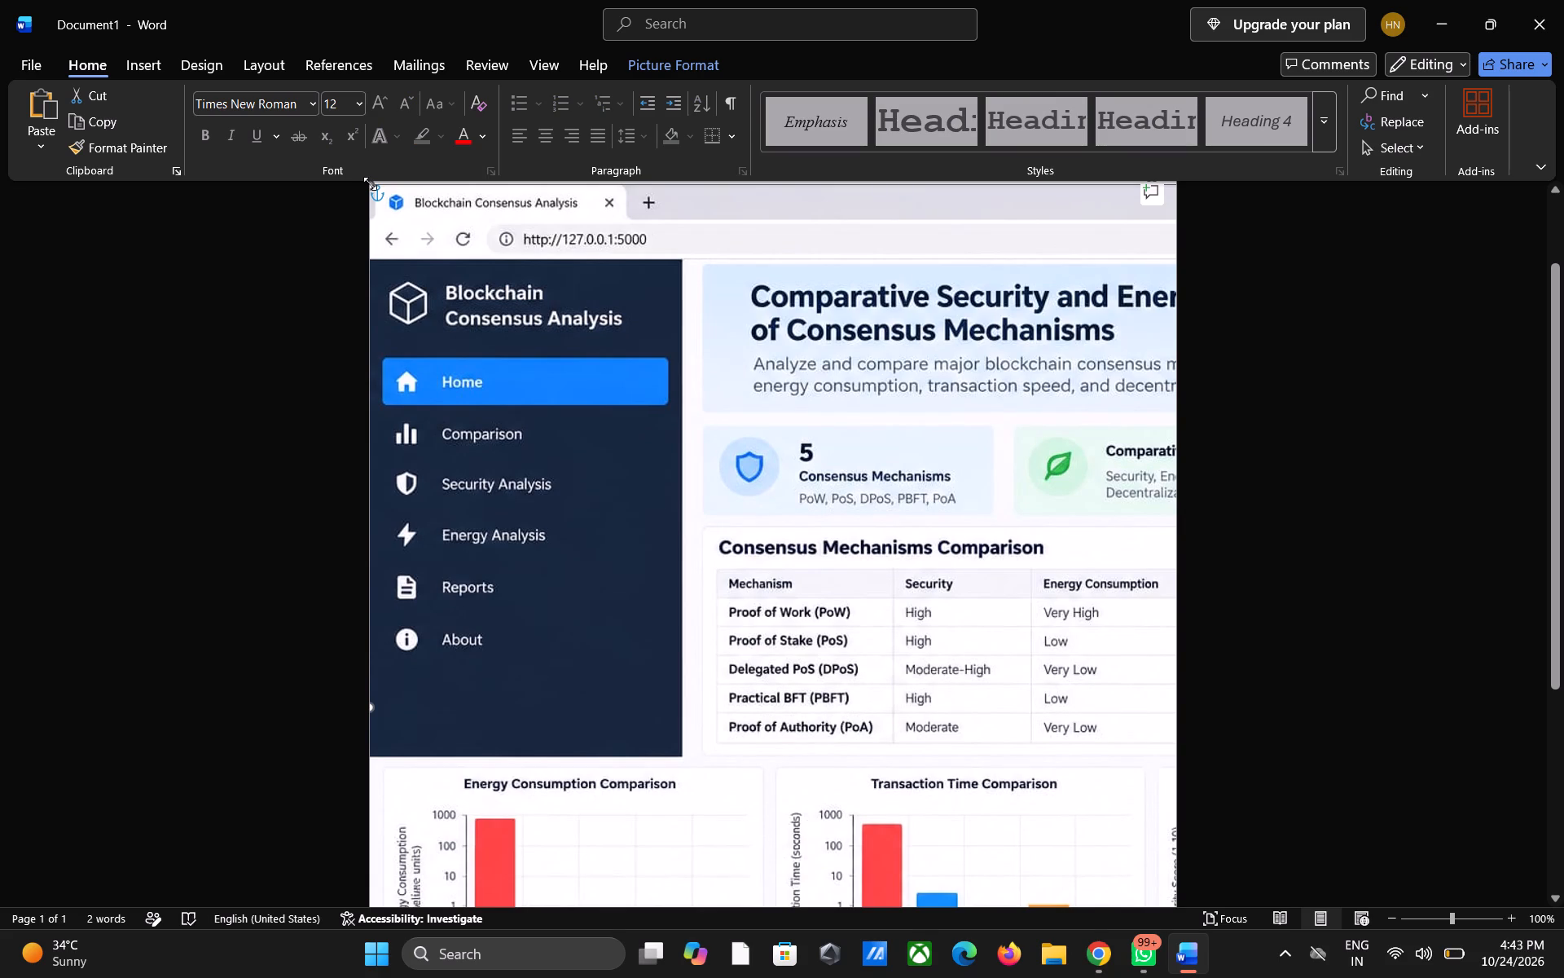
Shrink the oversized dashboard picture proportionally to about half the page width.
drag(370, 183, 1166, 876)
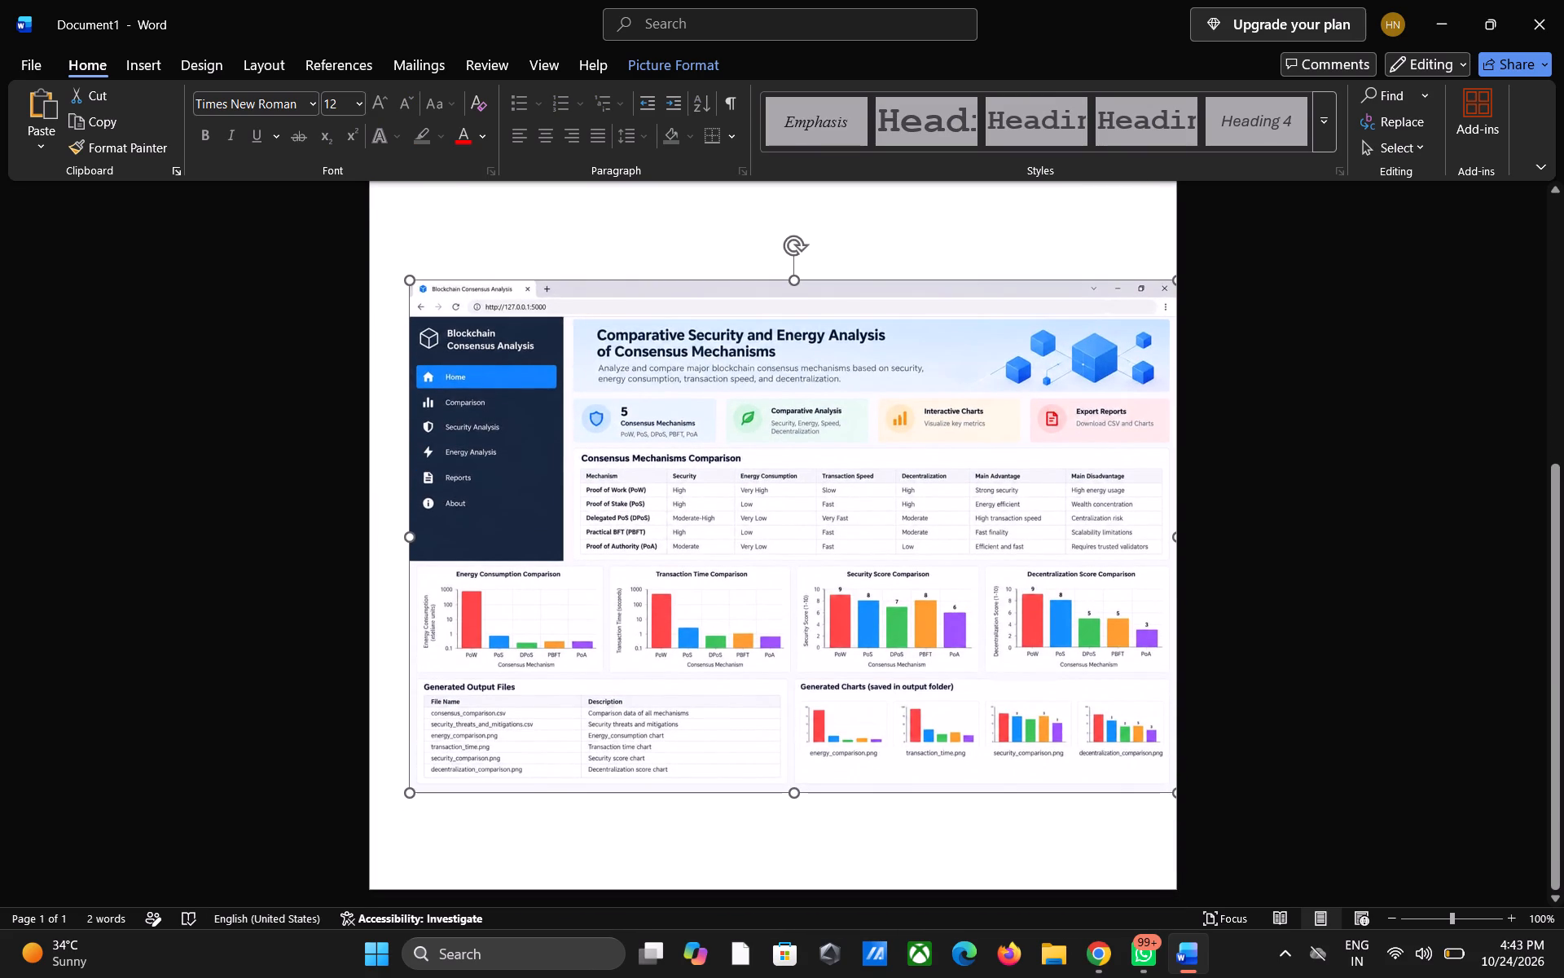
drag(415, 277, 787, 544)
Move the dashboard picture up the page to just below the OUTPUT SCREENSHORT heading.
drag(1017, 687, 784, 408)
scroll(784, 408, up, 3)
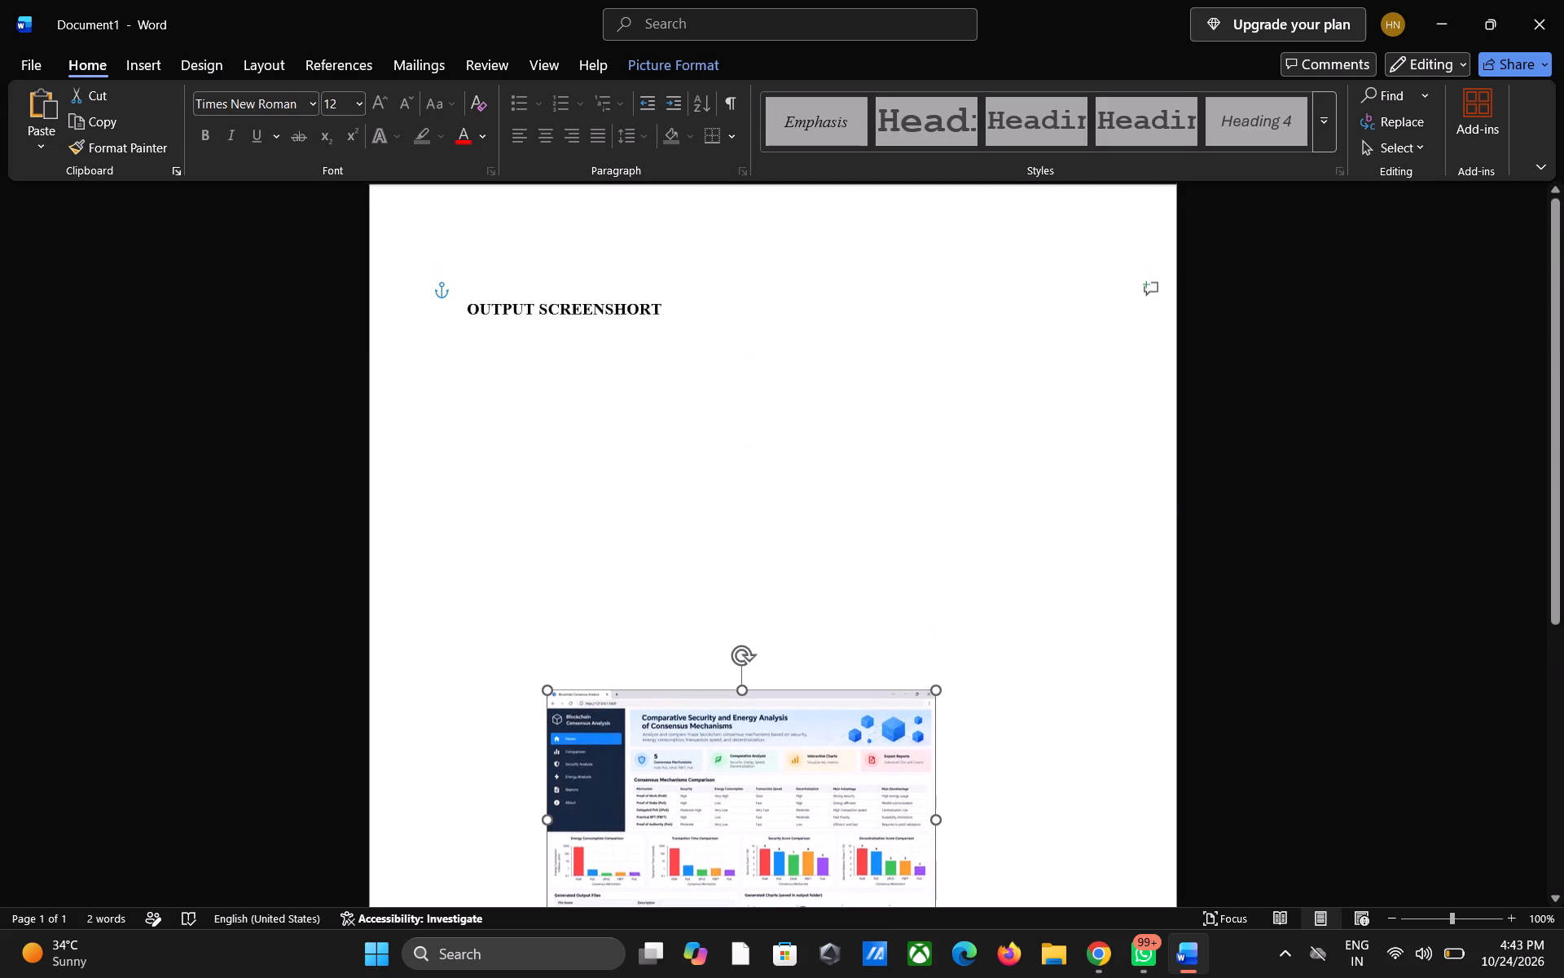
right_drag(782, 727, 763, 394)
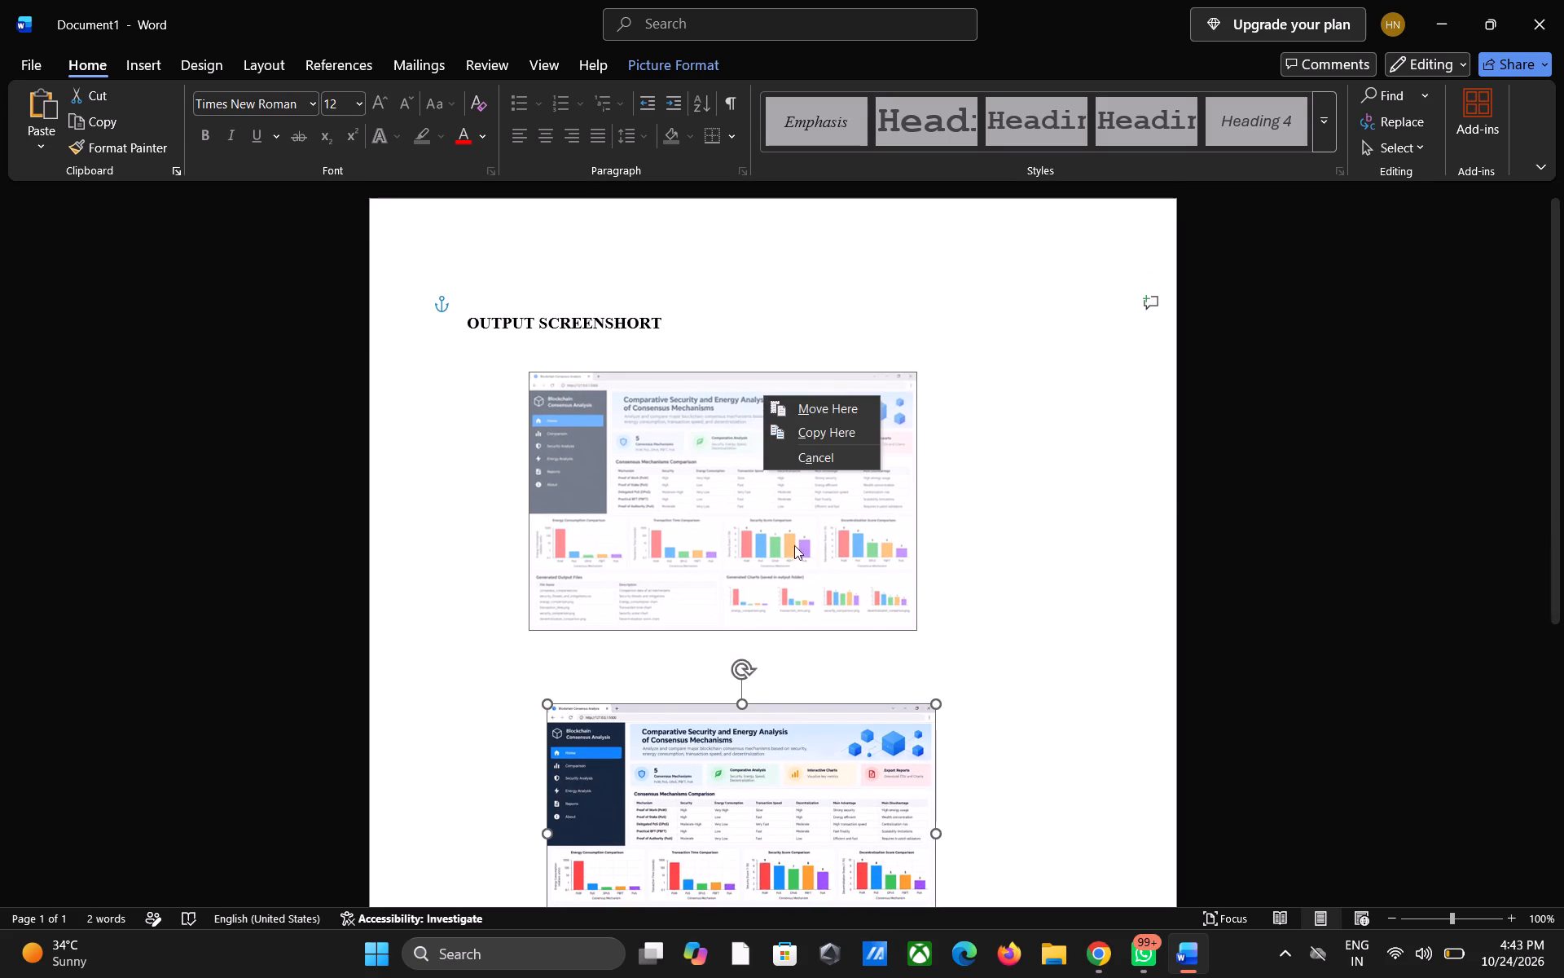
click(895, 623)
drag(838, 742, 807, 504)
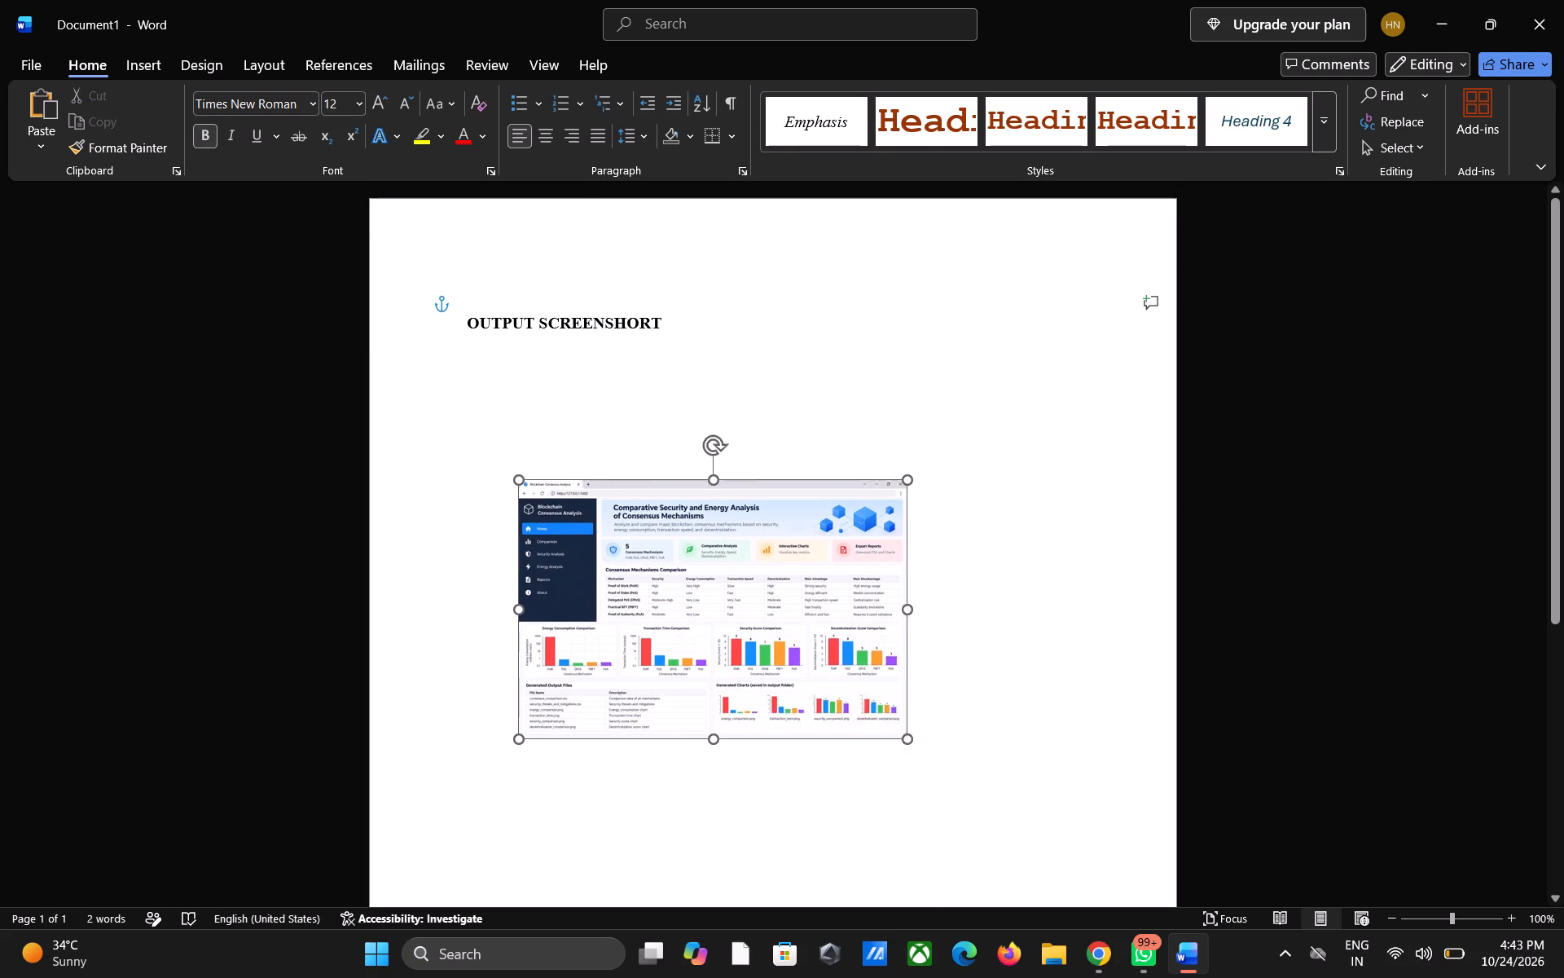
drag(807, 504, 809, 434)
Enlarge the dashboard picture to slightly wider than the text area and centre it on the page beneath the heading.
drag(904, 654, 919, 656)
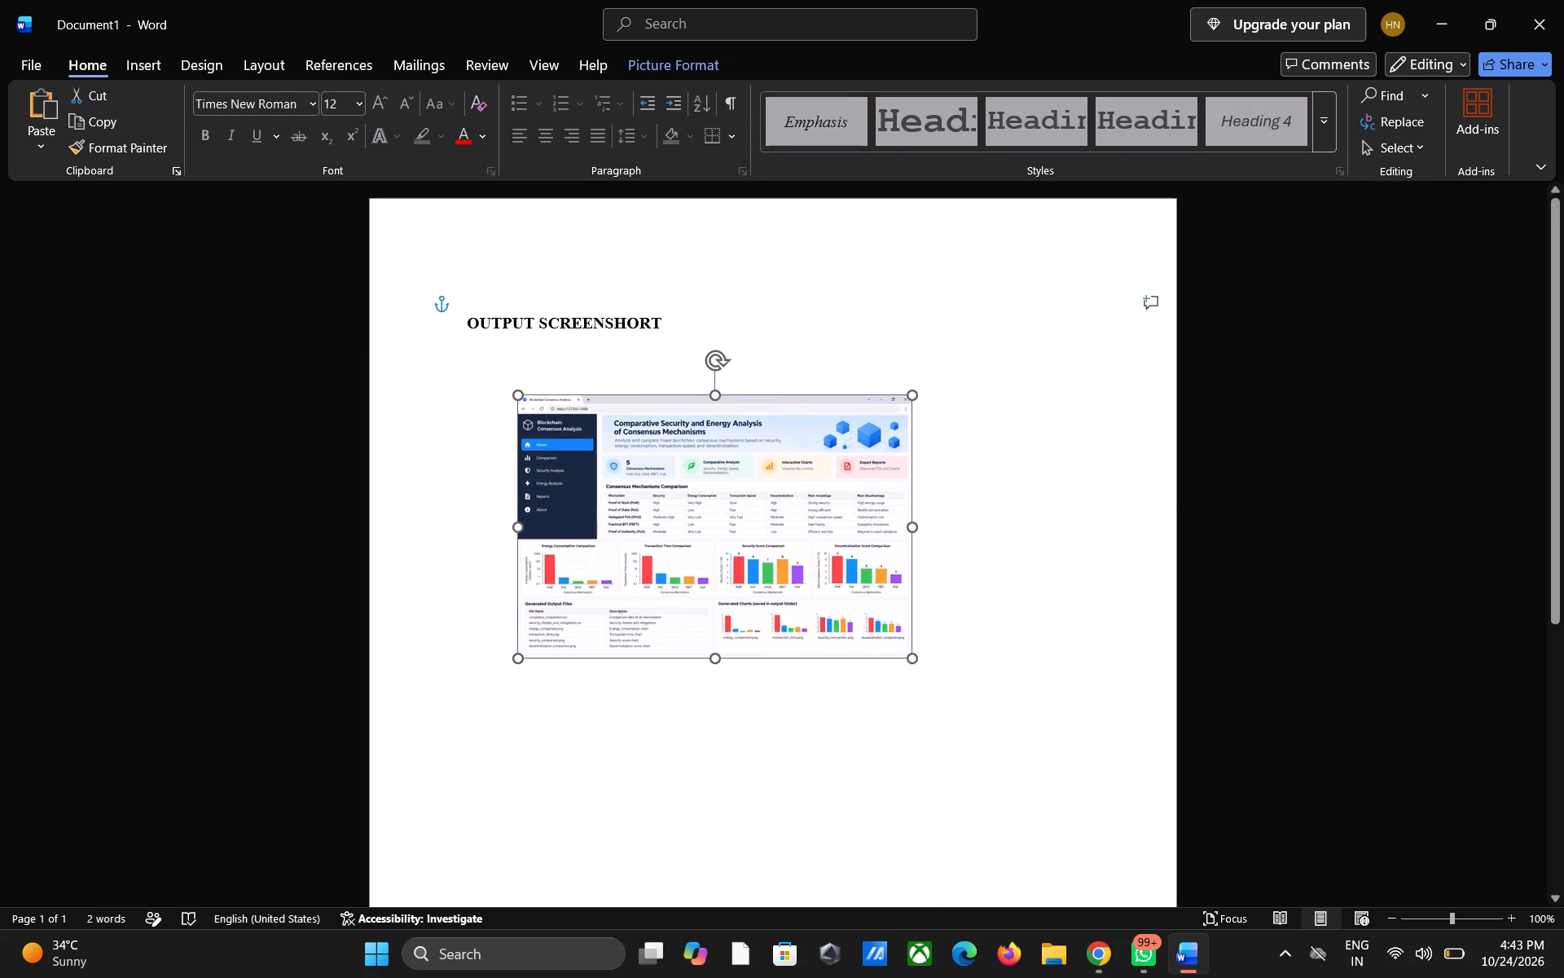
drag(919, 656, 1092, 725)
drag(846, 636, 744, 624)
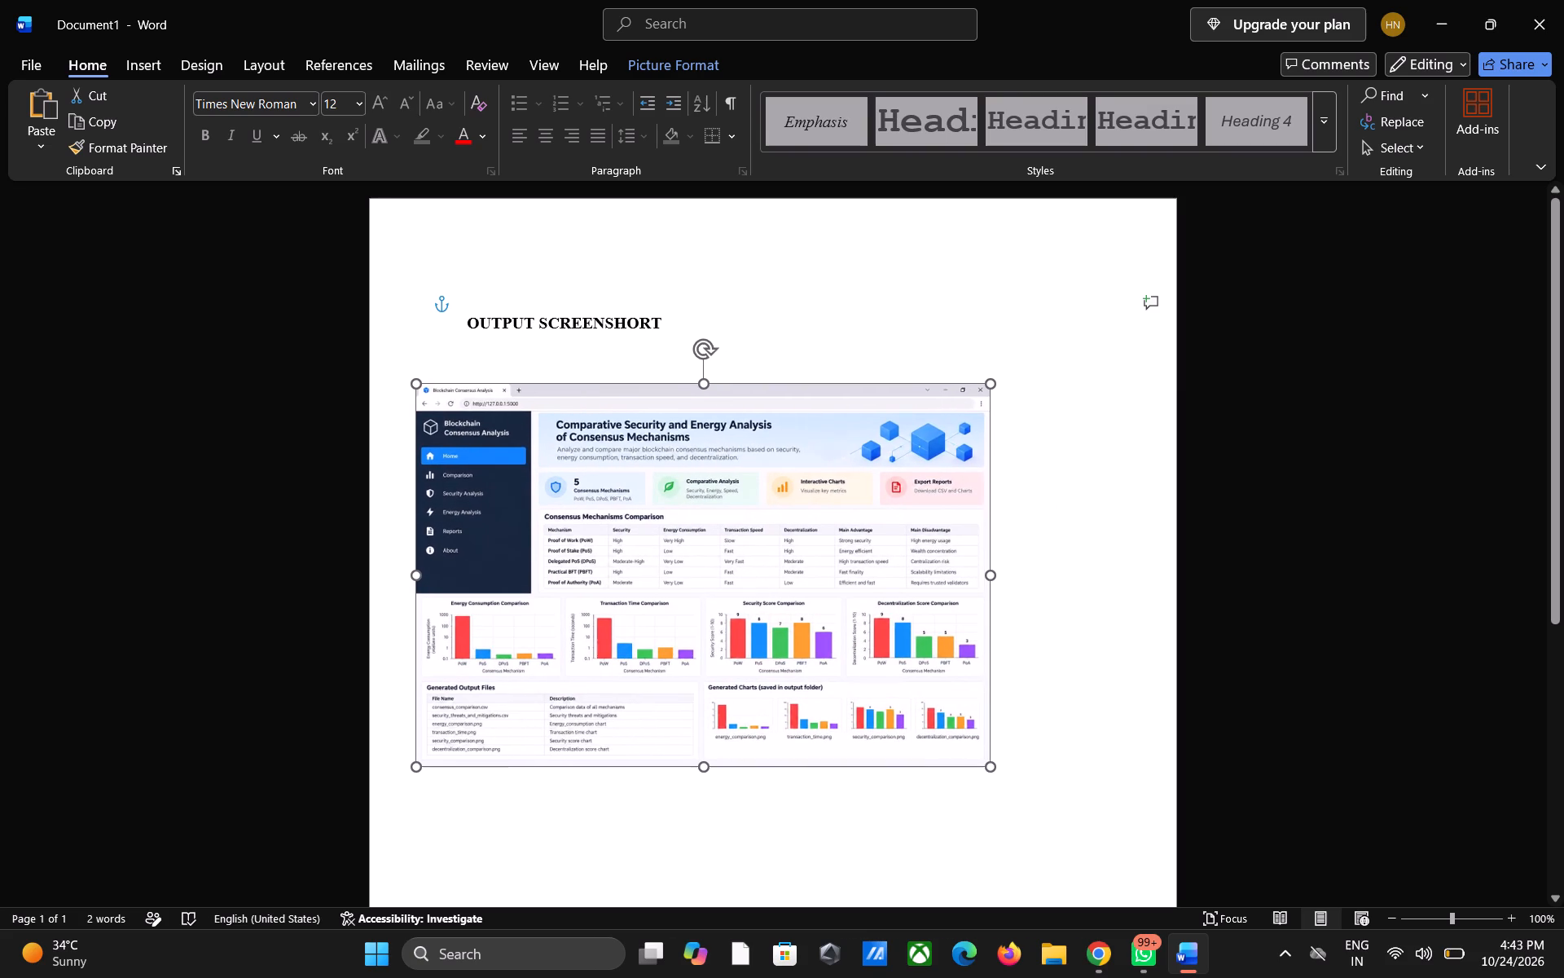
drag(744, 624, 775, 606)
drag(1018, 747, 1125, 791)
drag(783, 716, 800, 720)
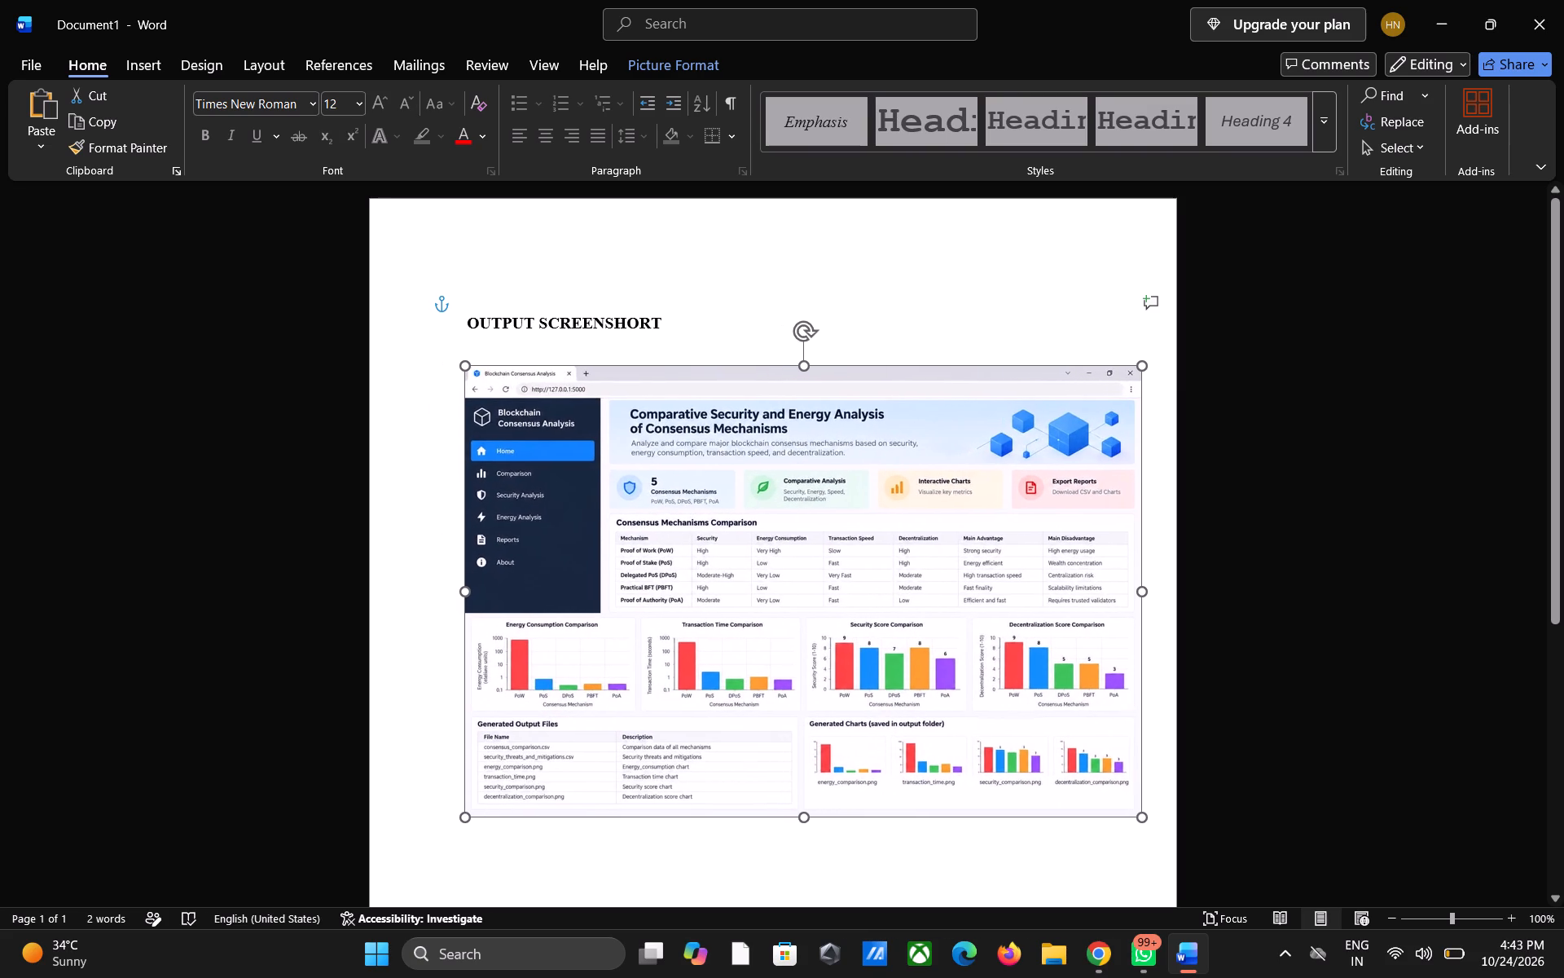
drag(800, 720, 758, 716)
drag(844, 723, 850, 723)
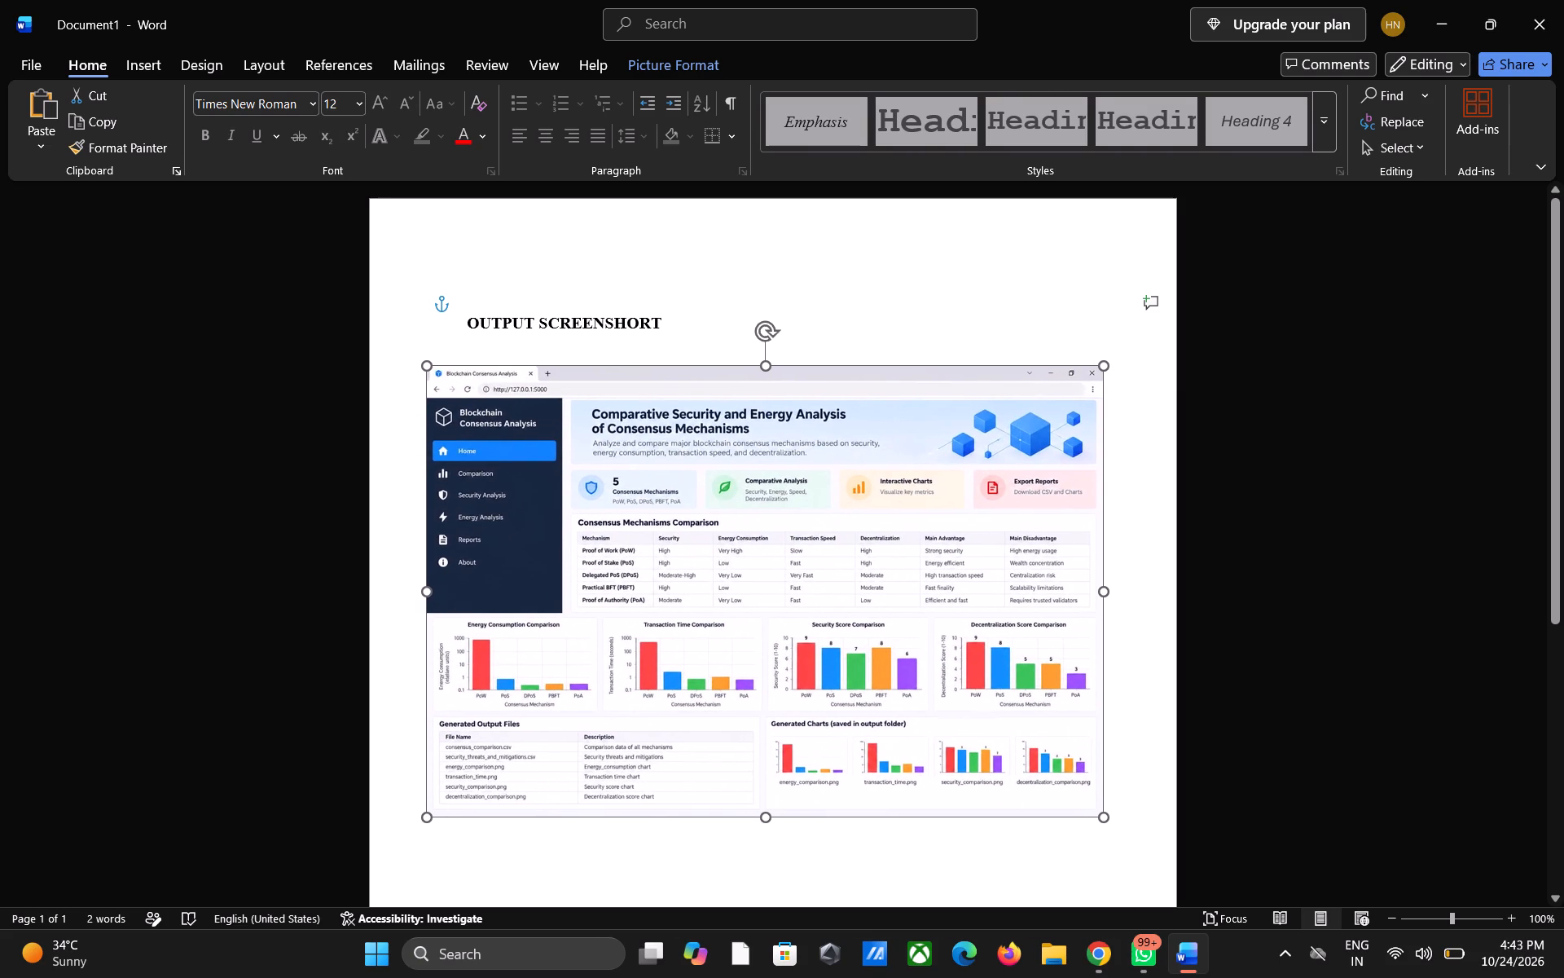
drag(850, 723, 858, 723)
Save the document to the local Desktop folder as Word file OUTPUT SCREENSHORT 1016.
key(ctrl+s)
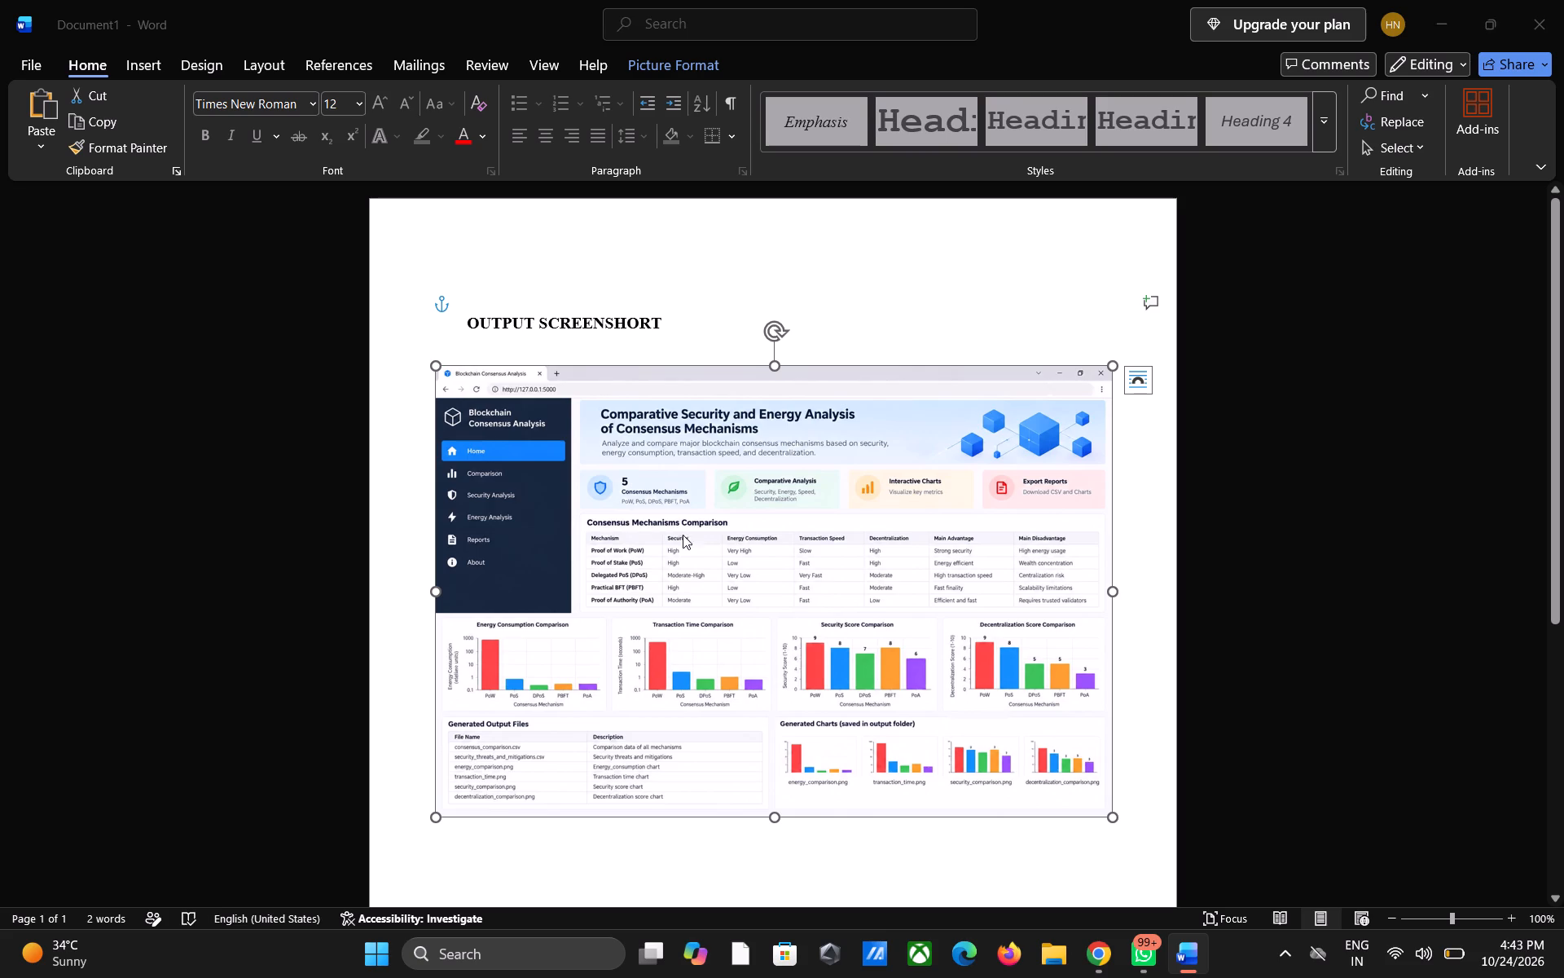
click(692, 520)
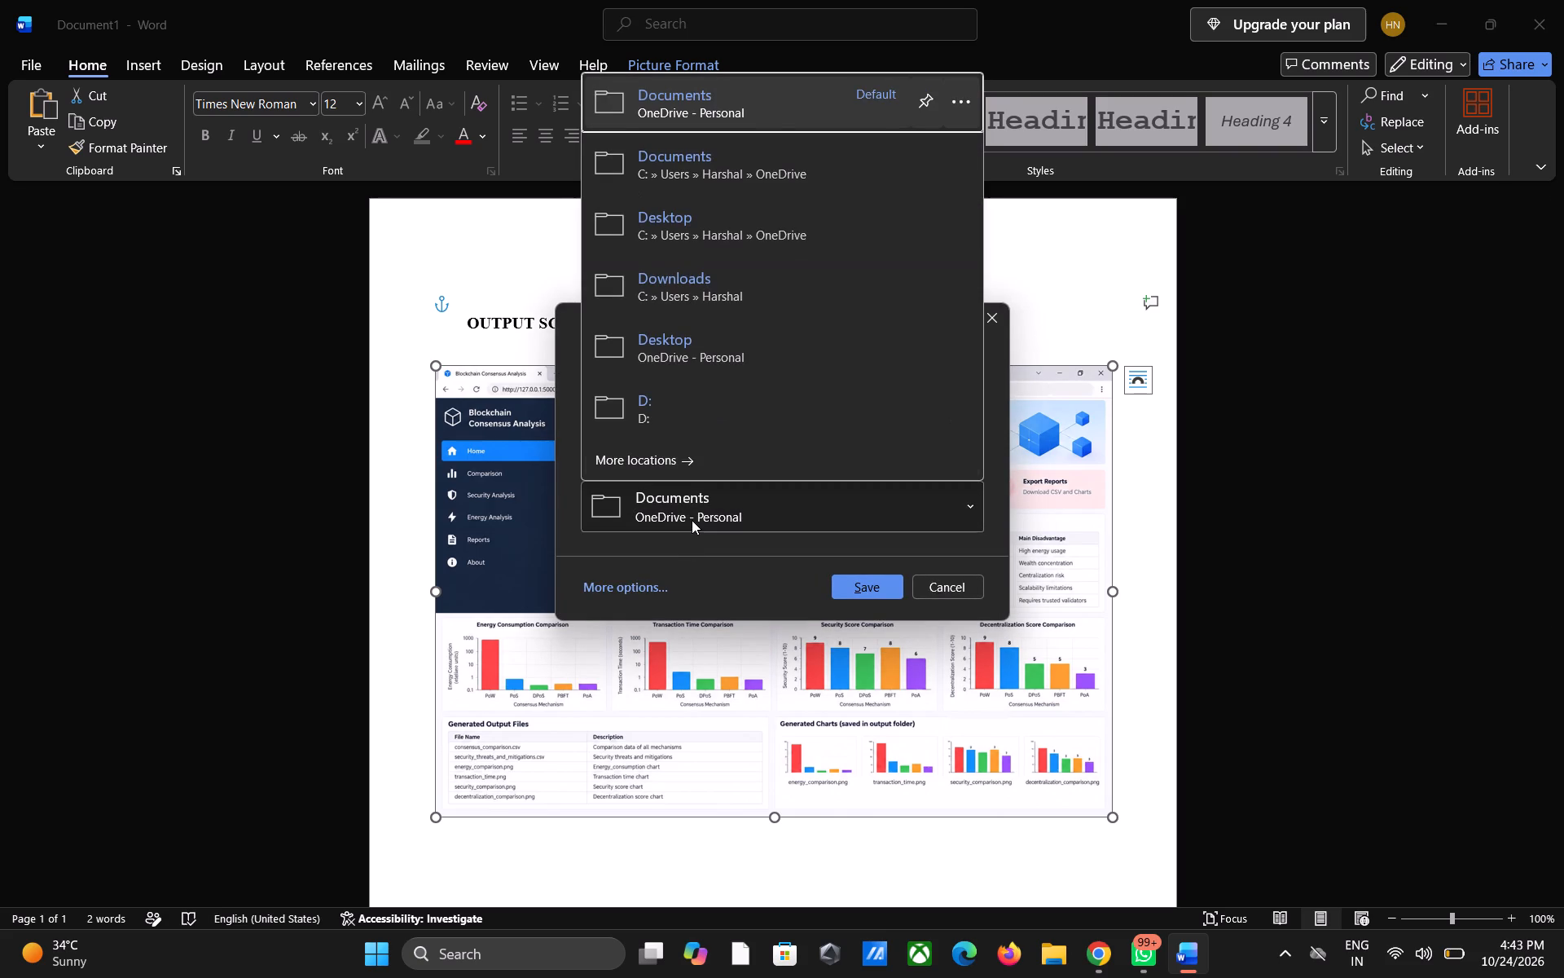
click(686, 239)
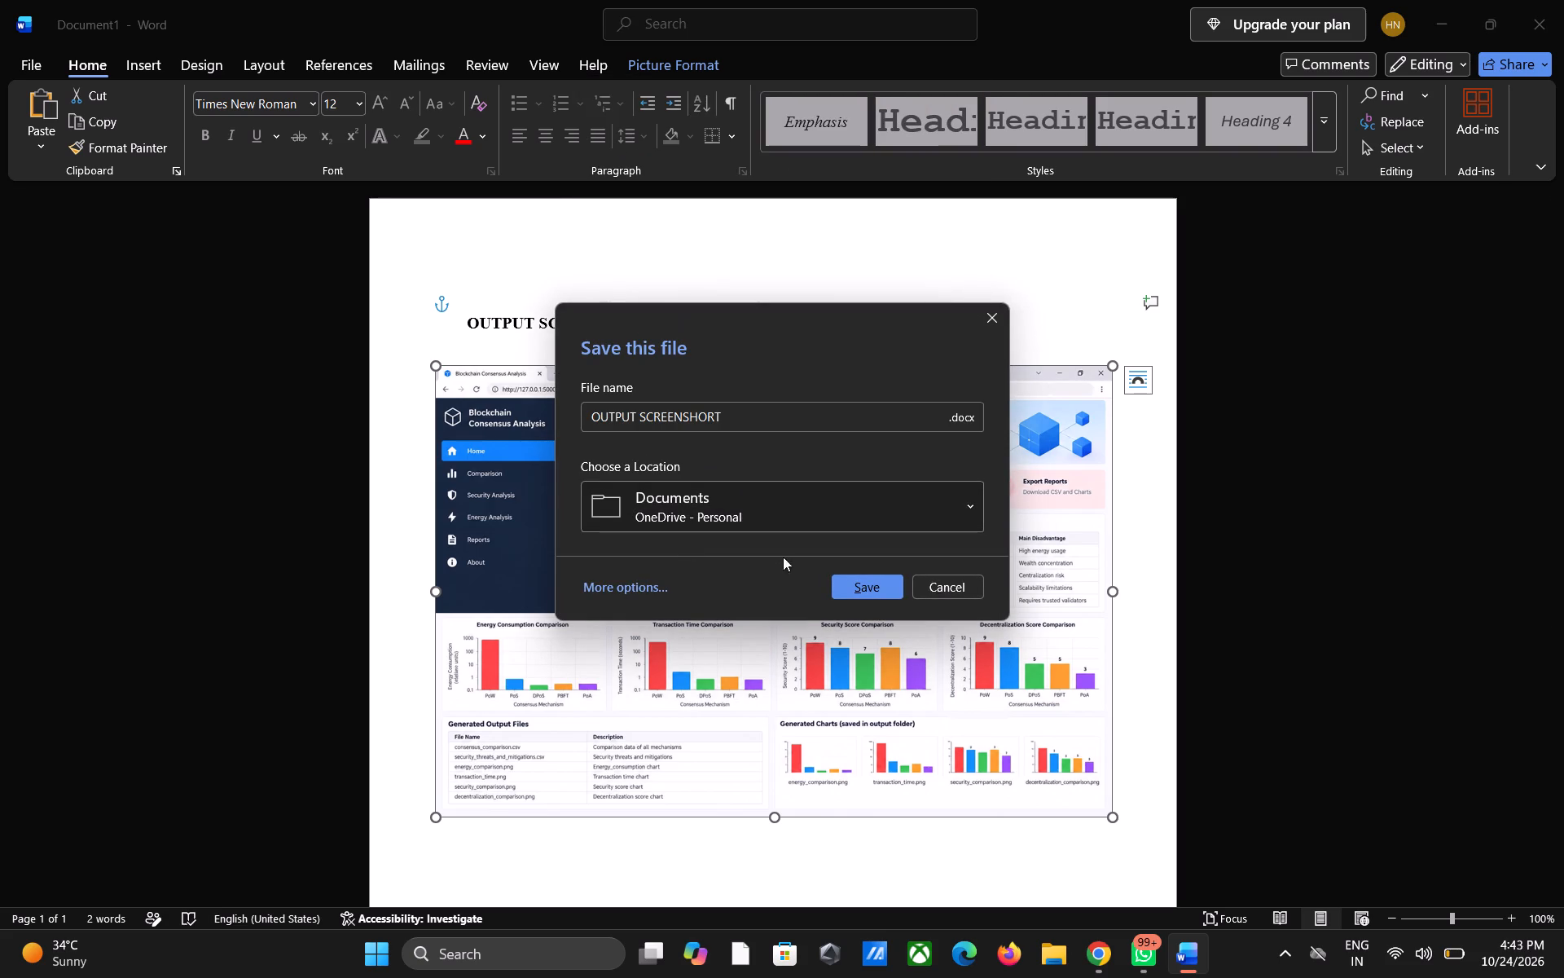
click(771, 421)
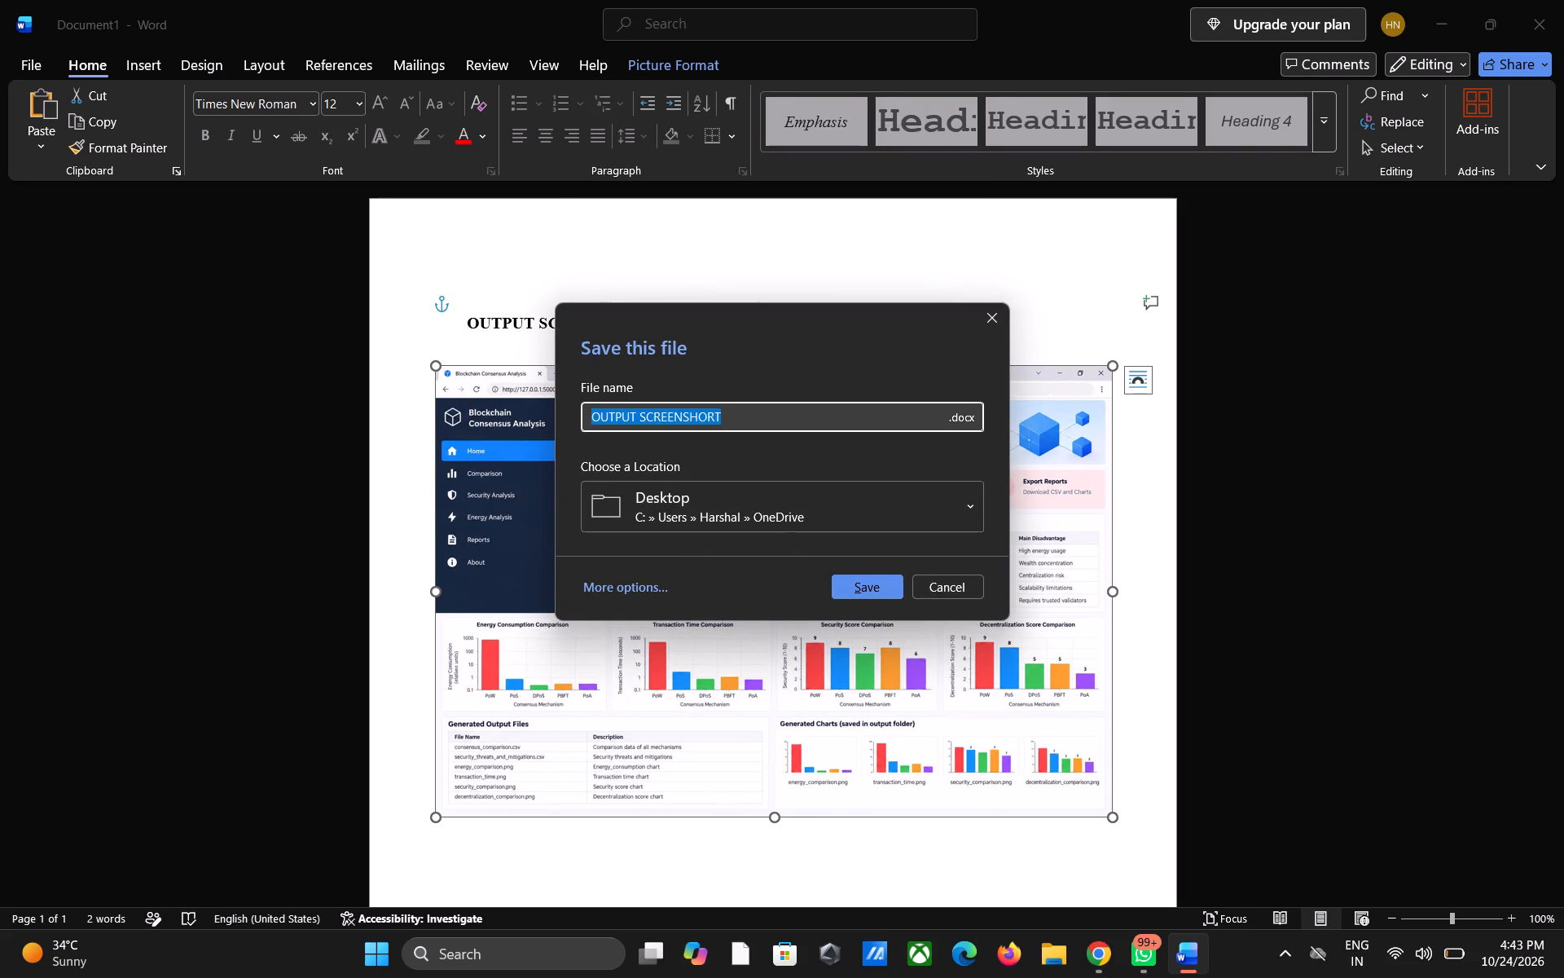
click(771, 421)
key(space)
text(1016)
click(859, 593)
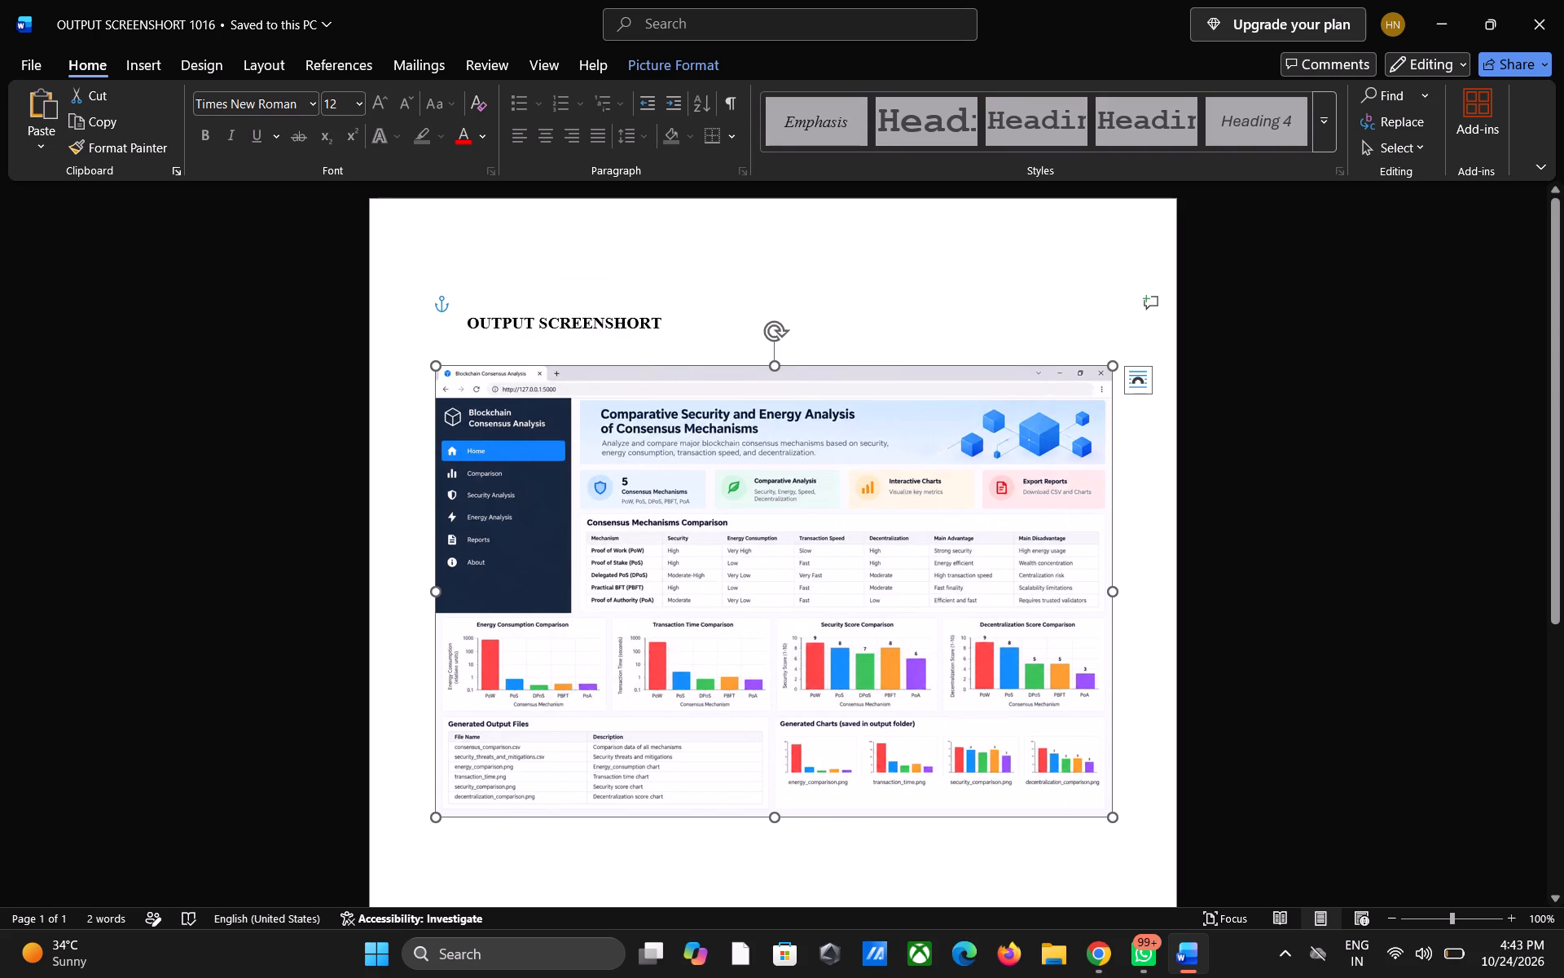